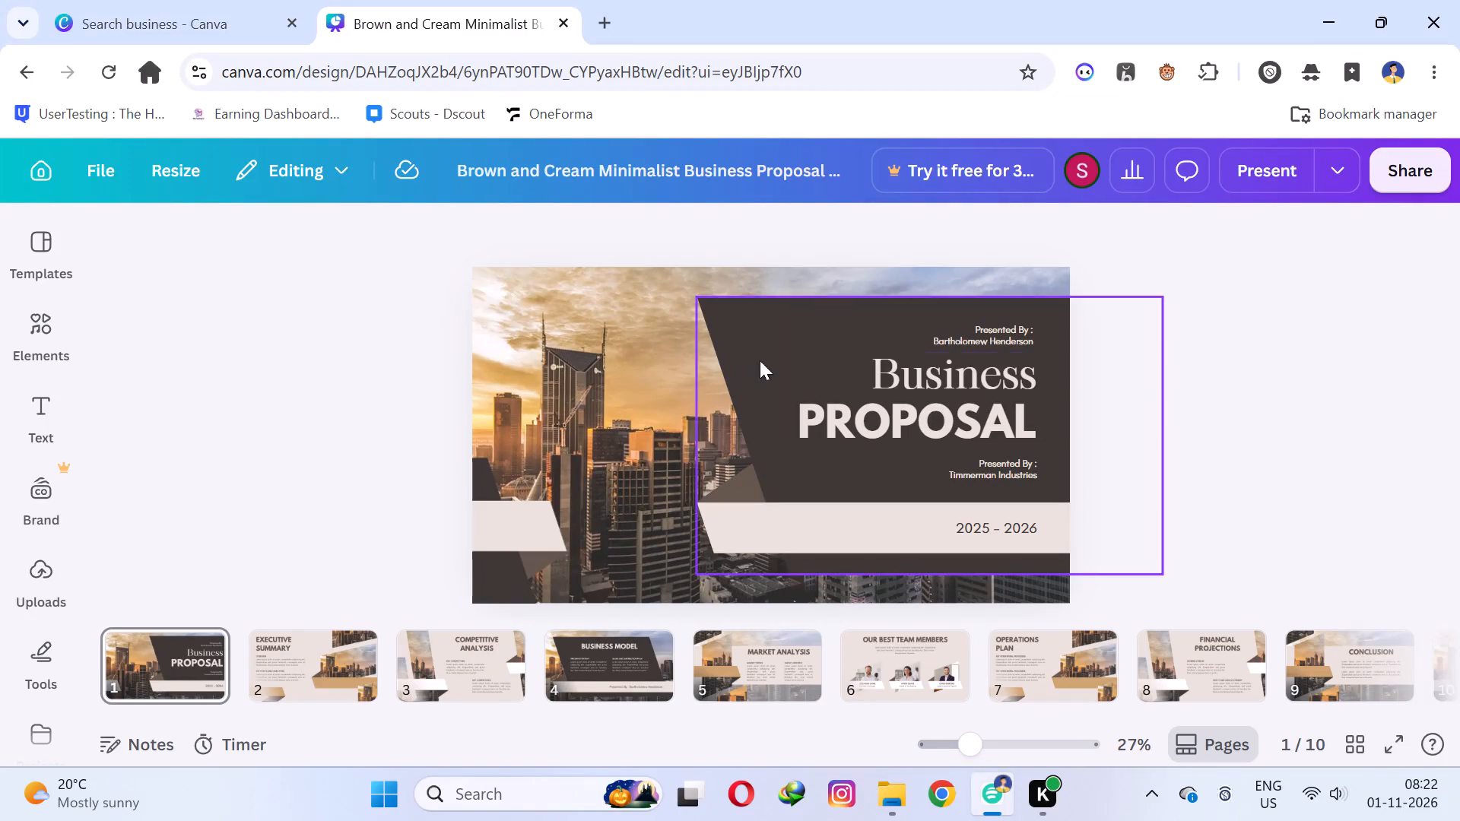
Replace the heading word "Business" on the cover slide with "sahil".
double_click(909, 369)
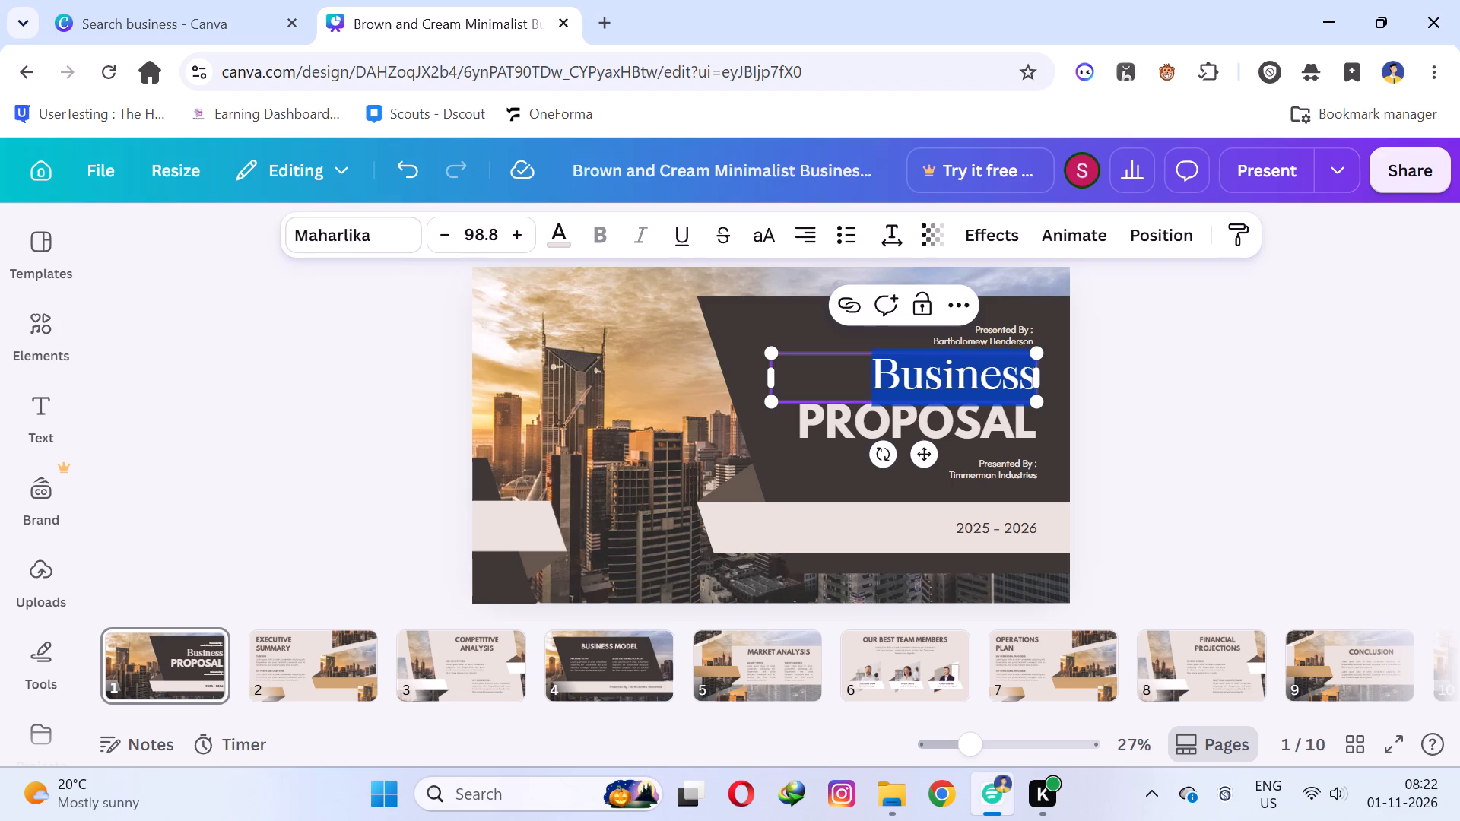
type("sahil")
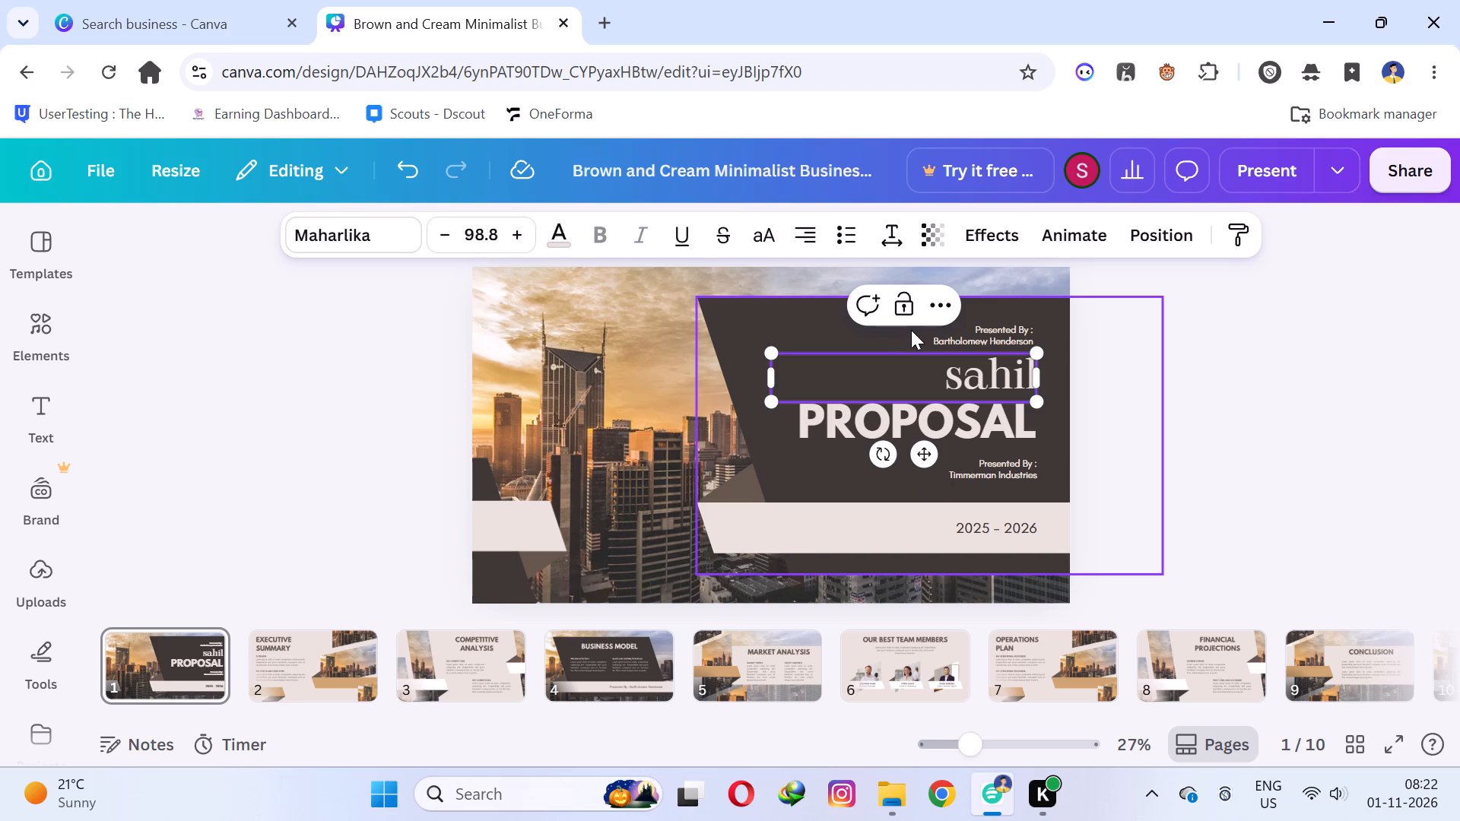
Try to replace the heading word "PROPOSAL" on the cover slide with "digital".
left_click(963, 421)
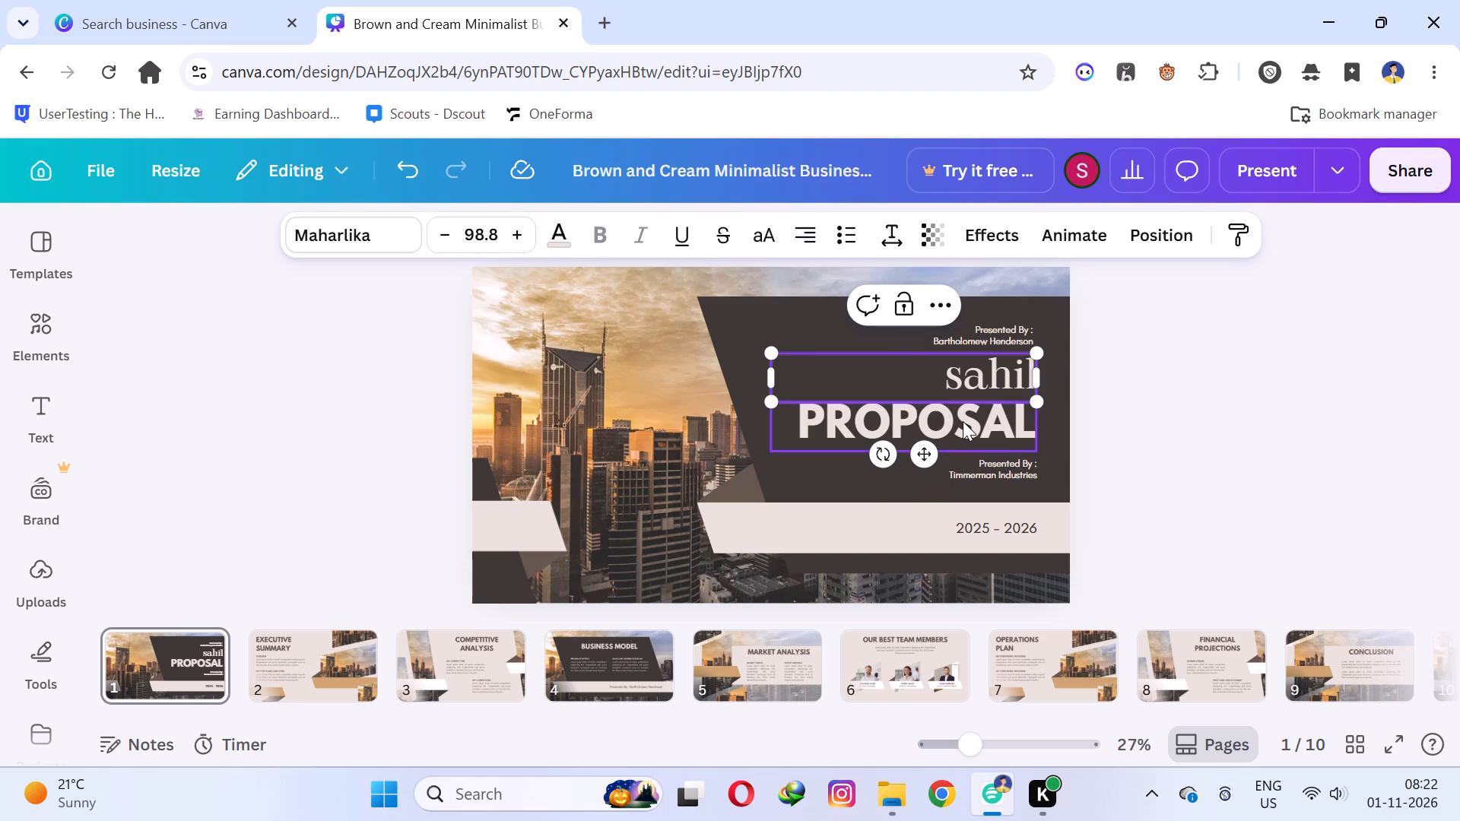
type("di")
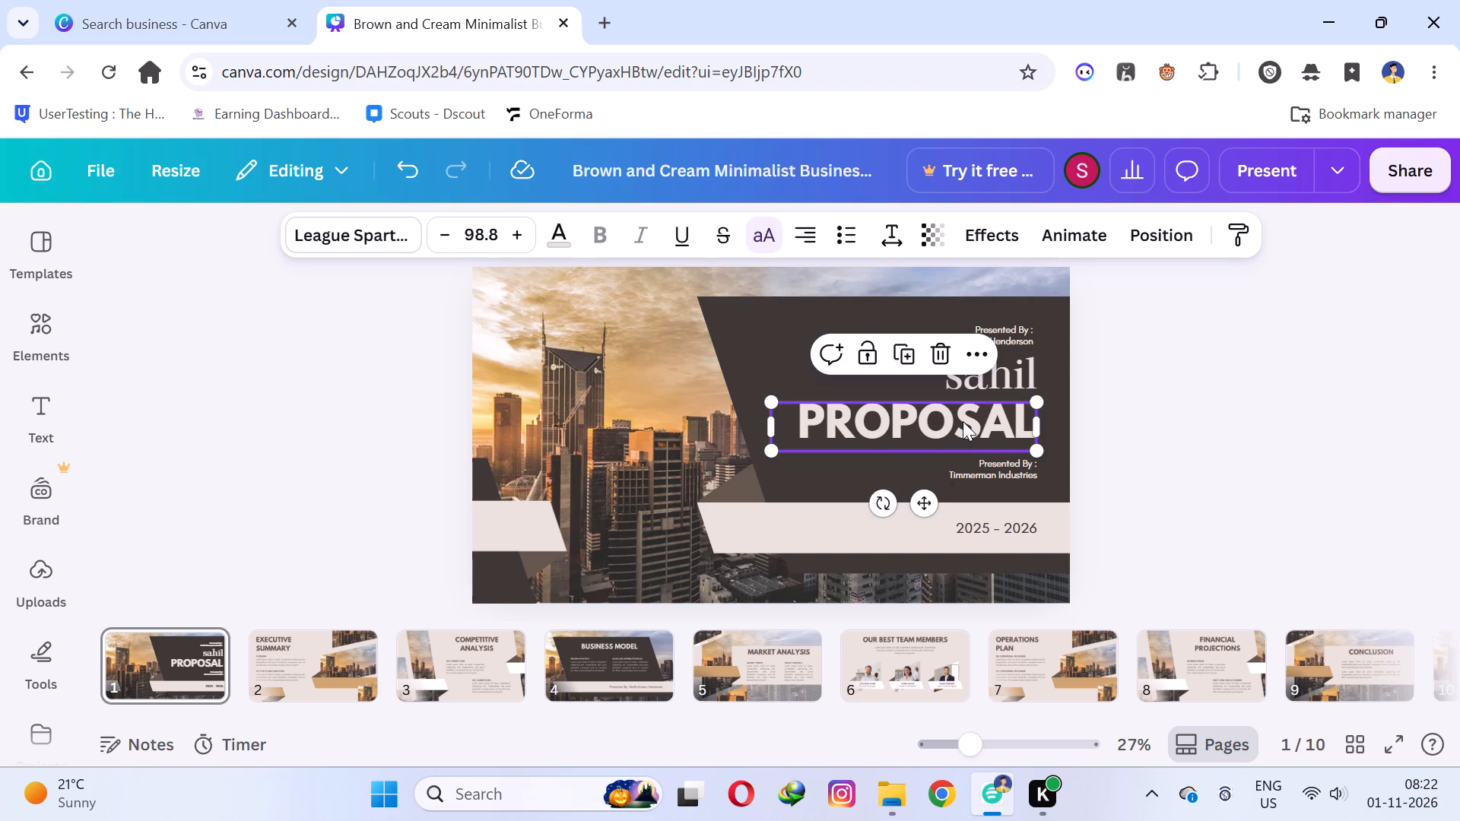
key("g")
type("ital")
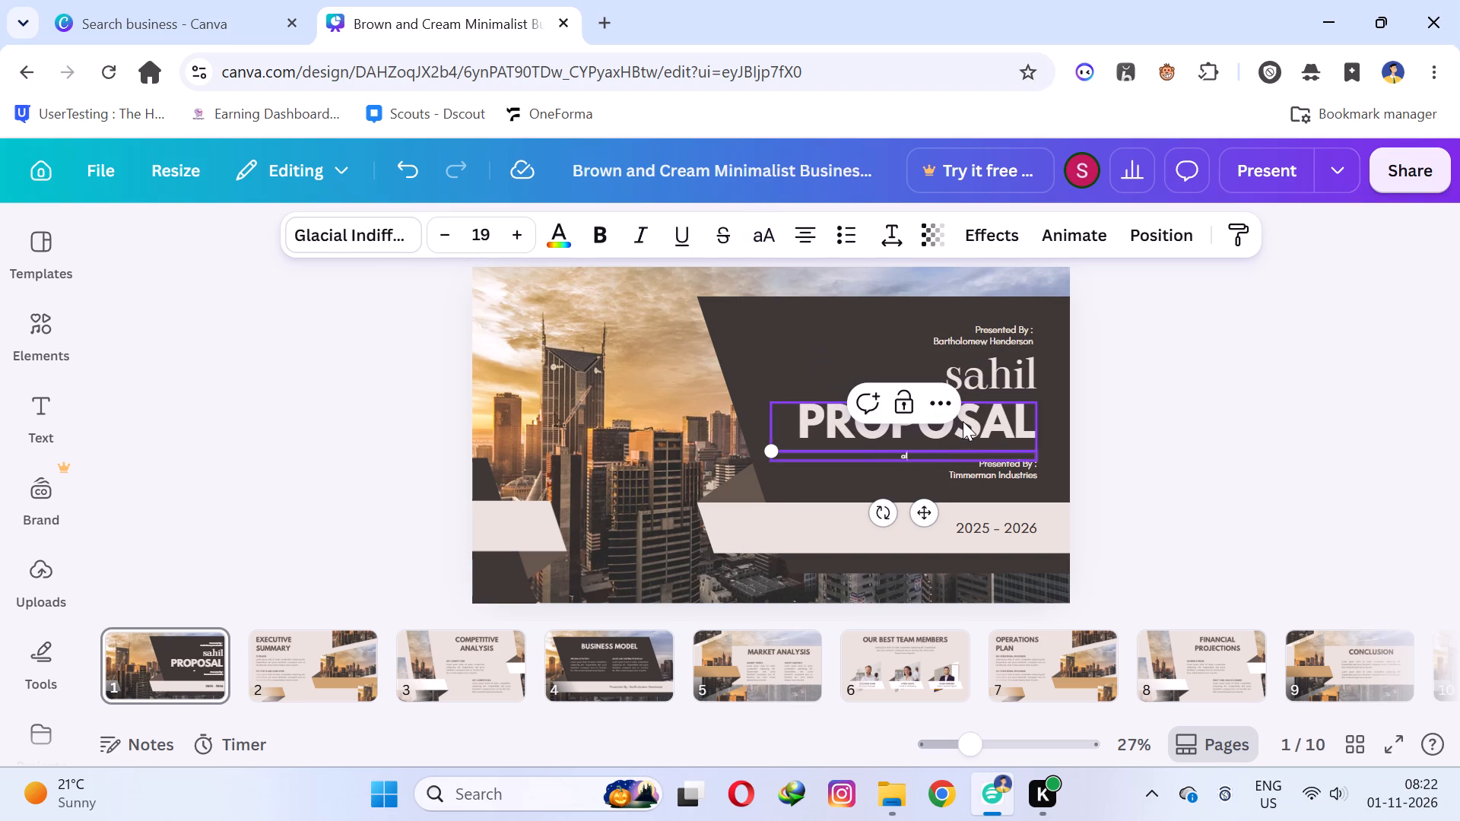
Replace the heading word "PROPOSAL" on the cover slide with "digital".
triple_click(966, 418)
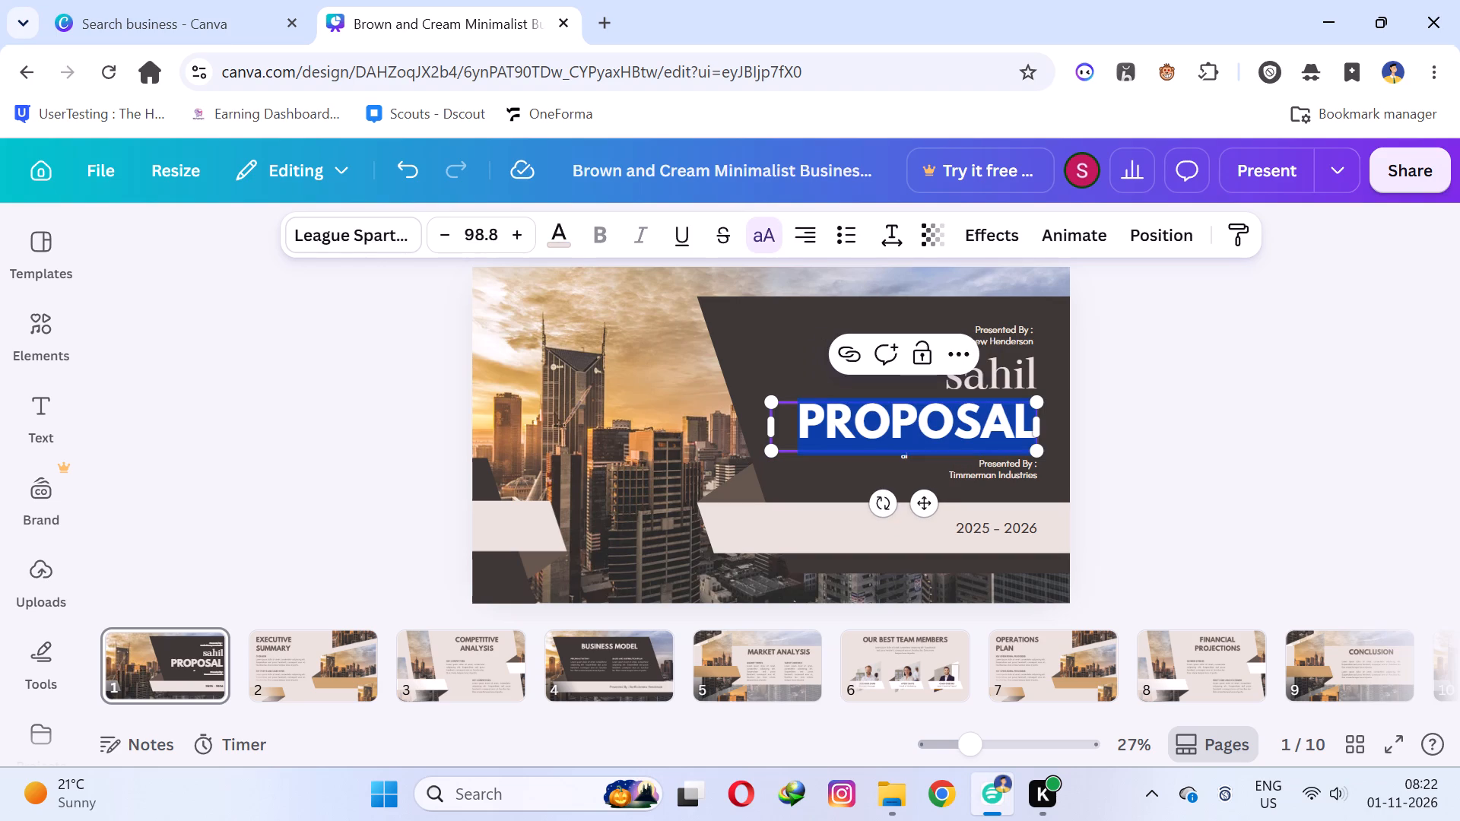
type("di")
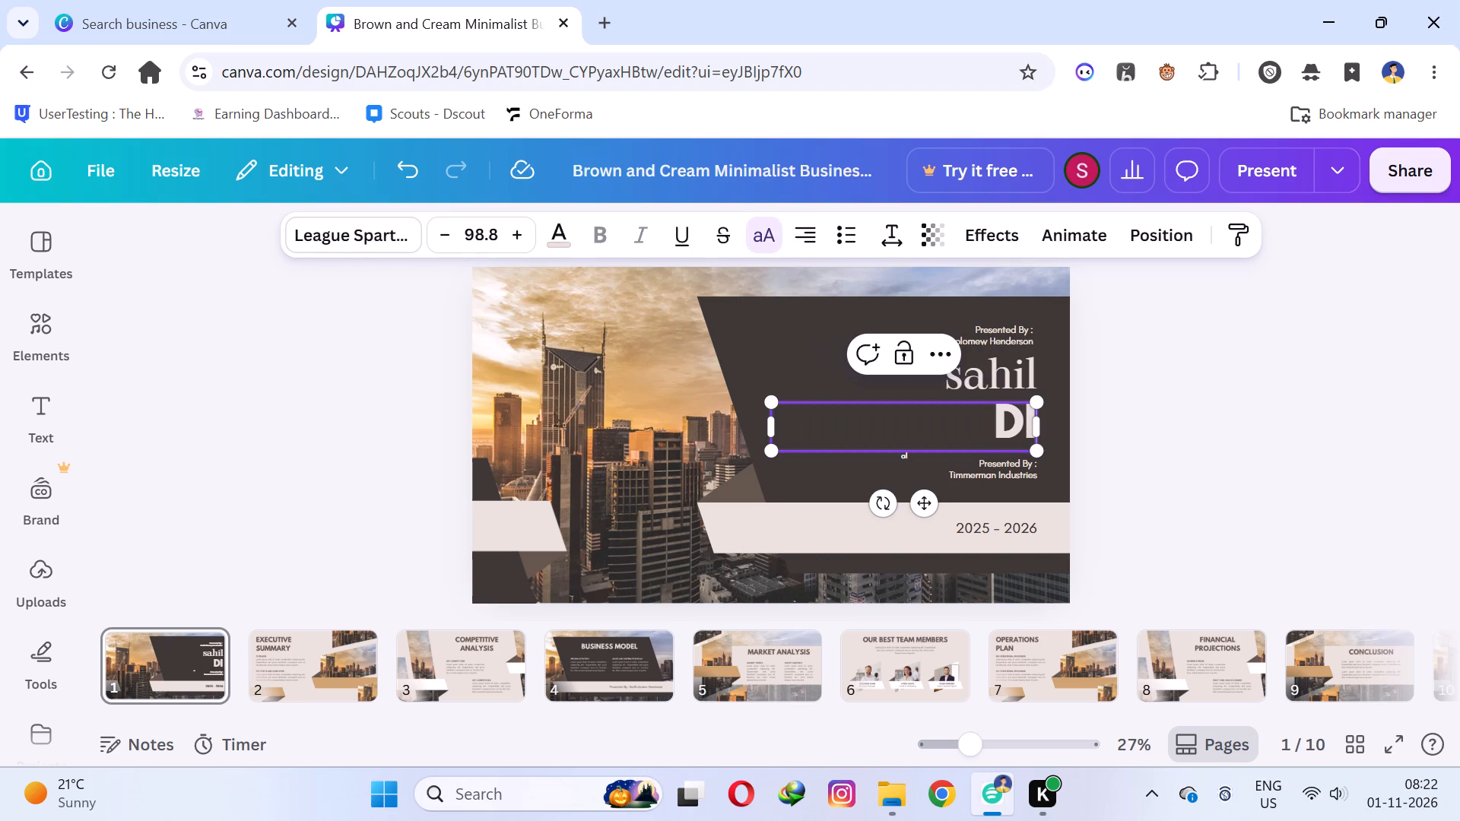
type("gital")
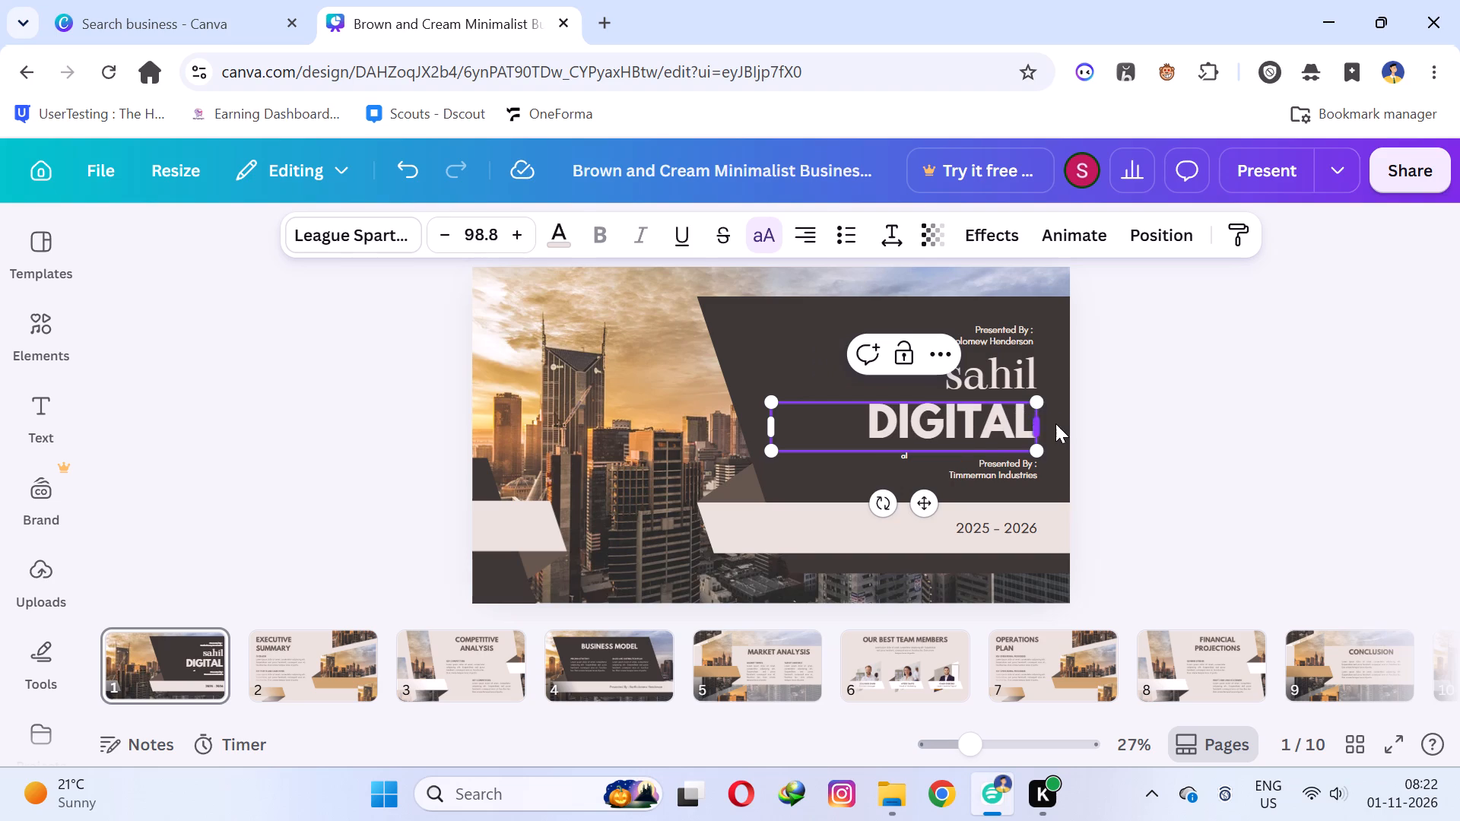
left_click(1055, 423)
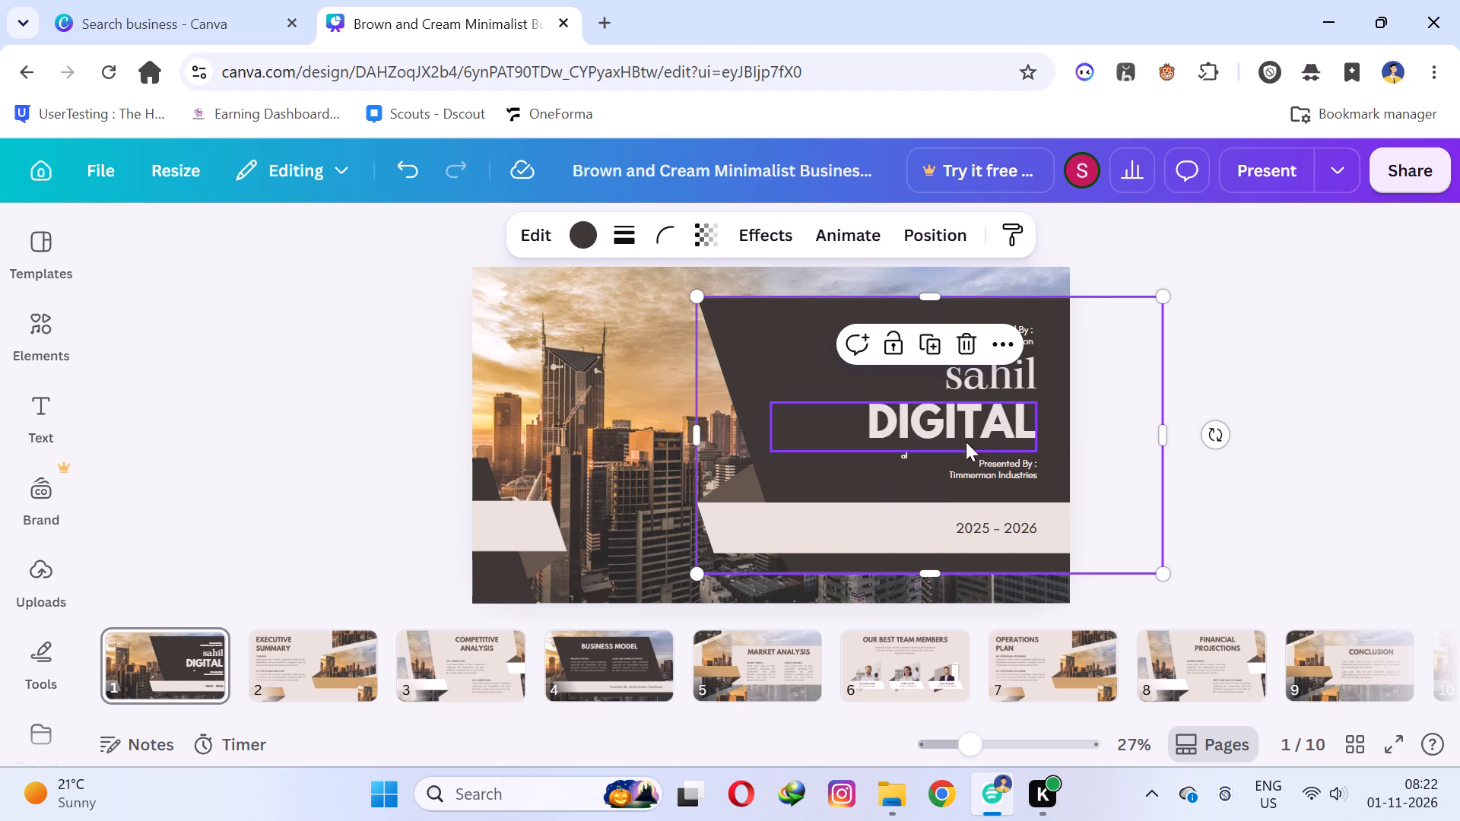
Delete the small stray text box directly beneath the cover title.
left_click(918, 458)
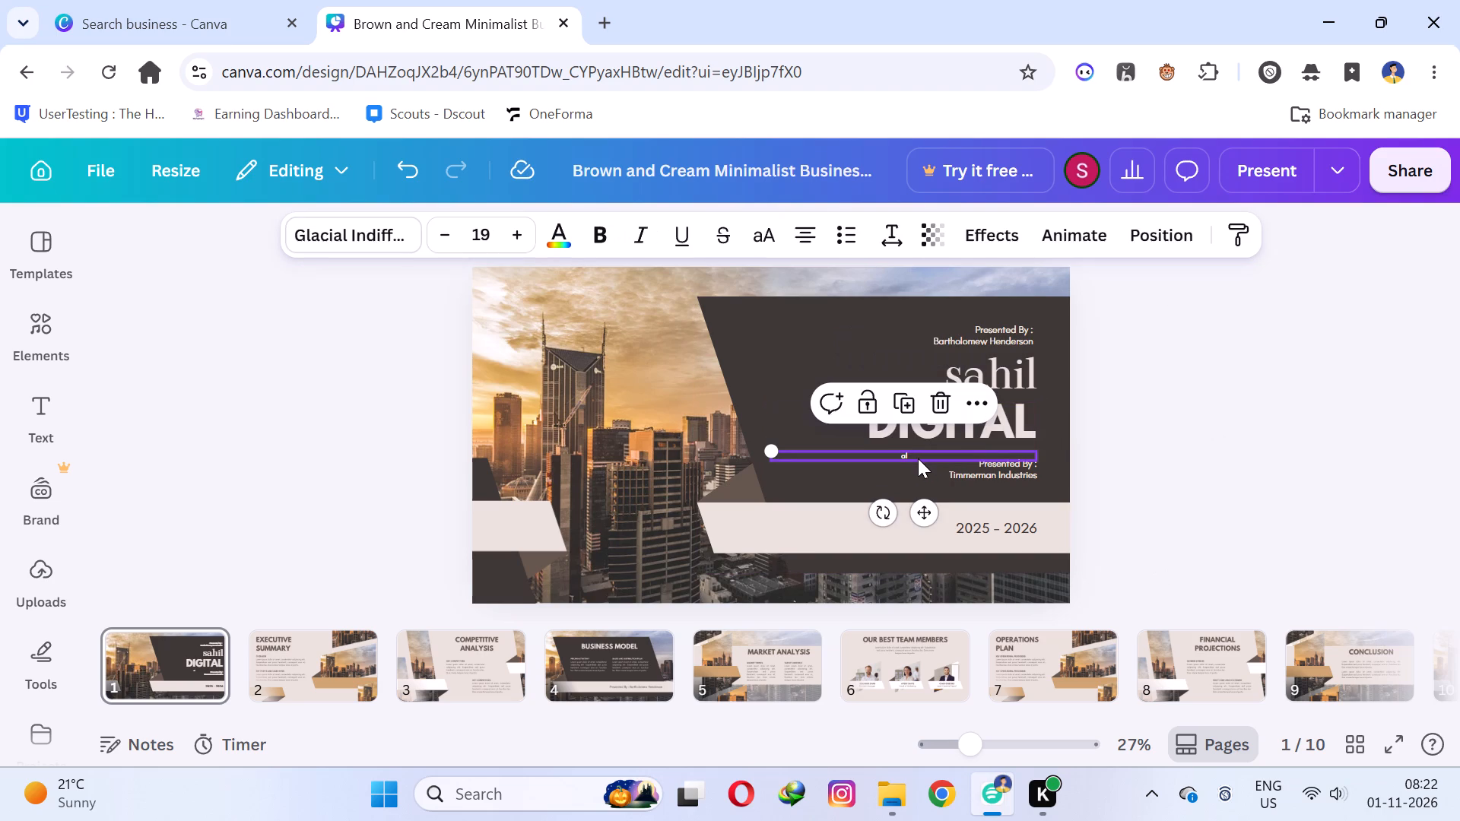
key("Delete")
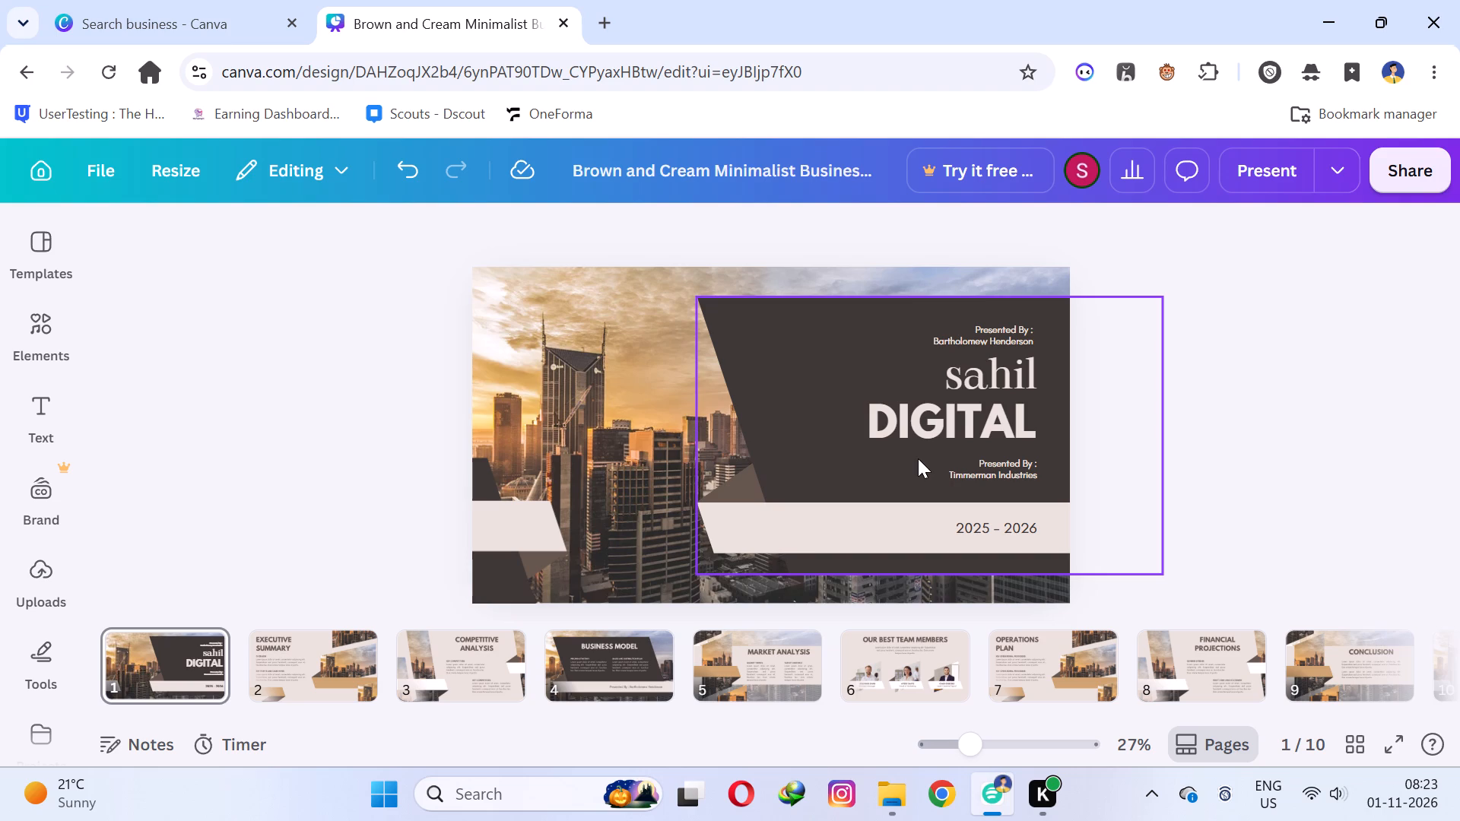
Replace the company name in the "Presented By" text below the cover title with the presenter's name.
triple_click(1016, 468)
left_click(1016, 475)
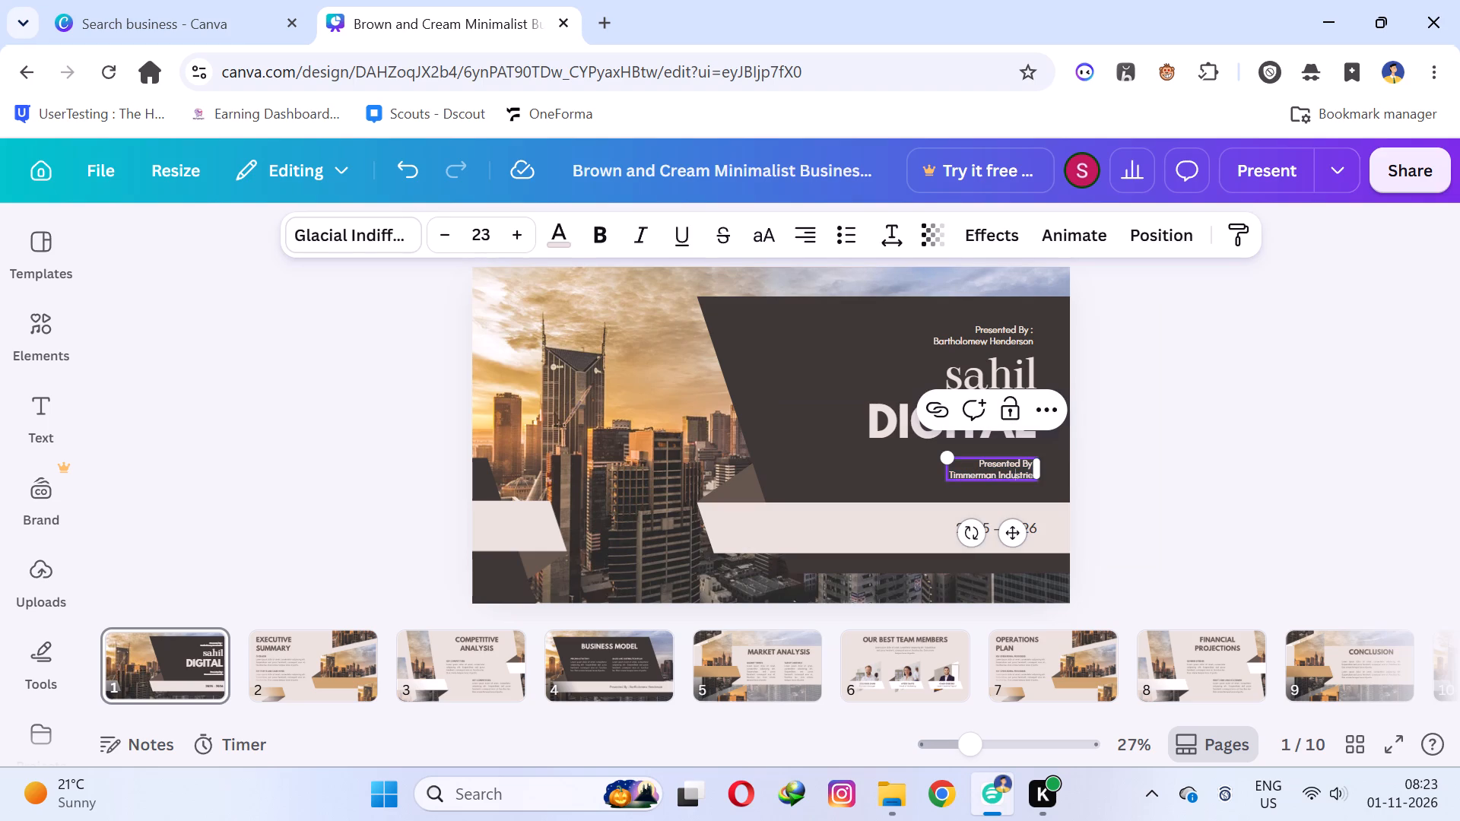
left_click_drag(1032, 475, 951, 479)
key("BackSpace")
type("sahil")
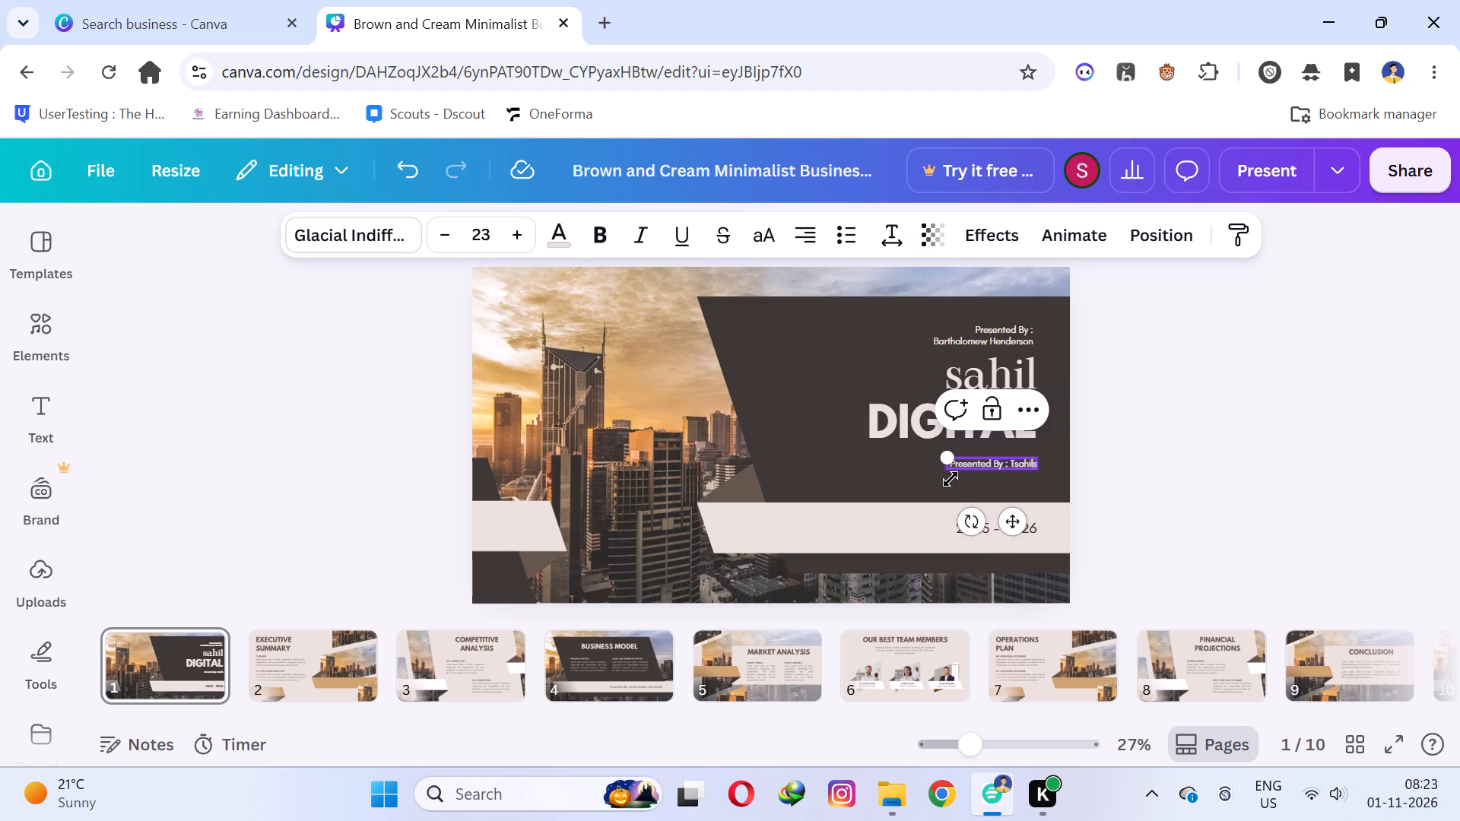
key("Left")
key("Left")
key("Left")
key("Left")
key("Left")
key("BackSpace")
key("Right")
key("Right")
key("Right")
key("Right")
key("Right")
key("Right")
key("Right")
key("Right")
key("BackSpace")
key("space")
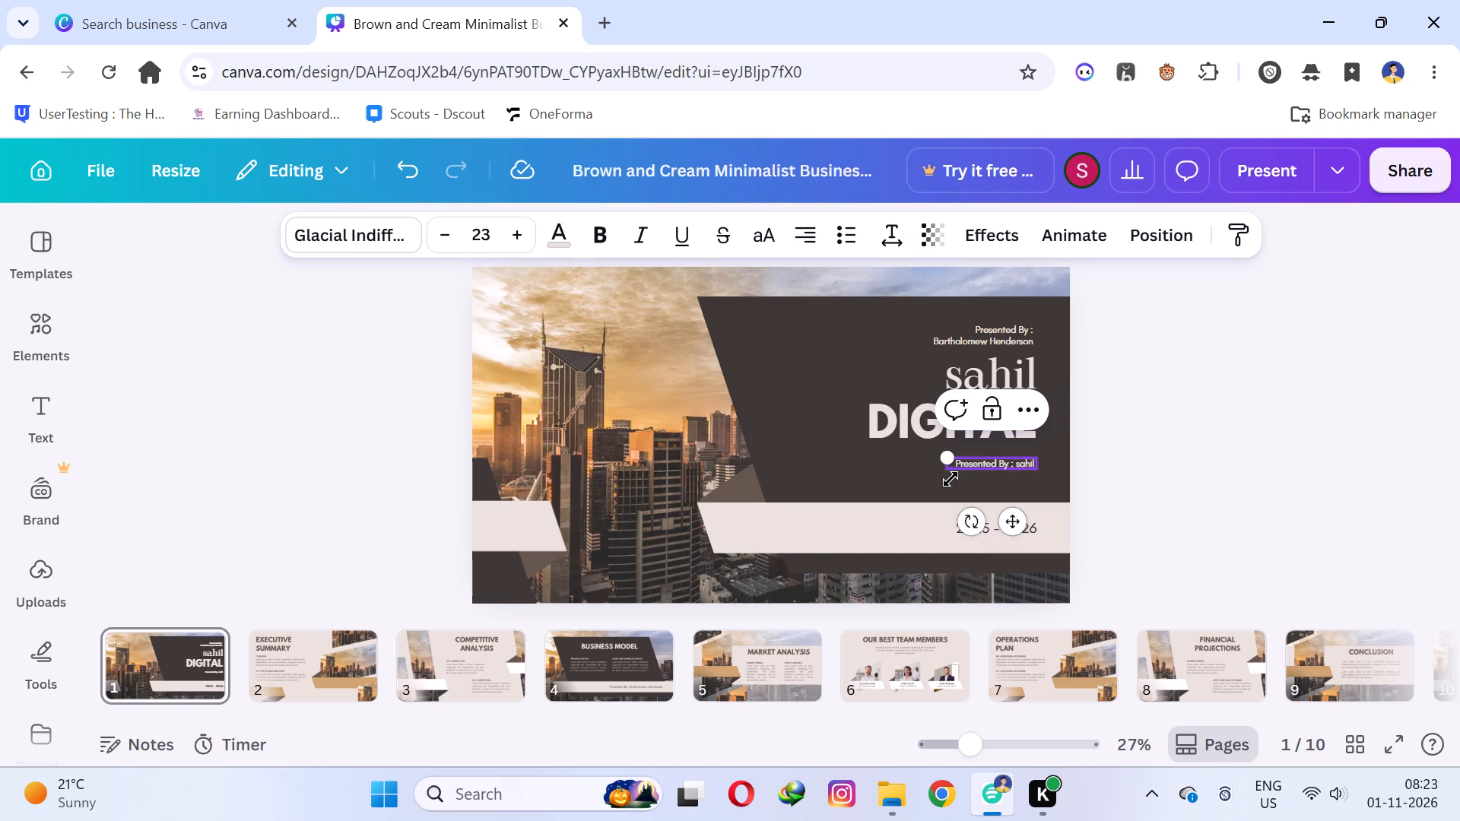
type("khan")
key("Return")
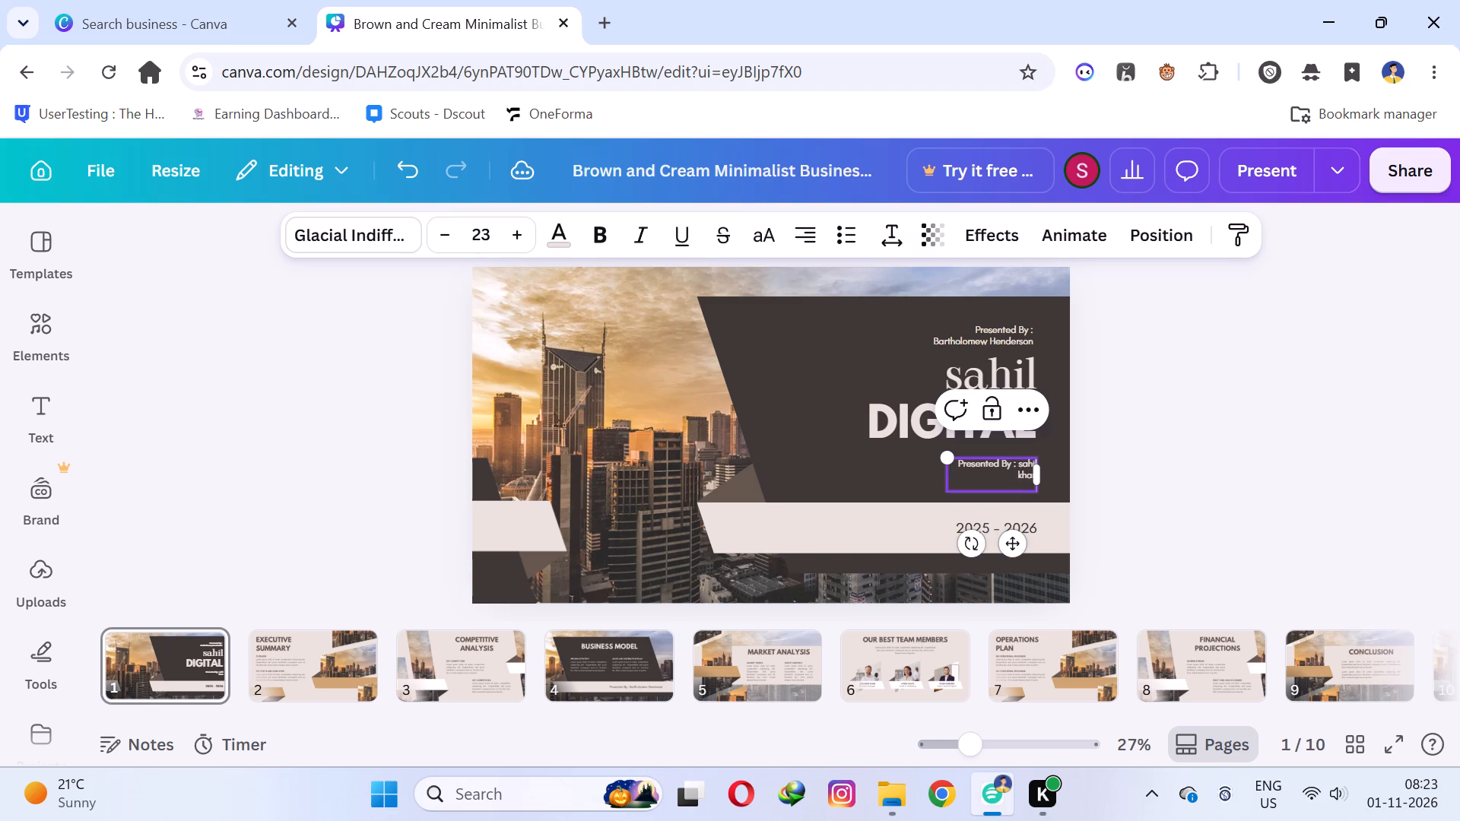
left_click(1140, 442)
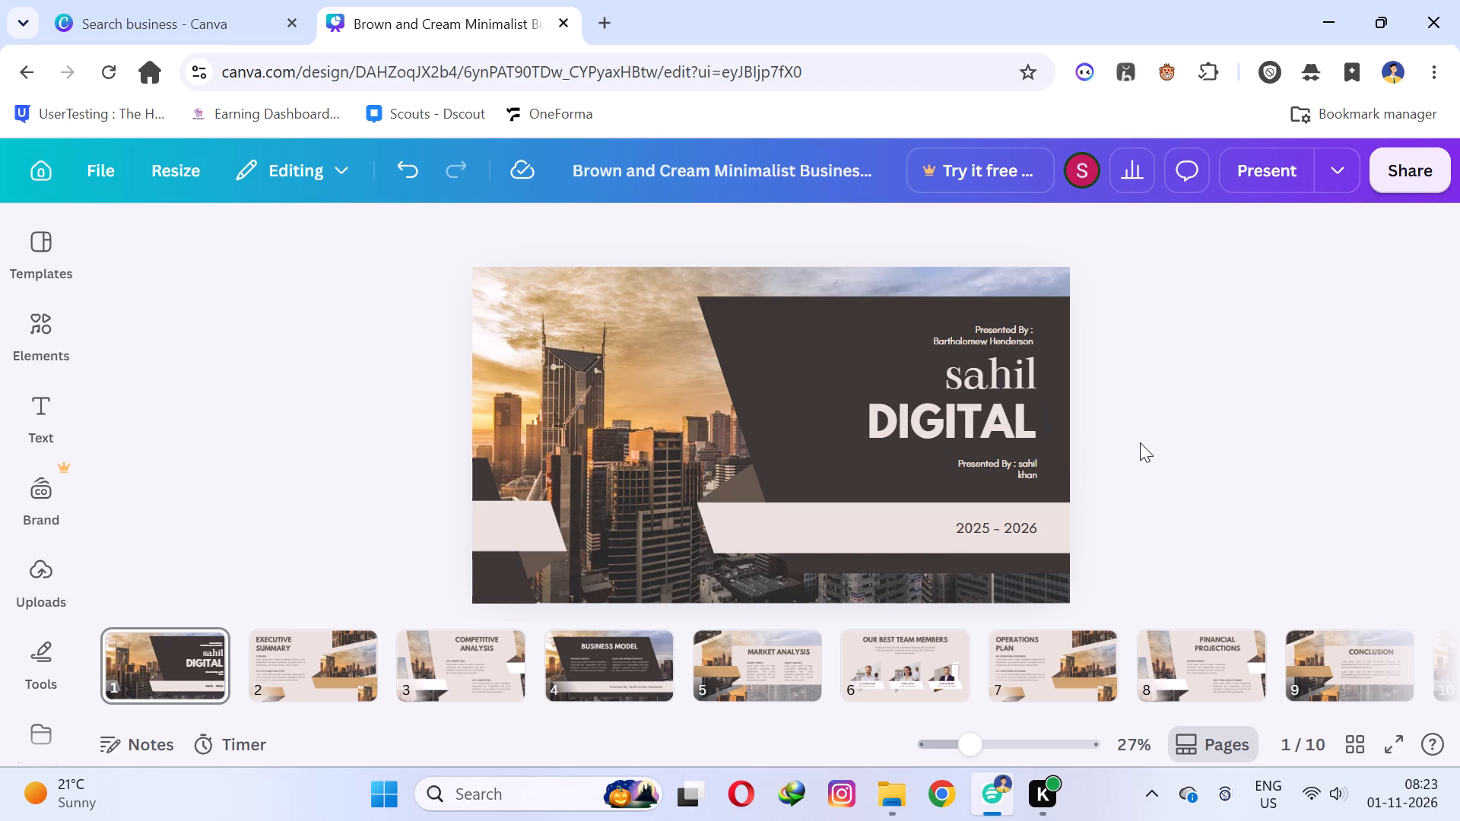
Change the year range in the cover slide's light band to the date 1-11-2026.
double_click(1016, 527)
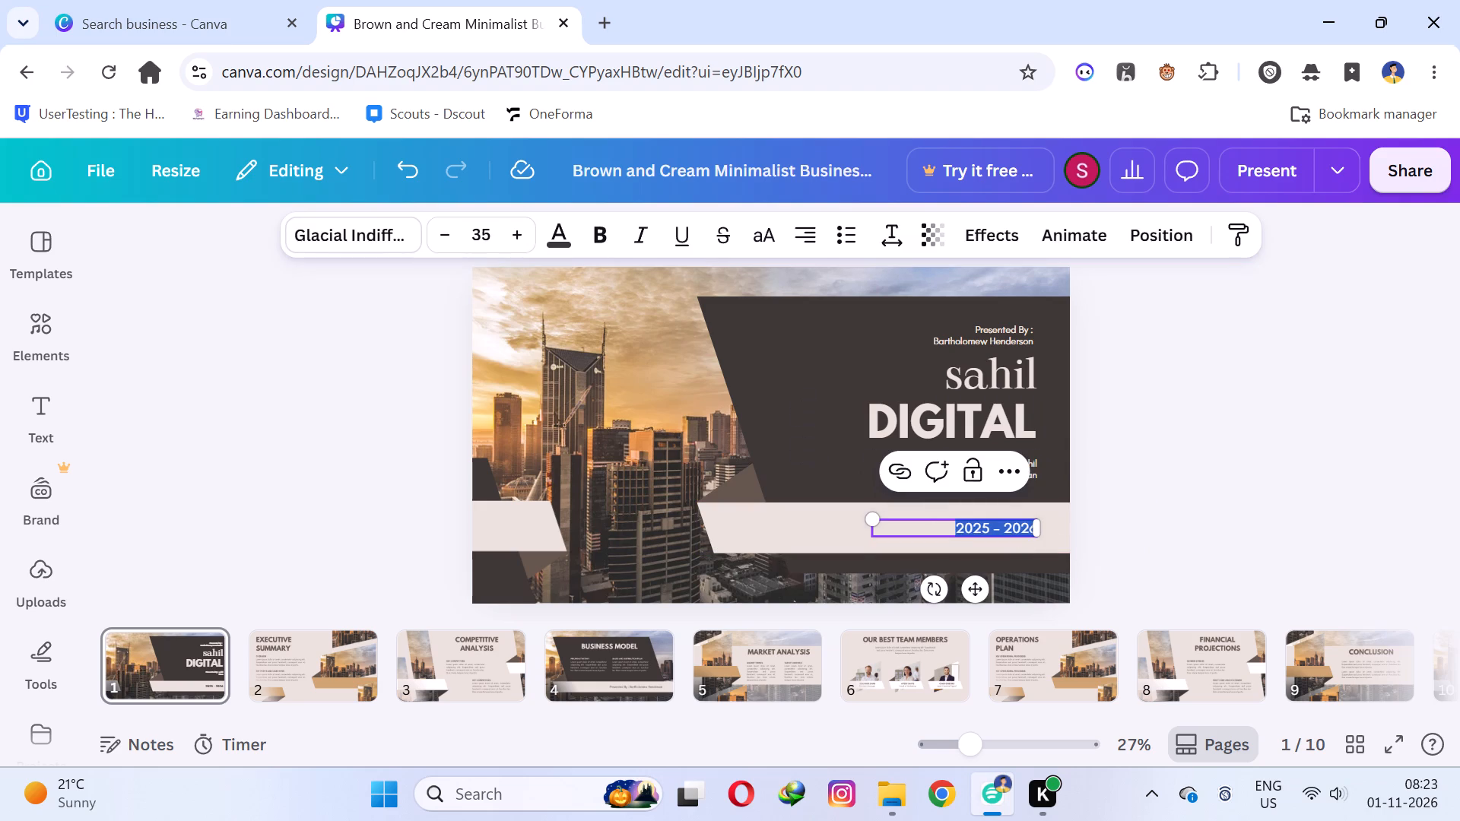
left_click_drag(998, 527, 953, 531)
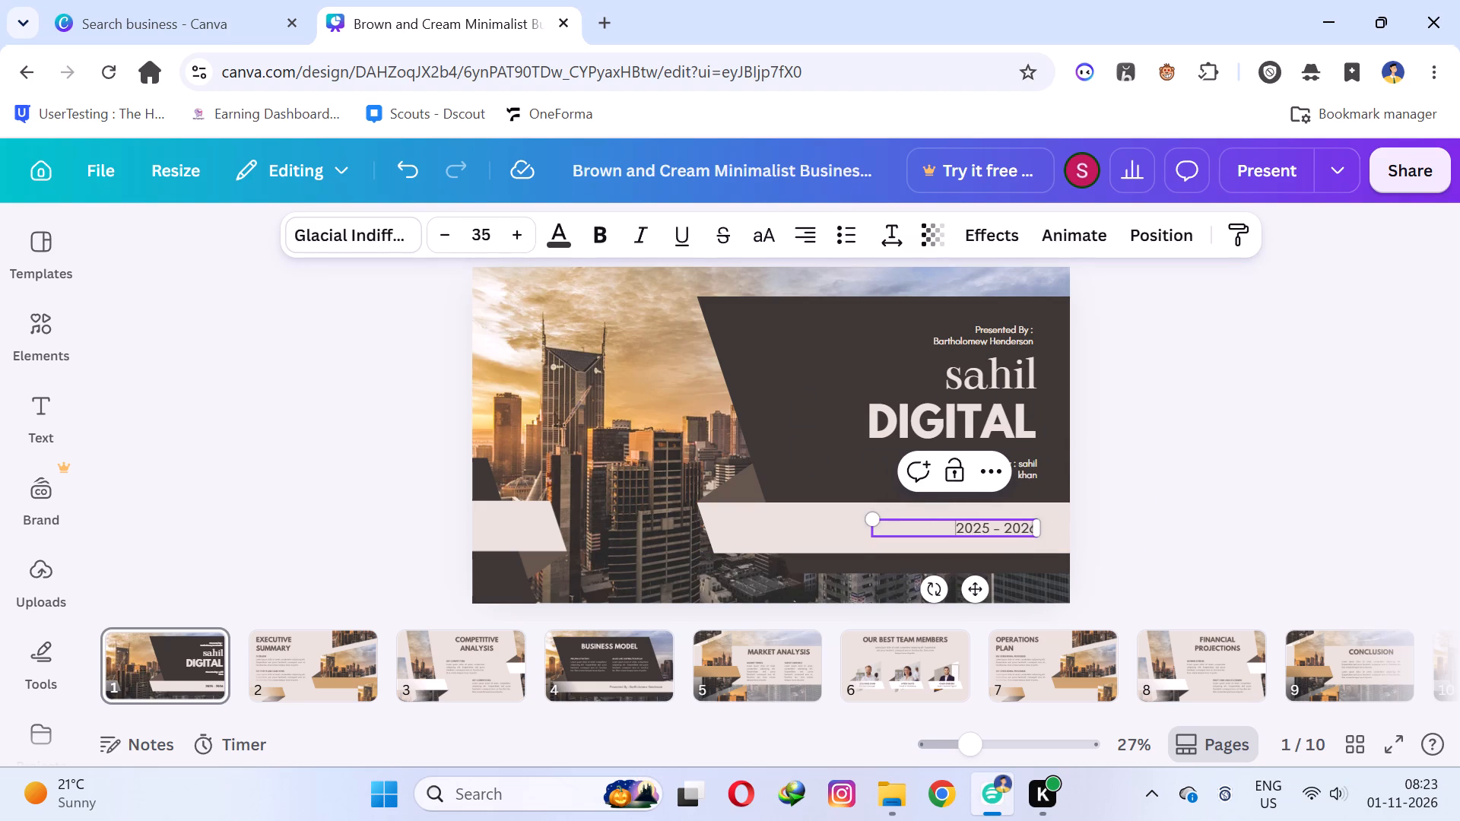
left_click_drag(1004, 529, 958, 529)
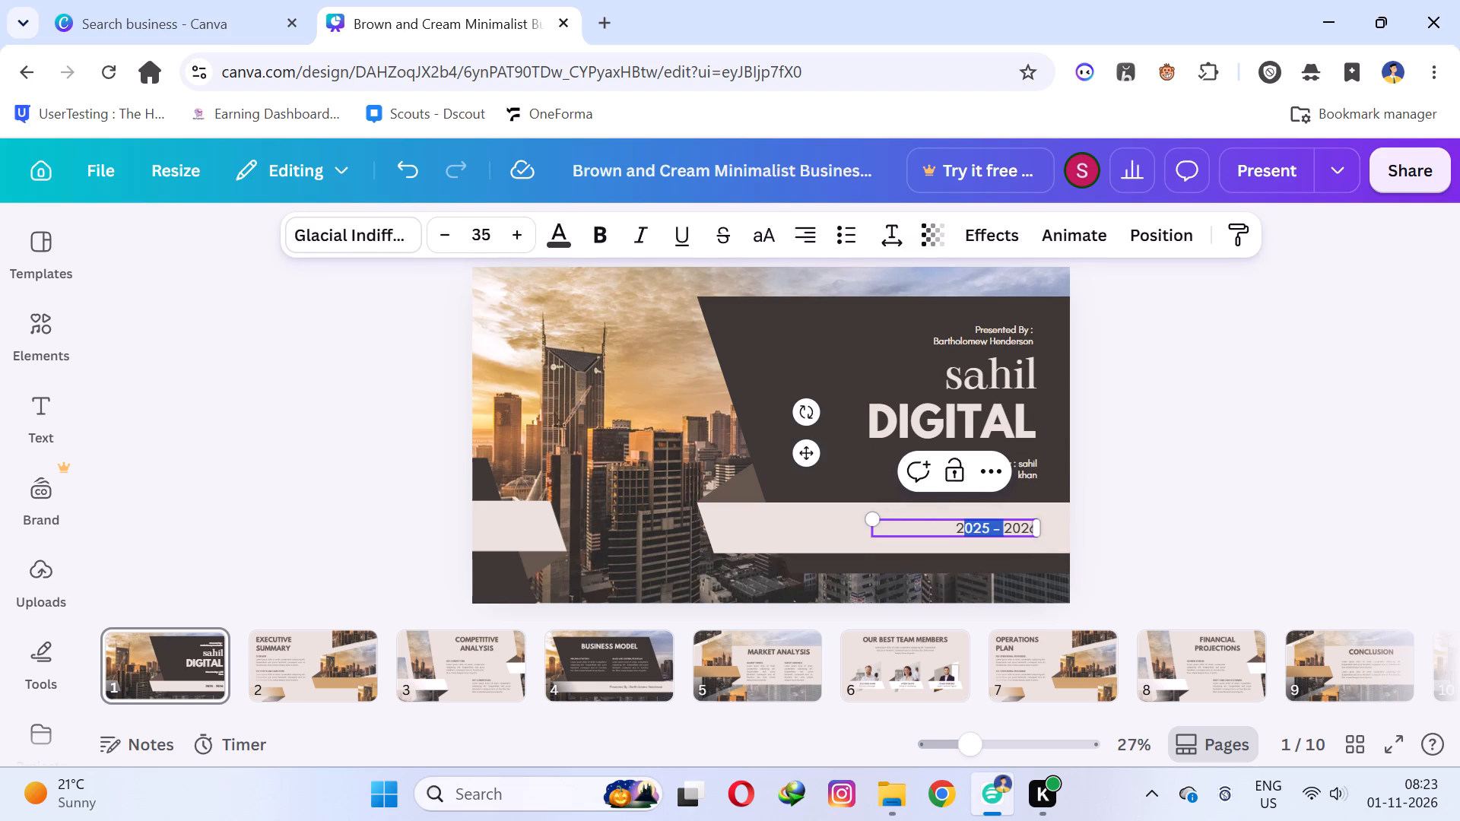
left_click_drag(958, 529, 944, 529)
key("1")
key("minus")
type("11")
key("minus")
left_click(1203, 494)
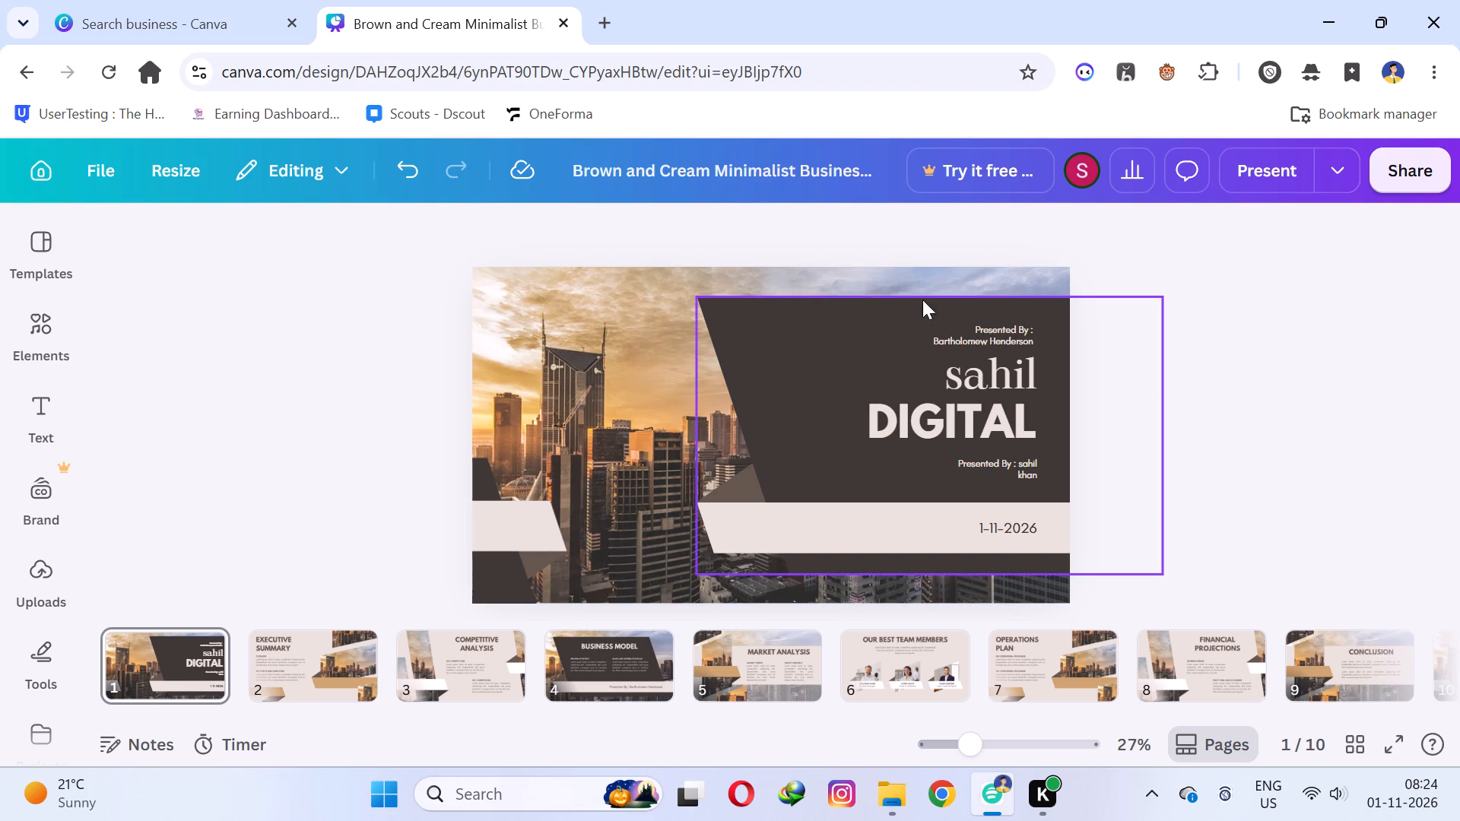
Replace the whole "Presented By" text above the cover title with "digital service".
triple_click(1008, 339)
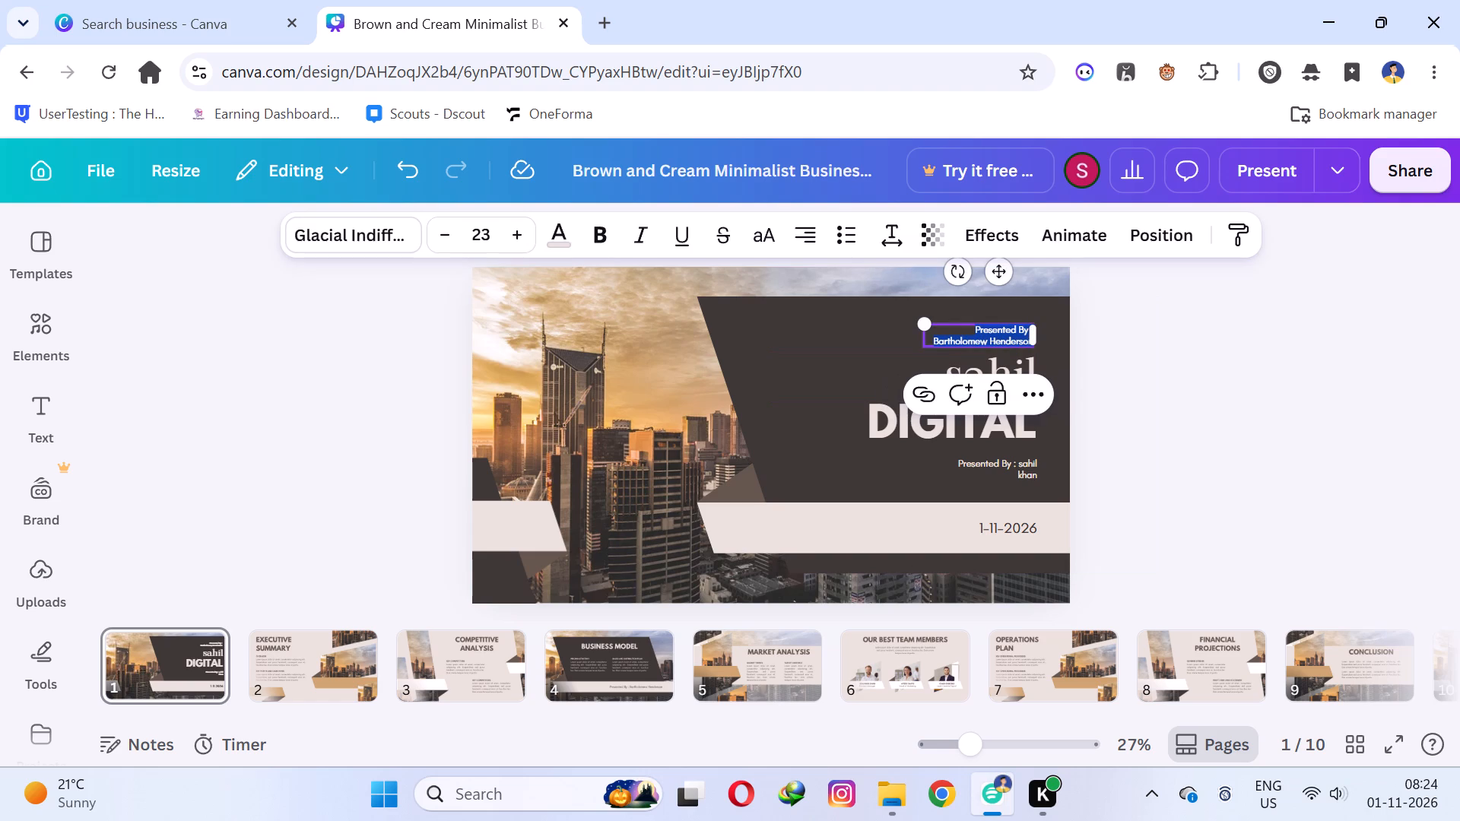
key("BackSpace")
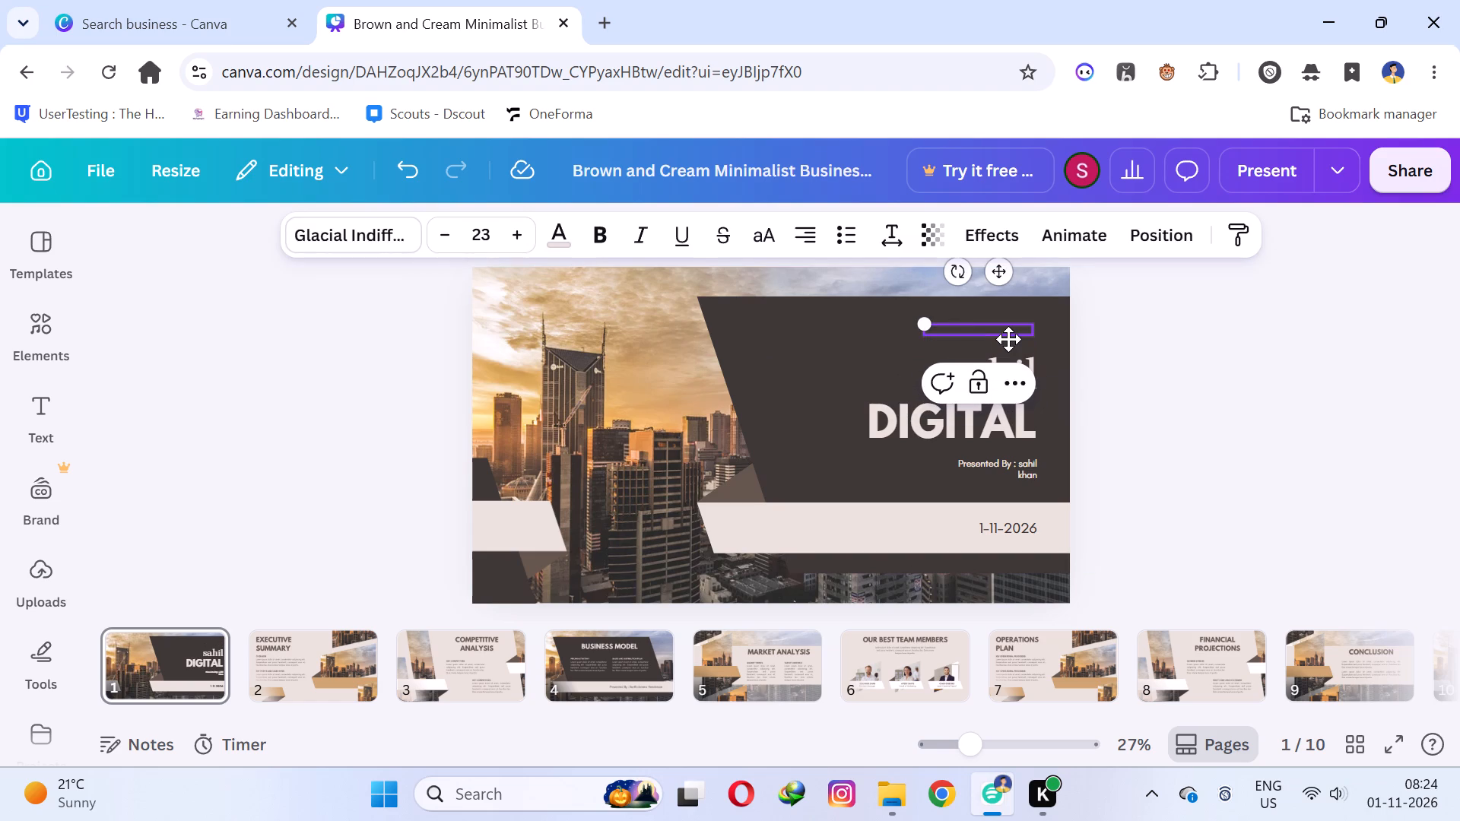
type("di")
type("gital")
key("space")
type("service")
left_click(832, 339)
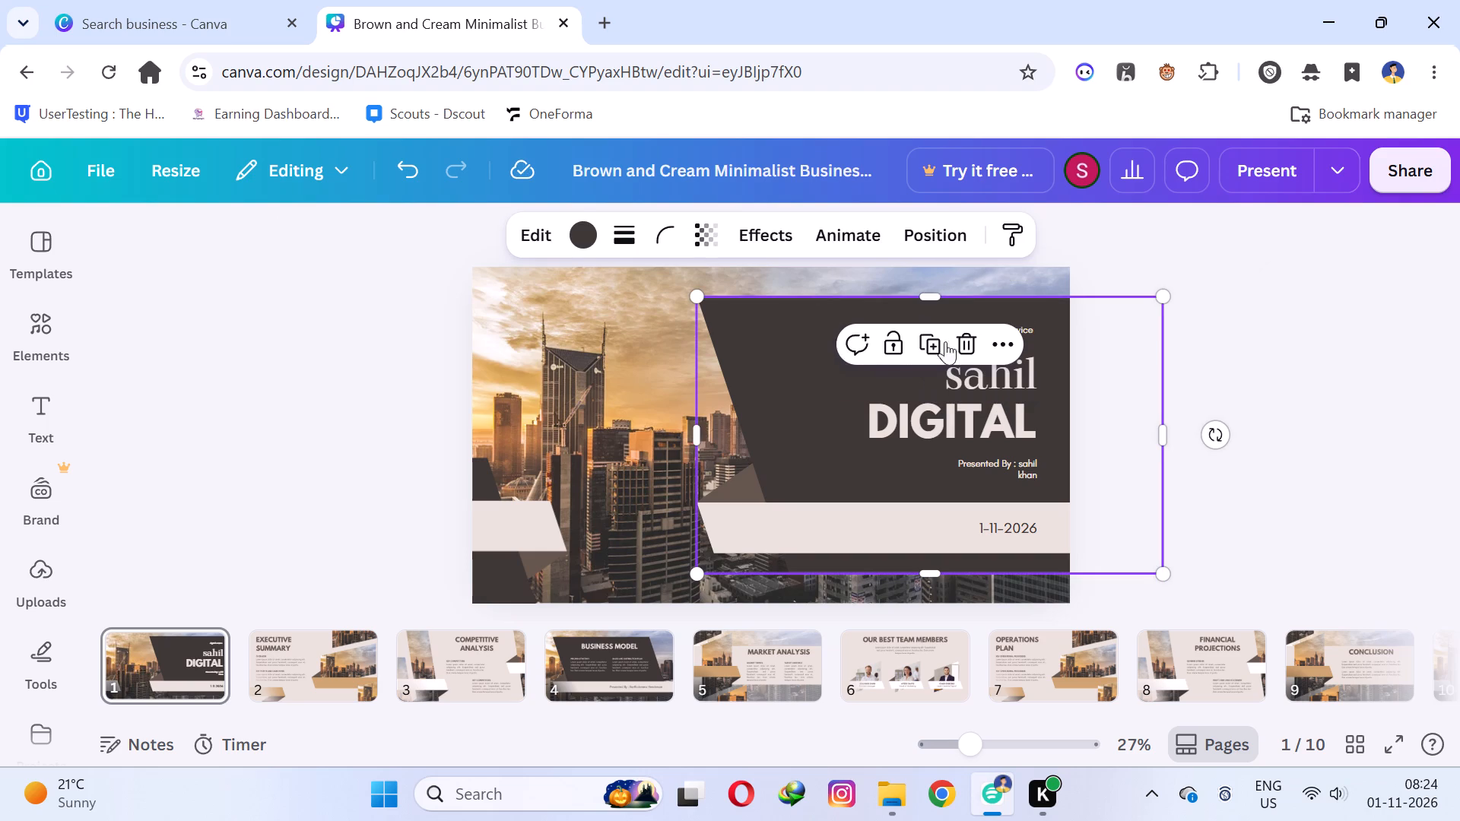
left_click(1296, 286)
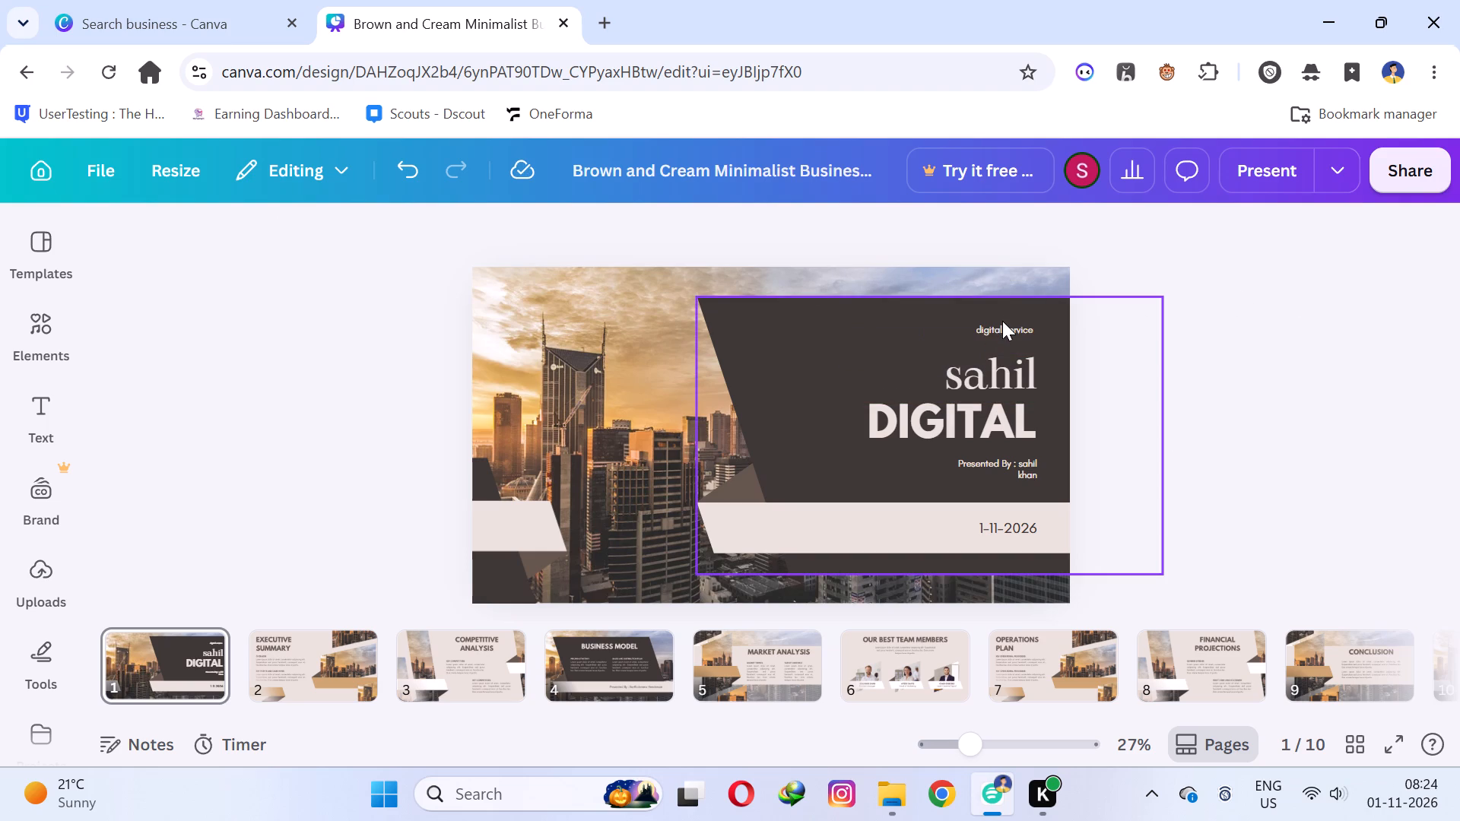
Reposition the dark angled panel behind the cover title slightly lower, keeping its slanted edge in nearly the same place.
left_click(995, 329)
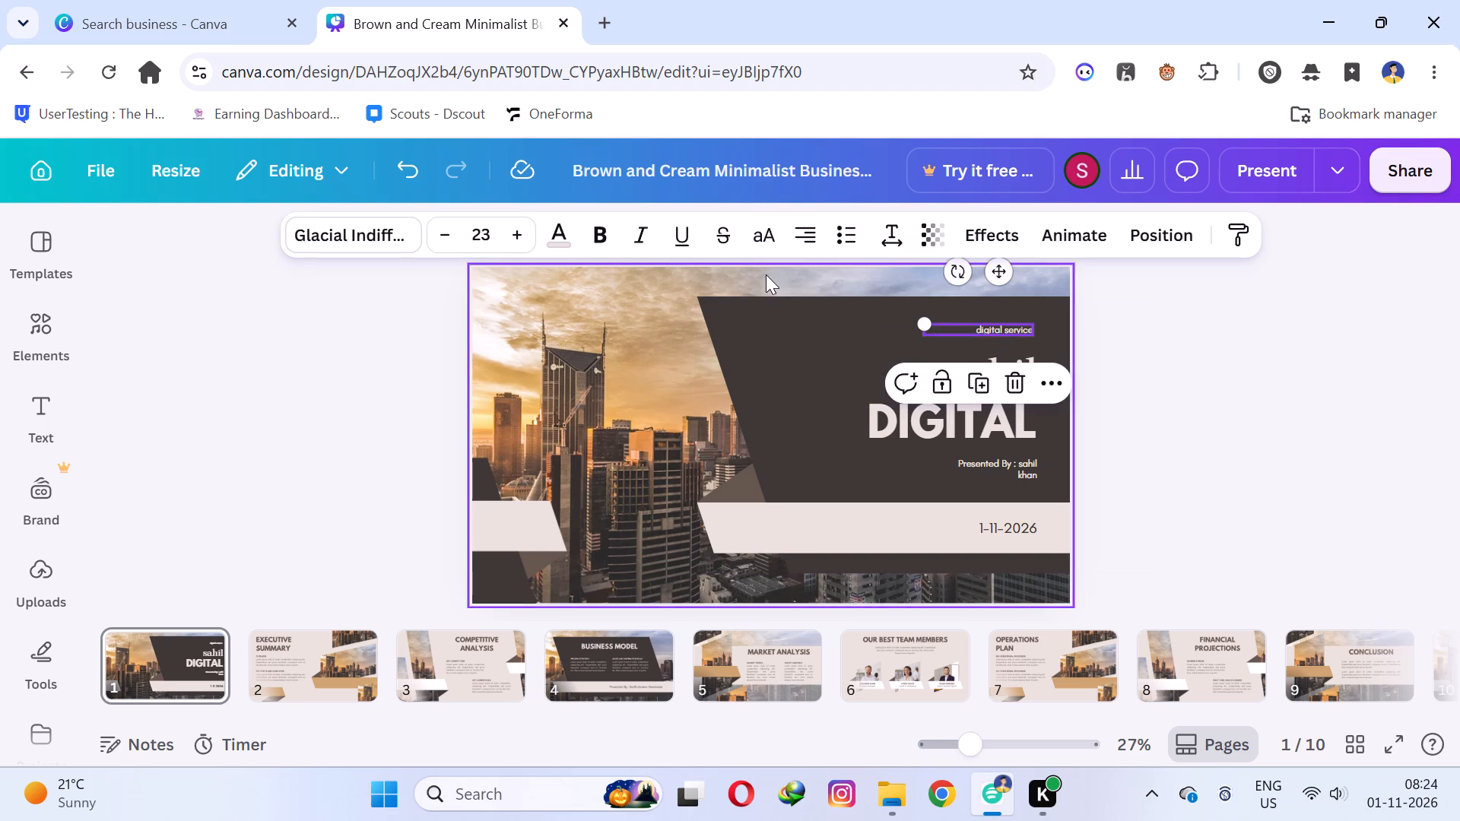
left_click(830, 317)
left_click_drag(806, 314, 850, 331)
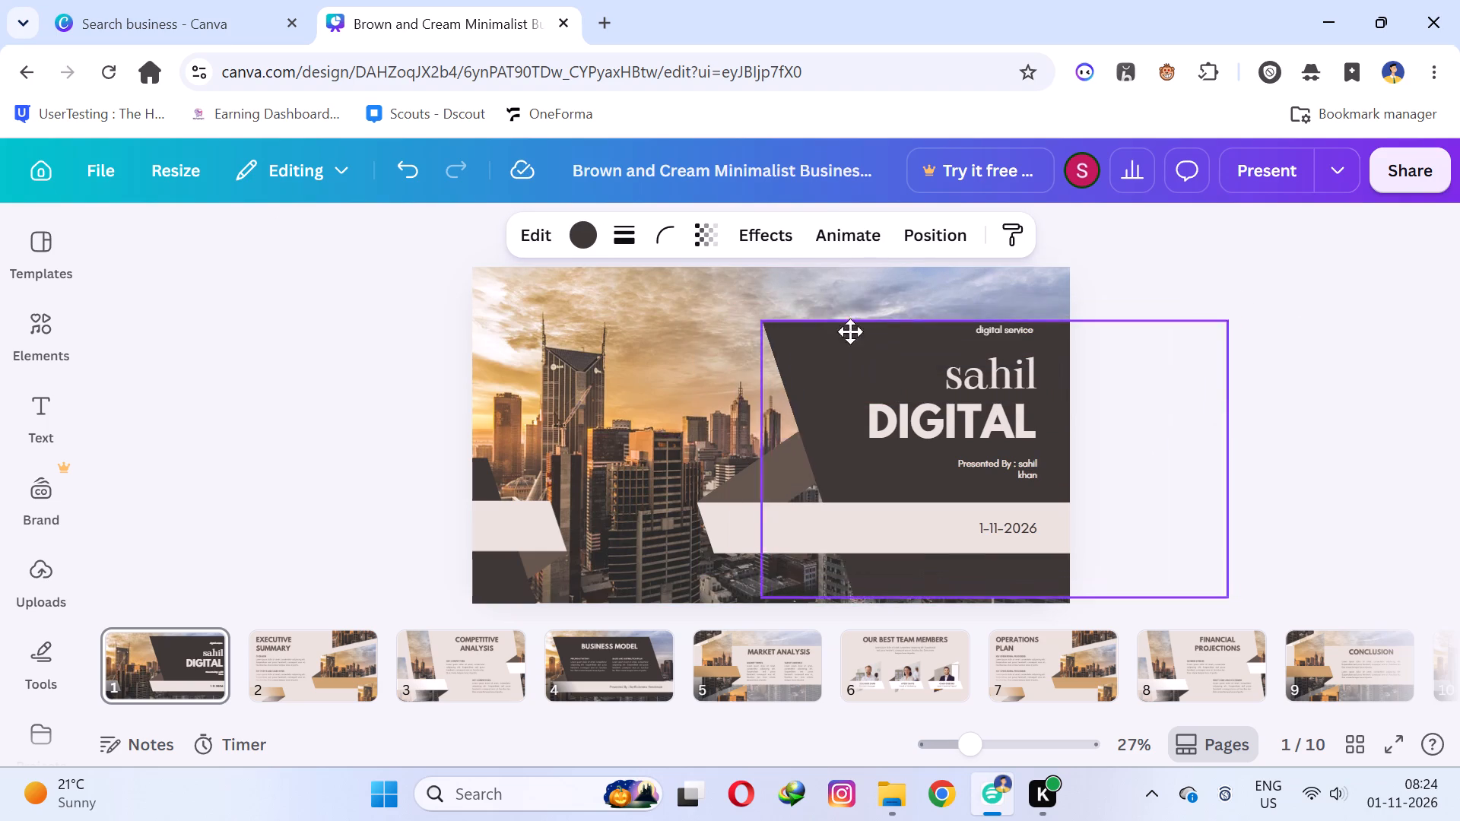
left_click_drag(850, 331, 803, 321)
left_click(1319, 262)
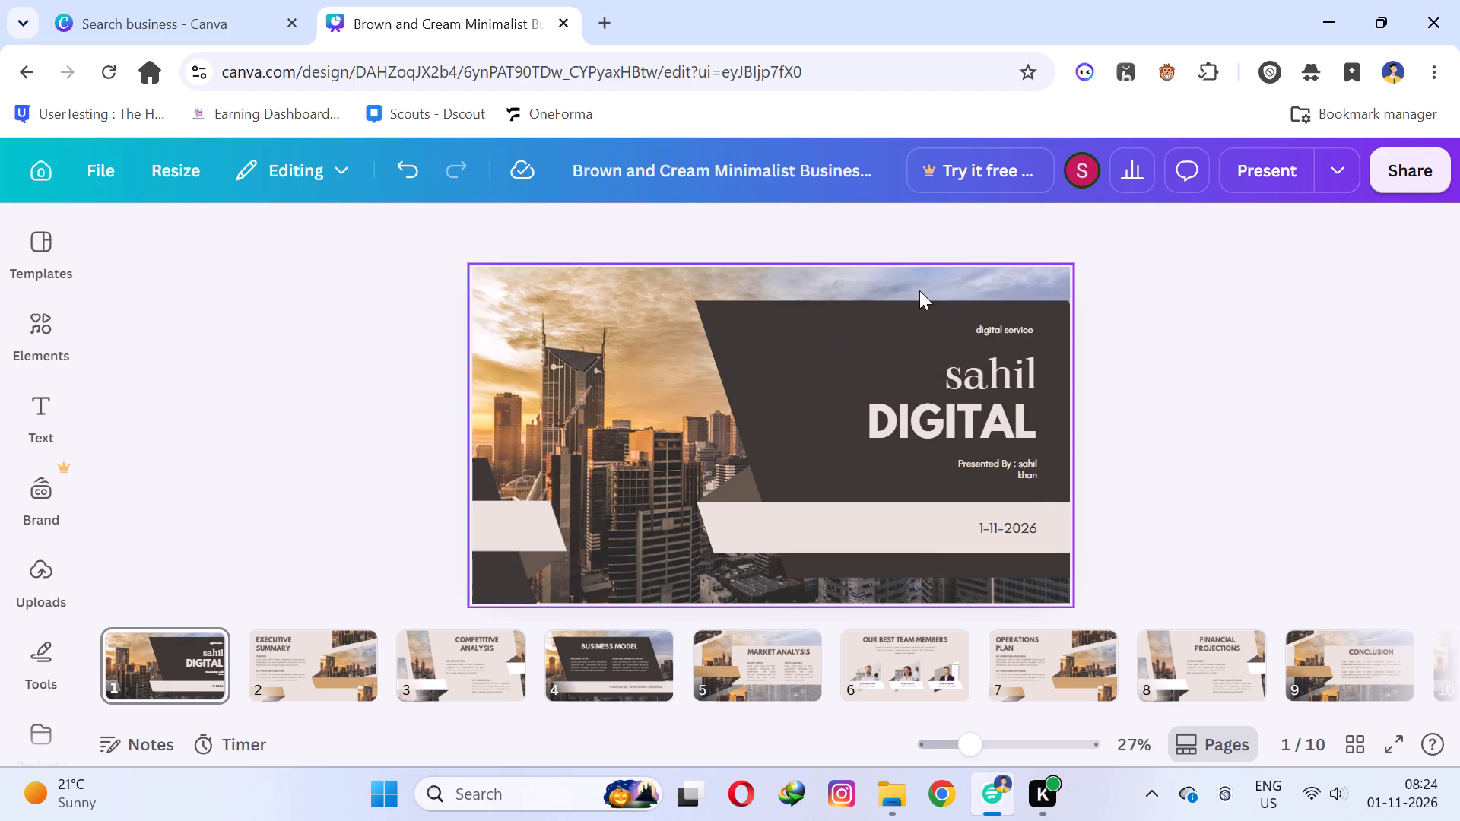
Convert the cover's title, tagline and "Presented By" text blocks to uppercase.
left_click_drag(614, 279, 976, 513)
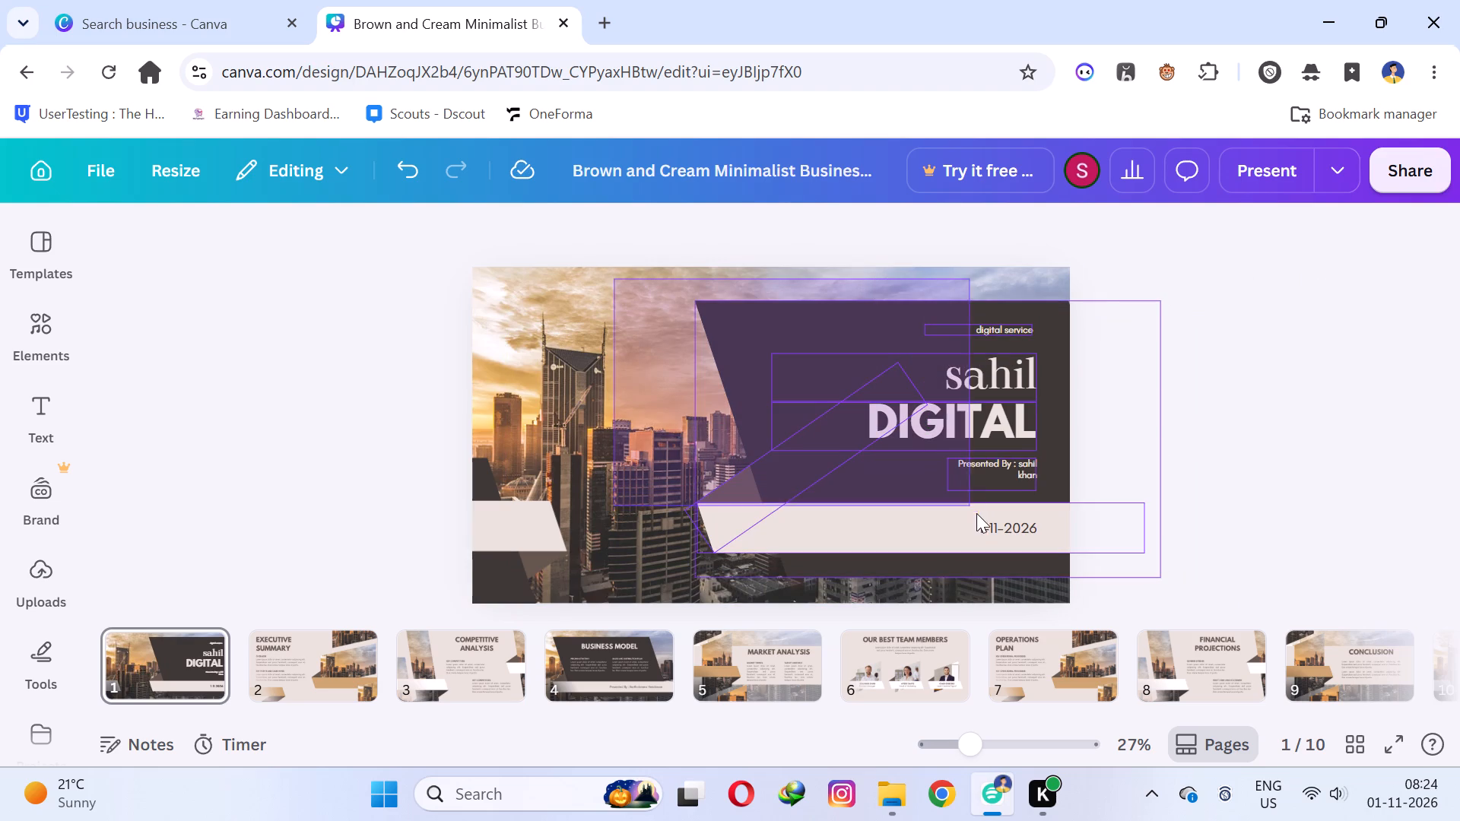
left_click_drag(976, 513, 1038, 491)
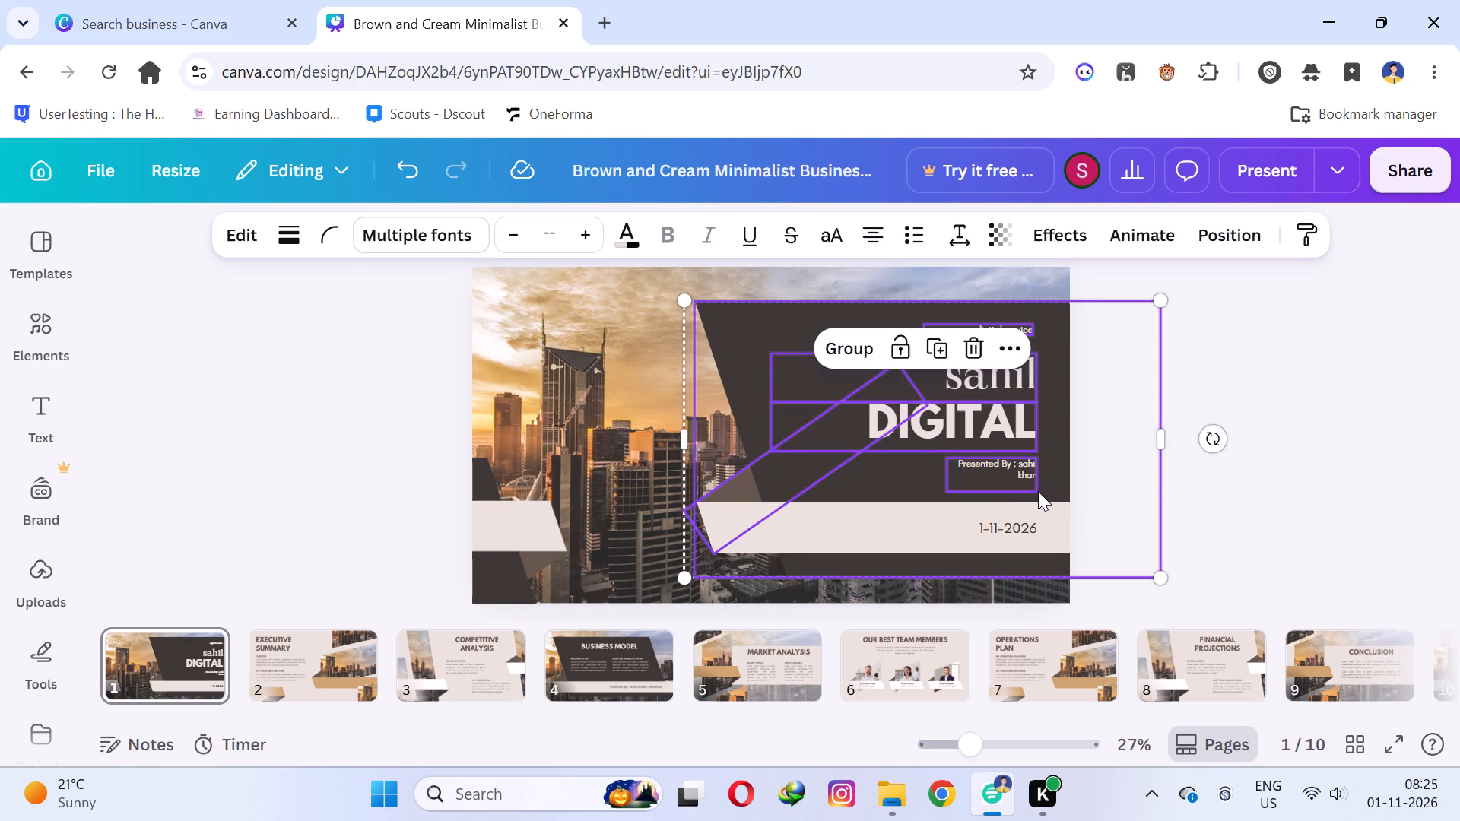
left_click(836, 232)
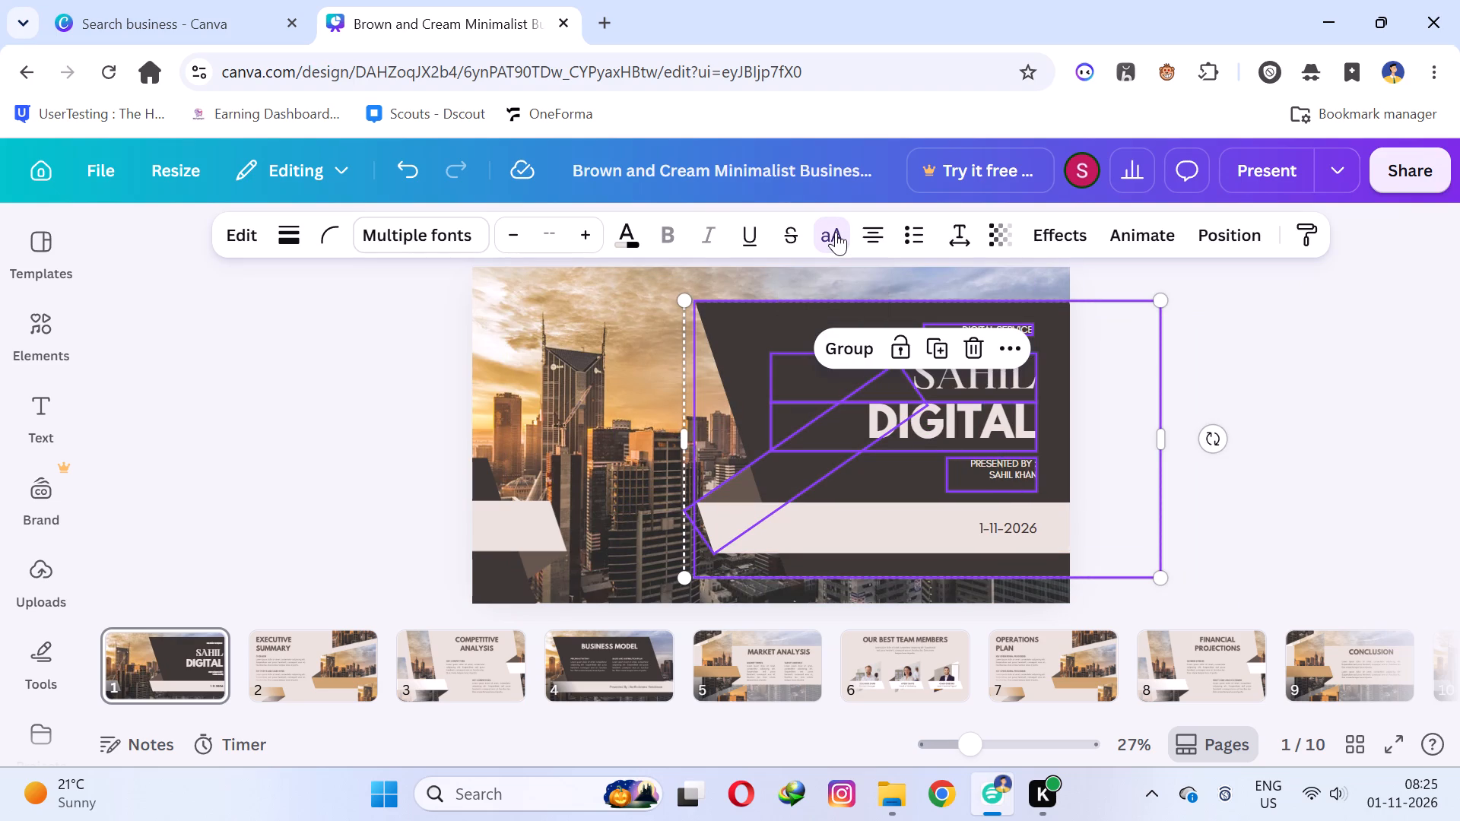
left_click(1328, 350)
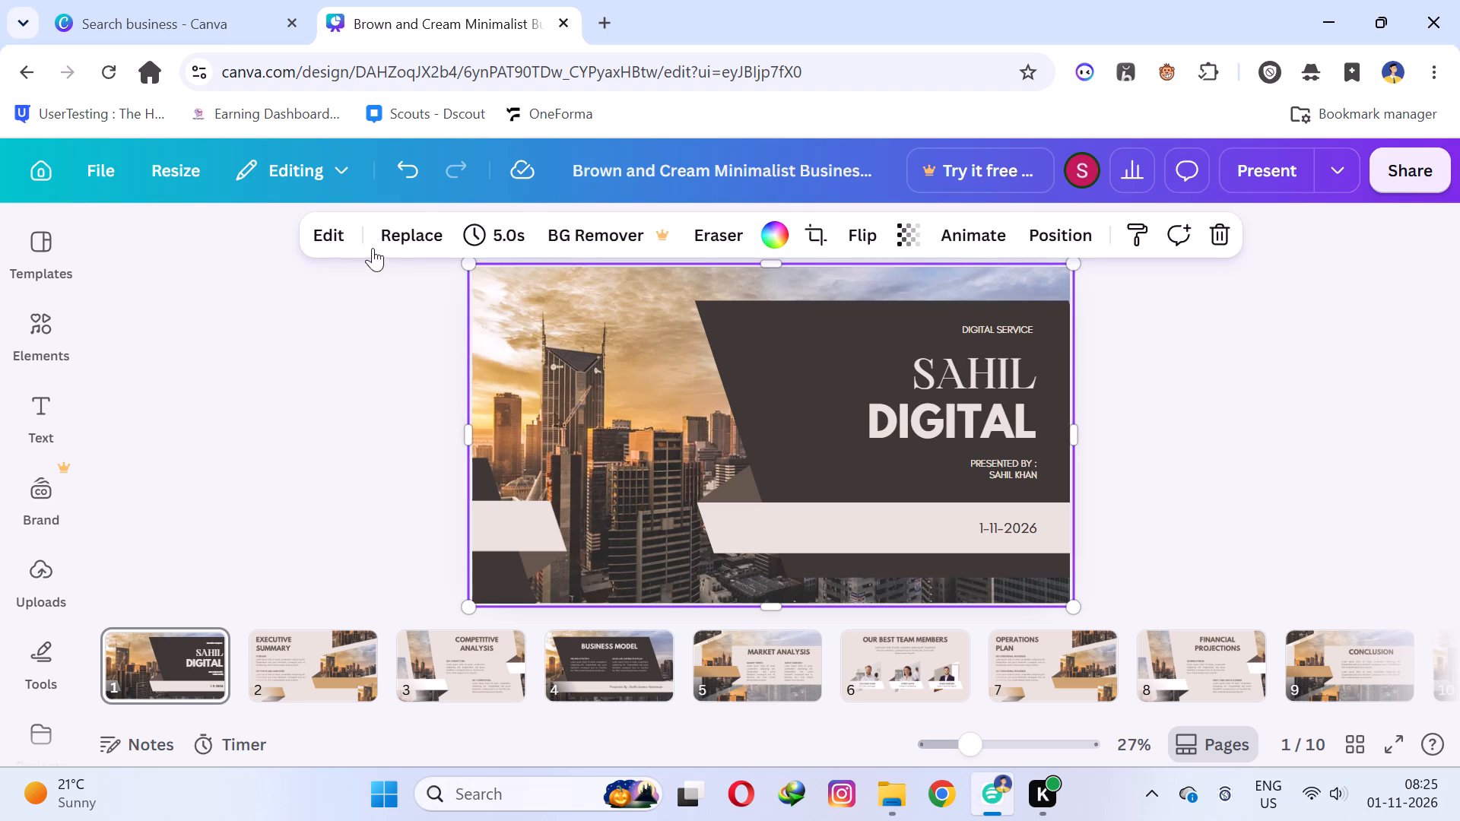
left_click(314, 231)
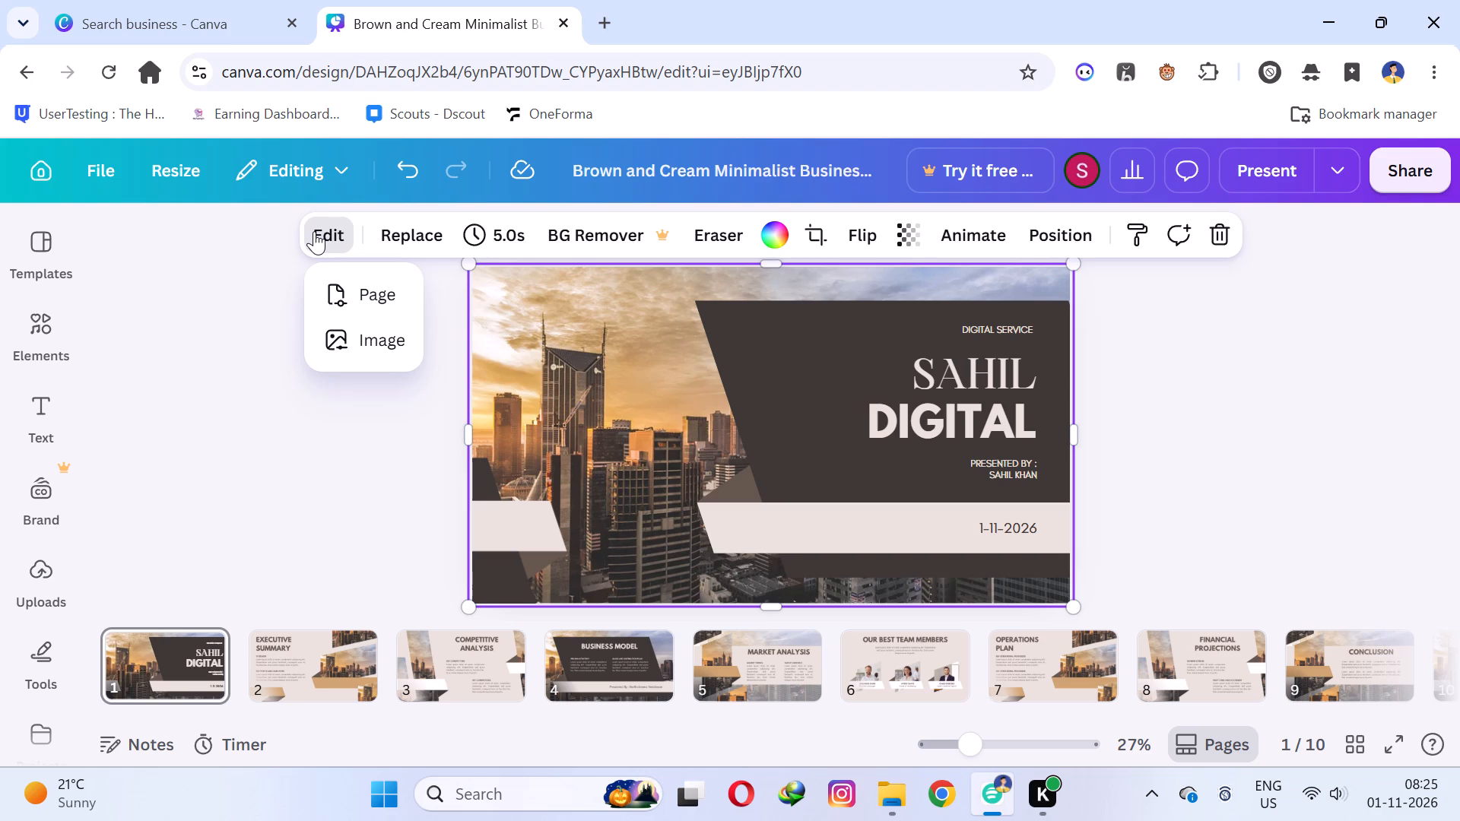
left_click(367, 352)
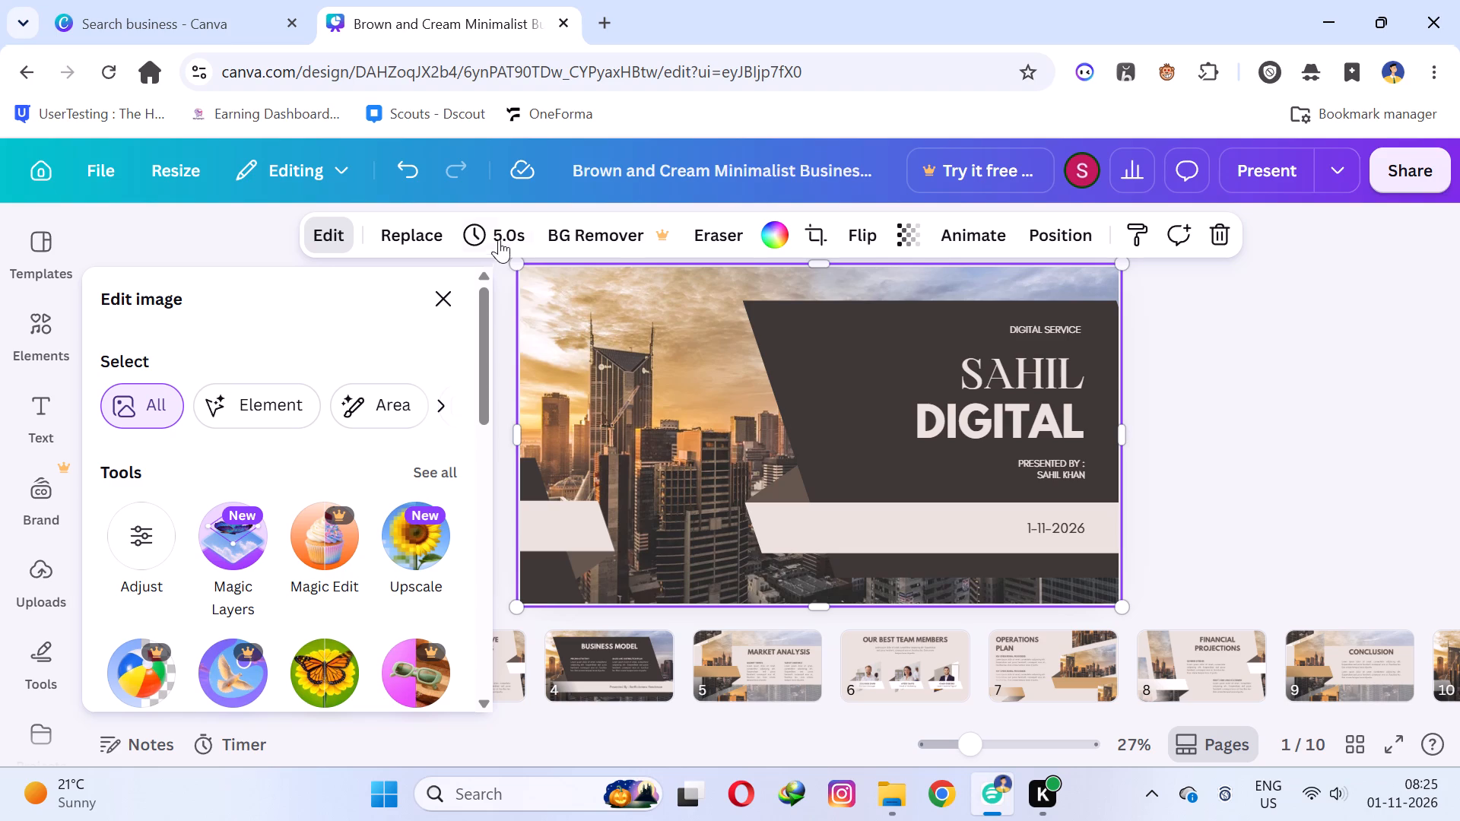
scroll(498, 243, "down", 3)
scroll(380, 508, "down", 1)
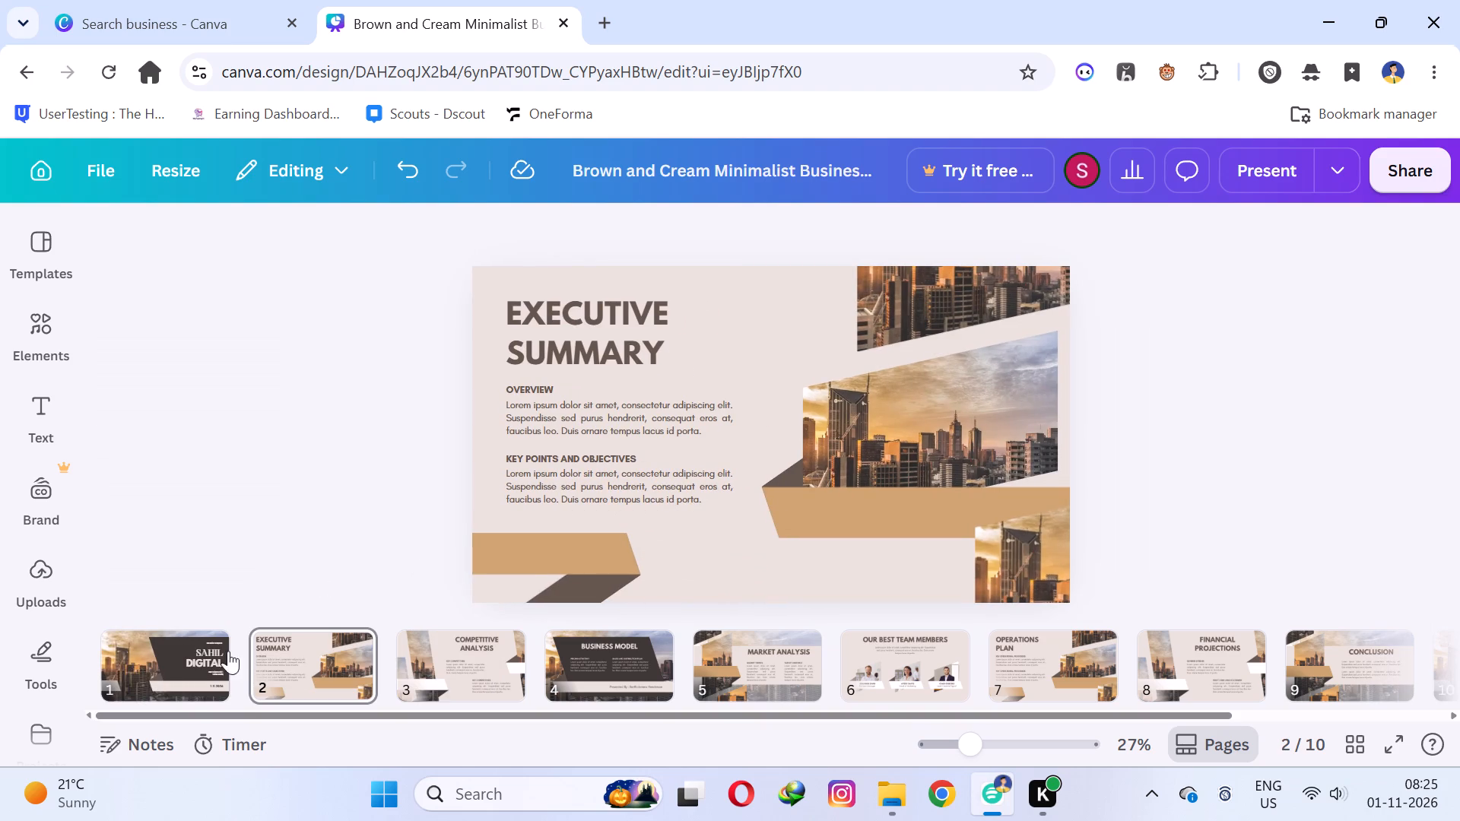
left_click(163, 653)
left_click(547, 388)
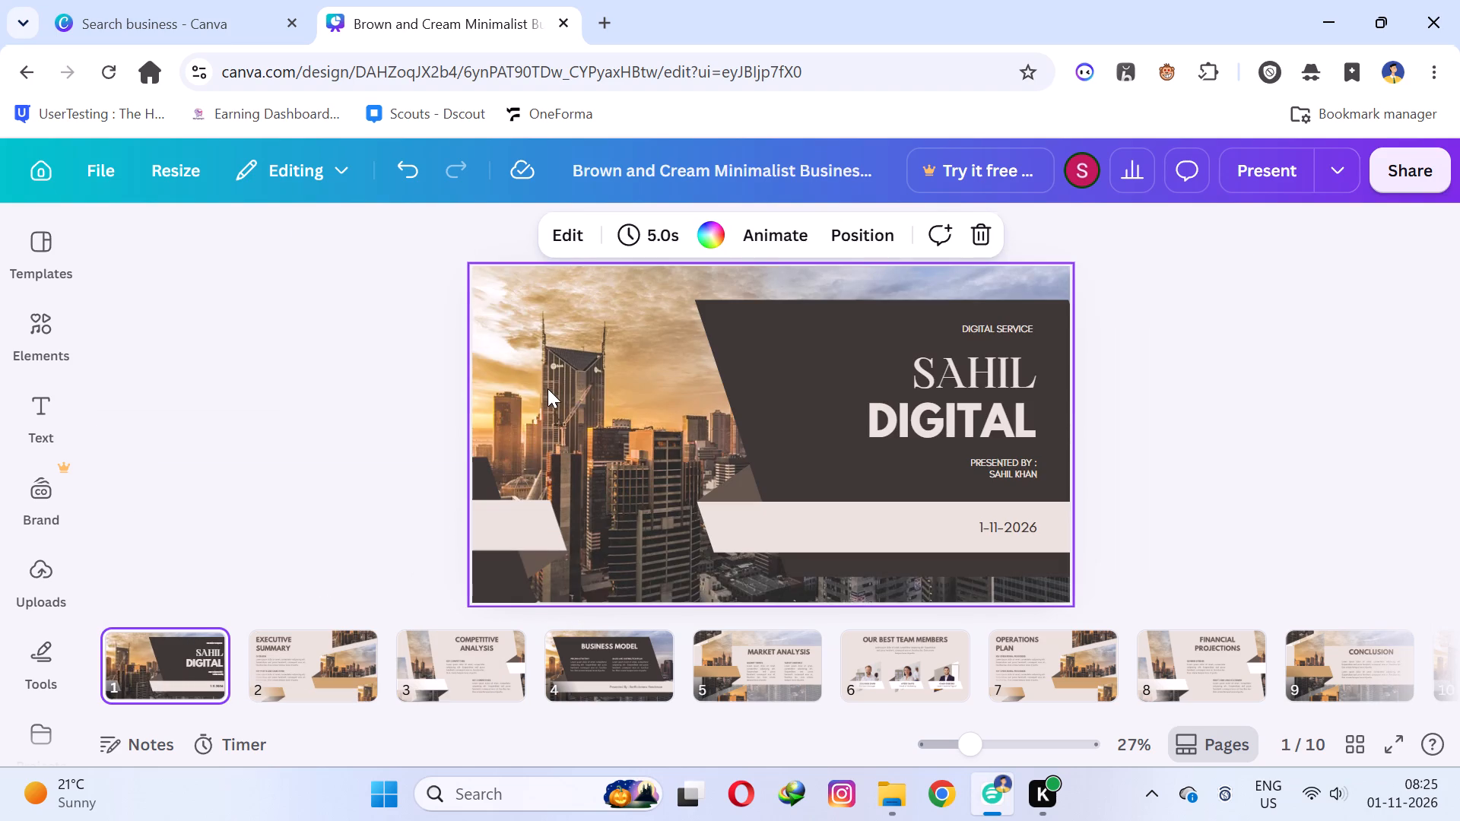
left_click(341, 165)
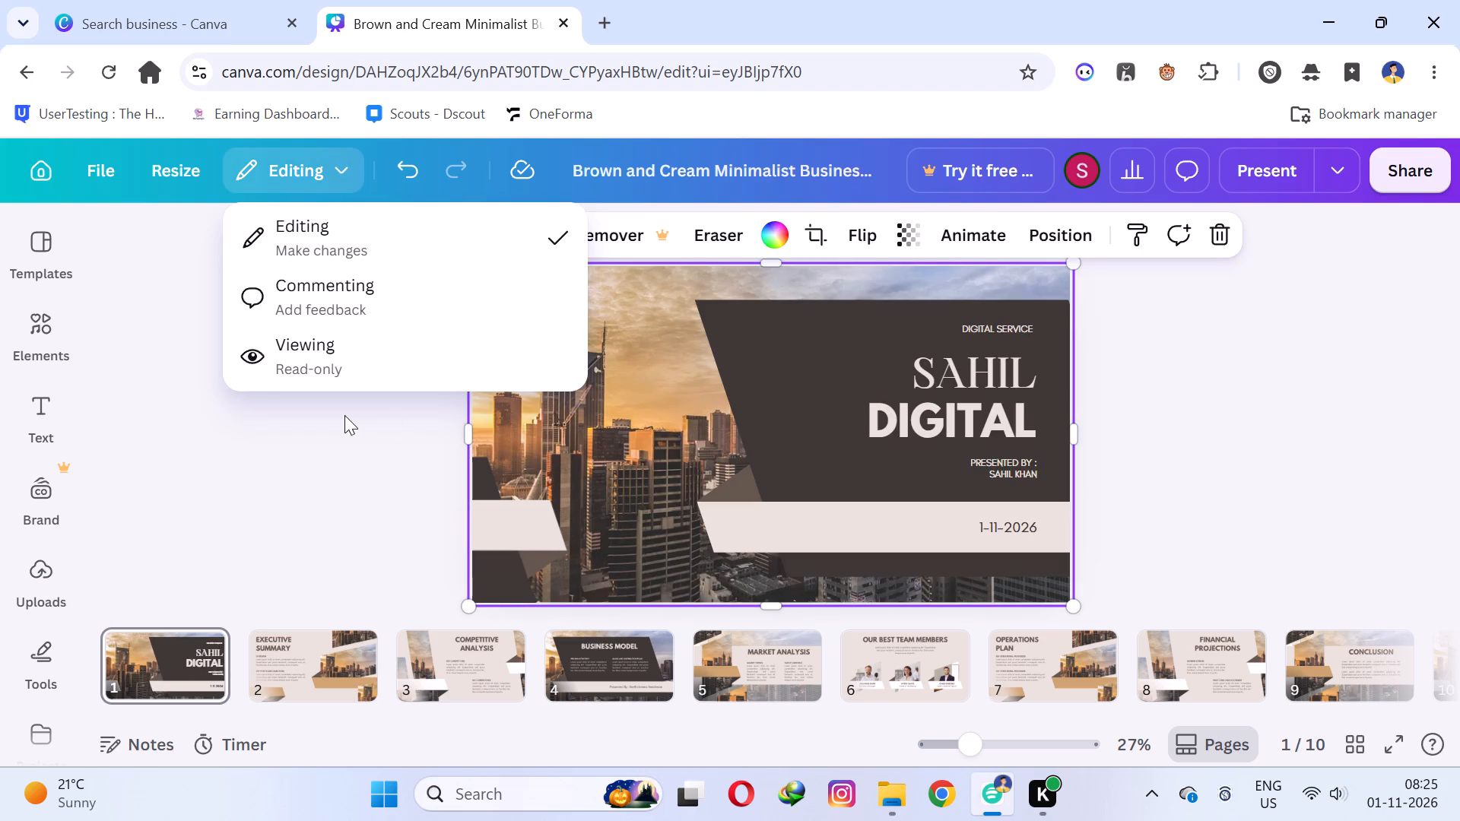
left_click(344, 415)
Examine the editing tools, style matches and filters offered for the cover's background photo.
left_click(348, 236)
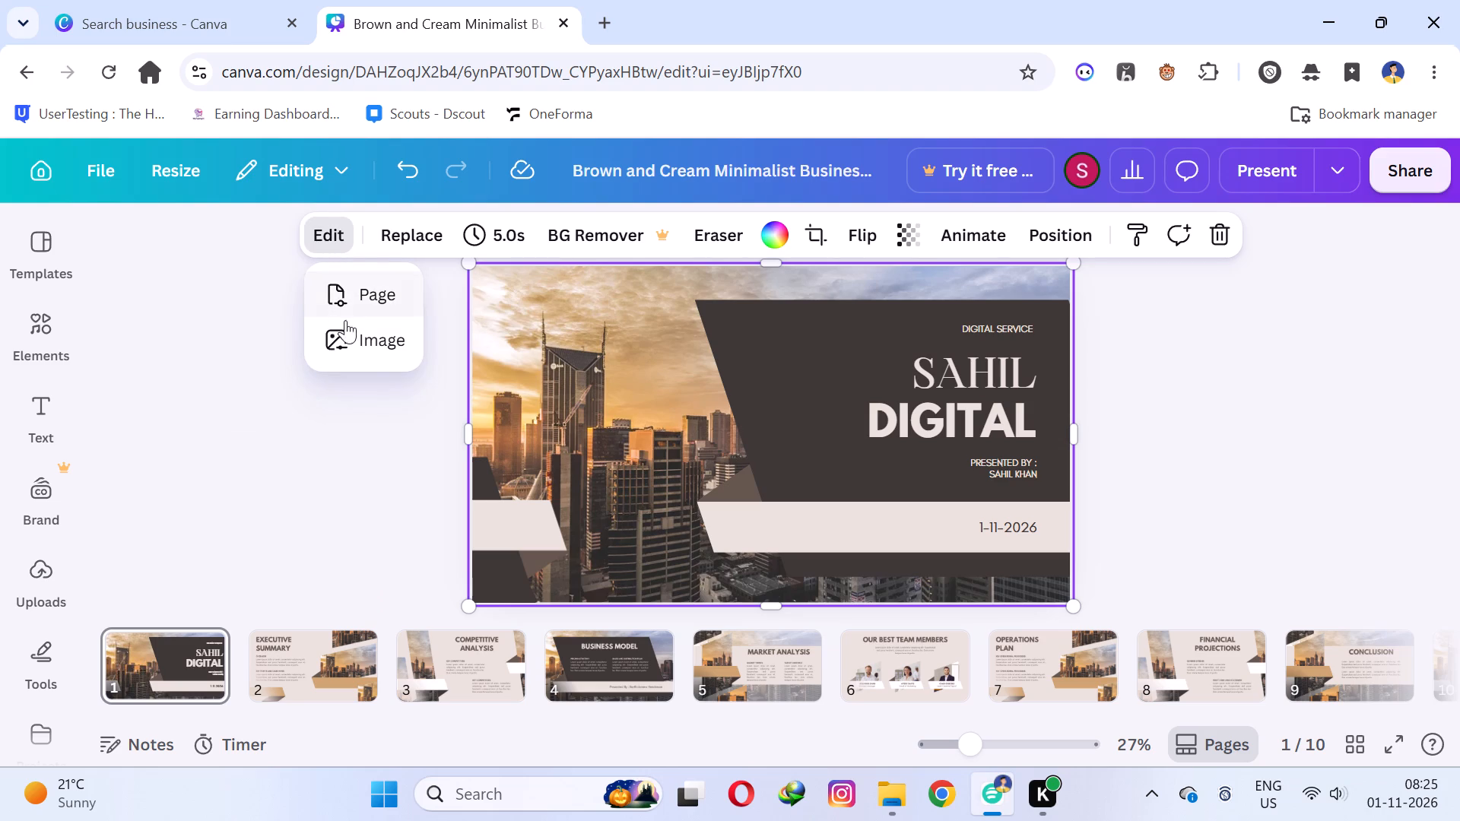
left_click(354, 341)
scroll(292, 540, "down", 2)
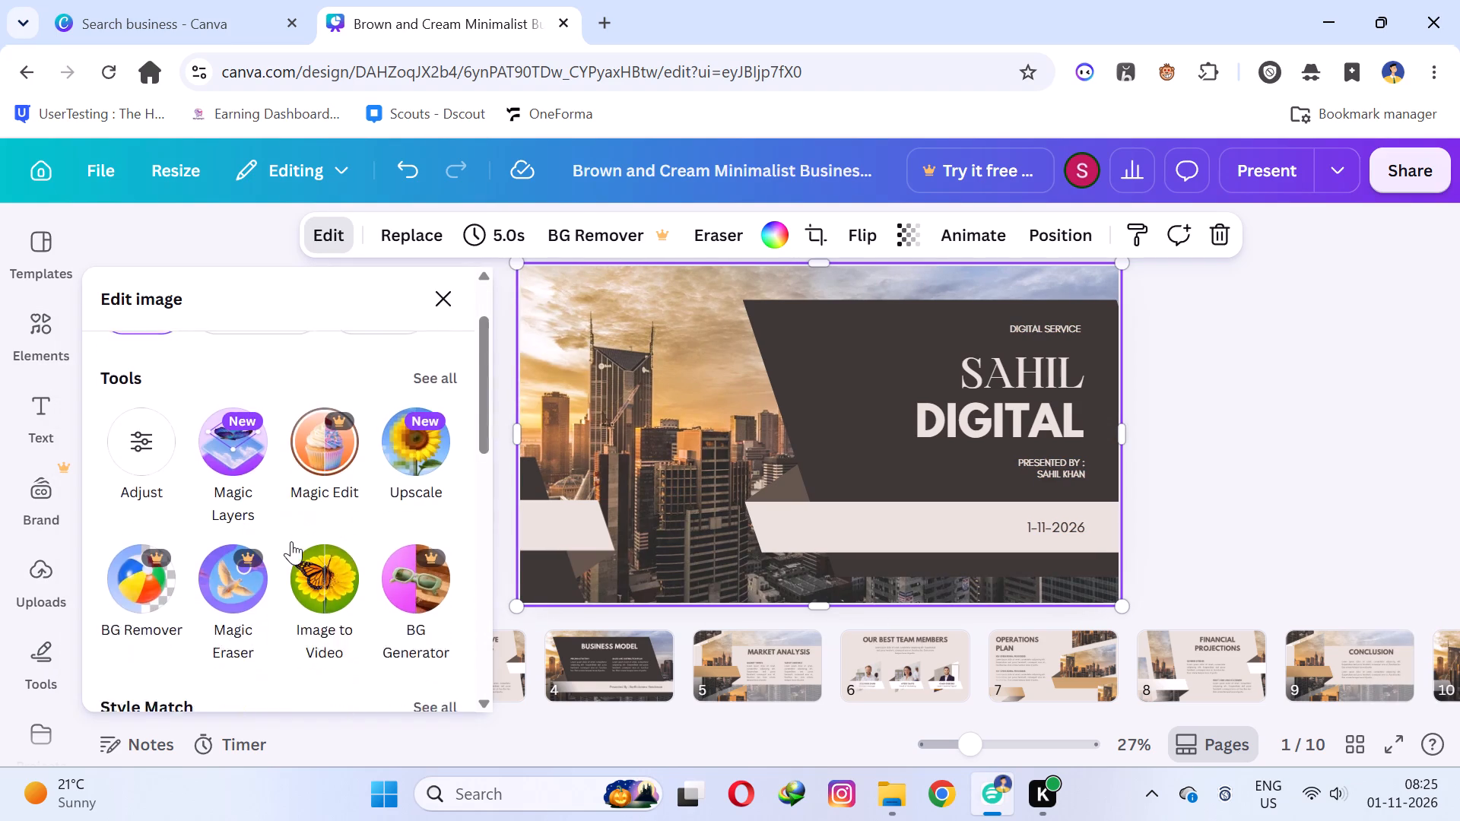
scroll(291, 541, "down", 2)
scroll(294, 501, "up", 1)
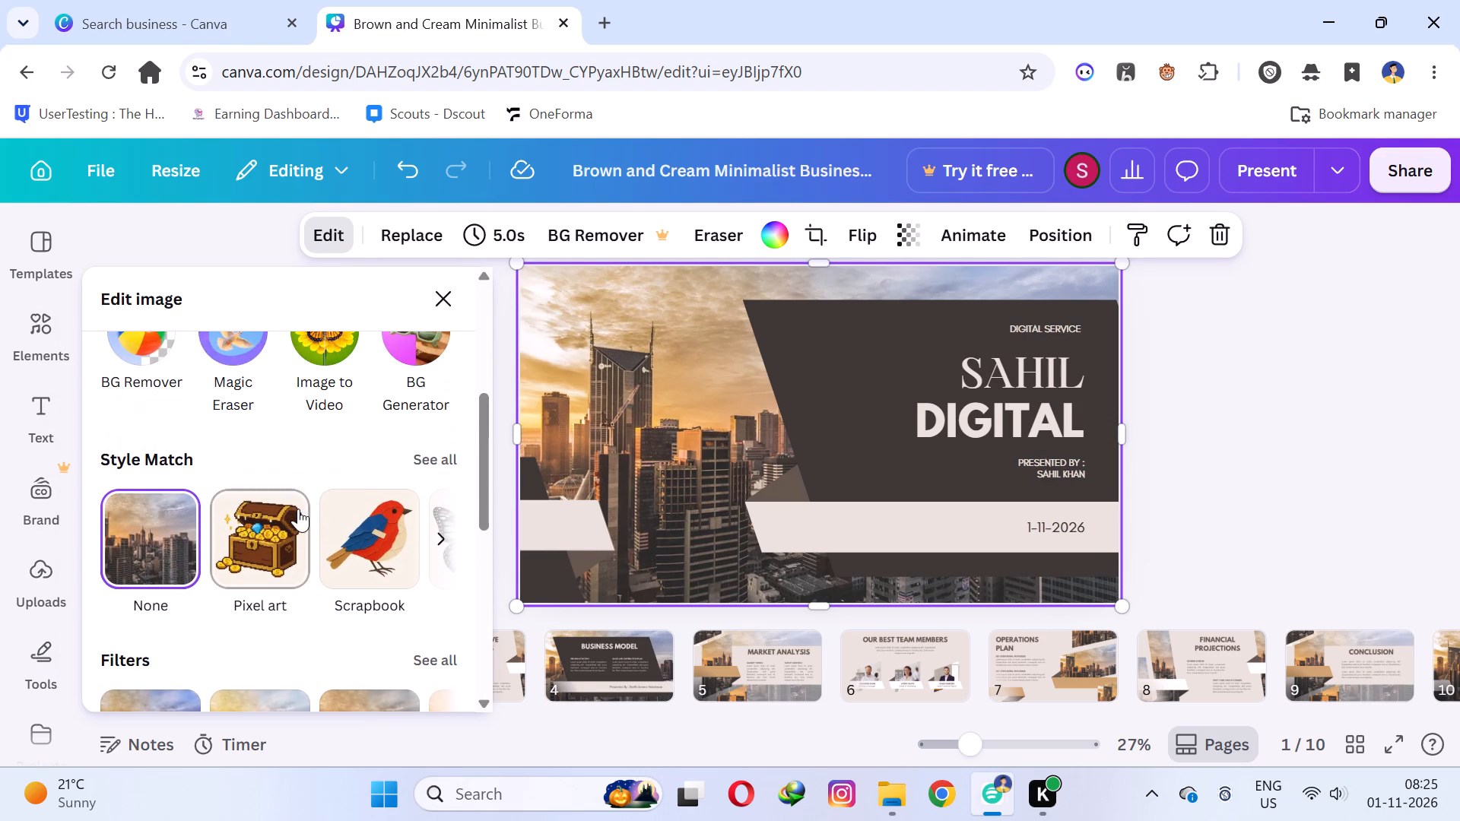
scroll(298, 509, "down", 2)
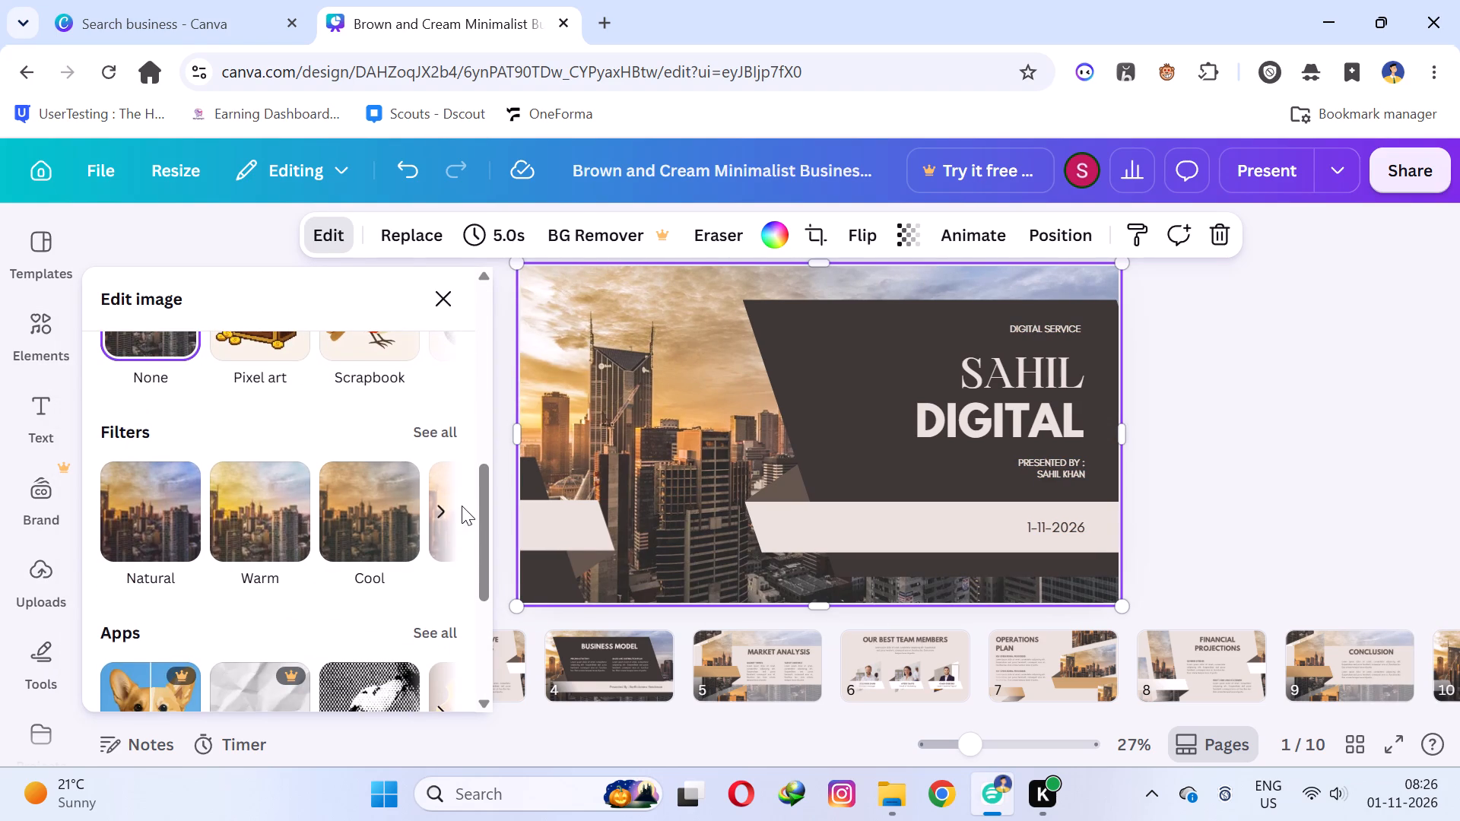
left_click(438, 504)
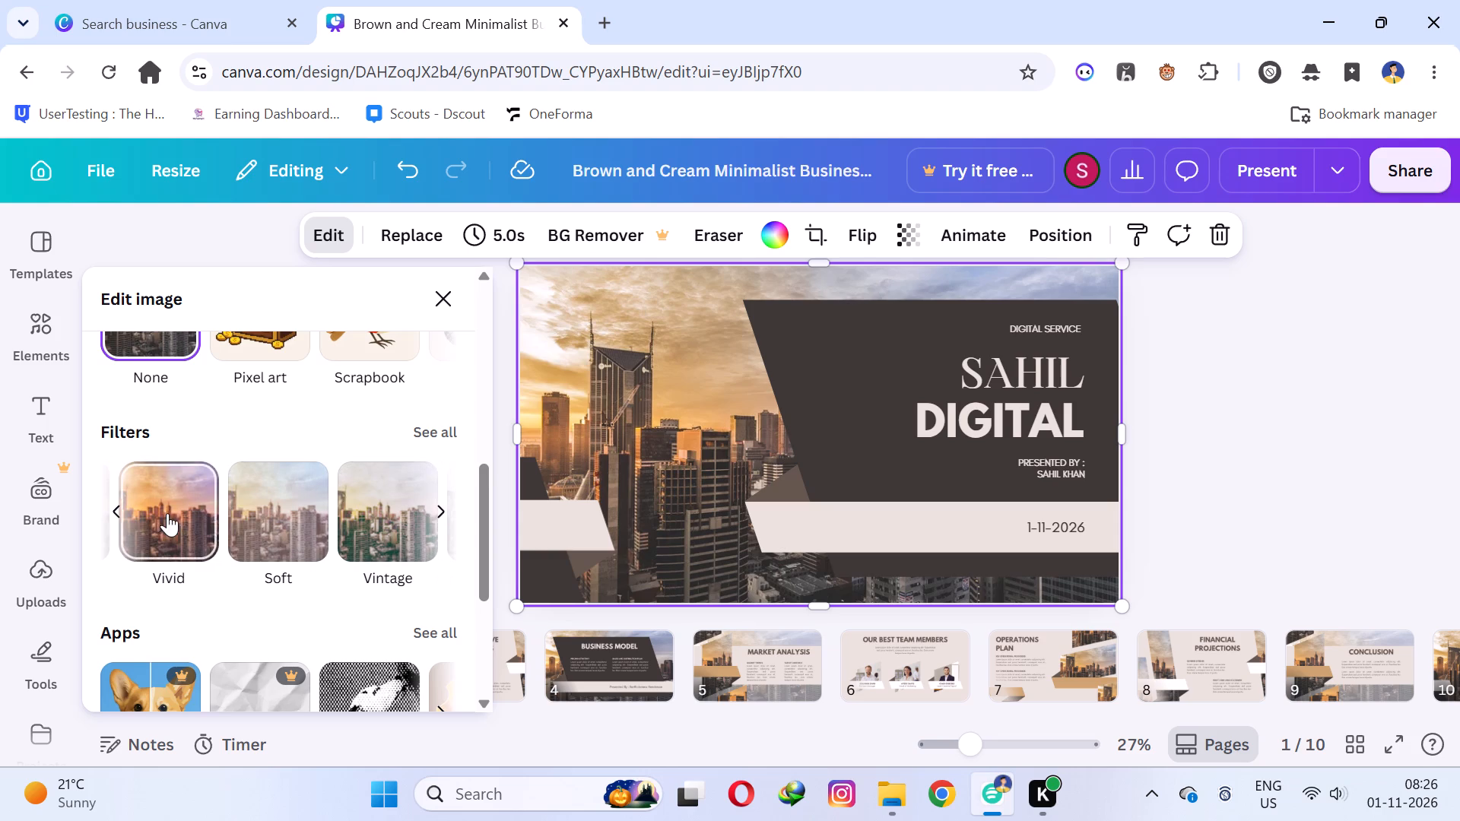
left_click(110, 509)
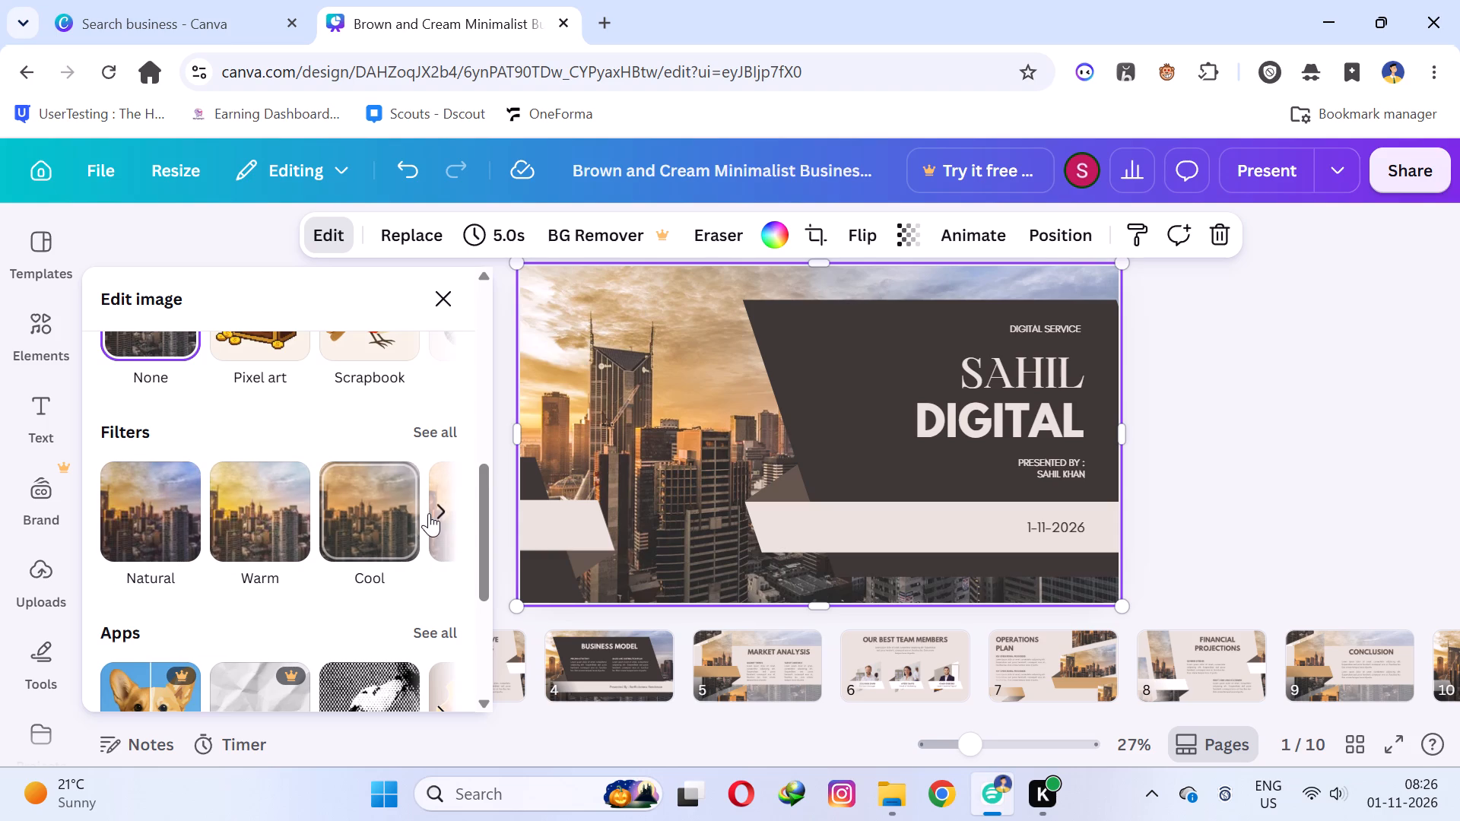
left_click(440, 512)
left_click(440, 512)
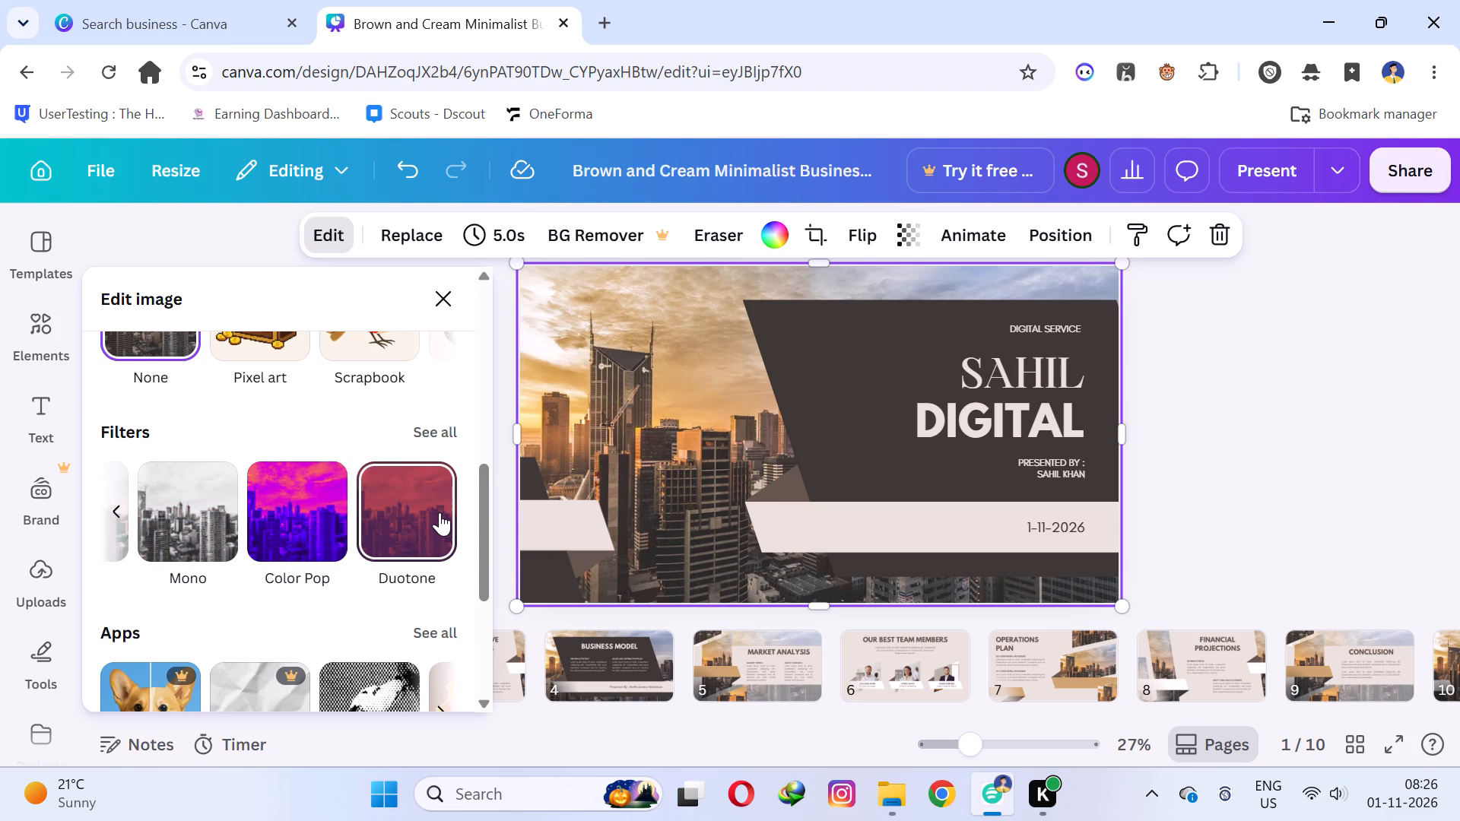
Apply the Backdrop shadow to the cover's background photo.
scroll(443, 517, "down", 4)
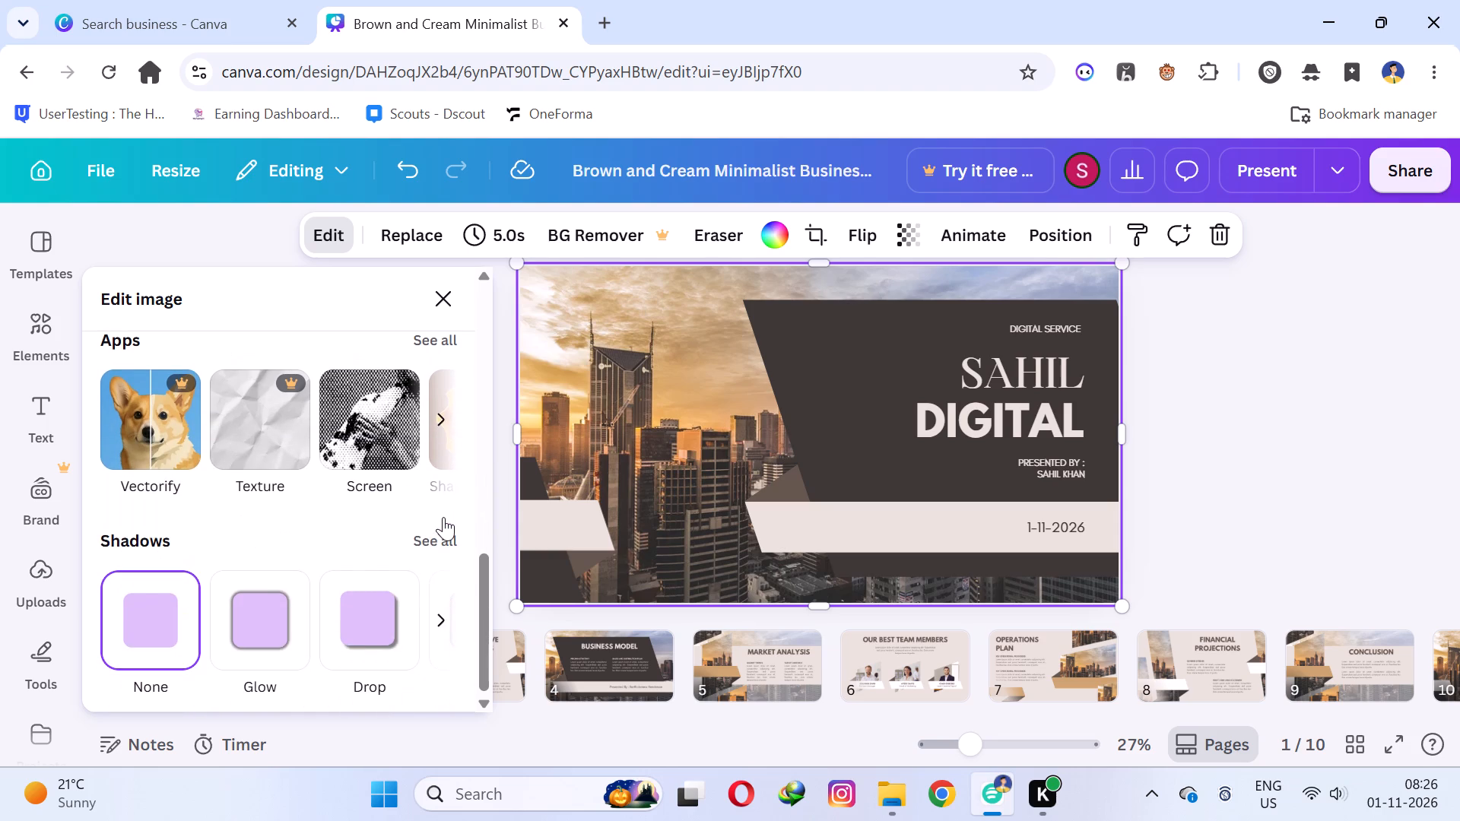
left_click(445, 608)
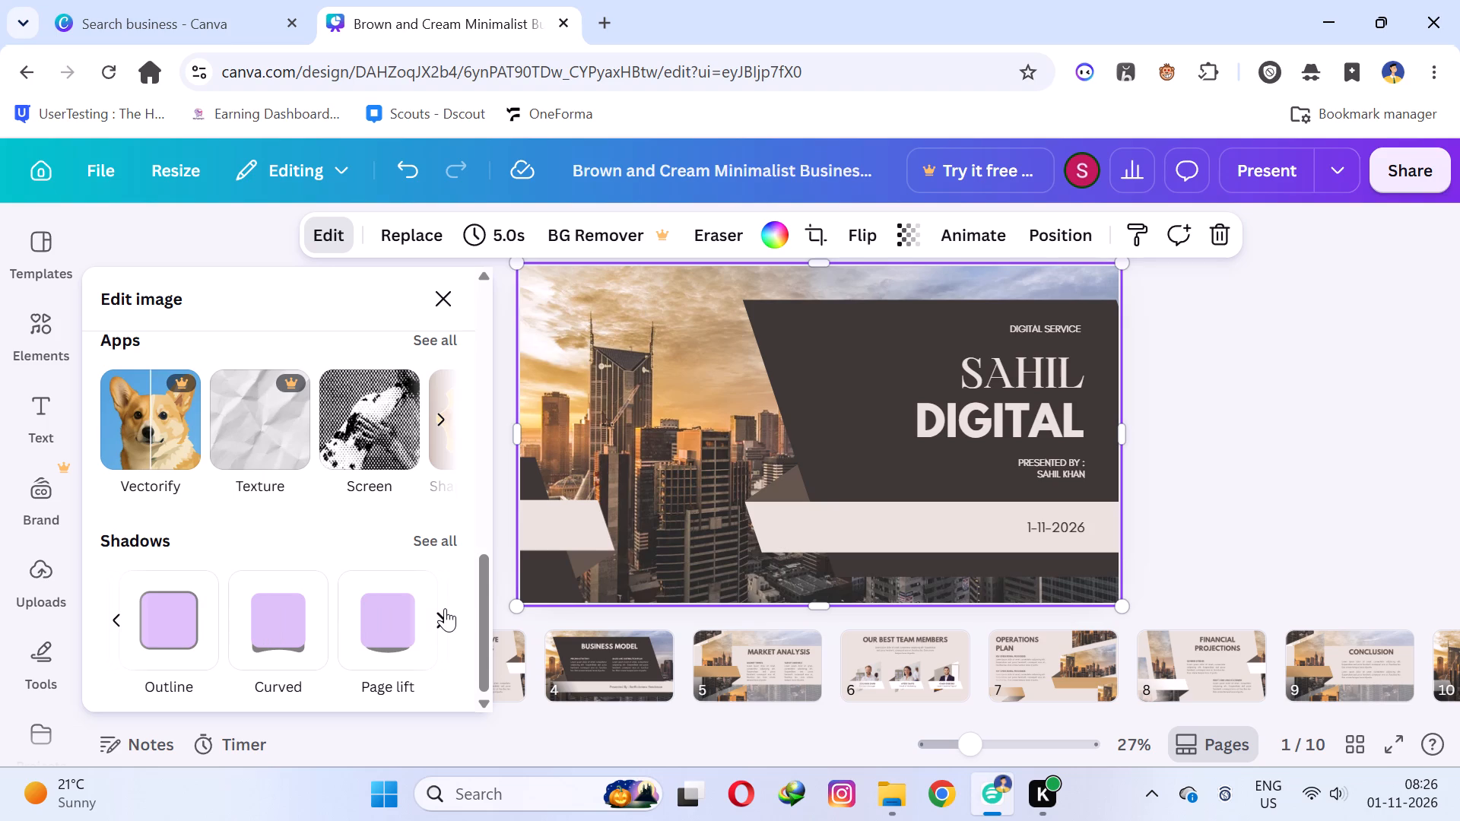
left_click(445, 608)
left_click(445, 608)
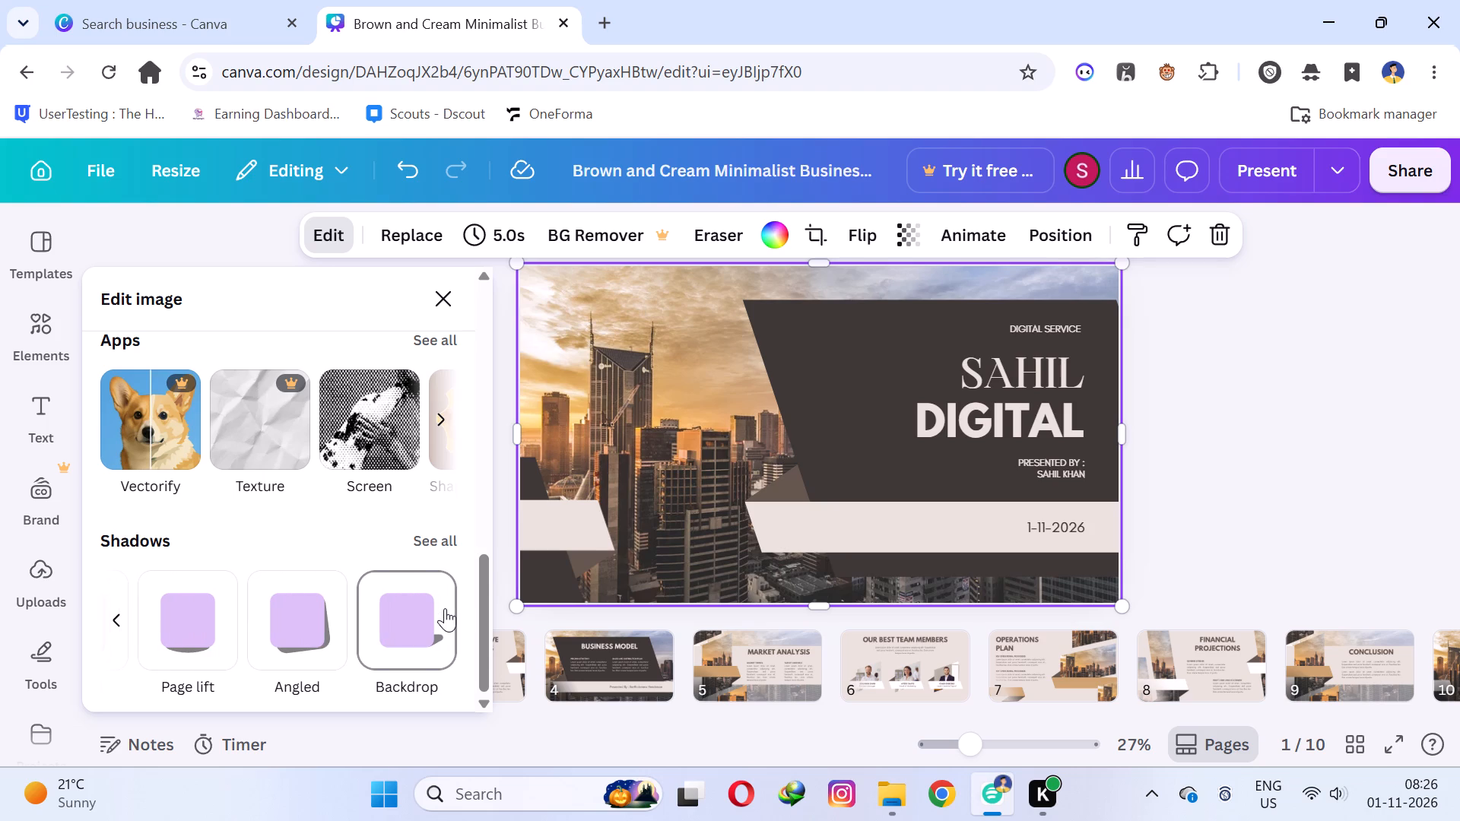
Apply the Aura filter from the Soft group to the cover's city background photo.
scroll(360, 482, "up", 2)
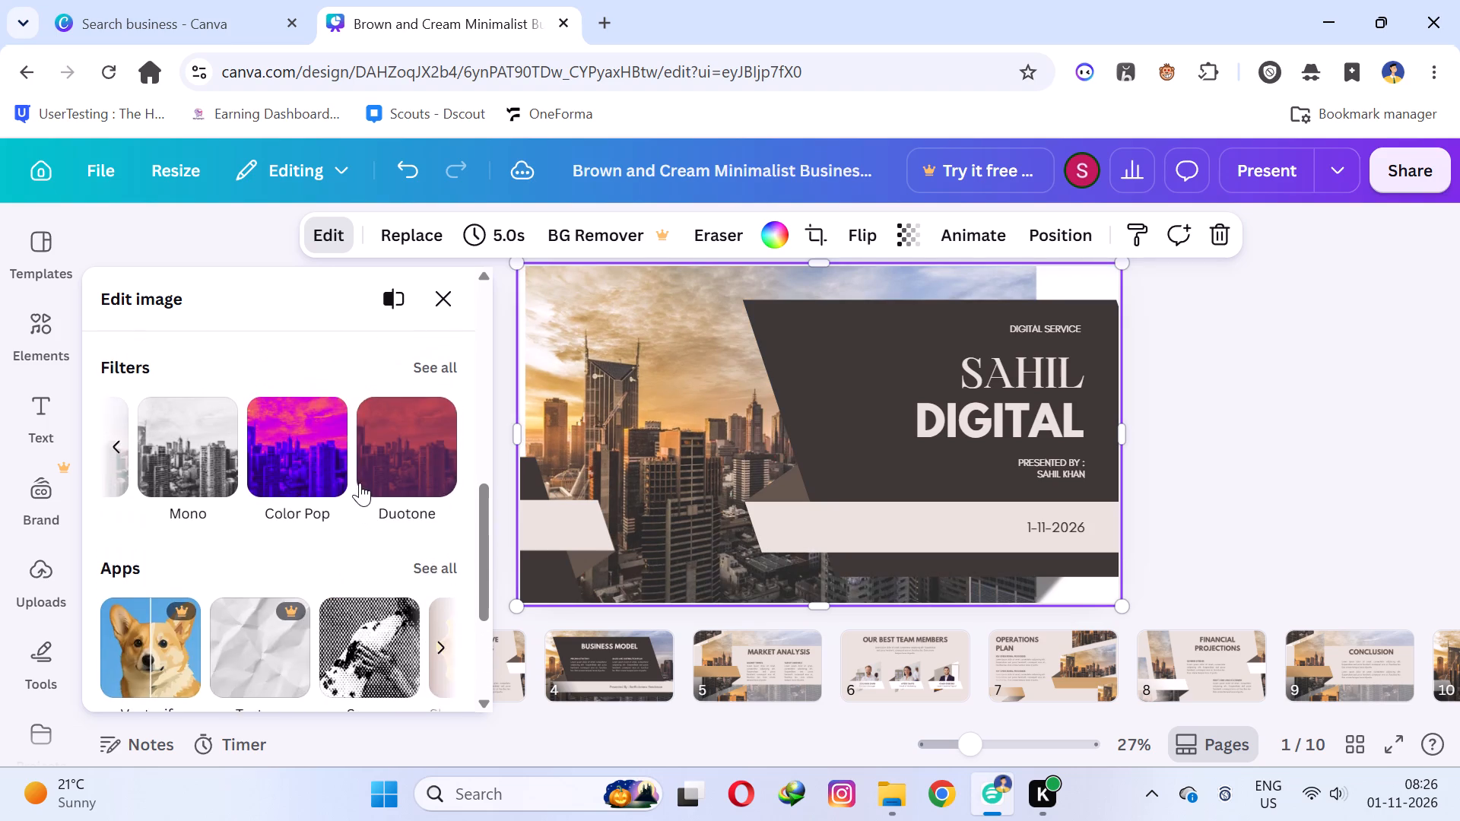
scroll(360, 483, "up", 5)
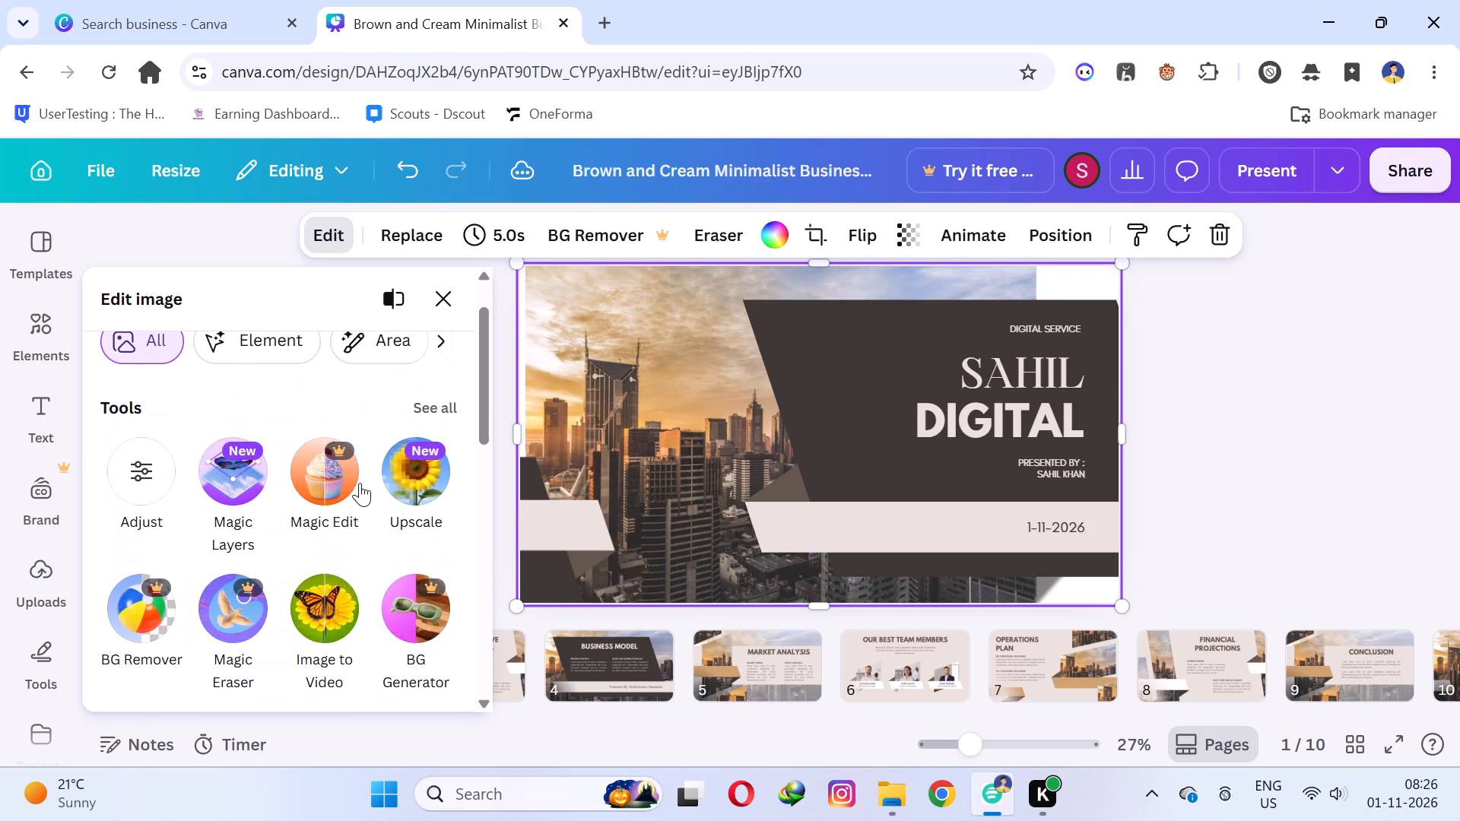
scroll(360, 483, "up", 1)
scroll(360, 483, "down", 6)
scroll(257, 492, "up", 1)
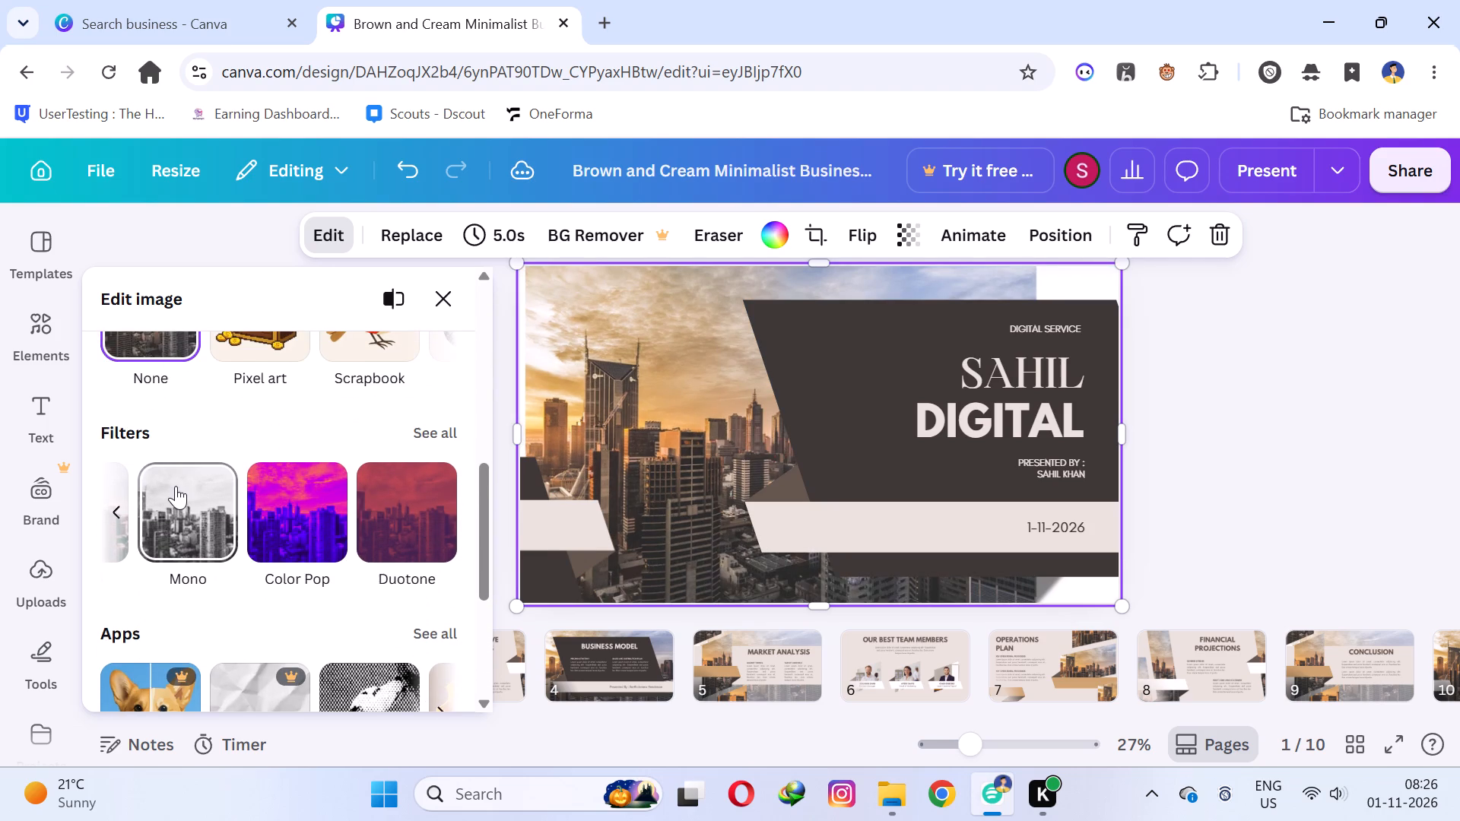
left_click(120, 511)
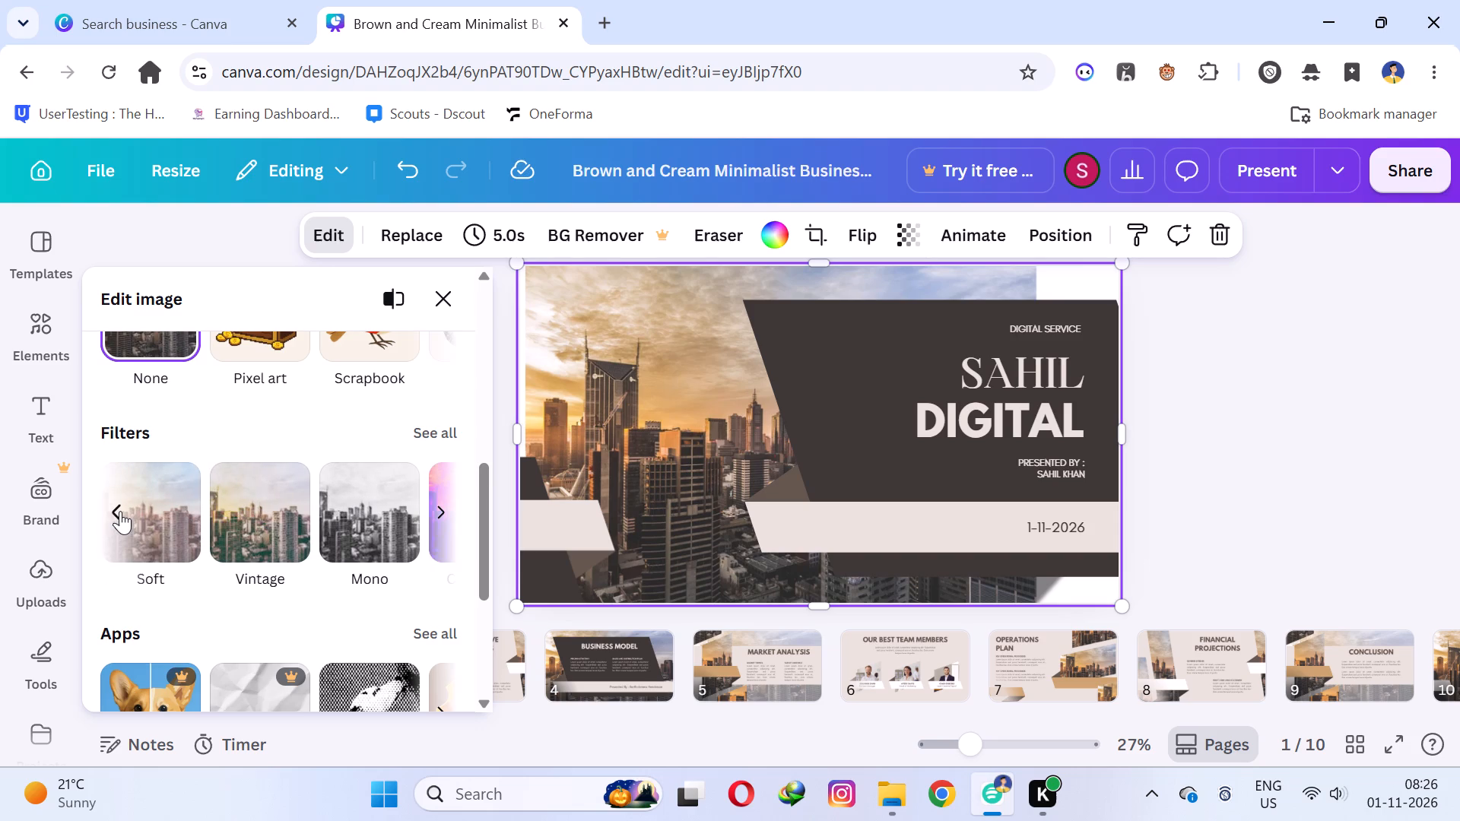
left_click(173, 518)
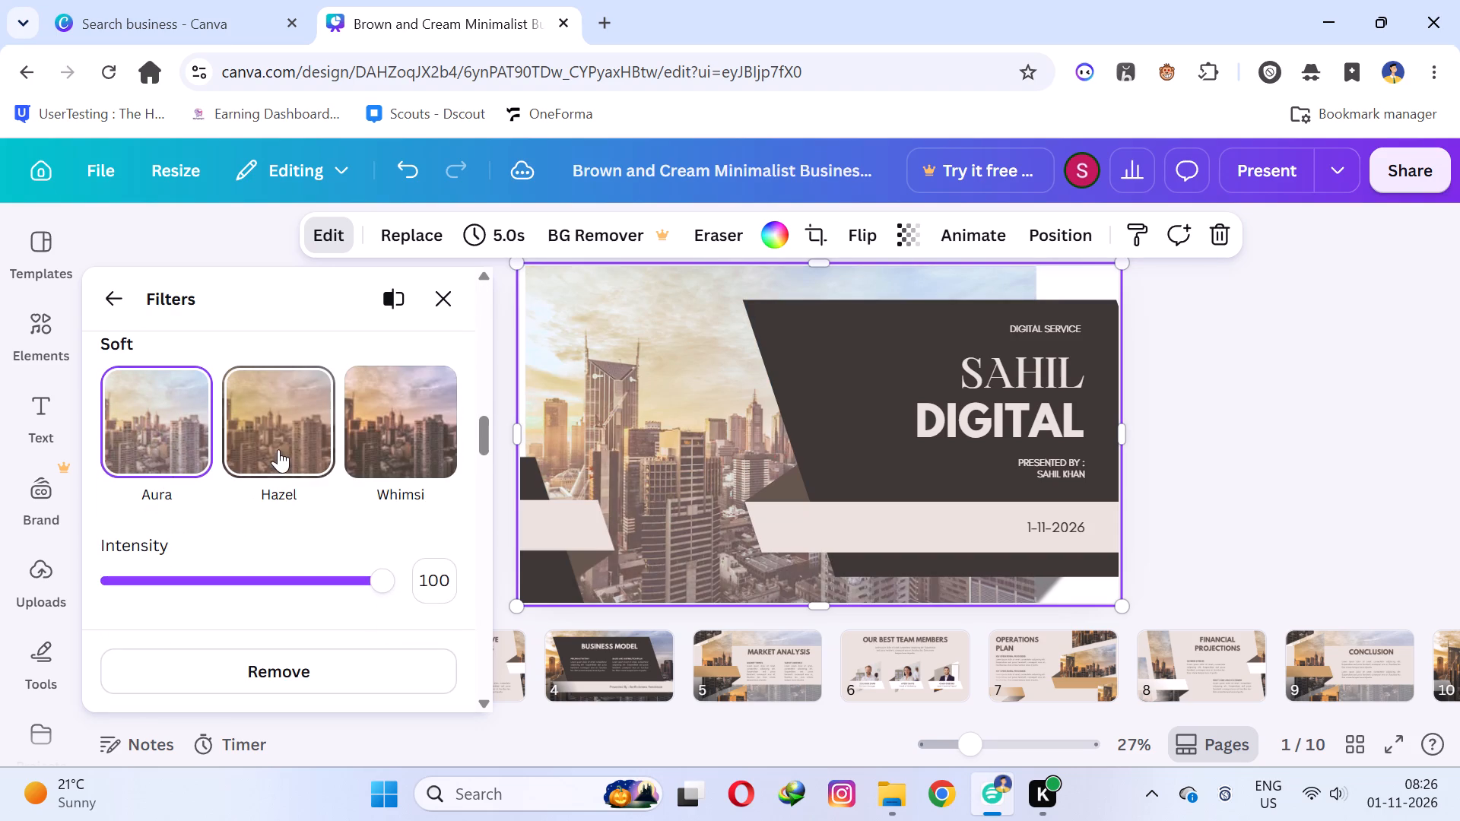
scroll(287, 462, "up", 2)
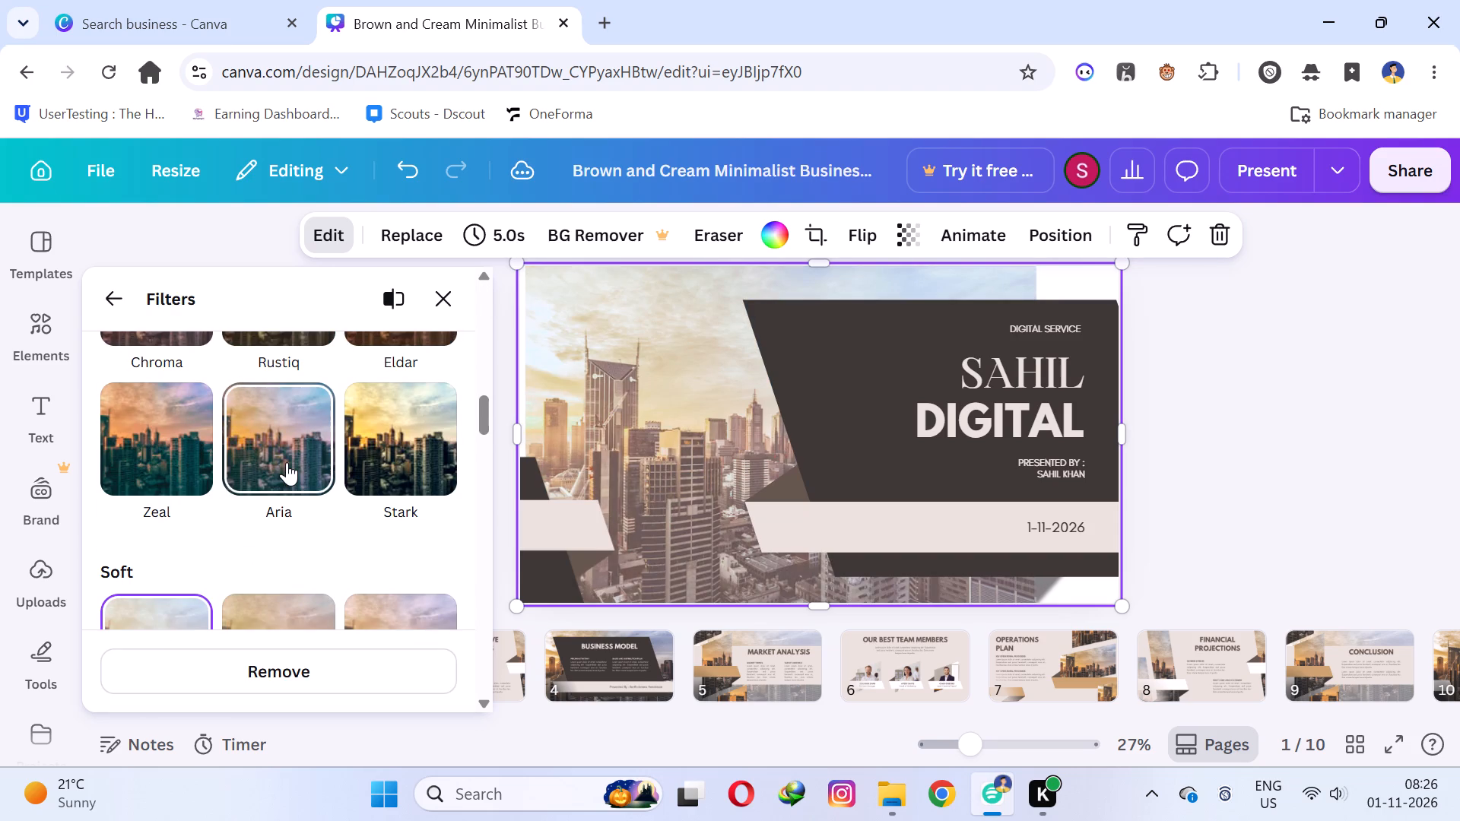
scroll(287, 462, "up", 3)
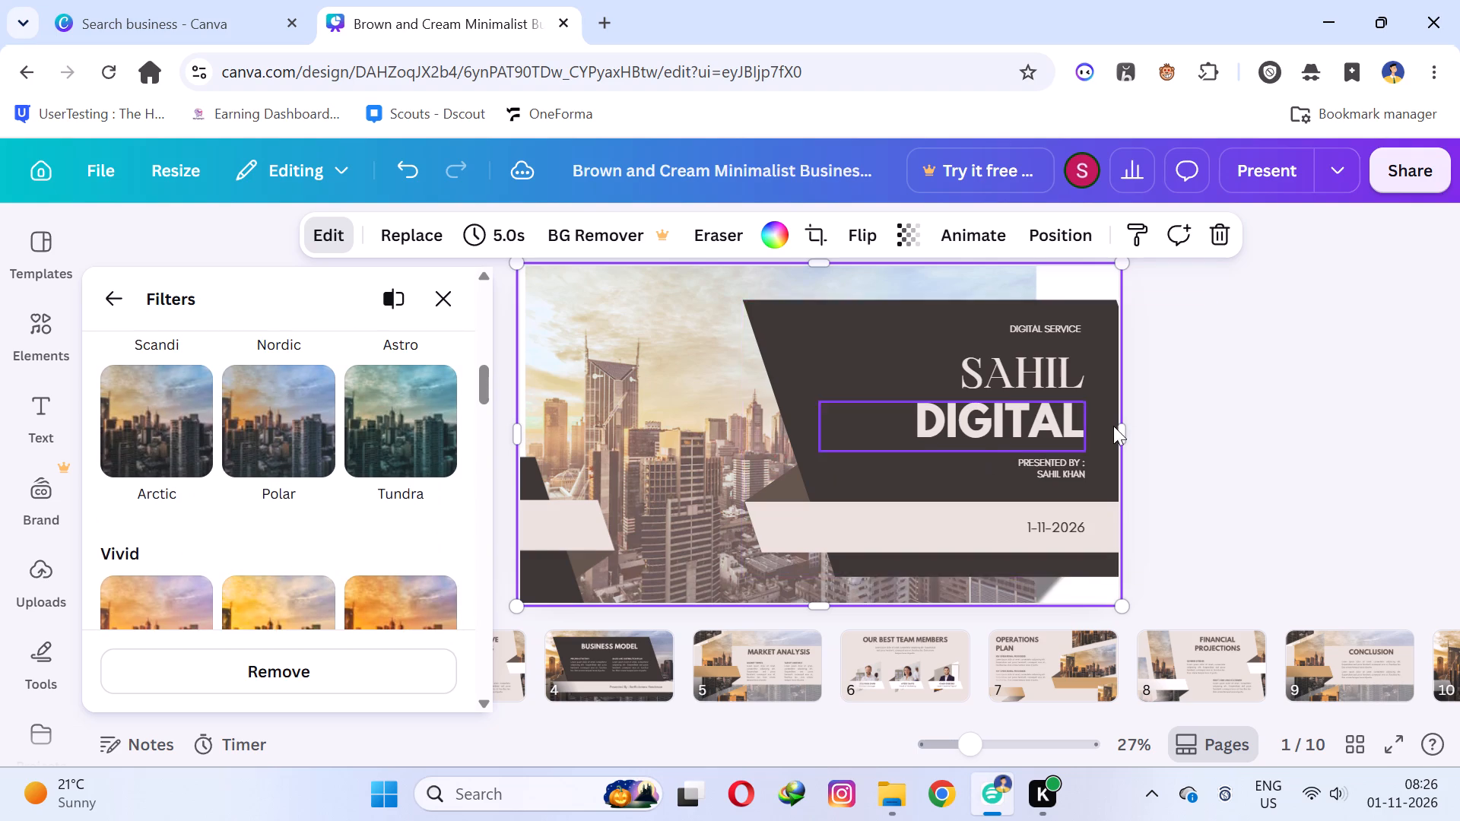
left_click(1268, 369)
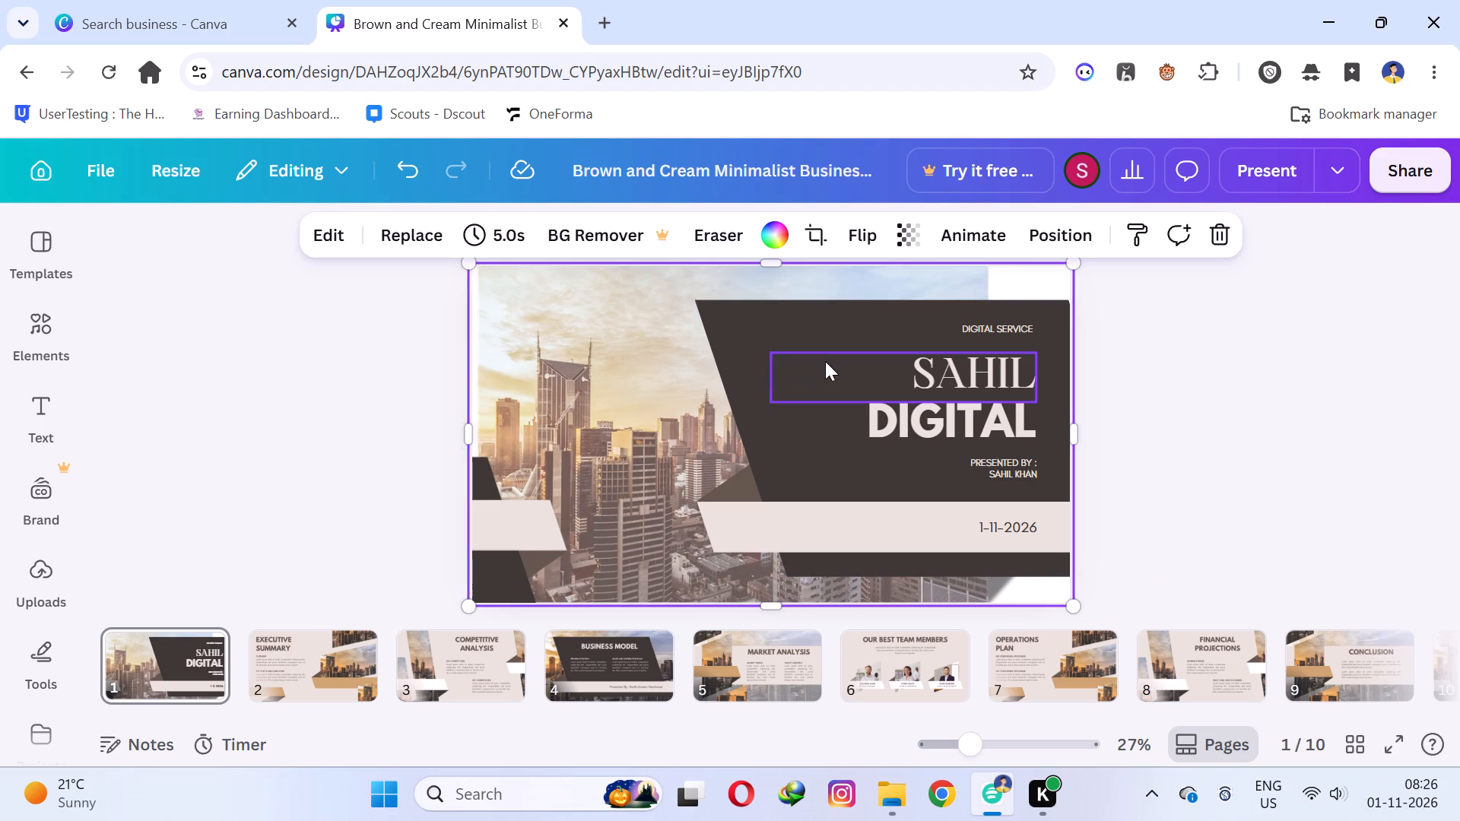
Recolour the dark angled panel behind the cover title with the light beige from the city photo's colours.
left_click(835, 310)
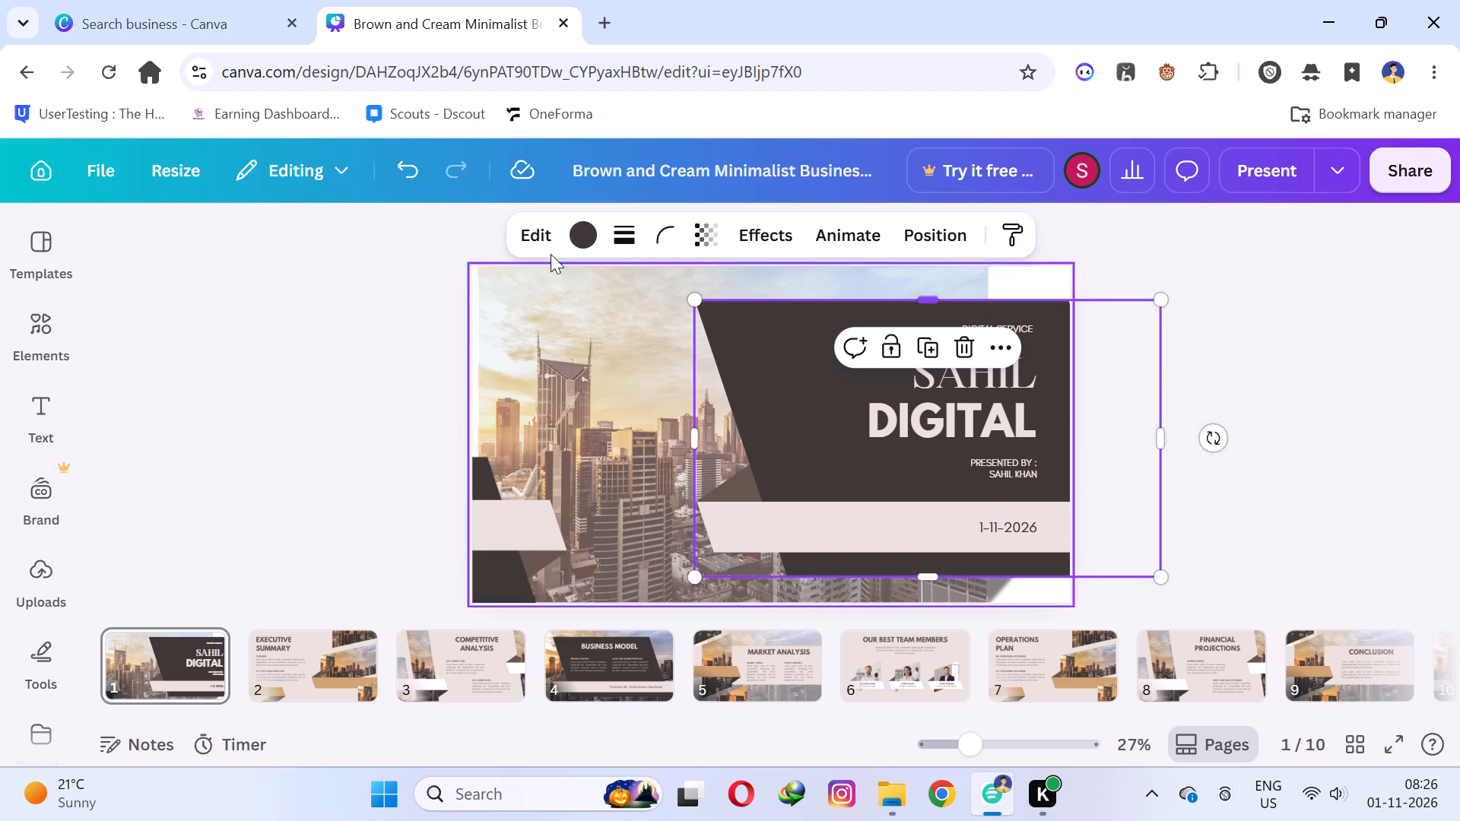
left_click(583, 228)
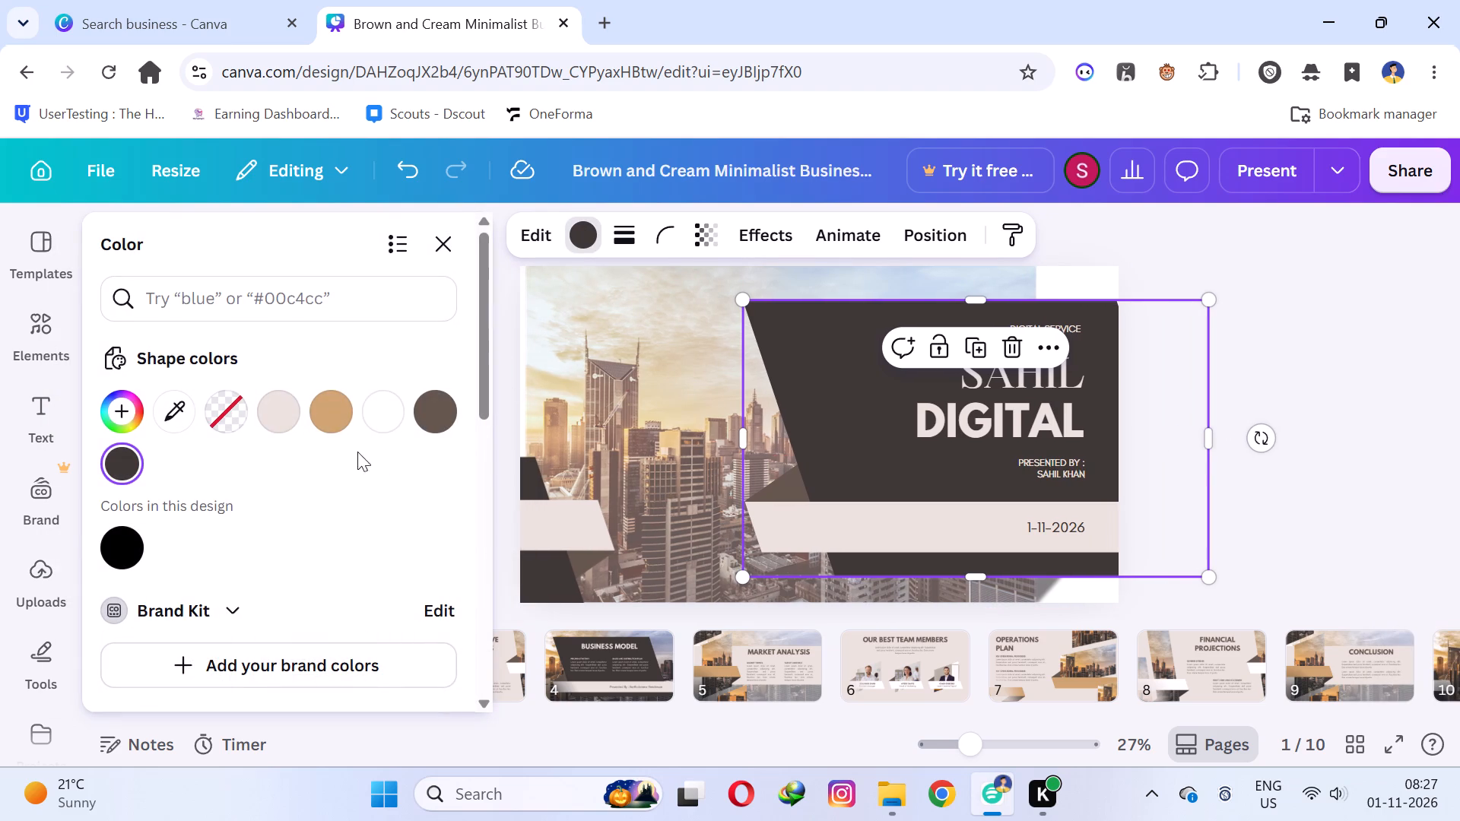
scroll(325, 450, "down", 2)
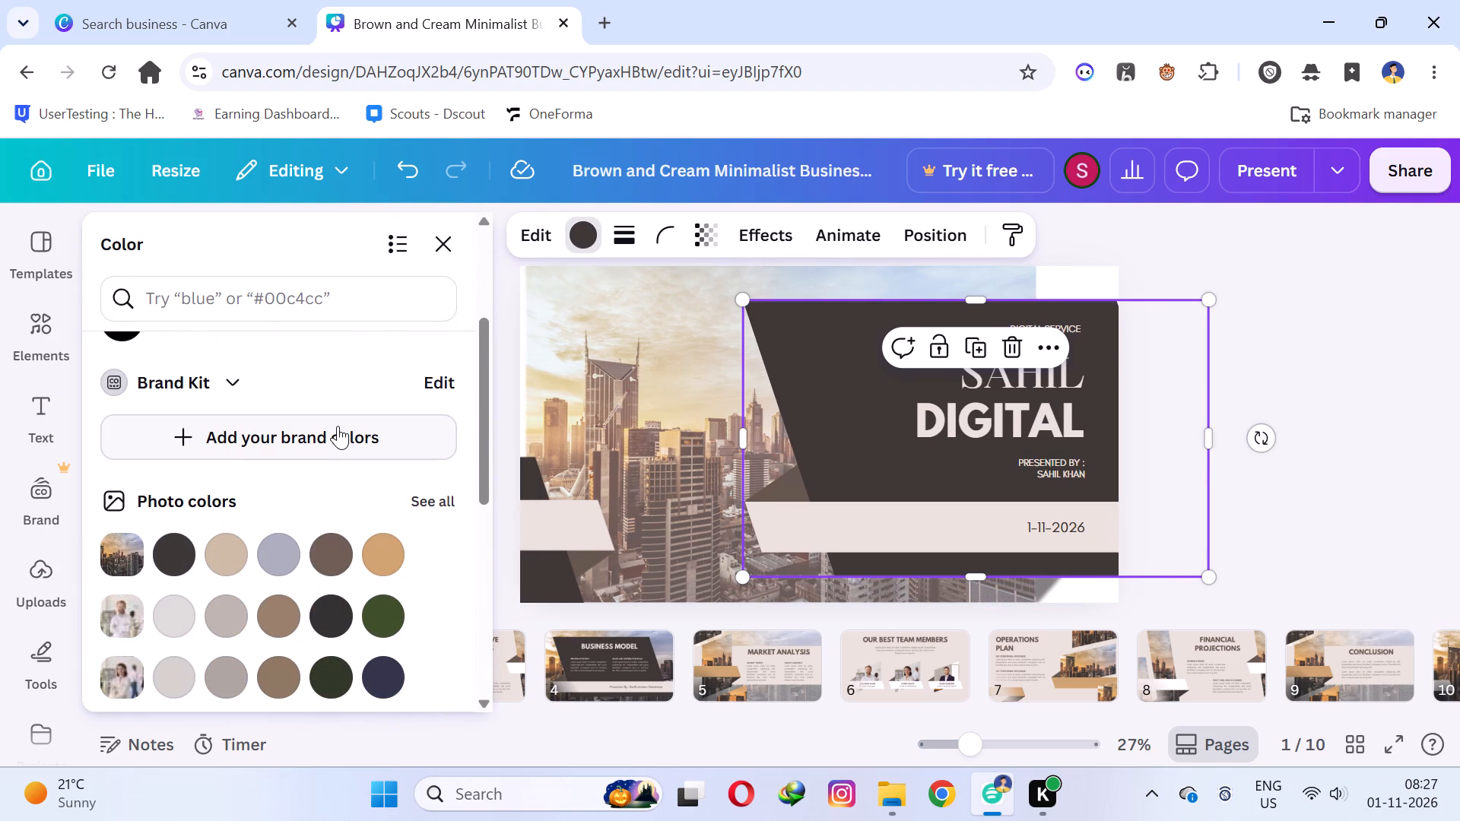
scroll(338, 426, "down", 1)
left_click(220, 436)
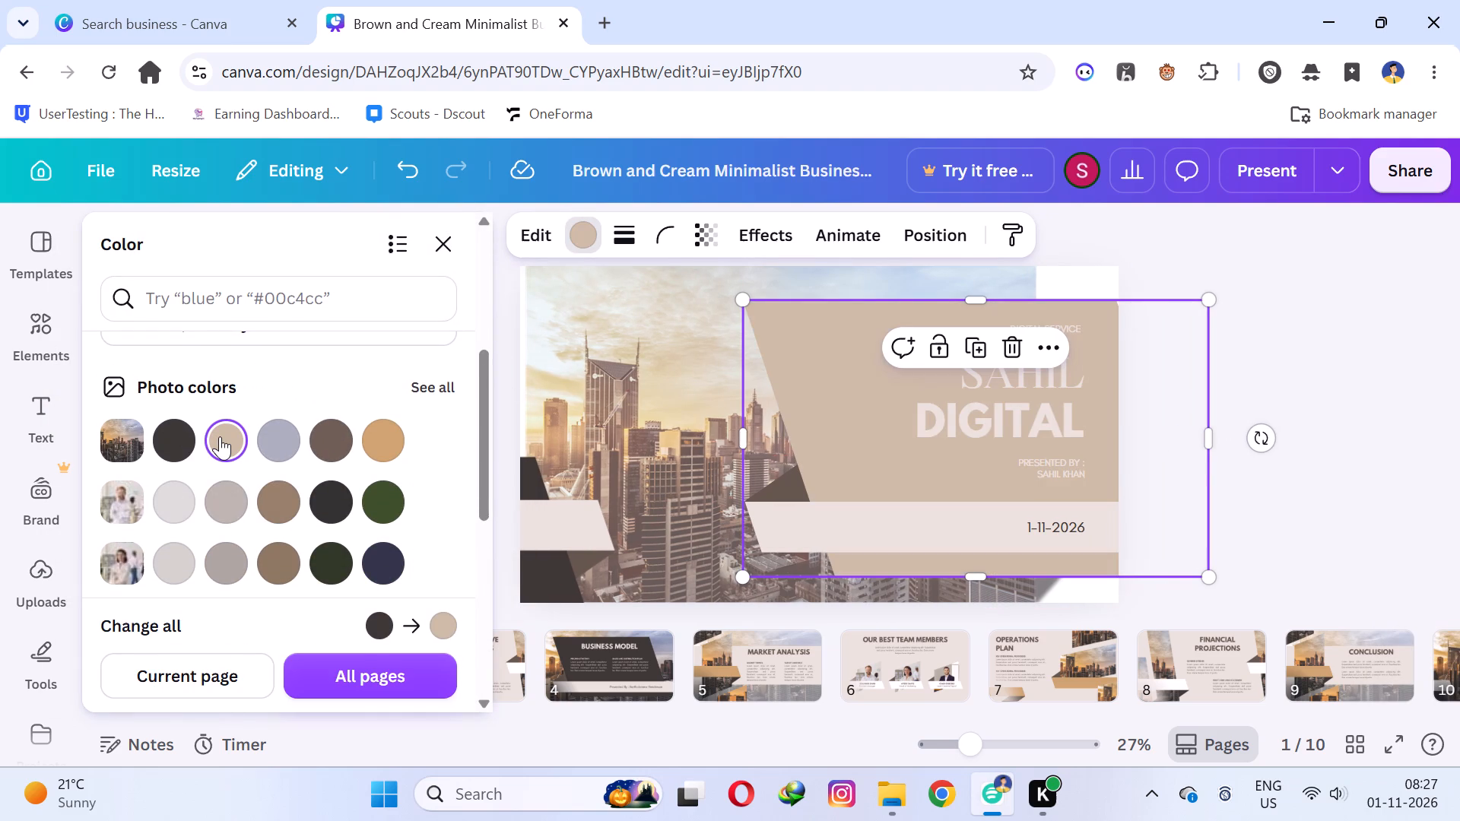
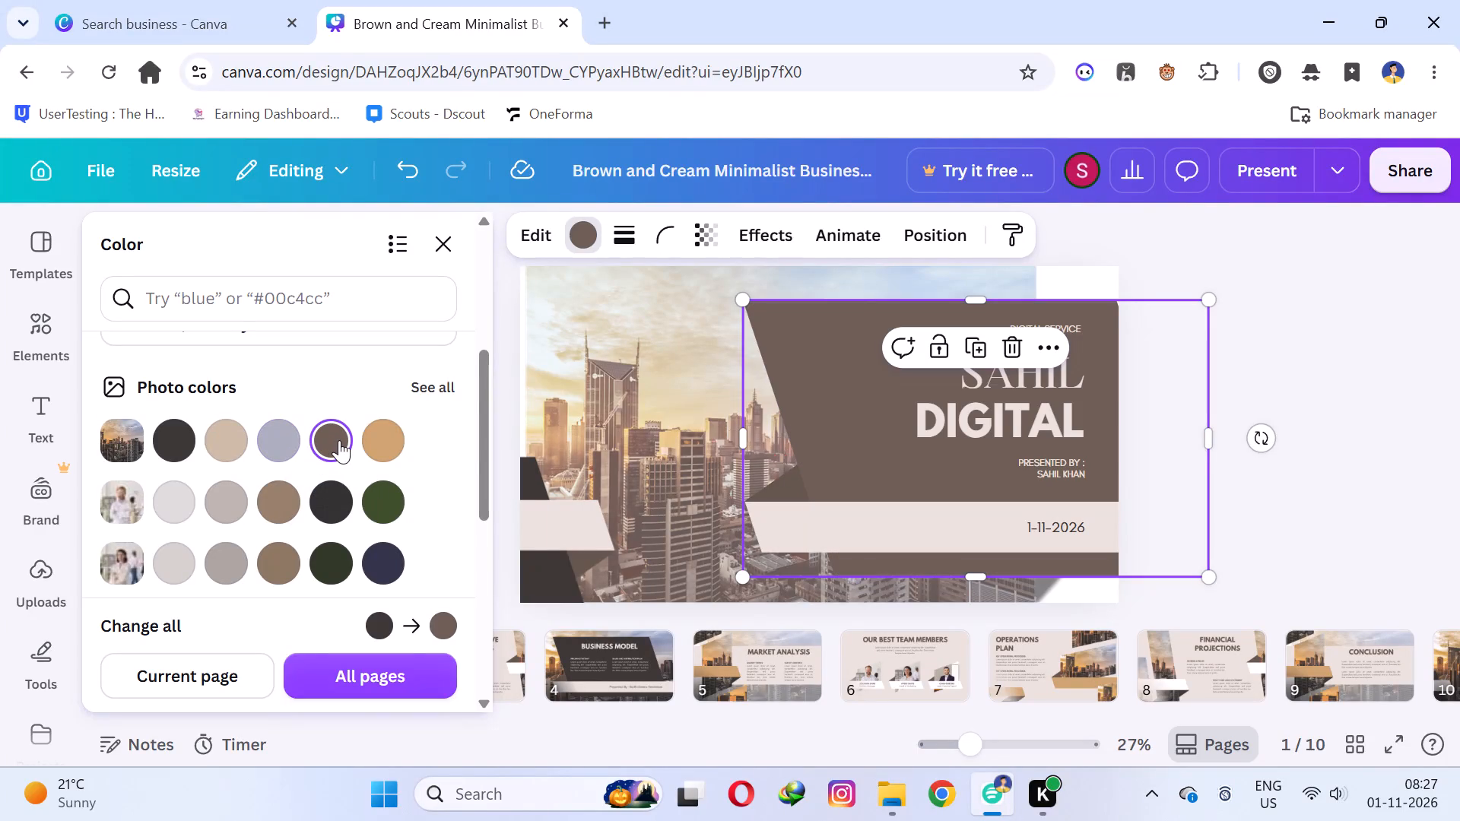
Recolour the angled panel behind the cover title with the dark green from the first portrait photo's colours.
left_click(380, 433)
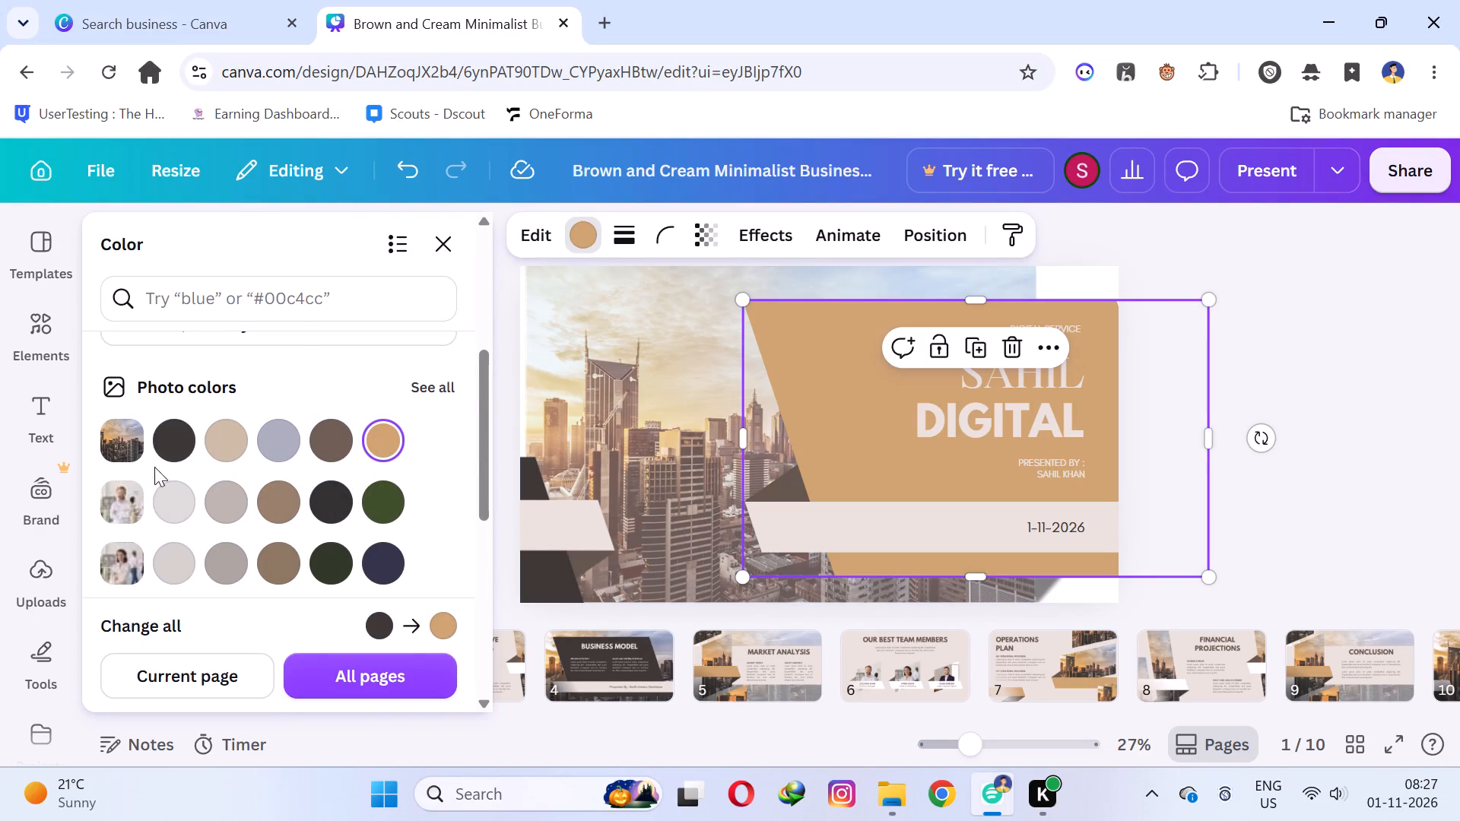
left_click(164, 504)
left_click(217, 502)
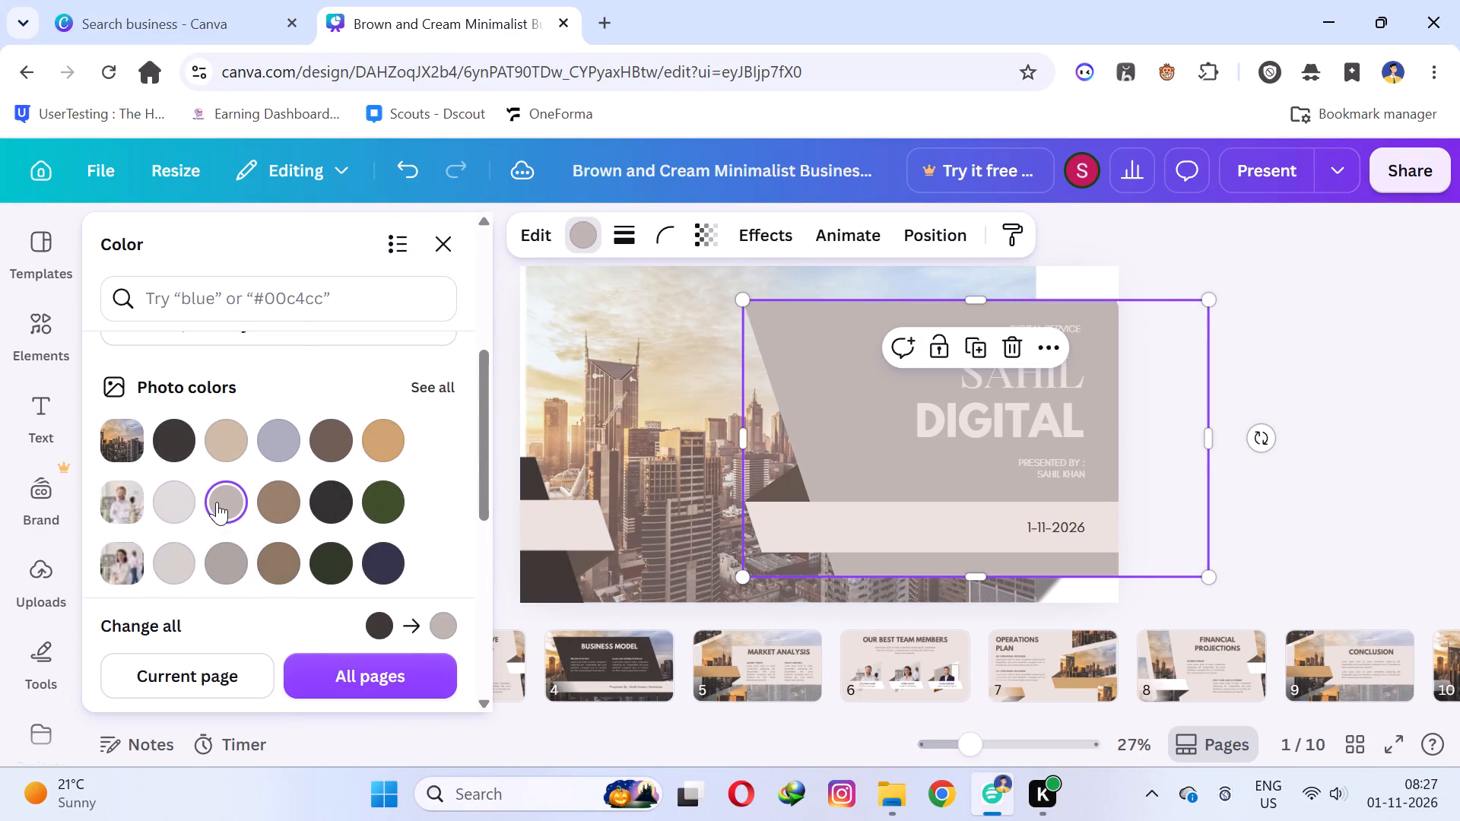
left_click(271, 502)
left_click(319, 502)
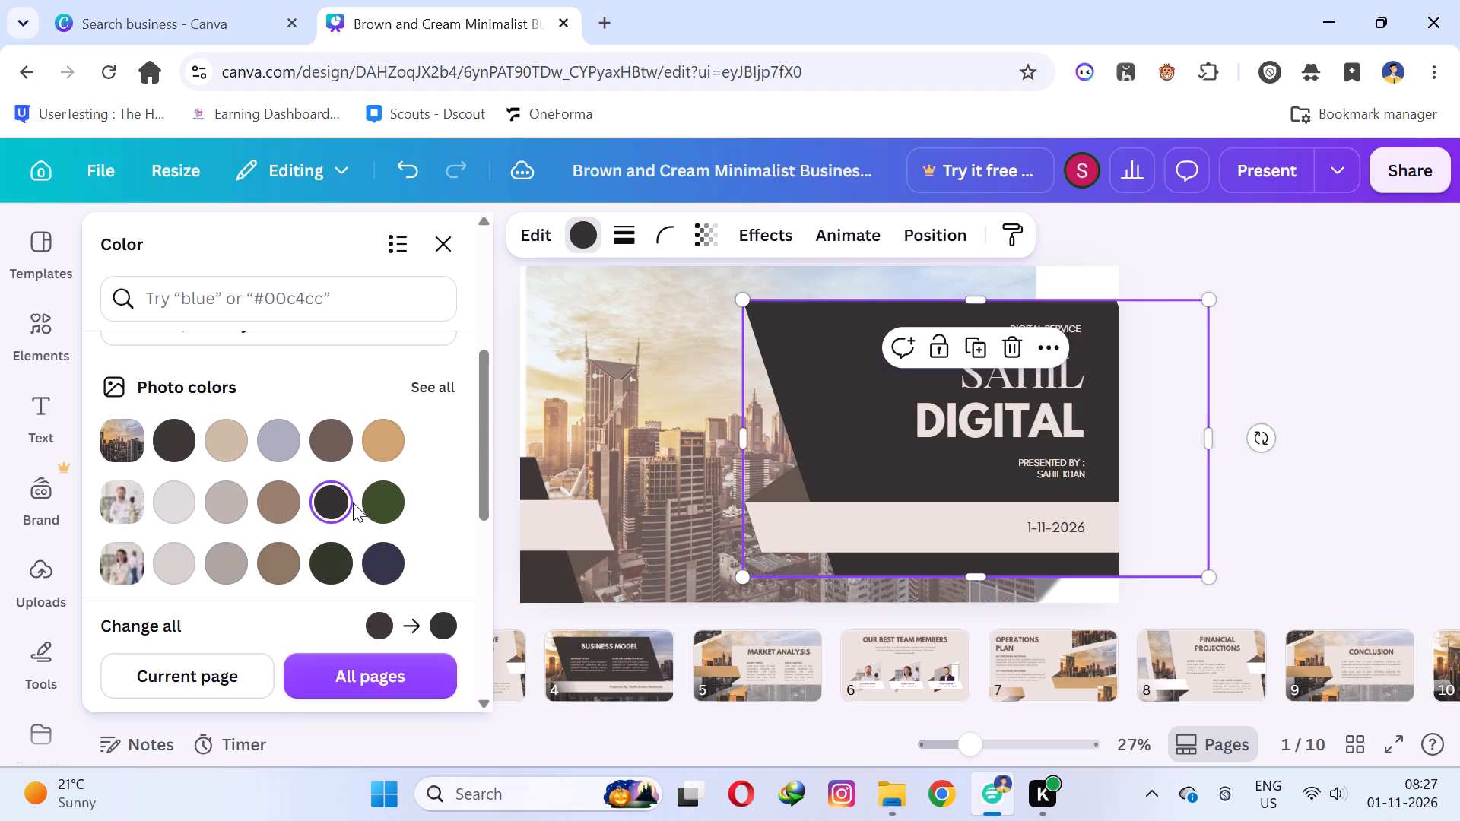
left_click(390, 502)
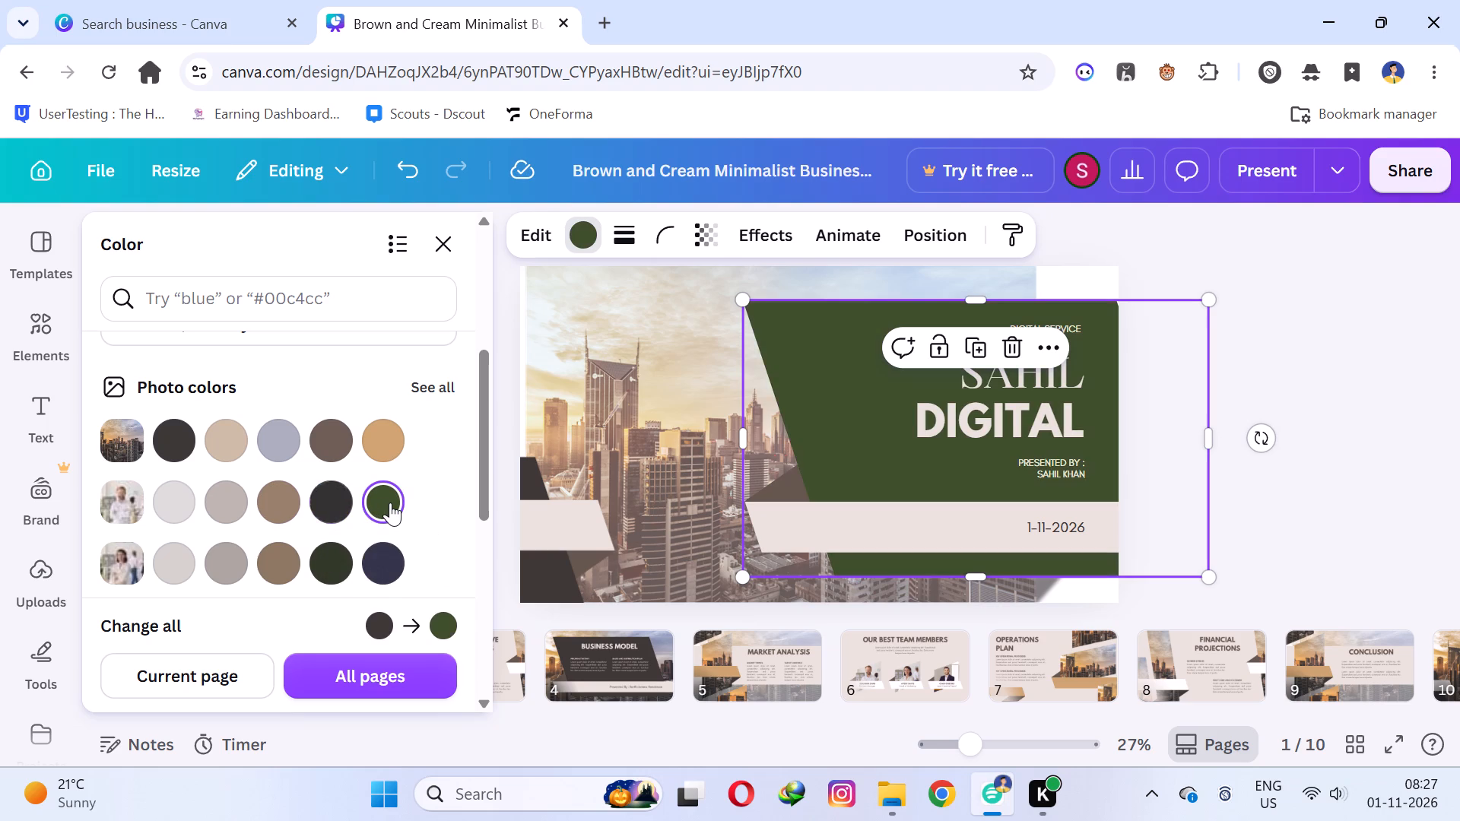
left_click(1306, 364)
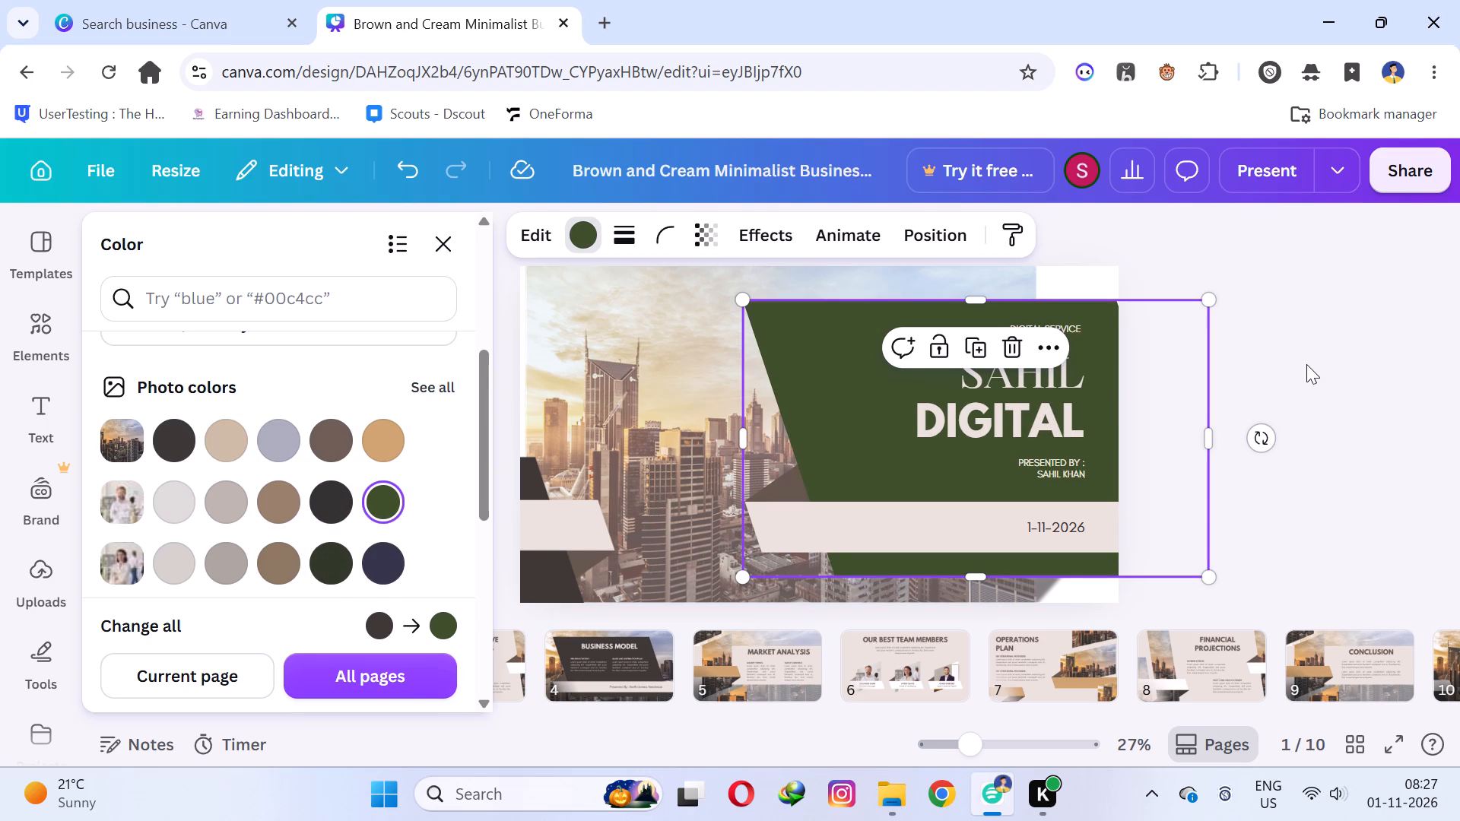
left_click(1306, 364)
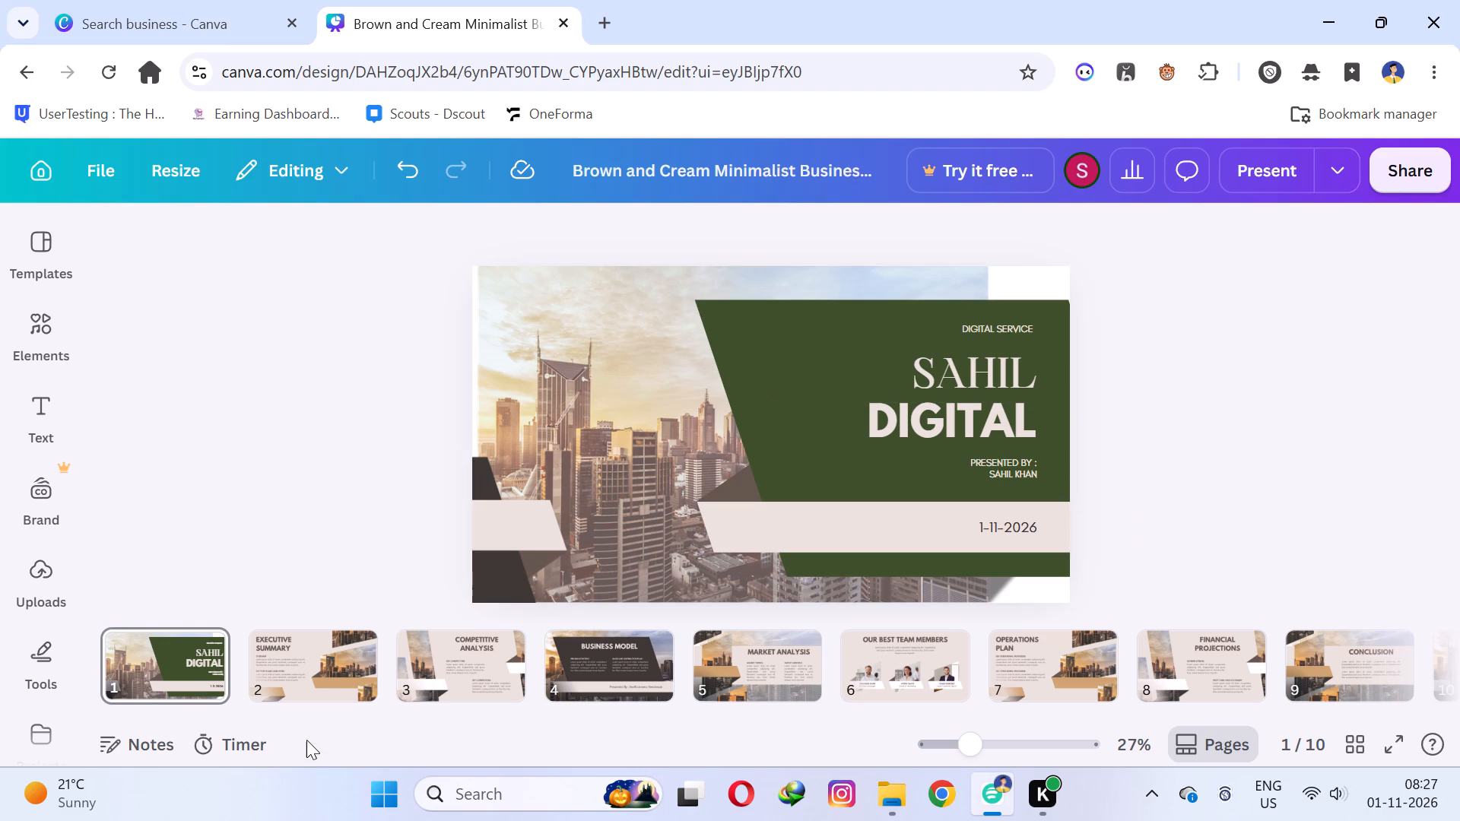
Replace the "EXECUTIVE SUMMARY" title on slide 2 with "my introduction".
left_click(295, 645)
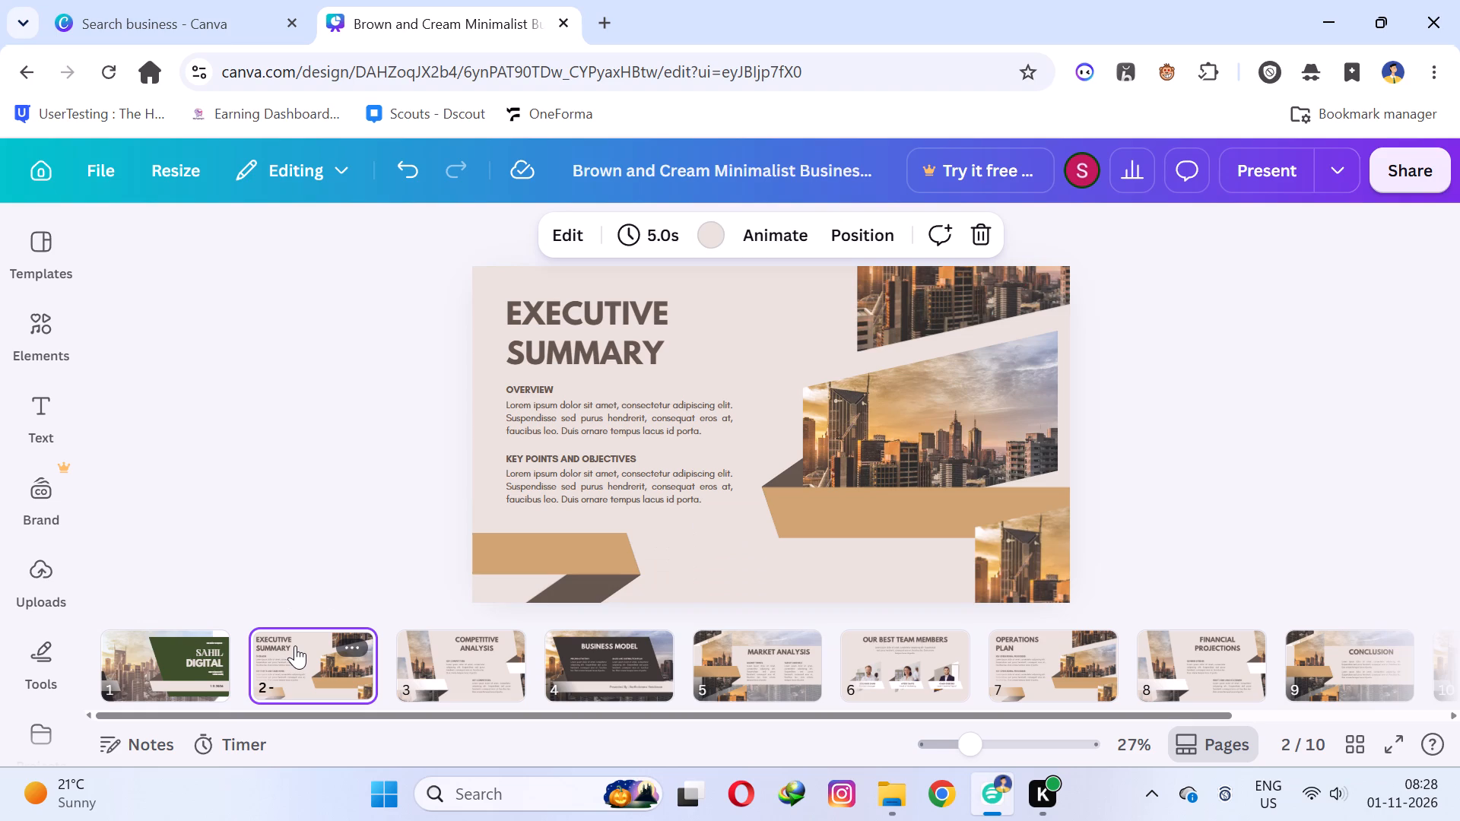
triple_click(528, 303)
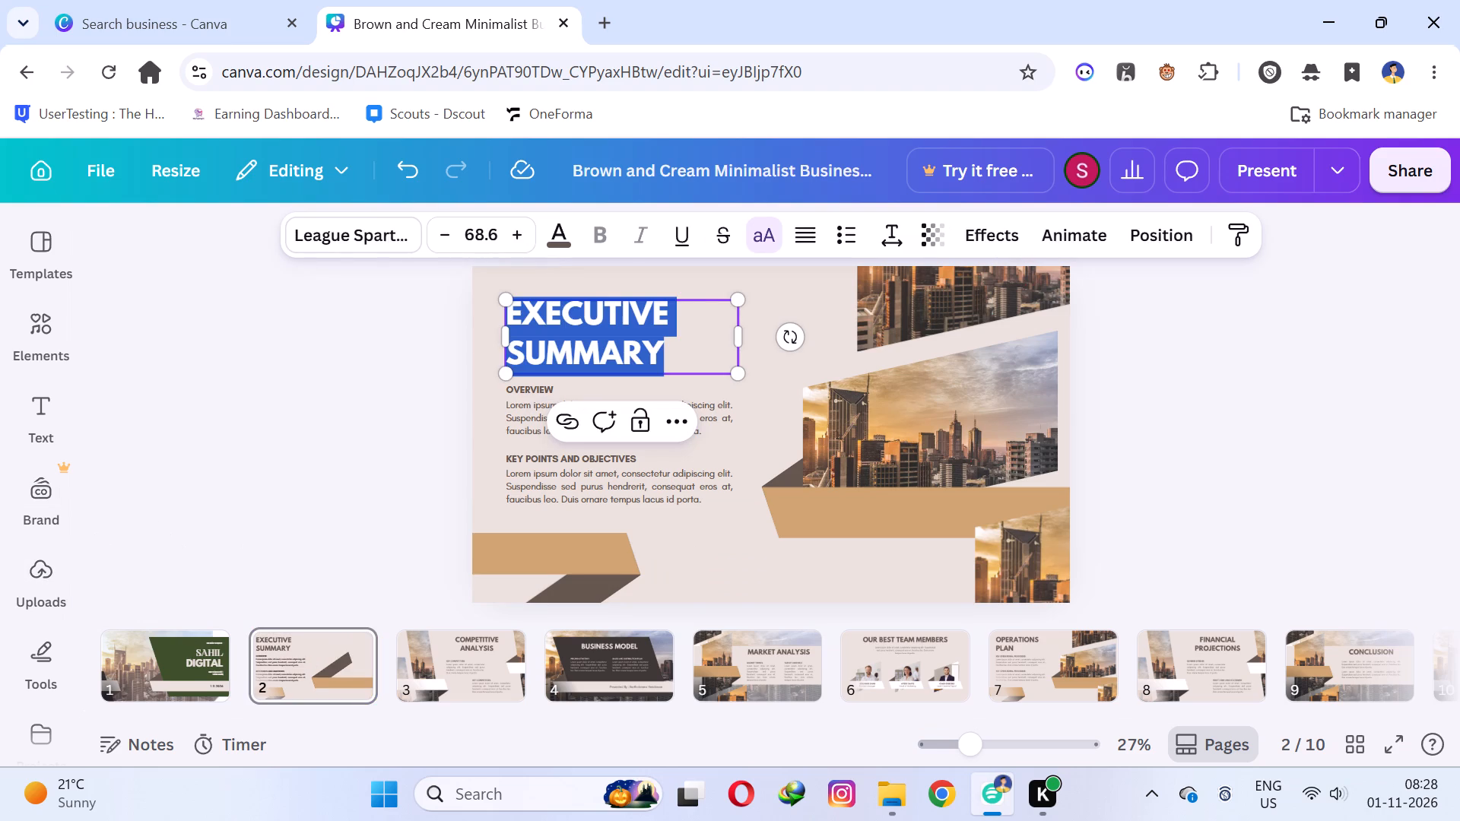
key("m")
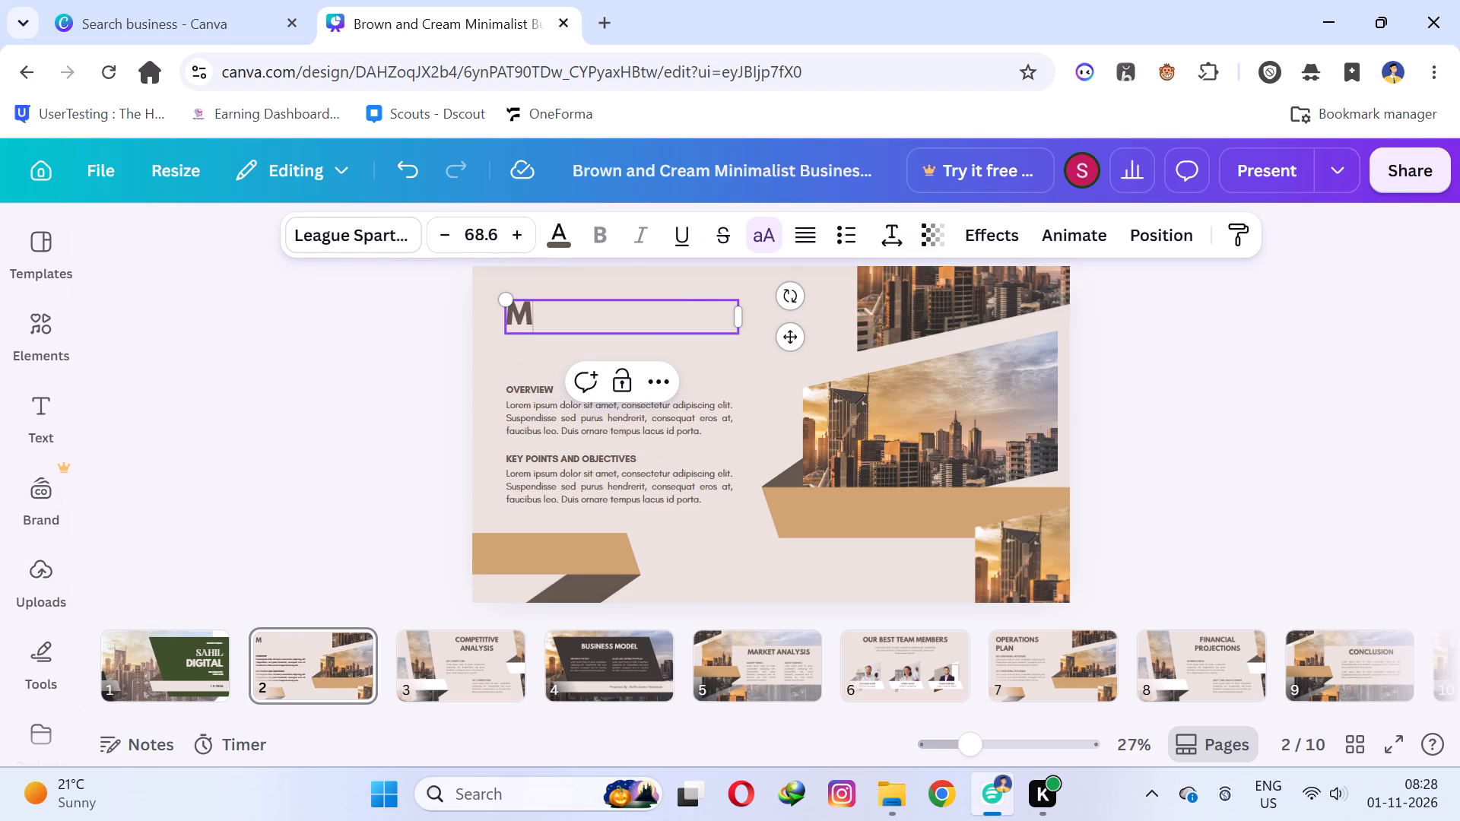
type("y introduction")
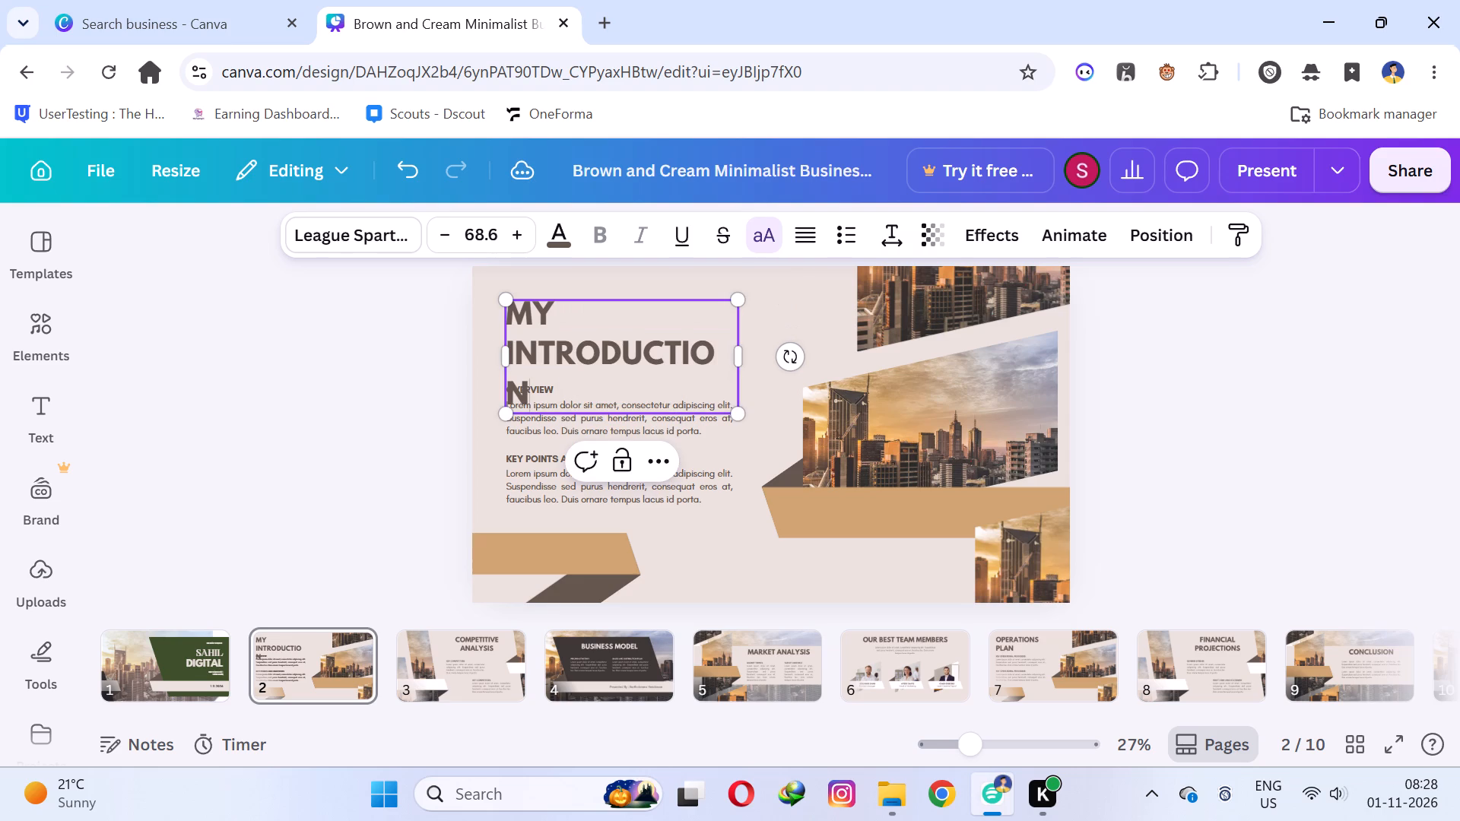
left_click(391, 386)
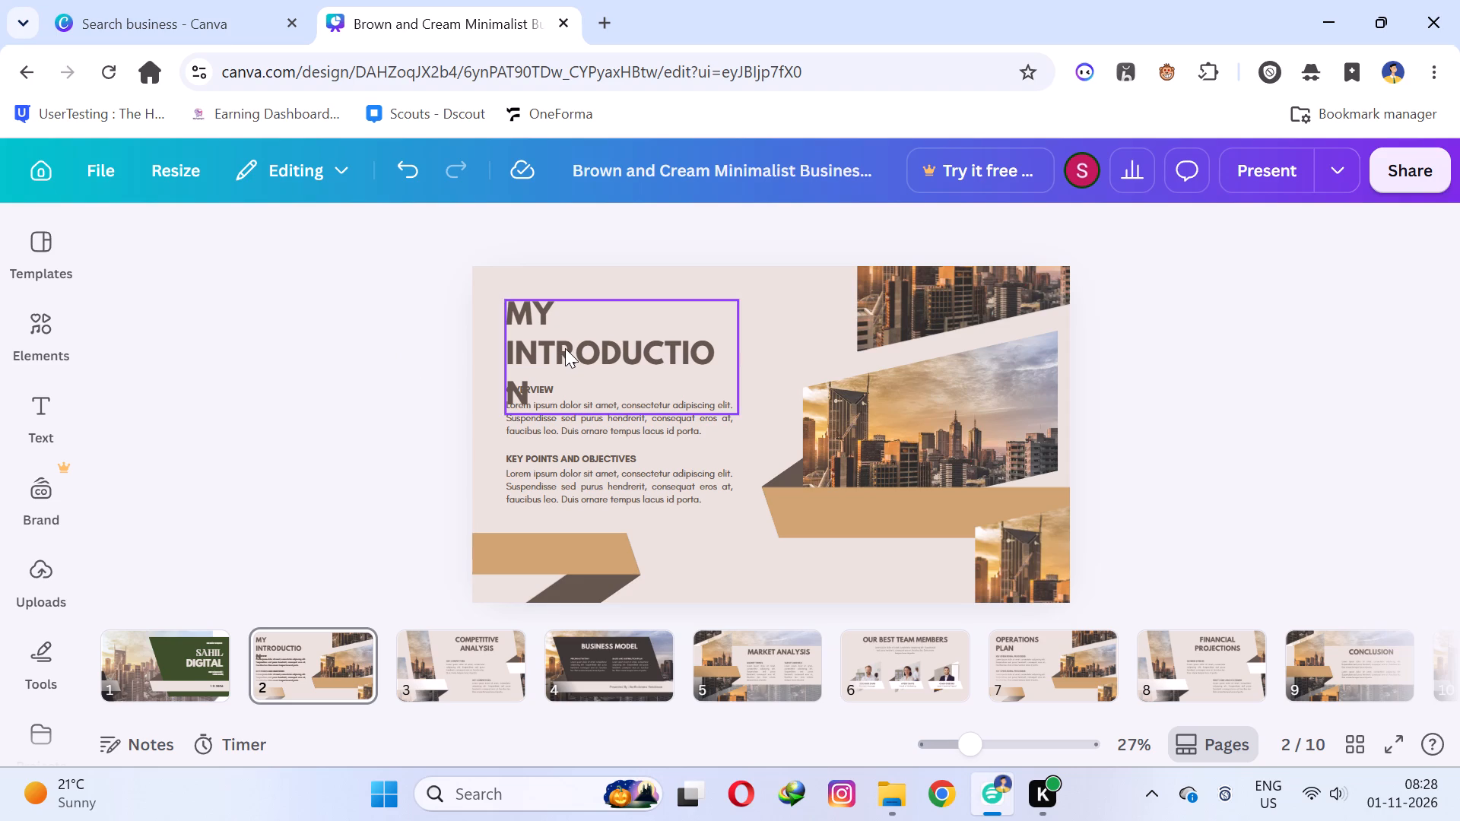
Reduce the font size of slide 2's title to 65.6.
left_click(640, 374)
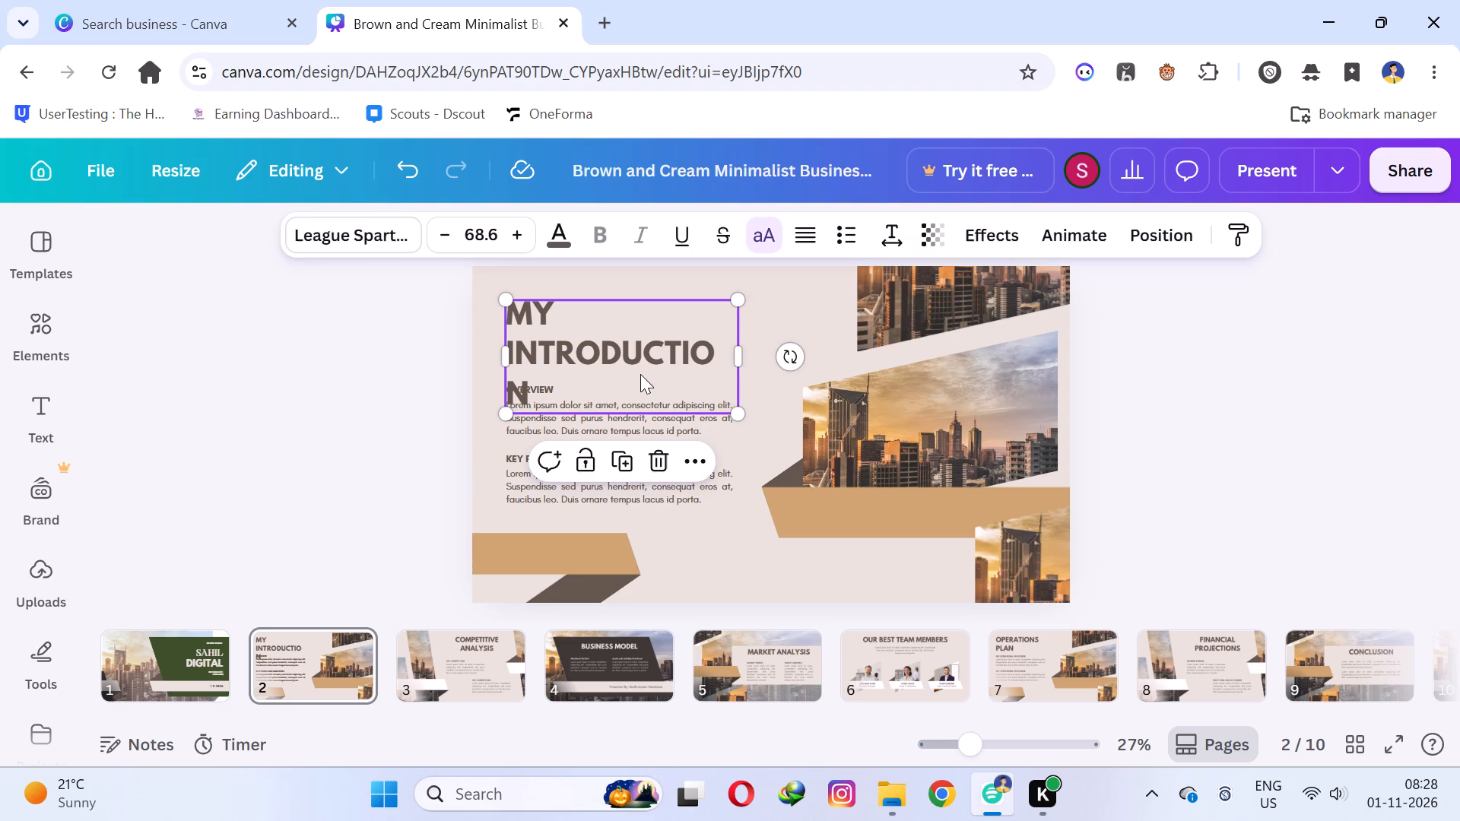
left_click(448, 233)
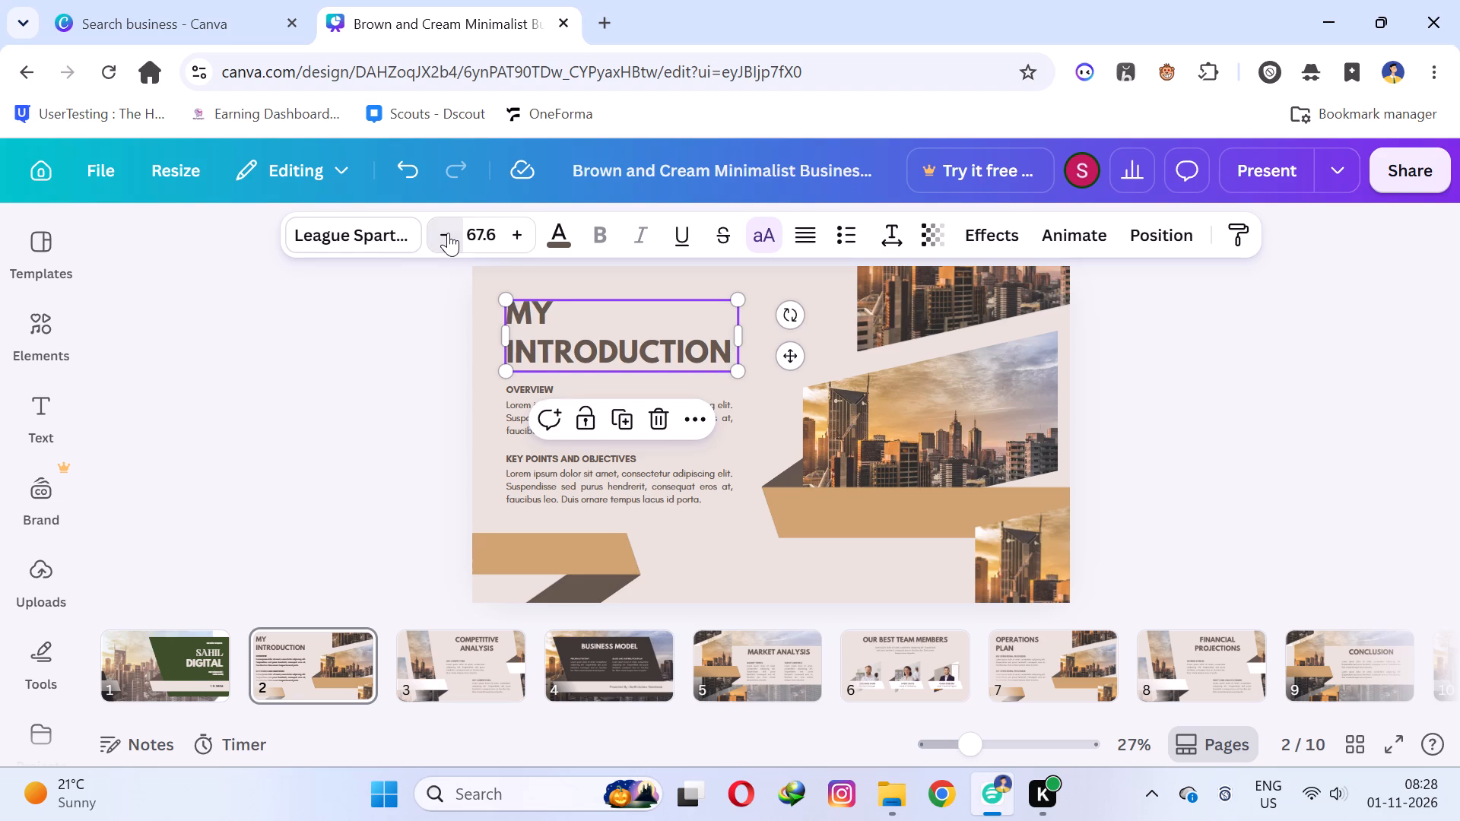
left_click(448, 233)
left_click(405, 376)
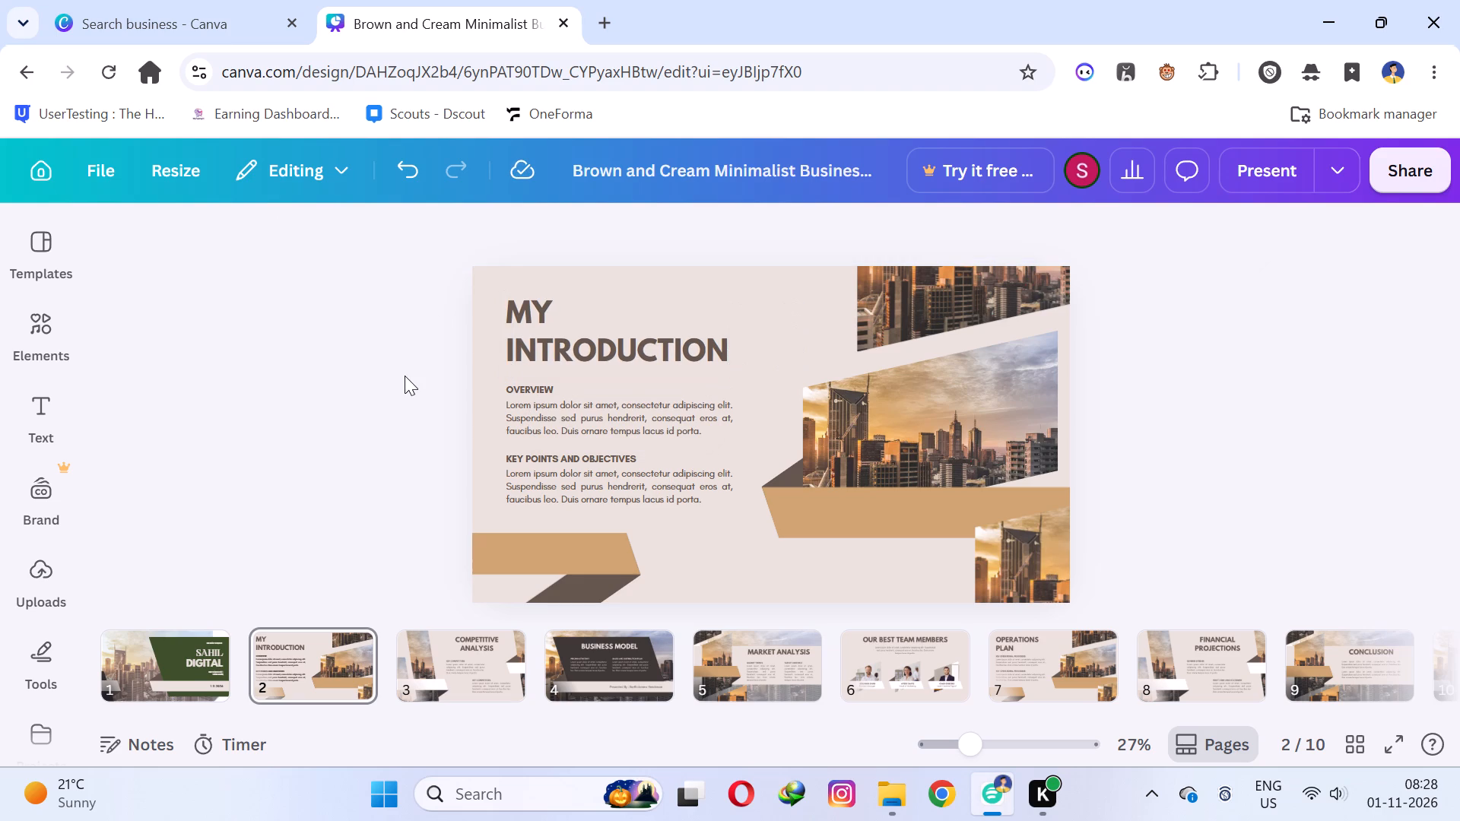
Delete the word "MY" from slide 2's title, leaving "INTRODUCTION" on one line.
double_click(533, 306)
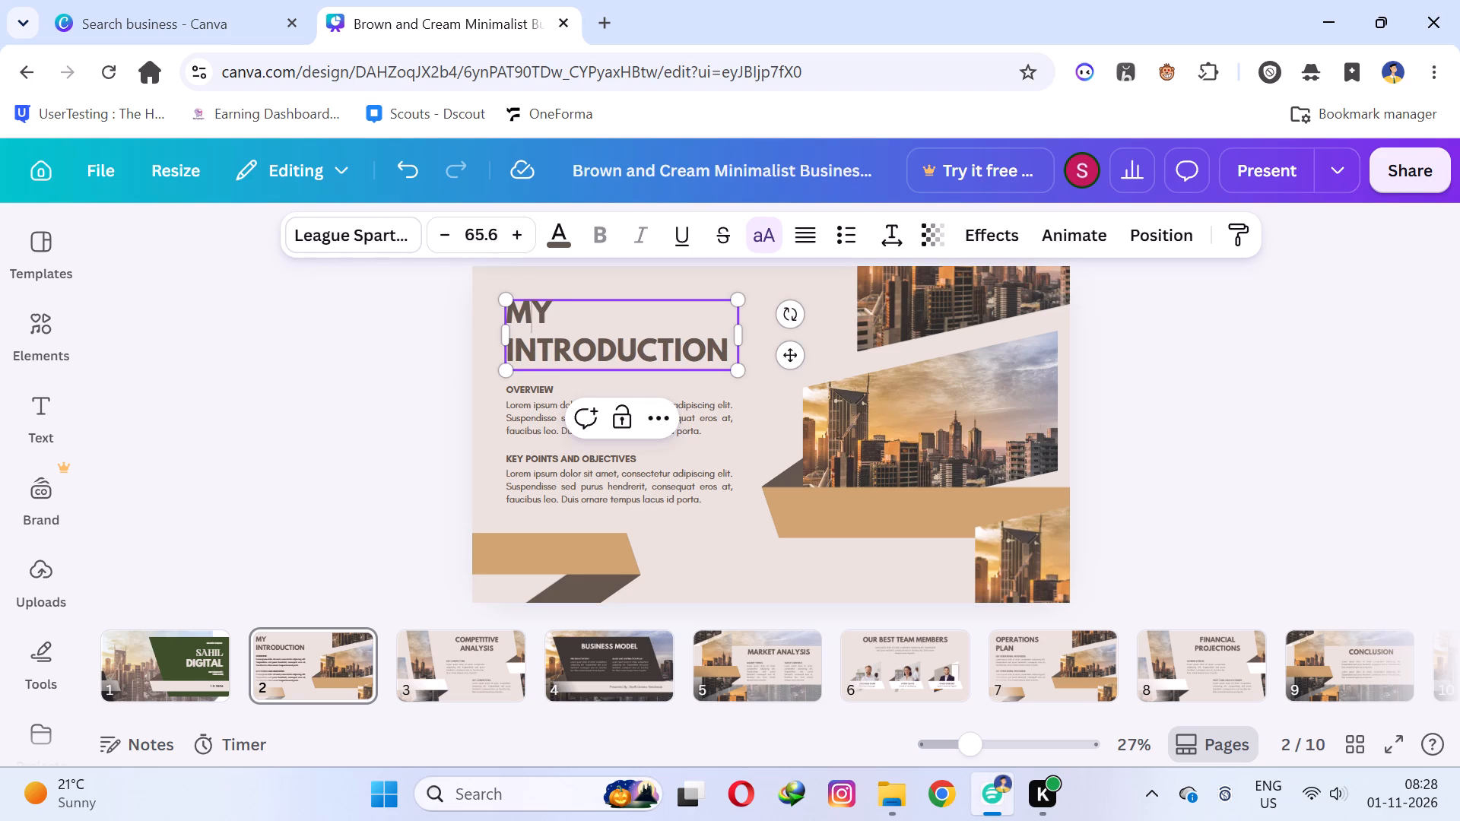
left_click_drag(573, 308, 211, 312)
key("BackSpace")
key("BackSpace")
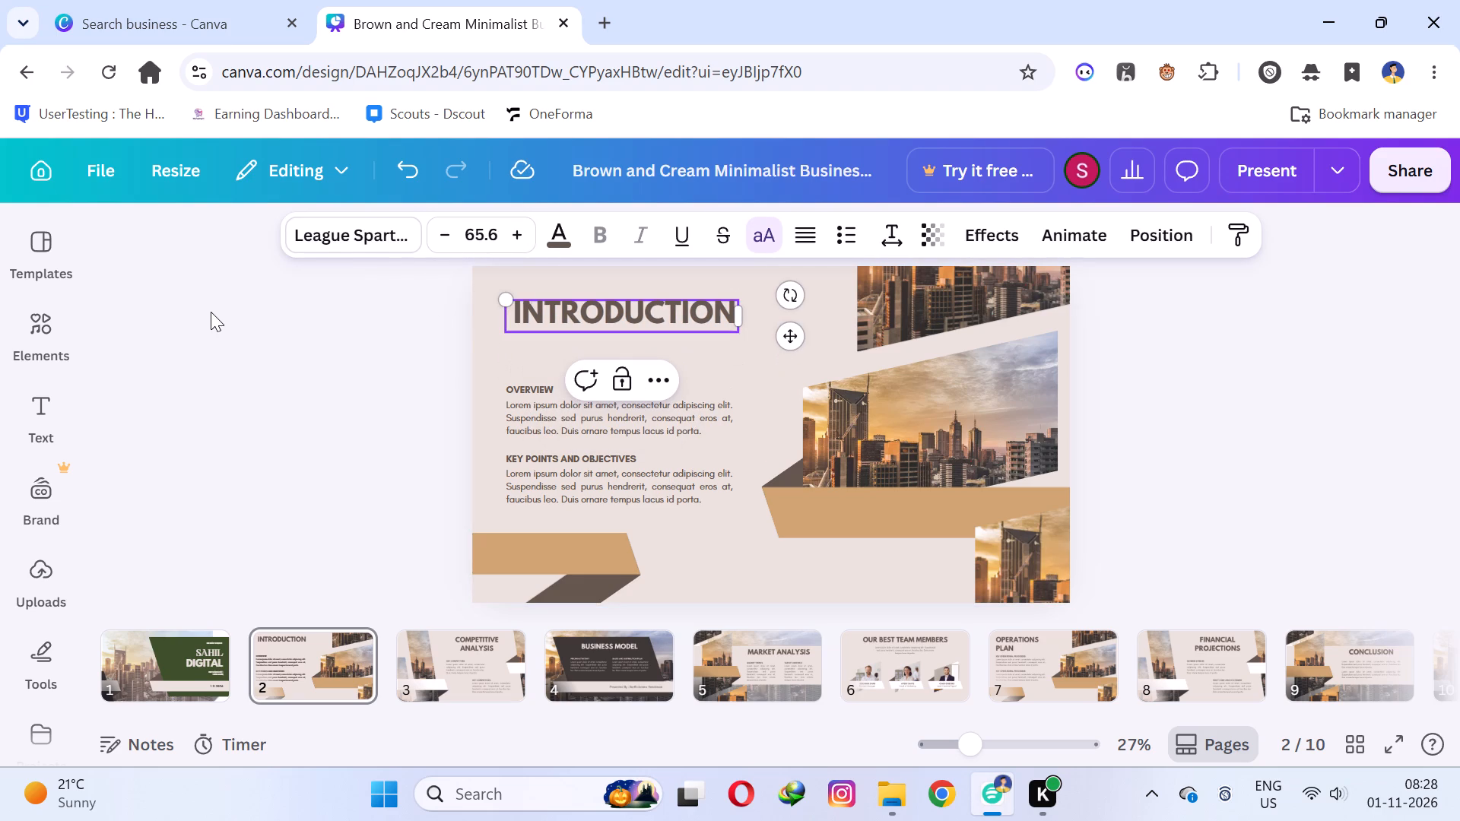
left_click(241, 351)
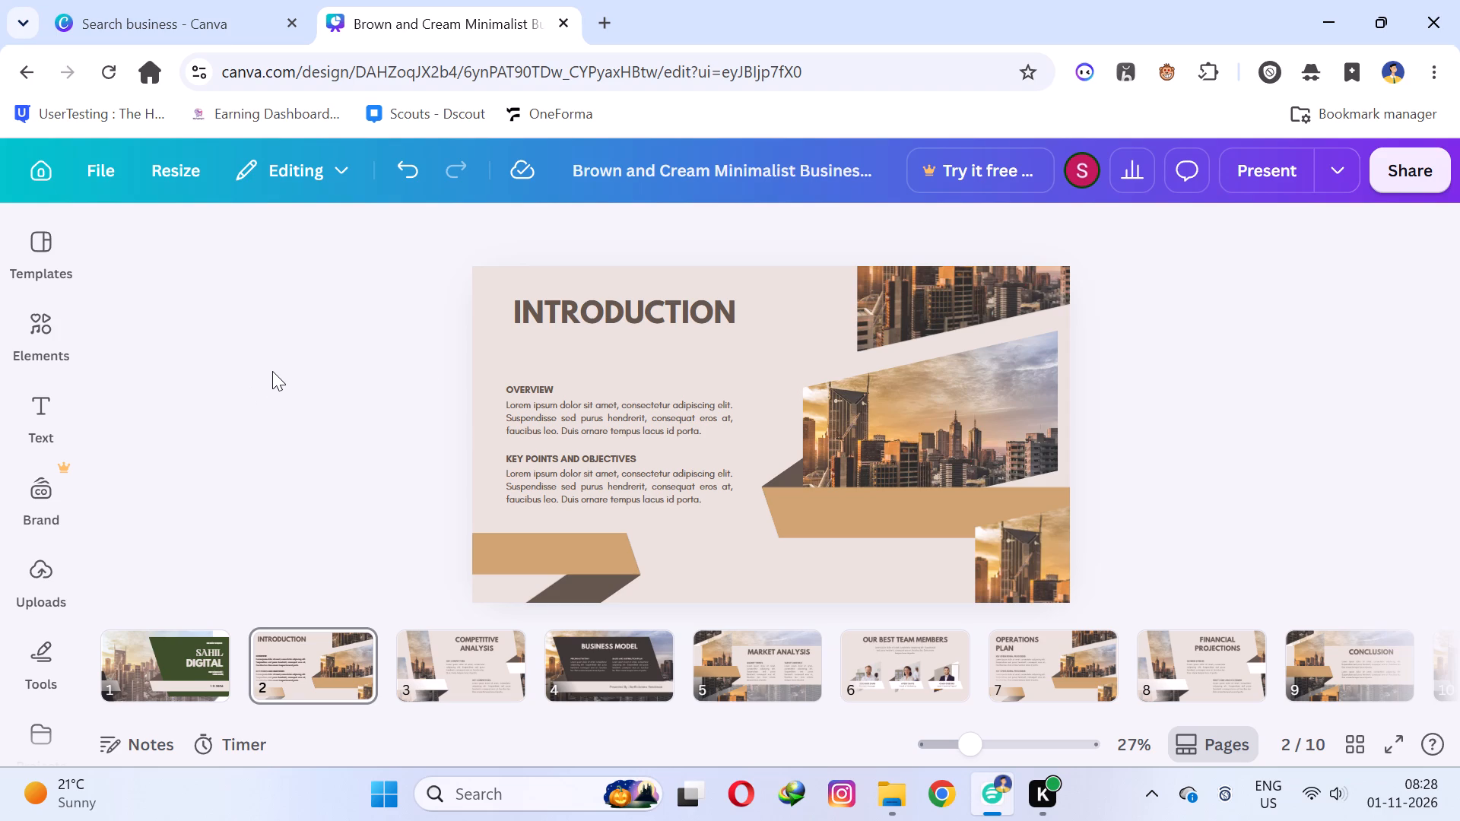
Replace the placeholder paragraph under Overview on slide 2 with "sahil desing service make design for small shopers".
double_click(587, 417)
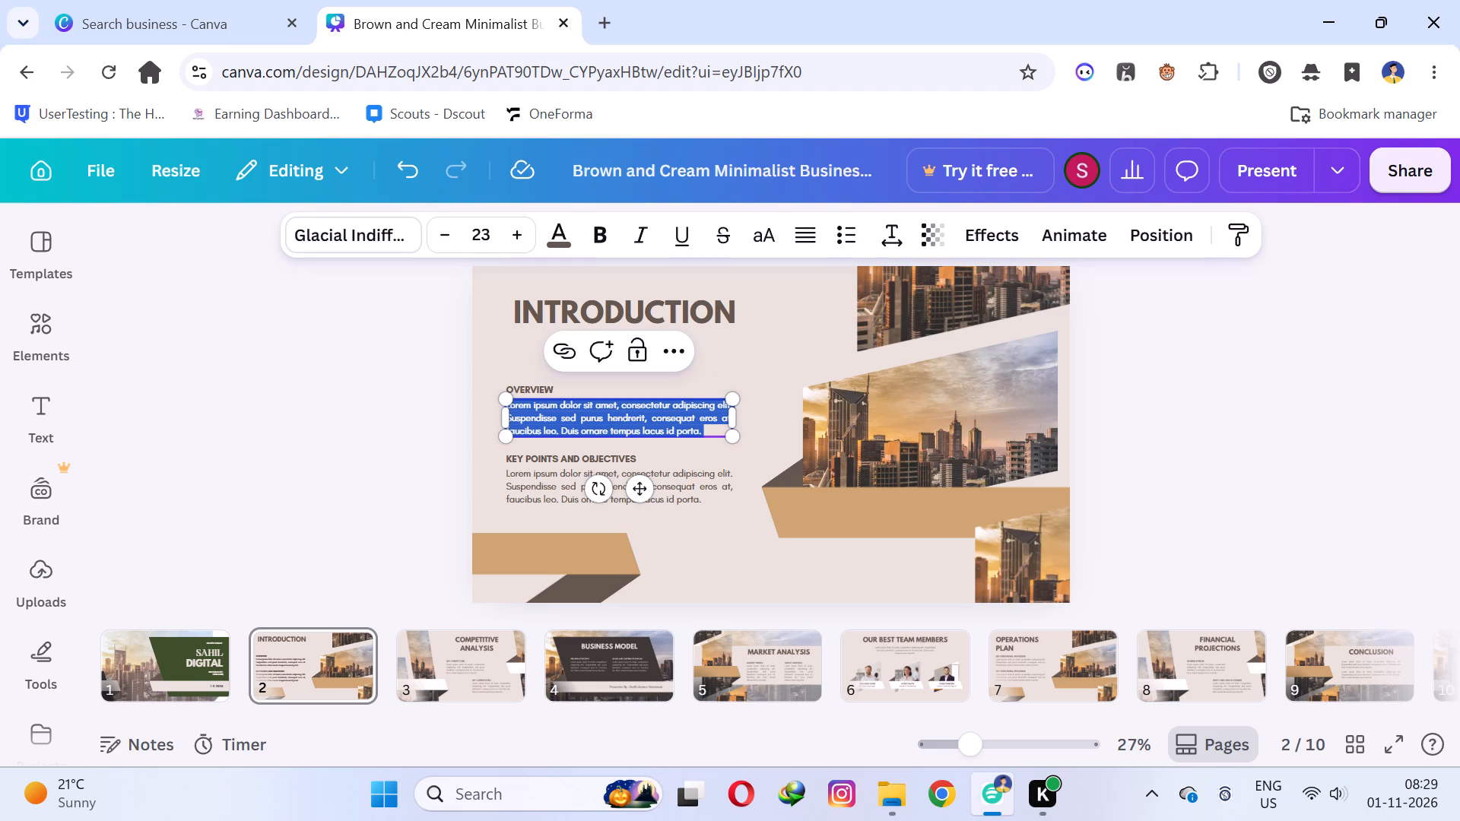
type("sahi")
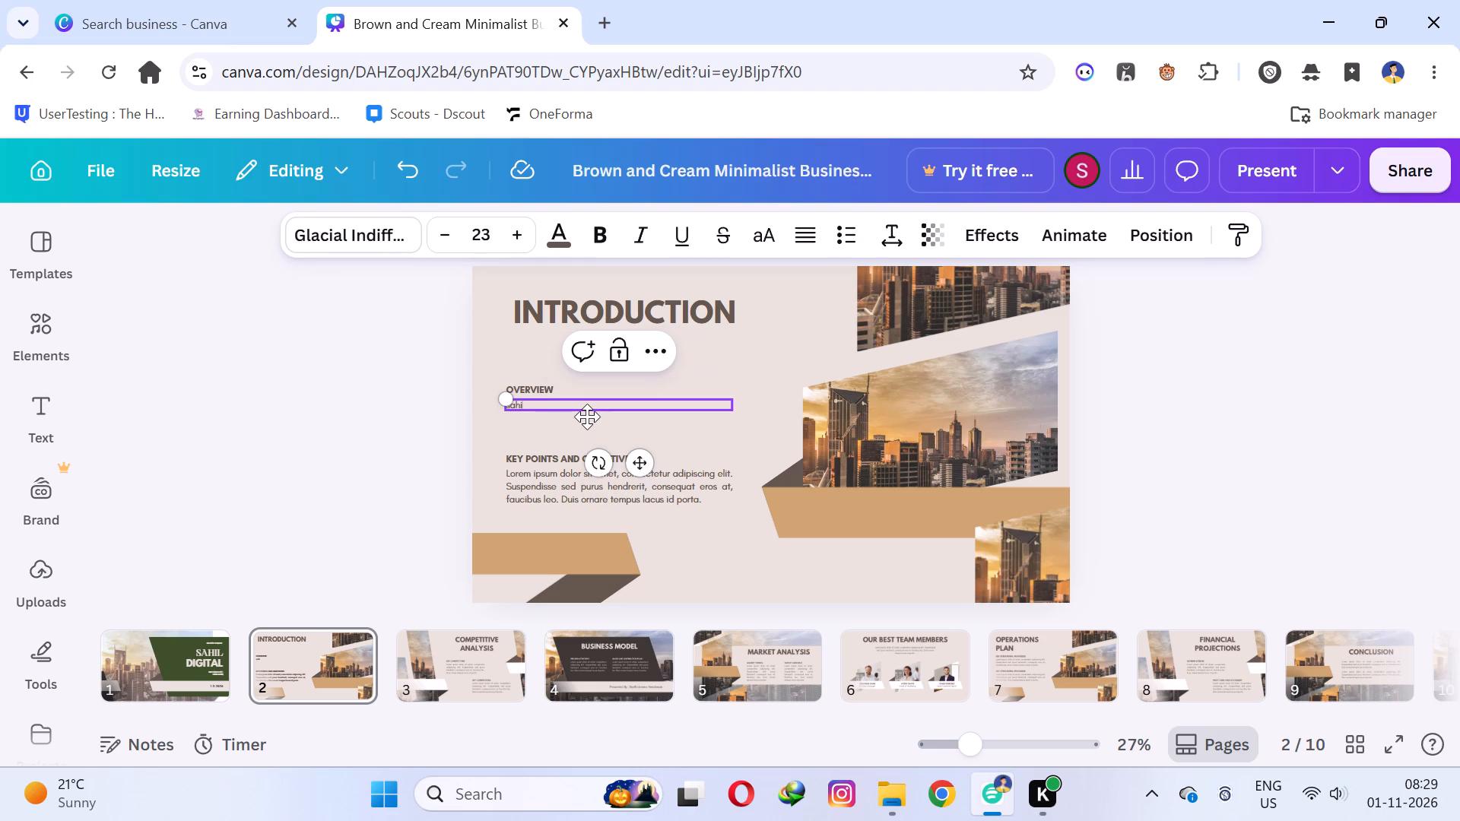
key("l")
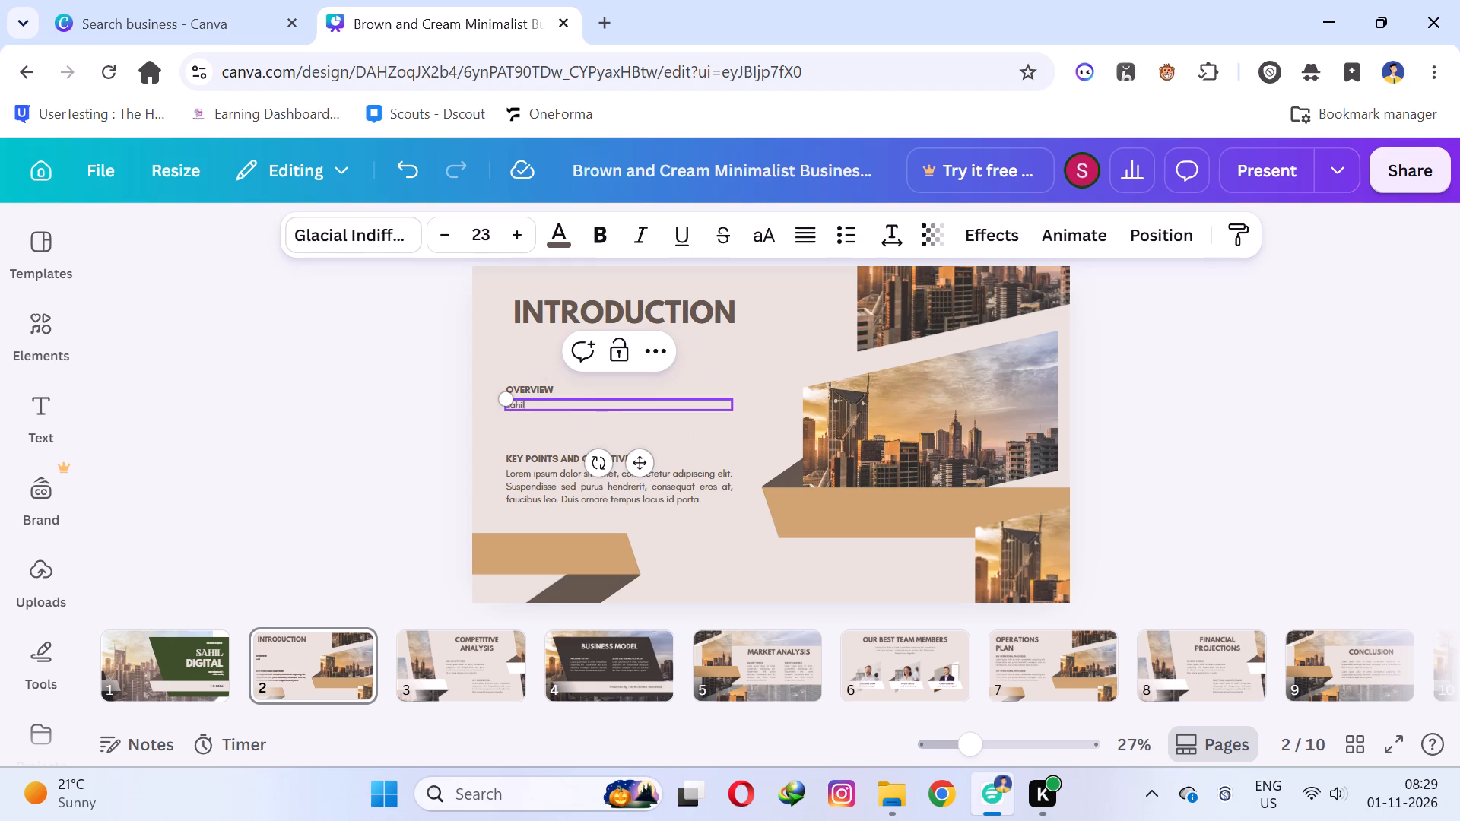
left_click(589, 409)
key("space")
type("desi")
type("ng ser")
type("vice make")
key("space")
type("design")
key("space")
type("for samll")
key("space")
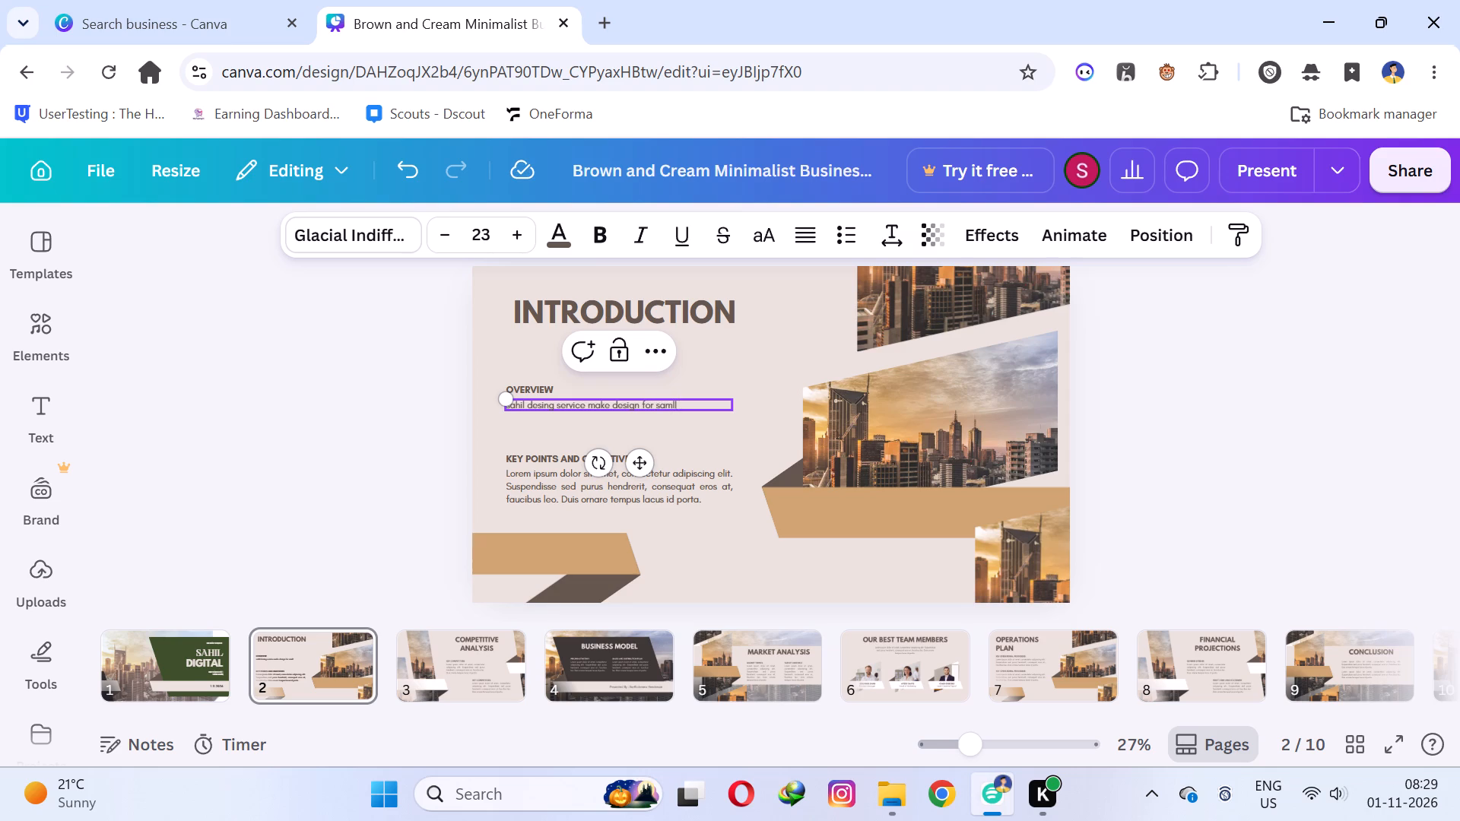
key("BackSpace")
key("BackSpace")
key("BackSpace")
key("BackSpace")
key("BackSpace")
type("mall")
key("space")
type("shopers")
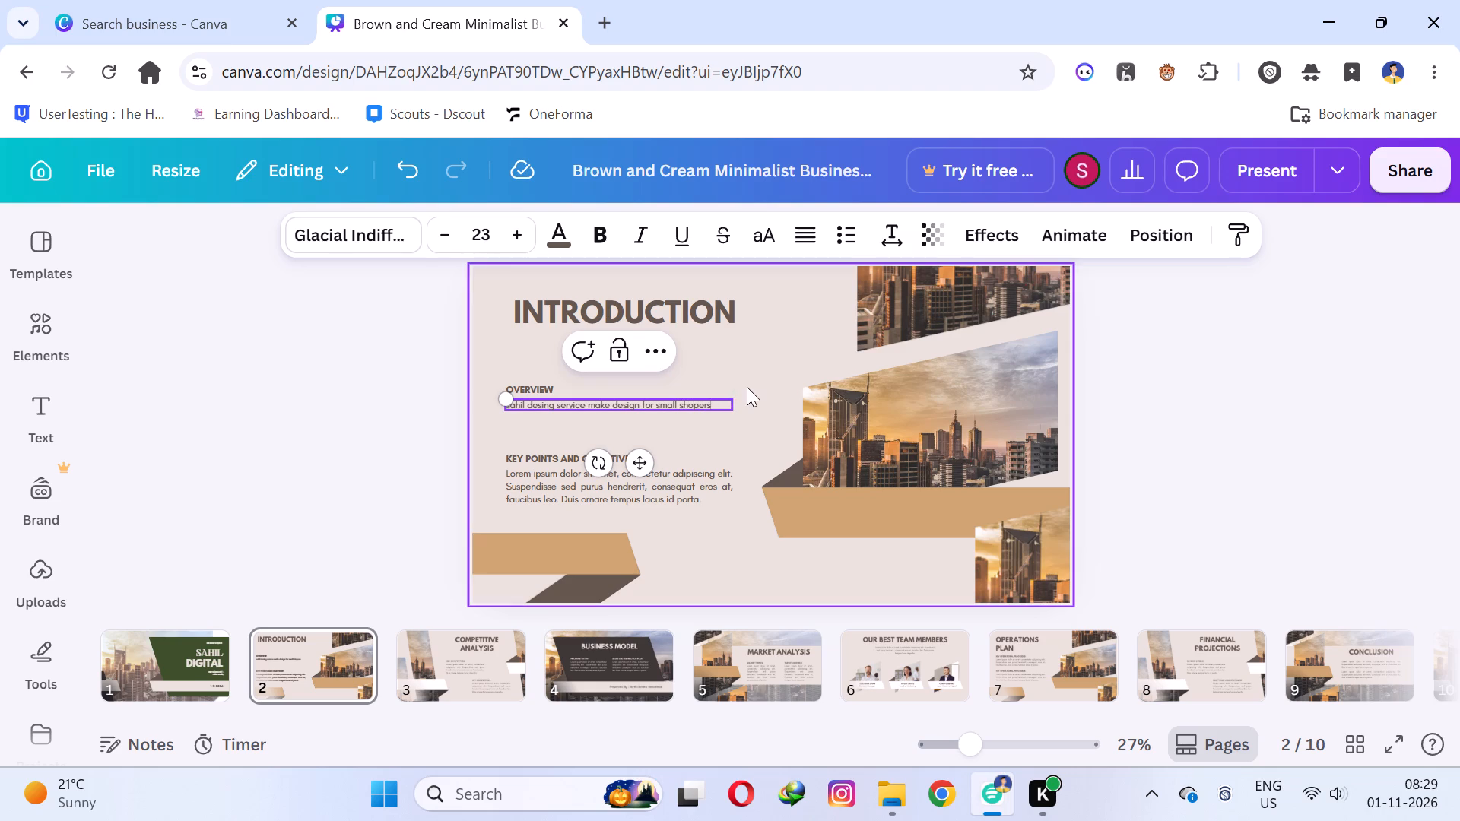
left_click(747, 387)
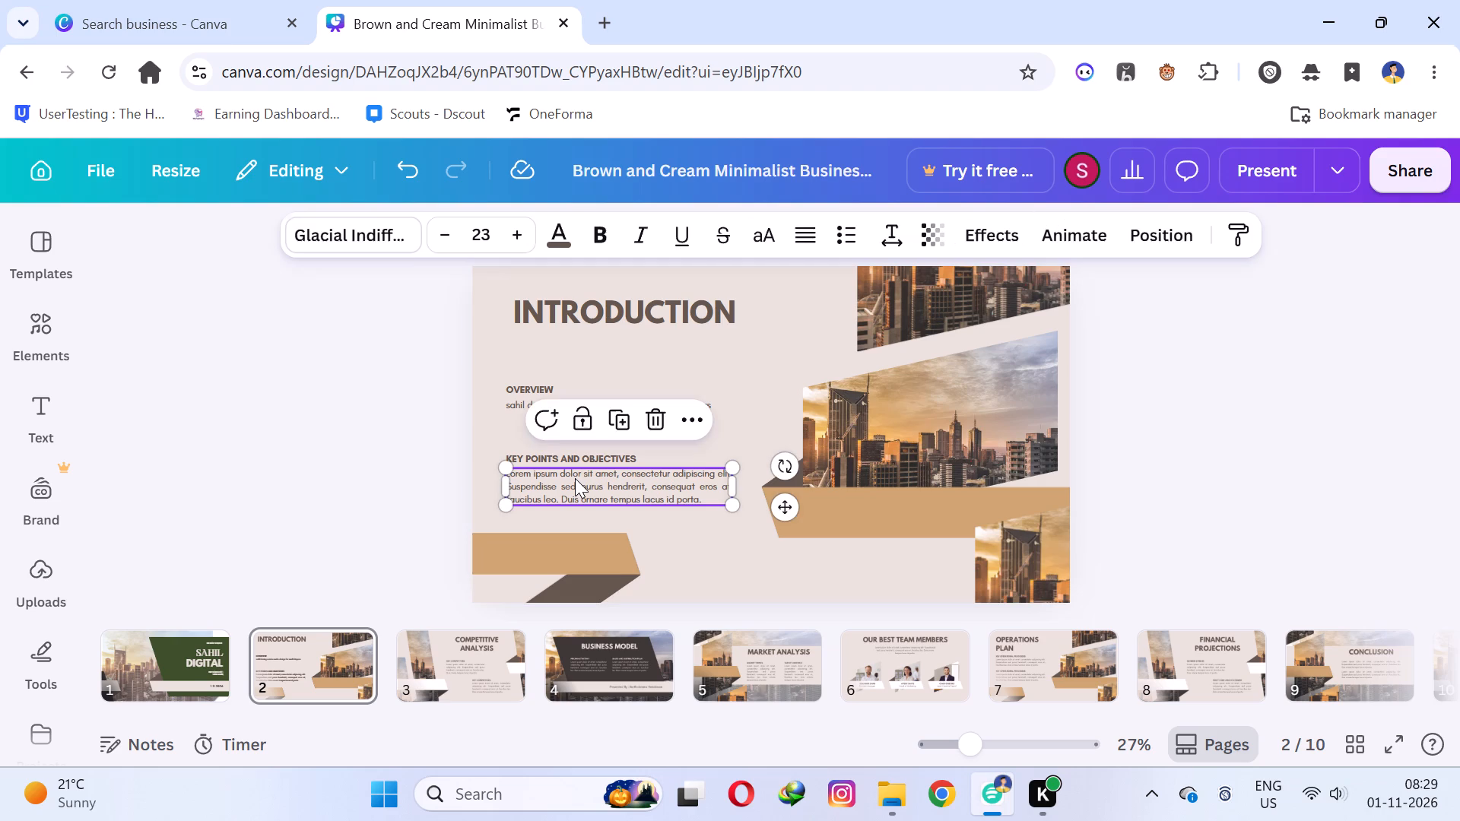
Replace the placeholder paragraph under Key Points and Objectives on slide 2 with the lines "i have lowest rate" and "1 day delivery".
left_click(575, 478)
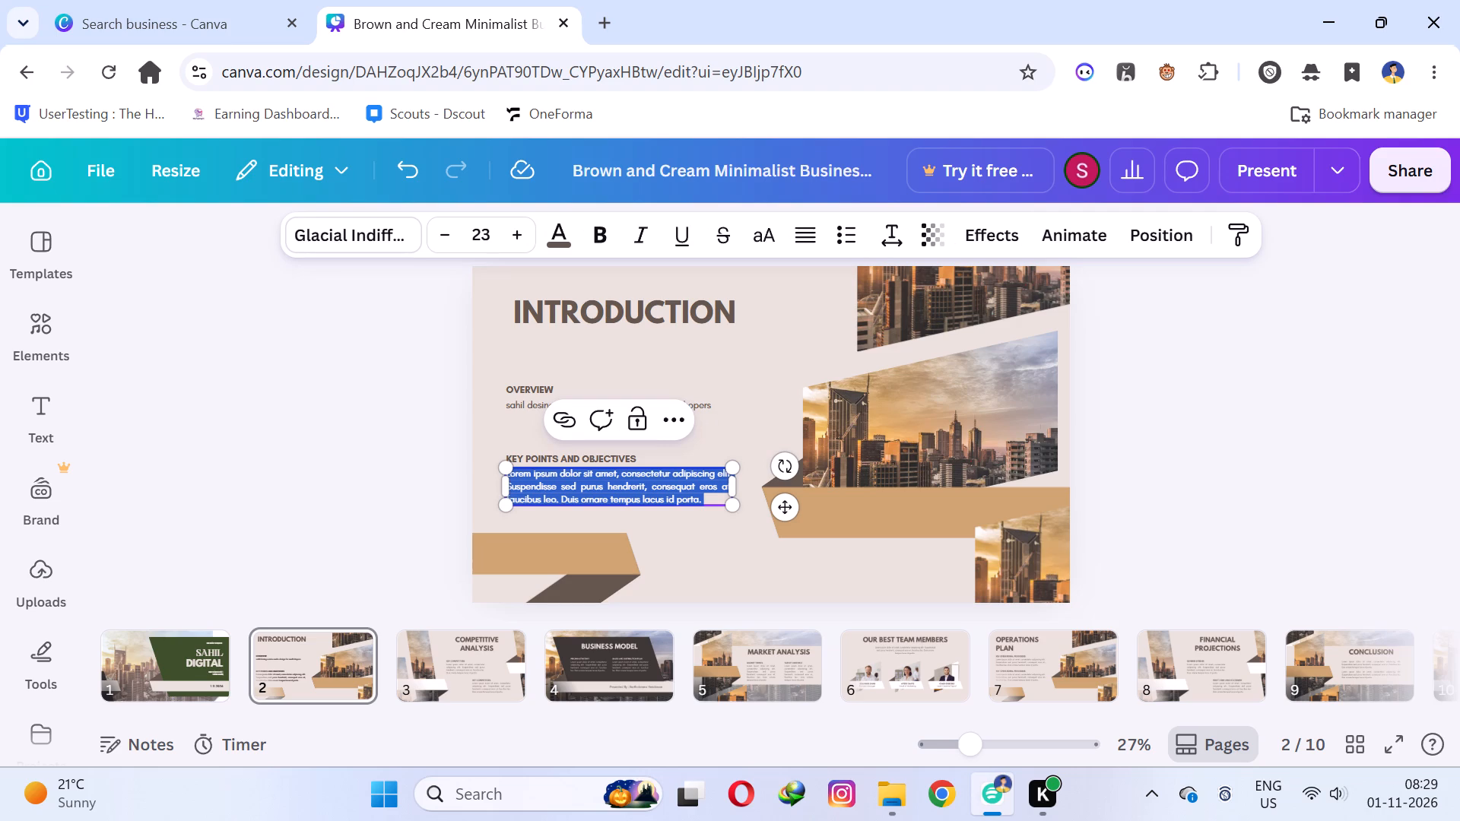
type("i")
key("space")
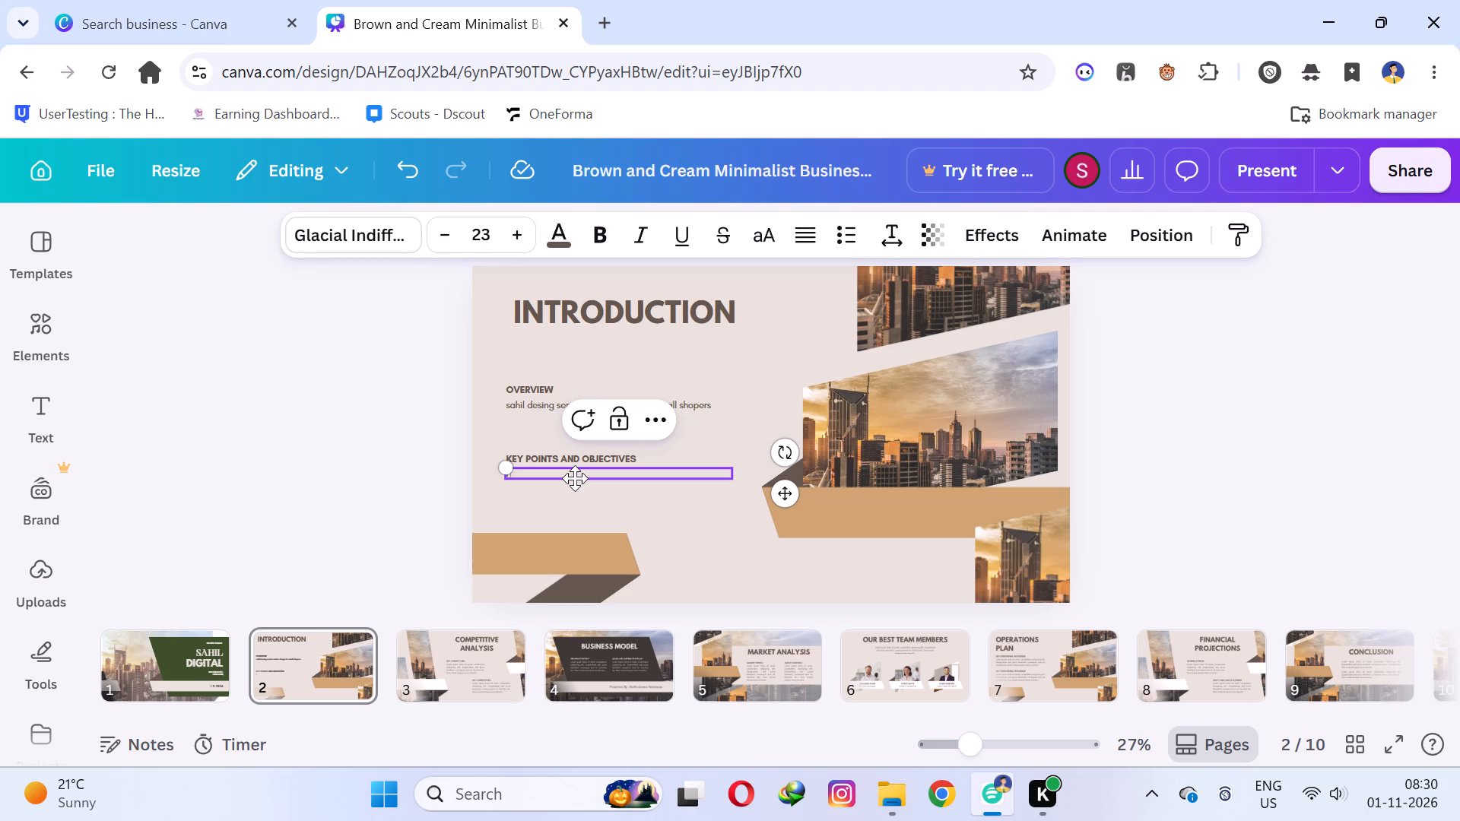
type("have")
key("space")
type("lowest")
key("space")
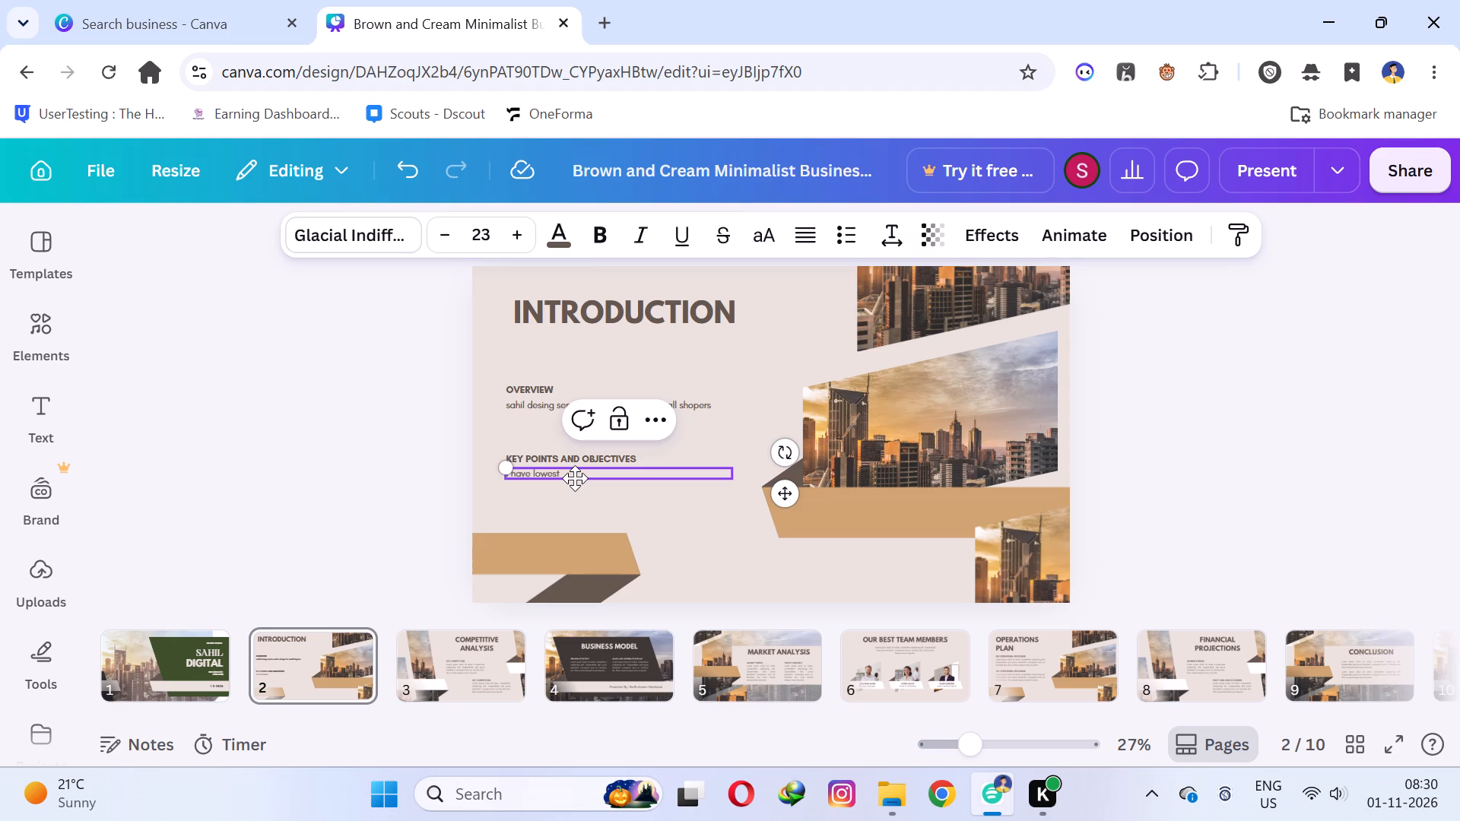
type("rate")
key("shift+Return")
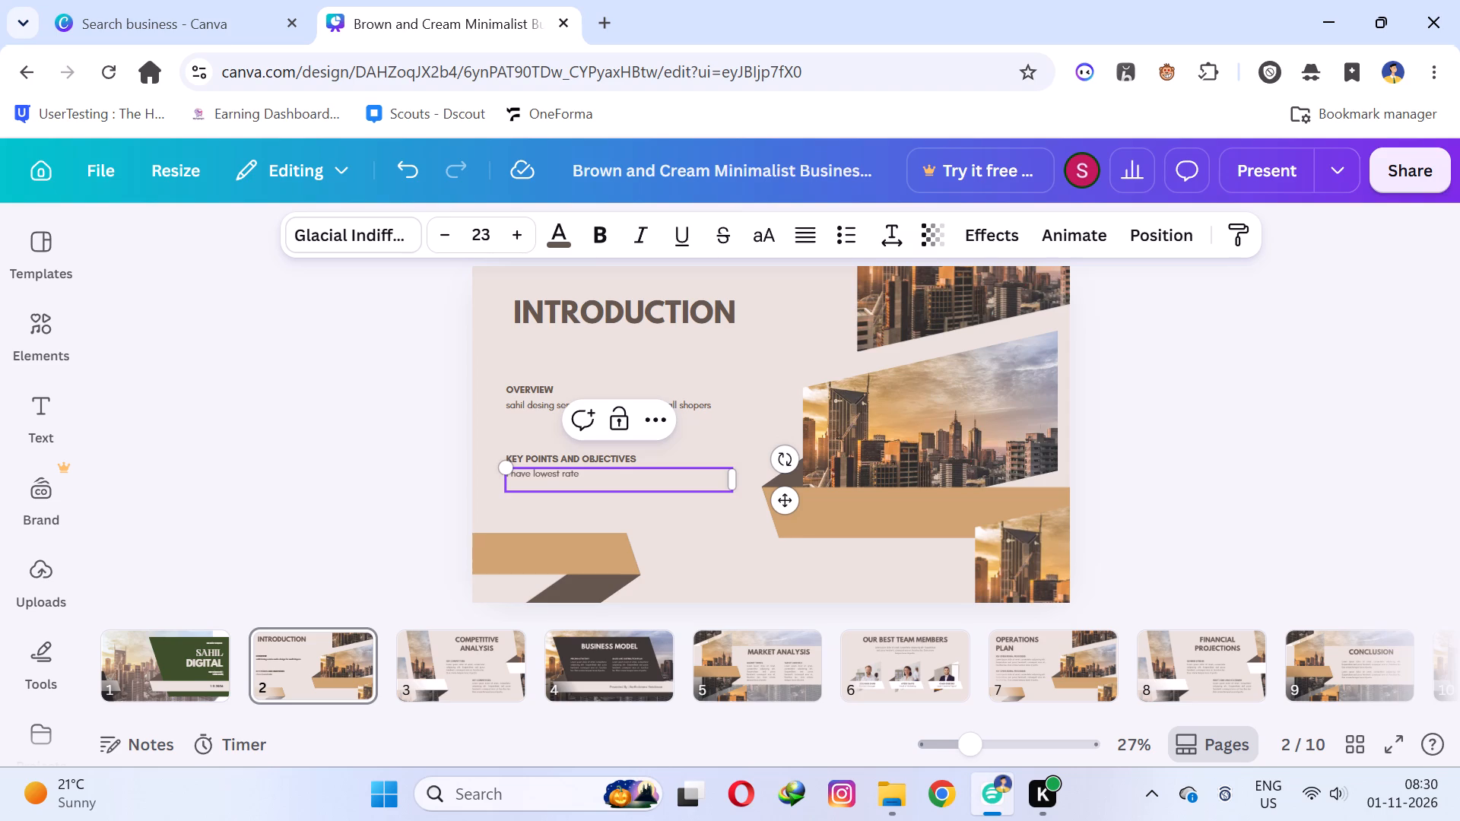
type("1")
key("space")
type("day d")
type("elivery")
key("space")
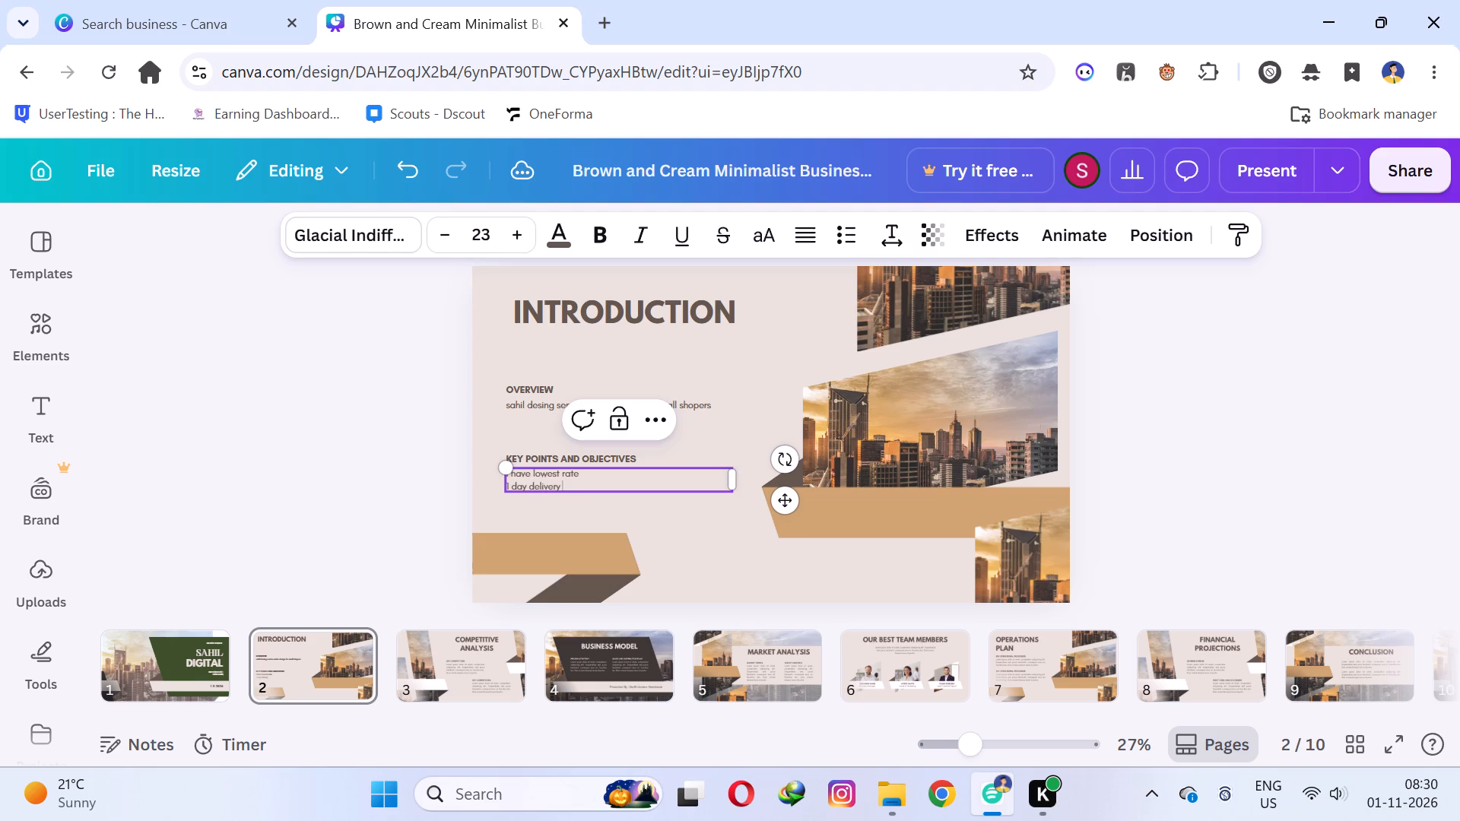
Add the lines "unlimated changes" and "build trust" below "1 day delivery" in slide 2's key points text.
key("shift+Return")
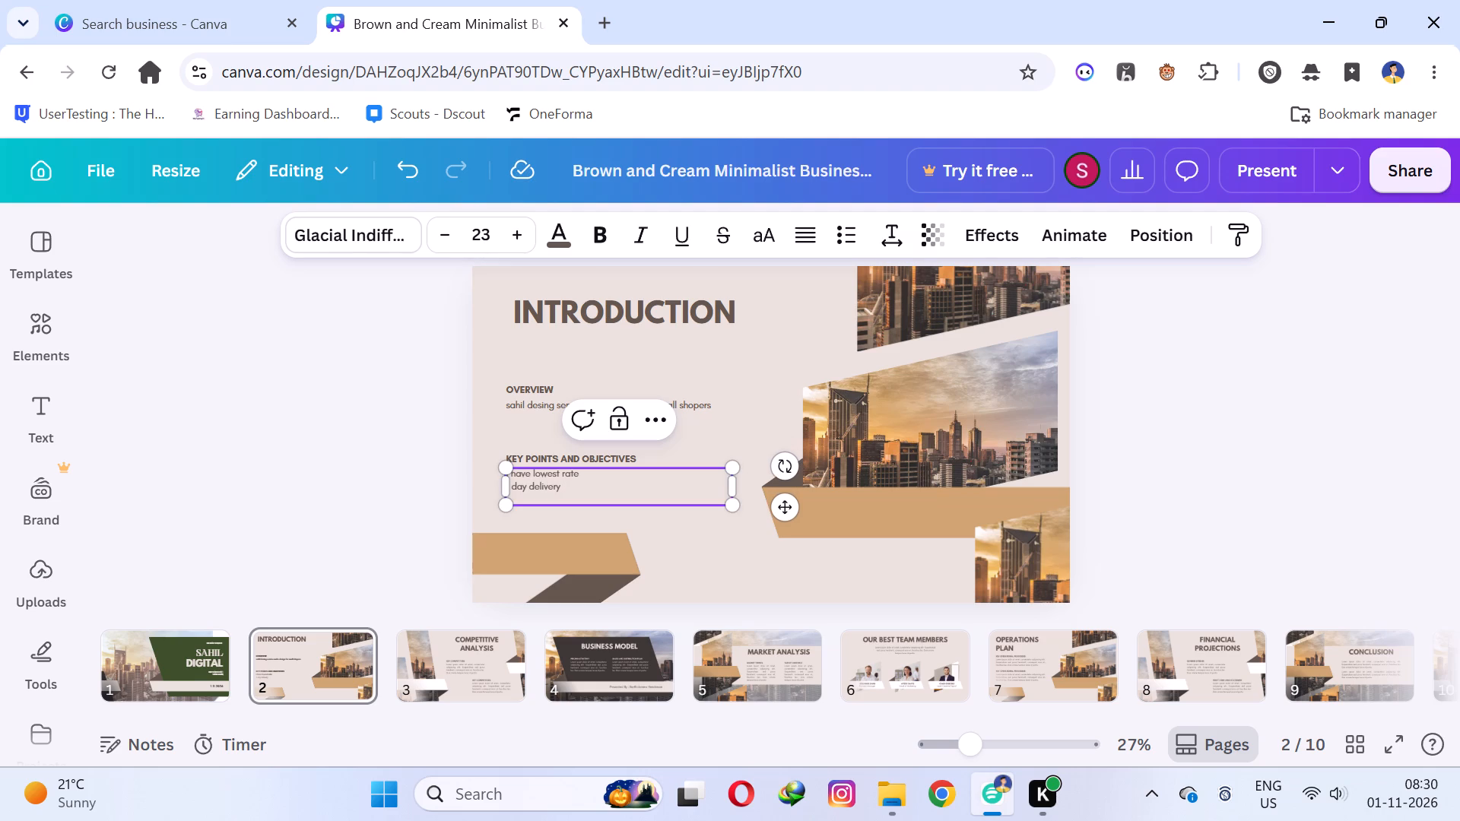
type("unlimated")
key("space")
type("changes")
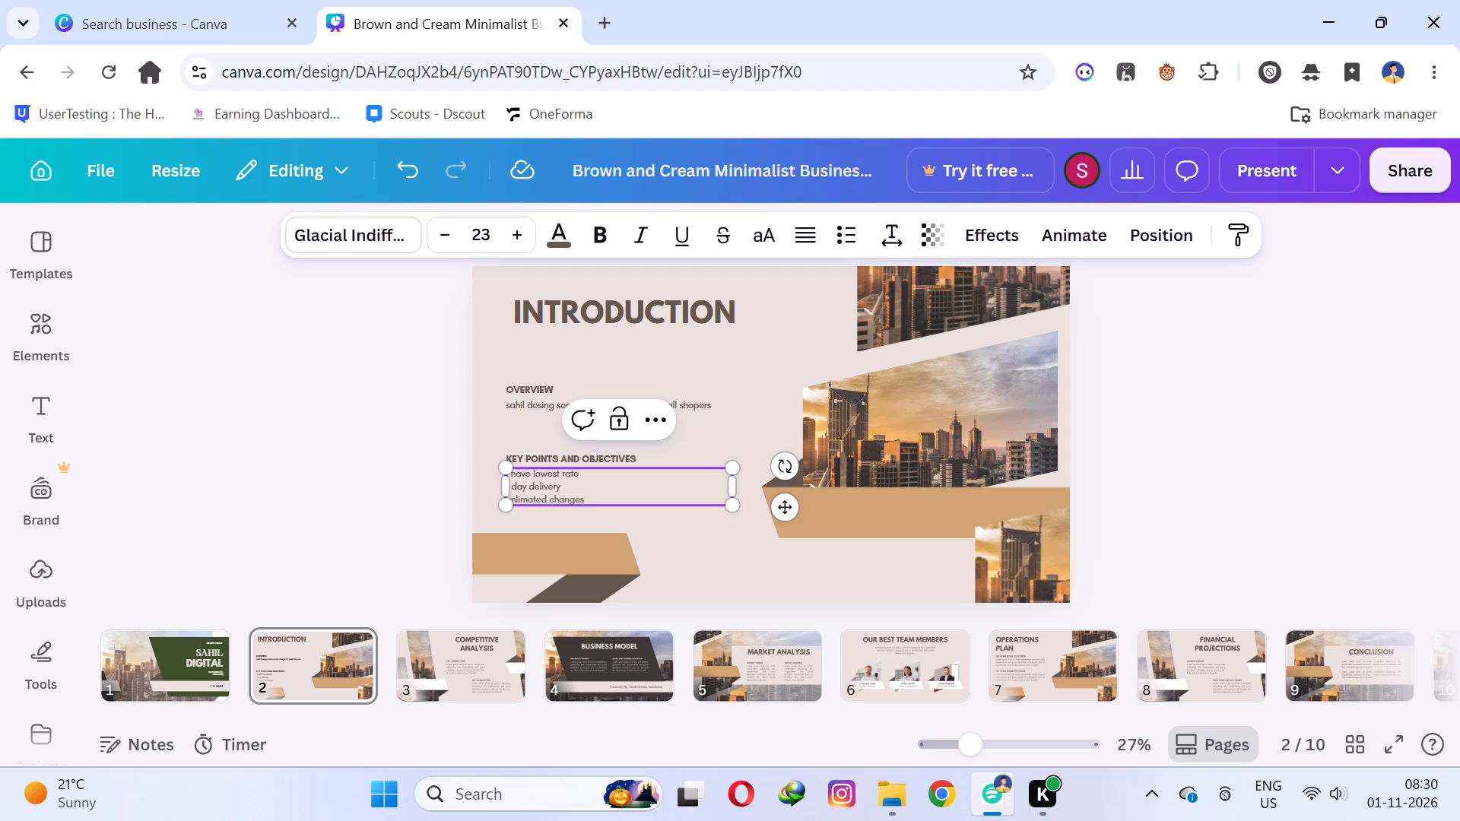
key("shift+Return")
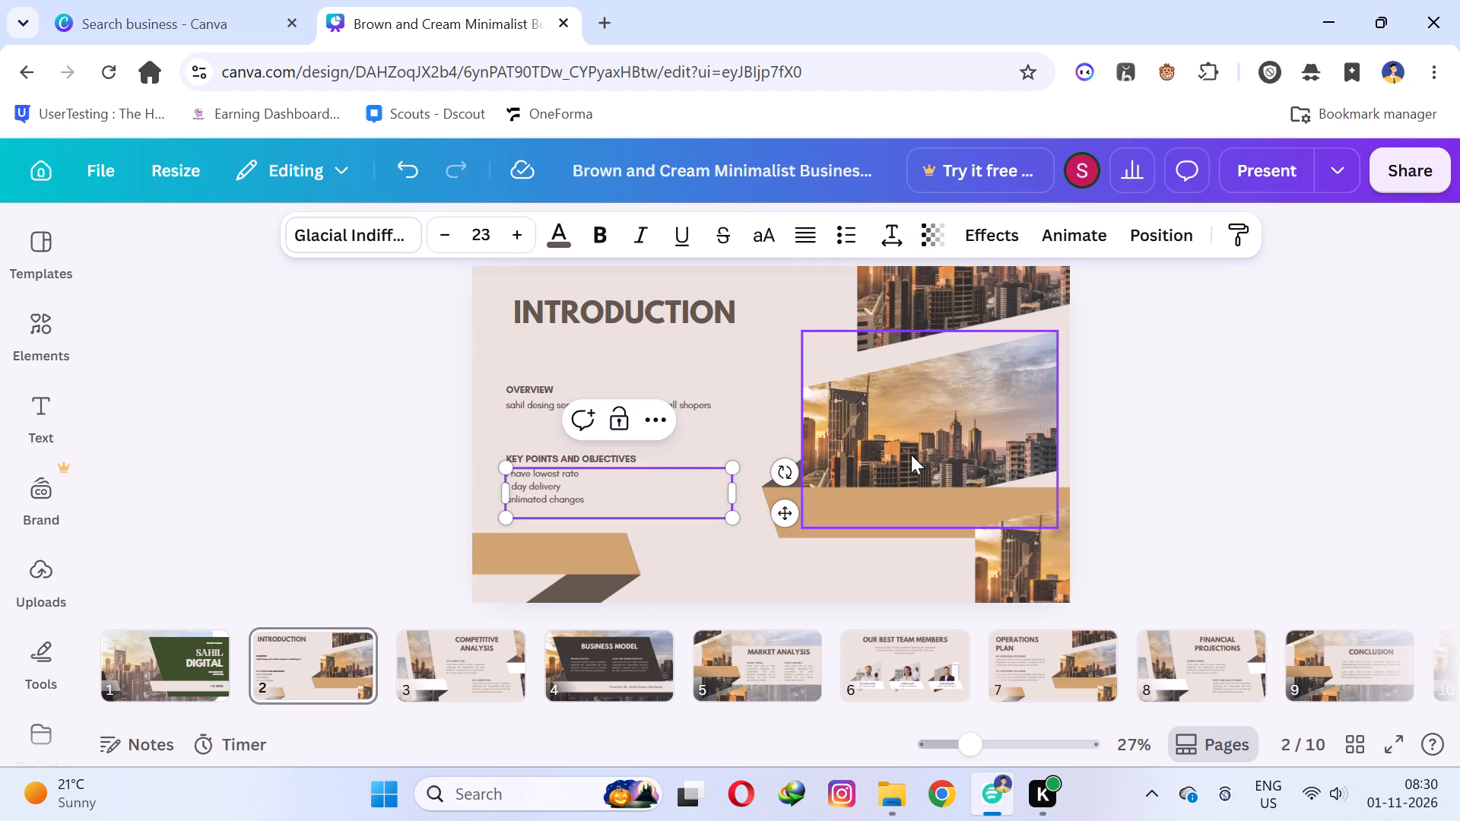
left_click(550, 510)
type("build trust")
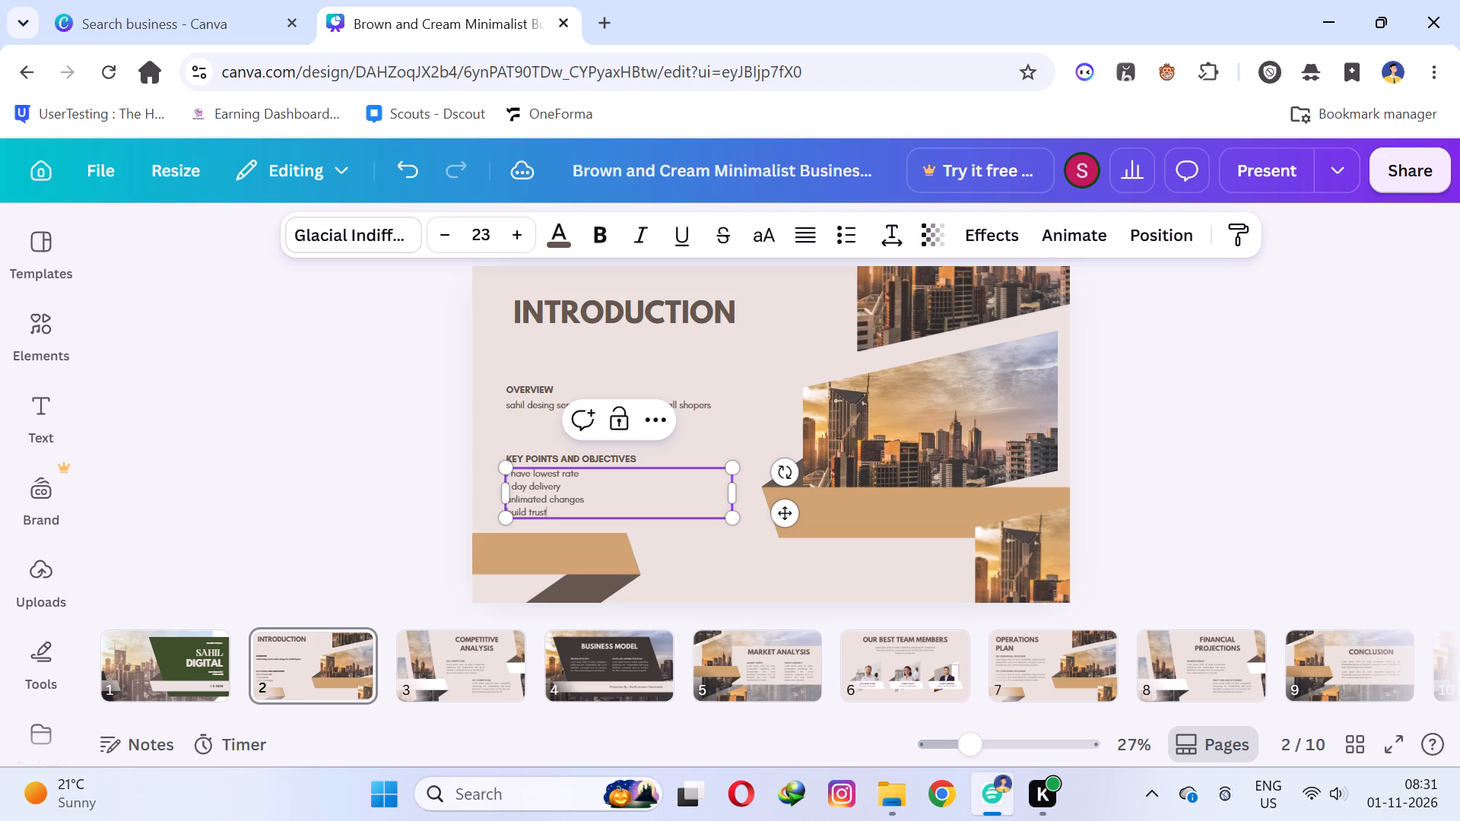
left_click(470, 480)
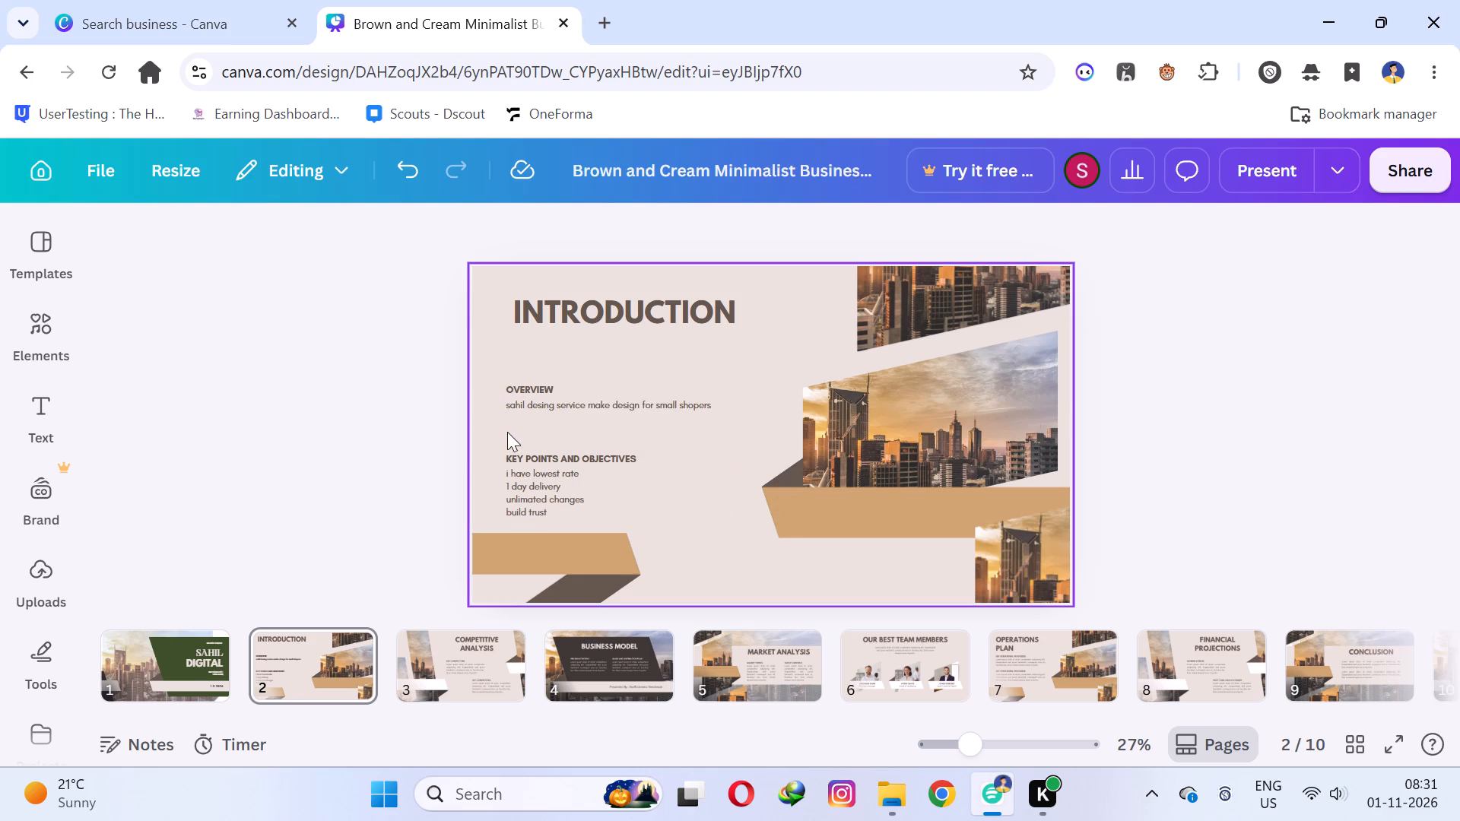
Format the four key points lines on slide 2 as a bulleted list.
left_click_drag(490, 456, 535, 522)
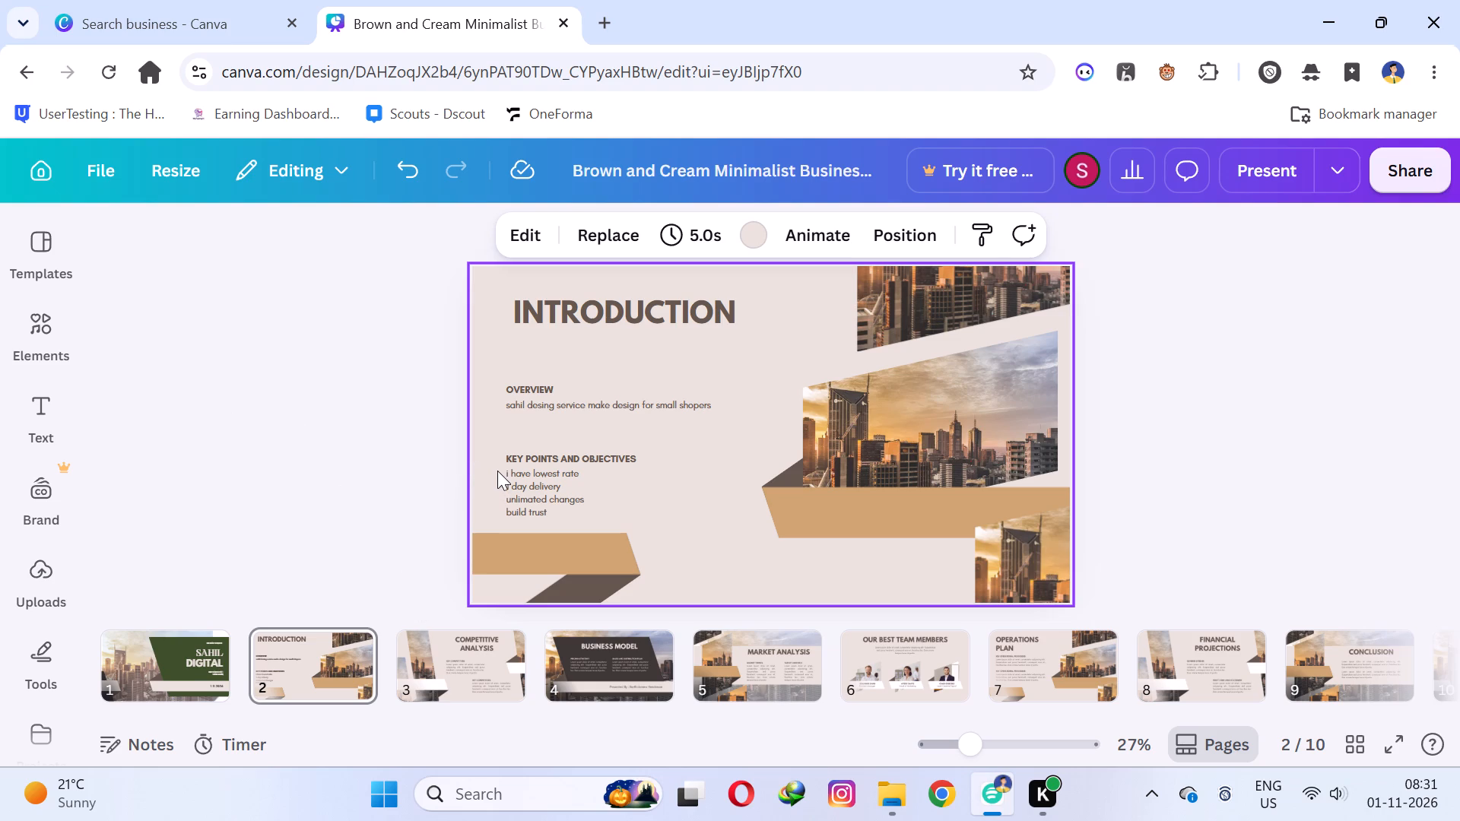
left_click_drag(497, 471, 523, 515)
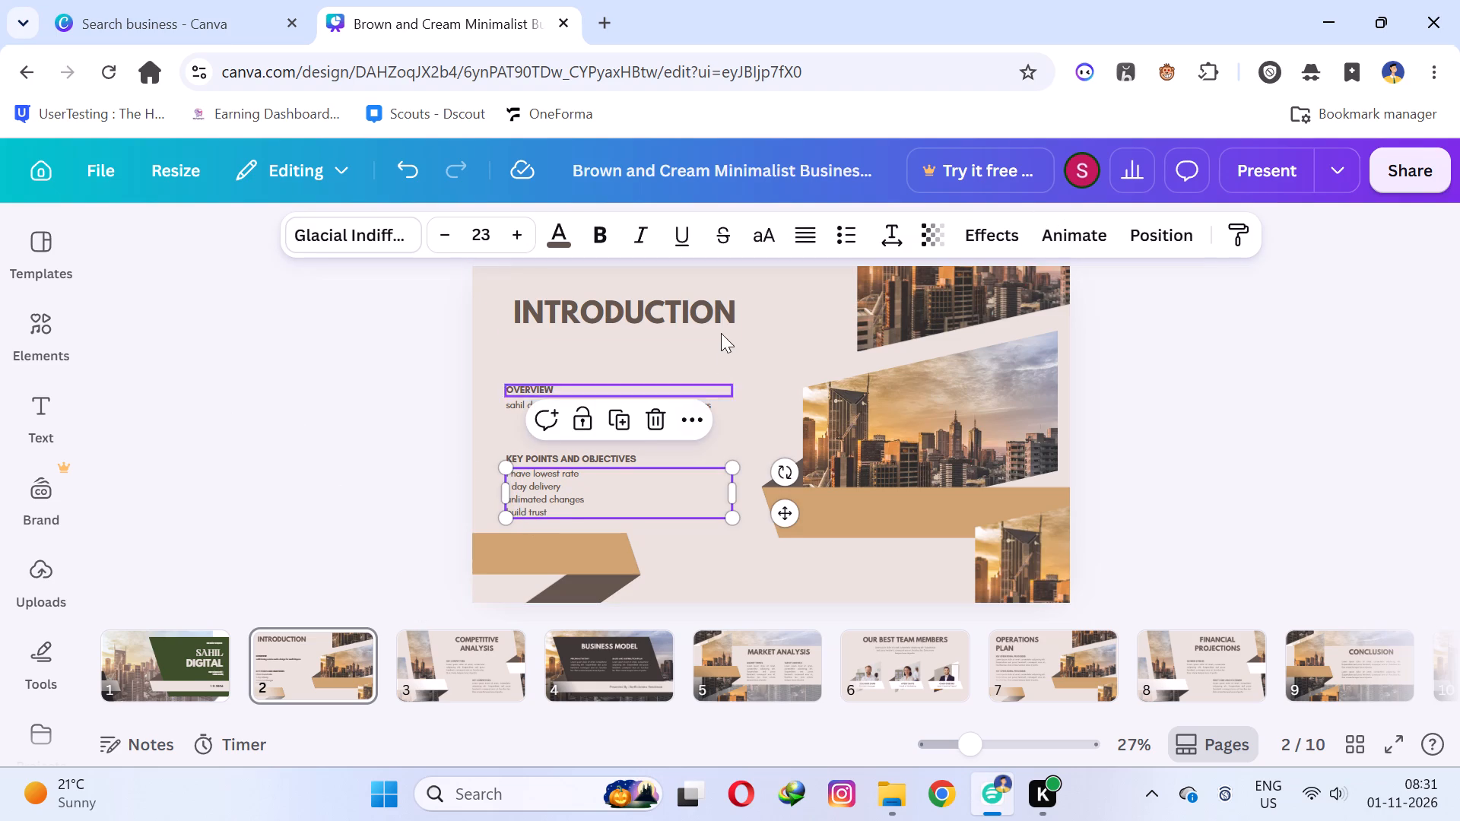
left_click(843, 233)
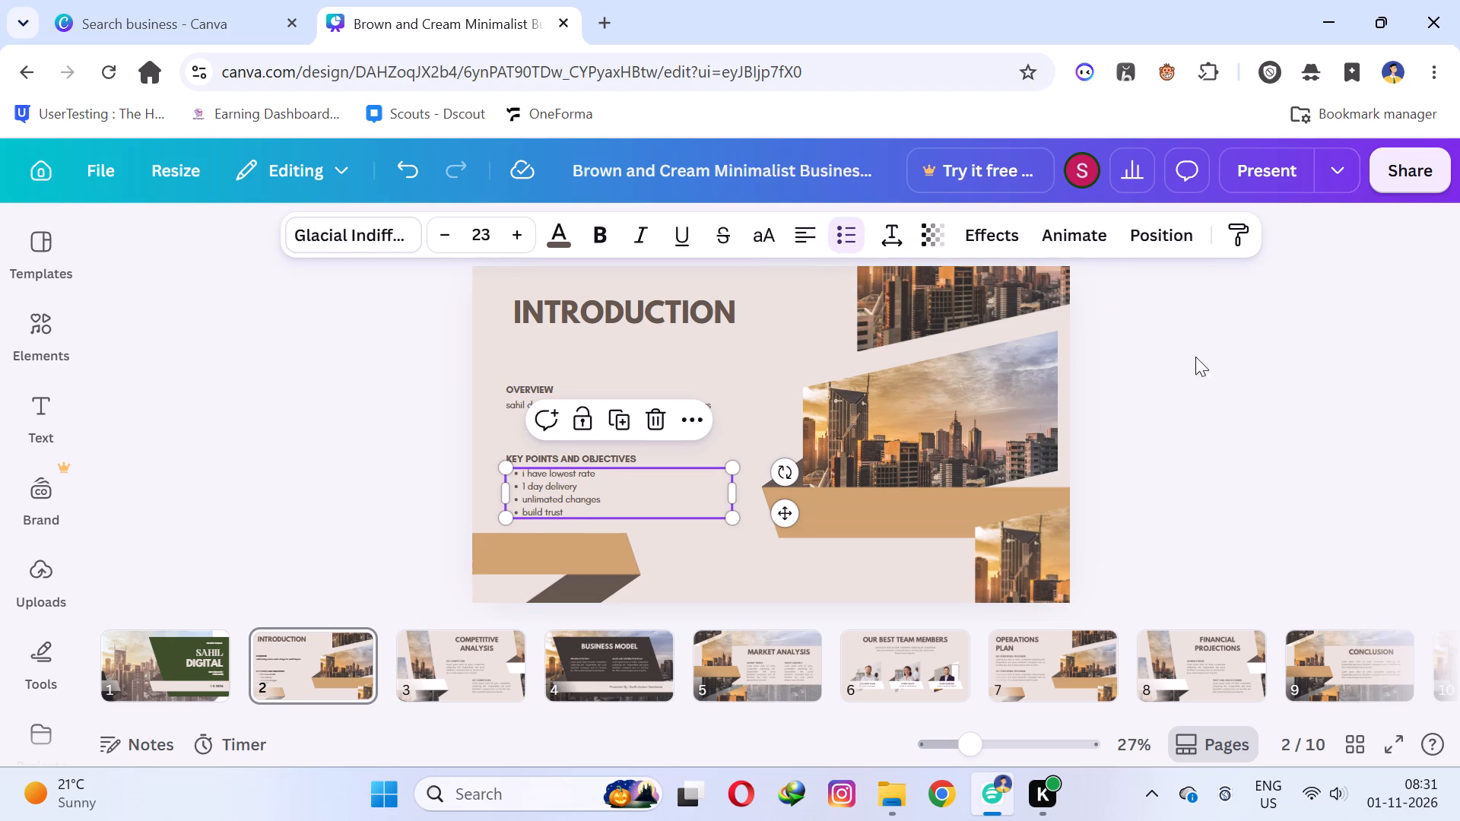
left_click(1237, 357)
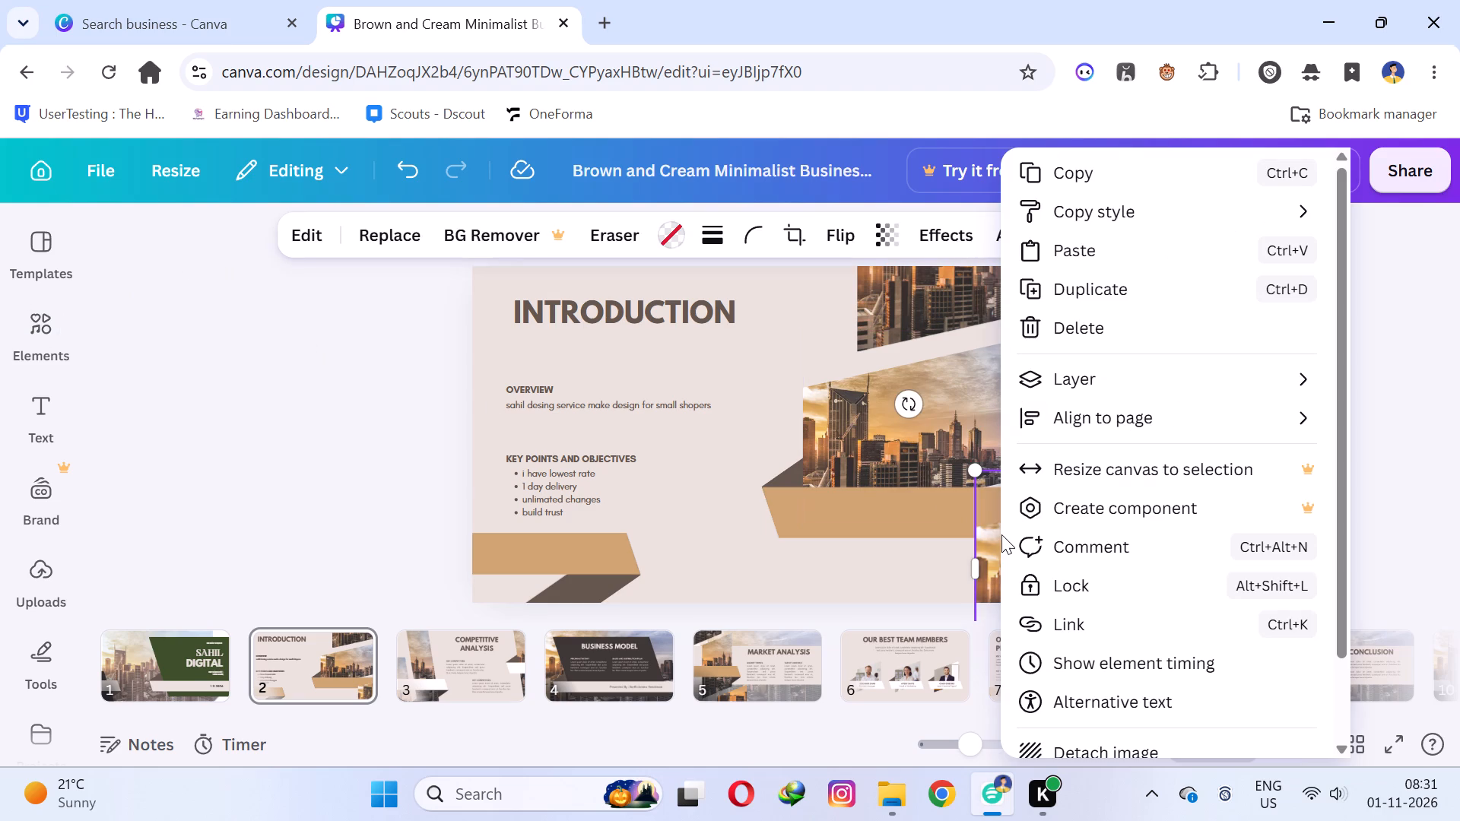
Duplicate the city photo in slide 2's bottom right corner and place the copy directly against the original's left edge.
left_click(1100, 300)
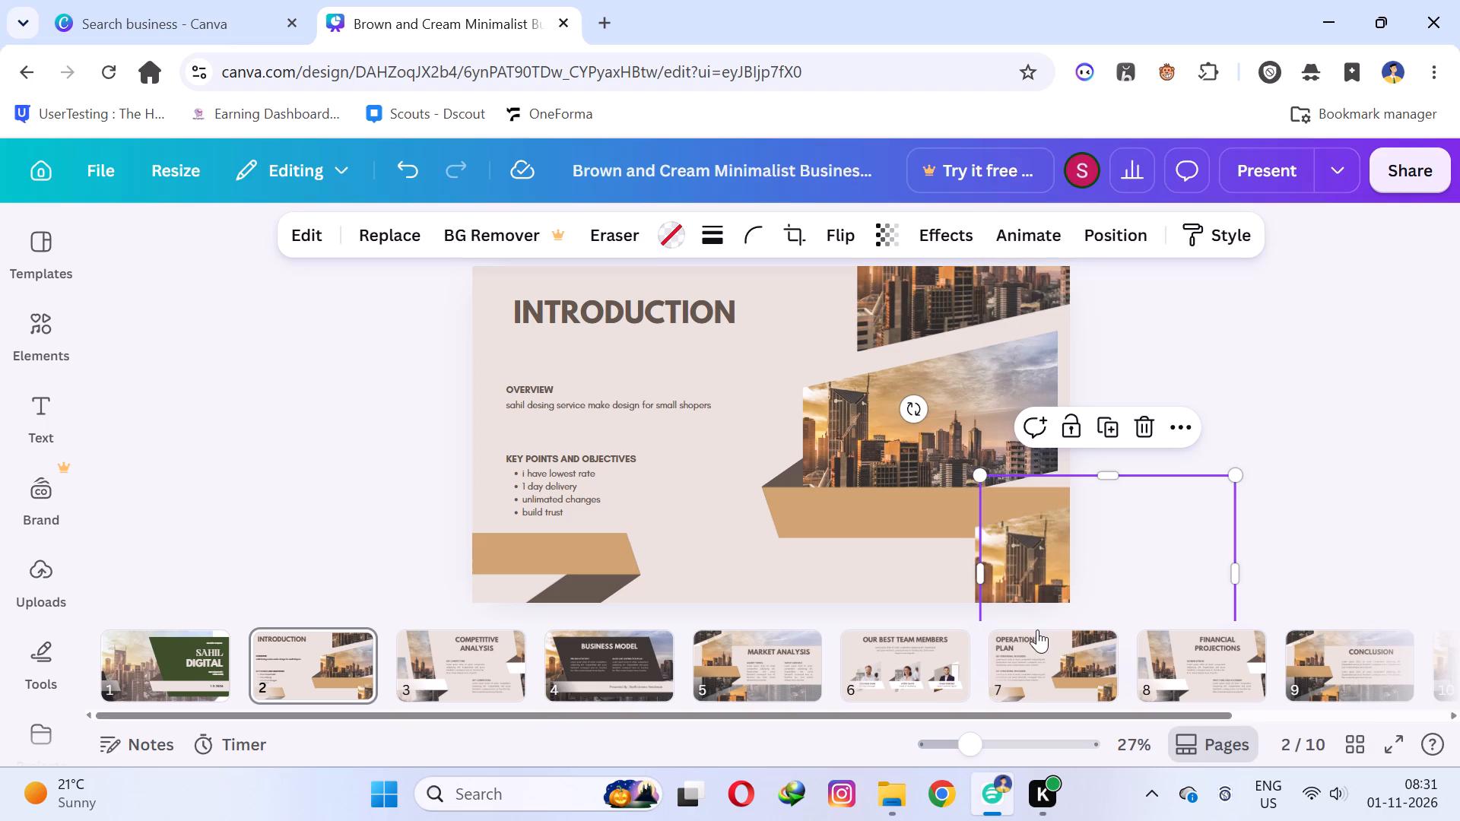
left_click_drag(1025, 532, 837, 544)
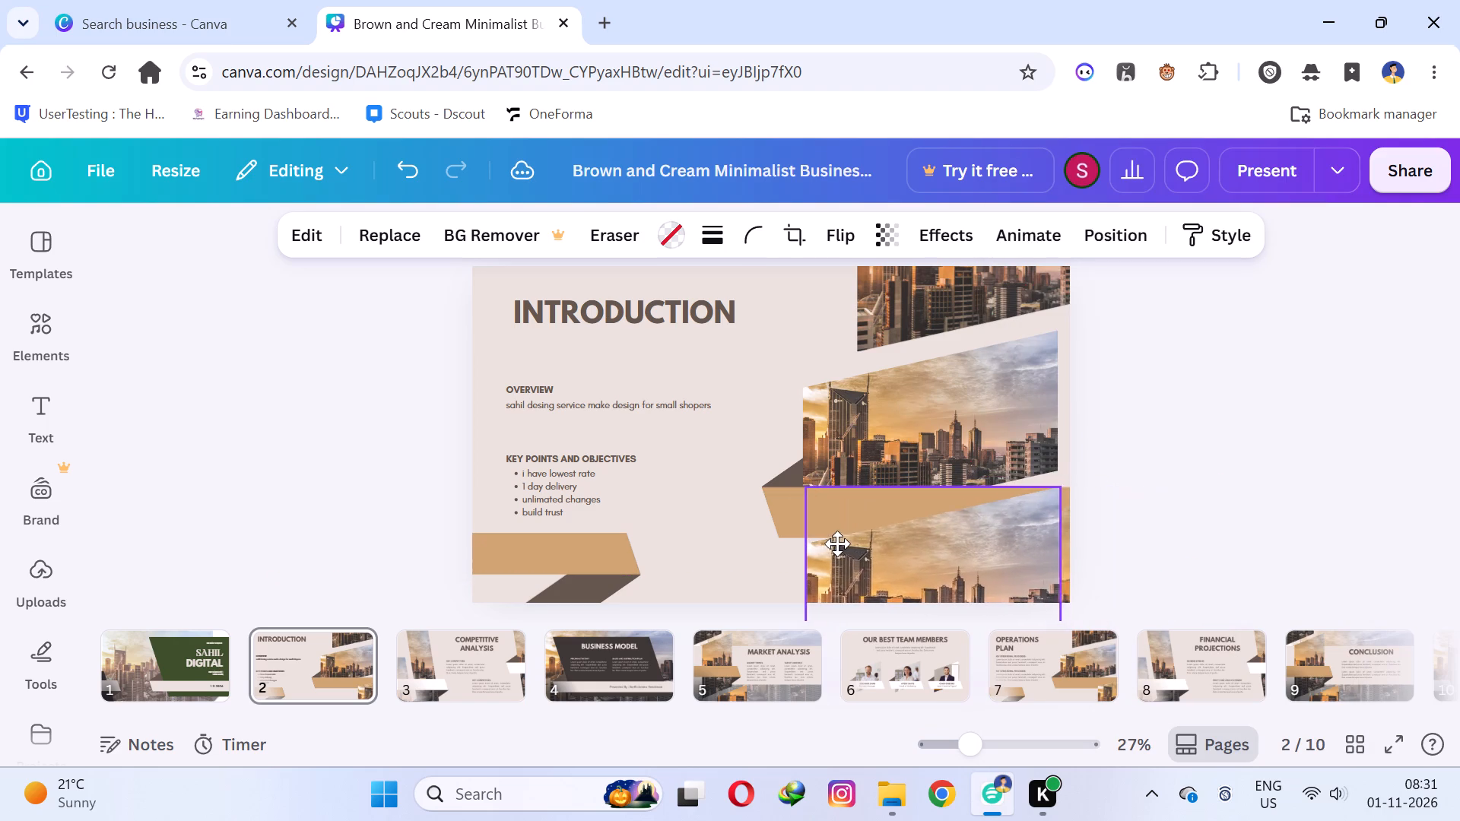
left_click_drag(837, 544, 704, 545)
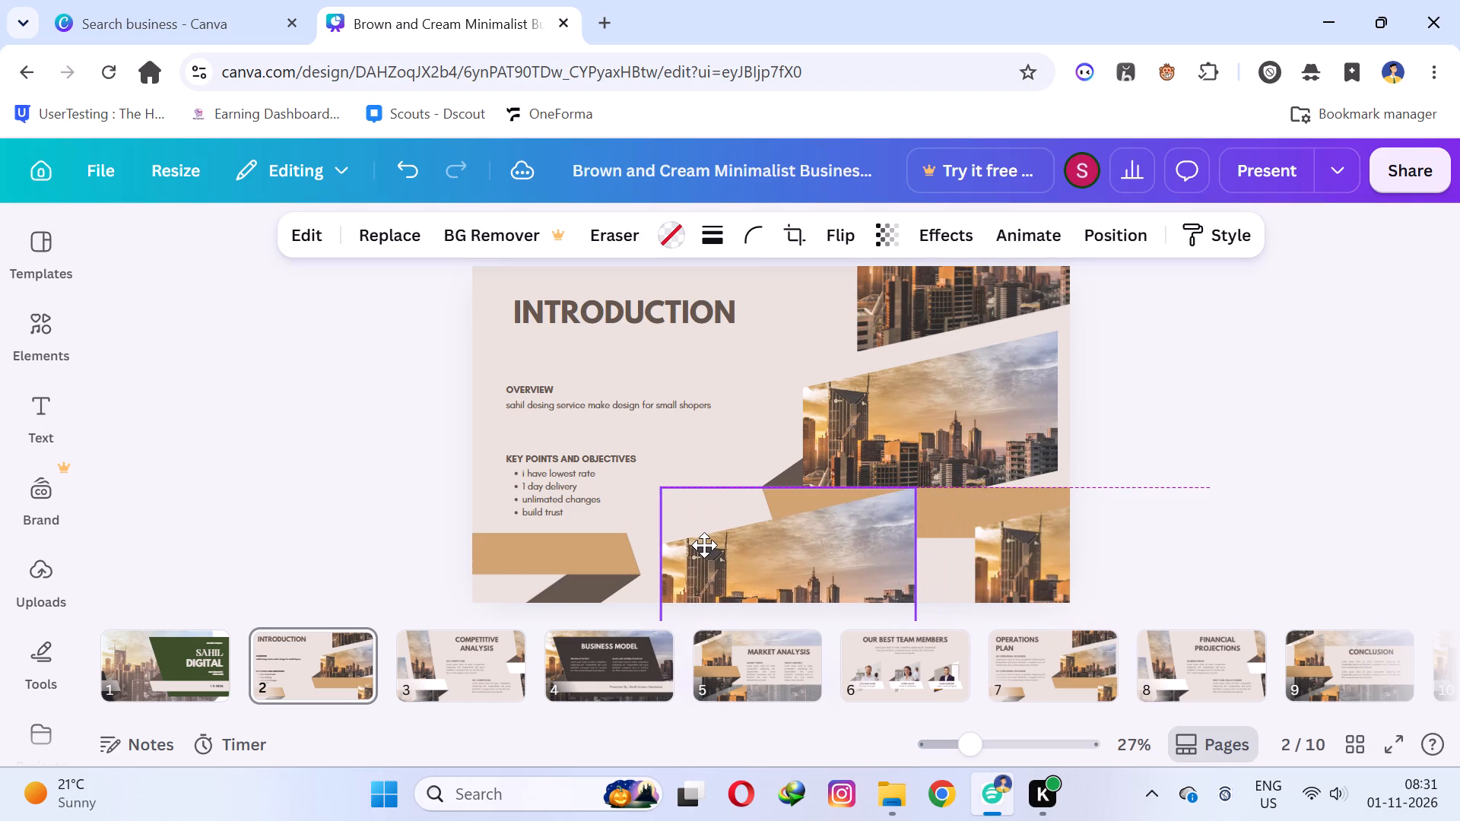
left_click_drag(704, 545, 773, 543)
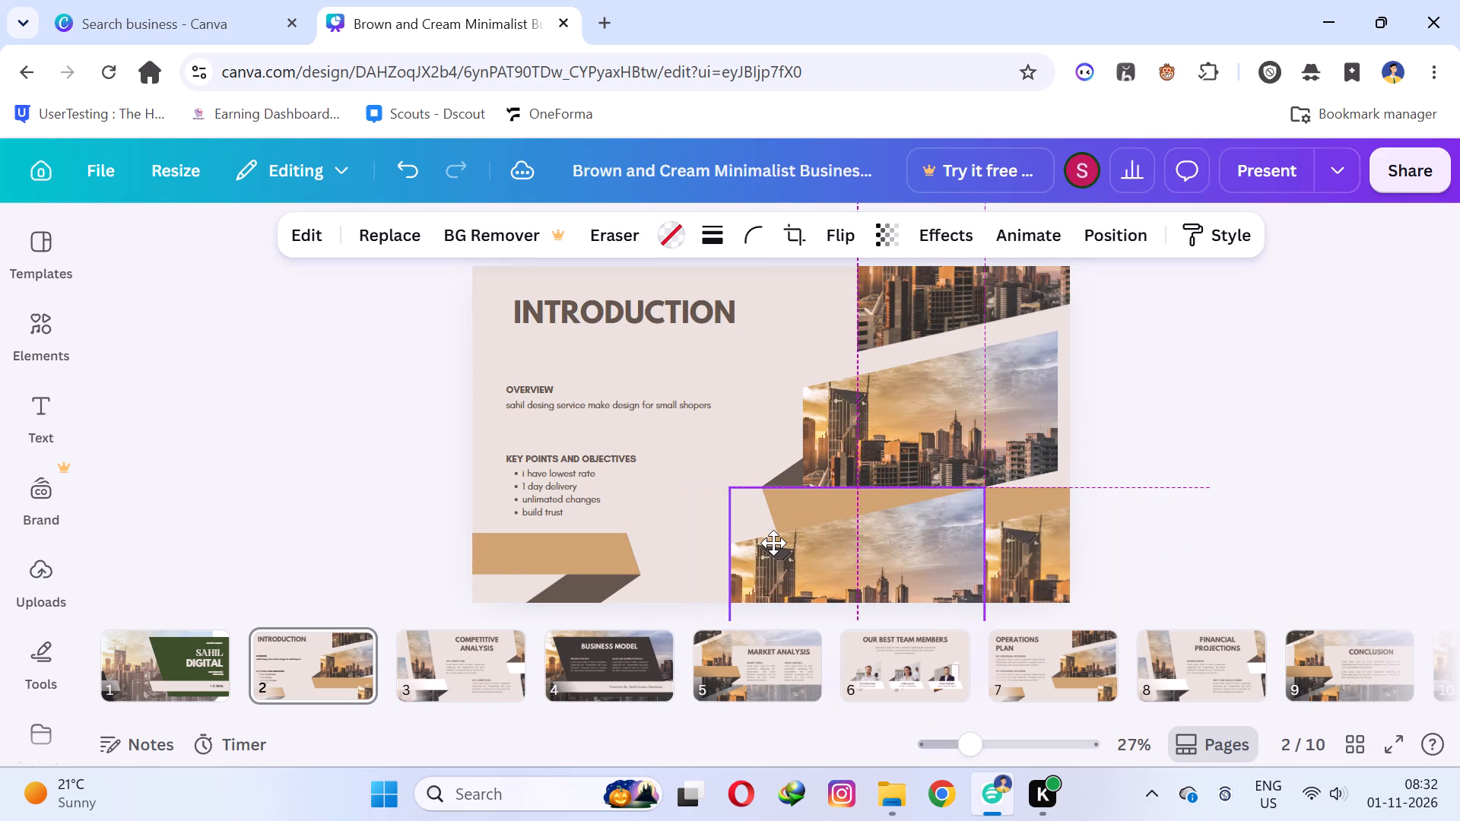
left_click_drag(773, 543, 756, 543)
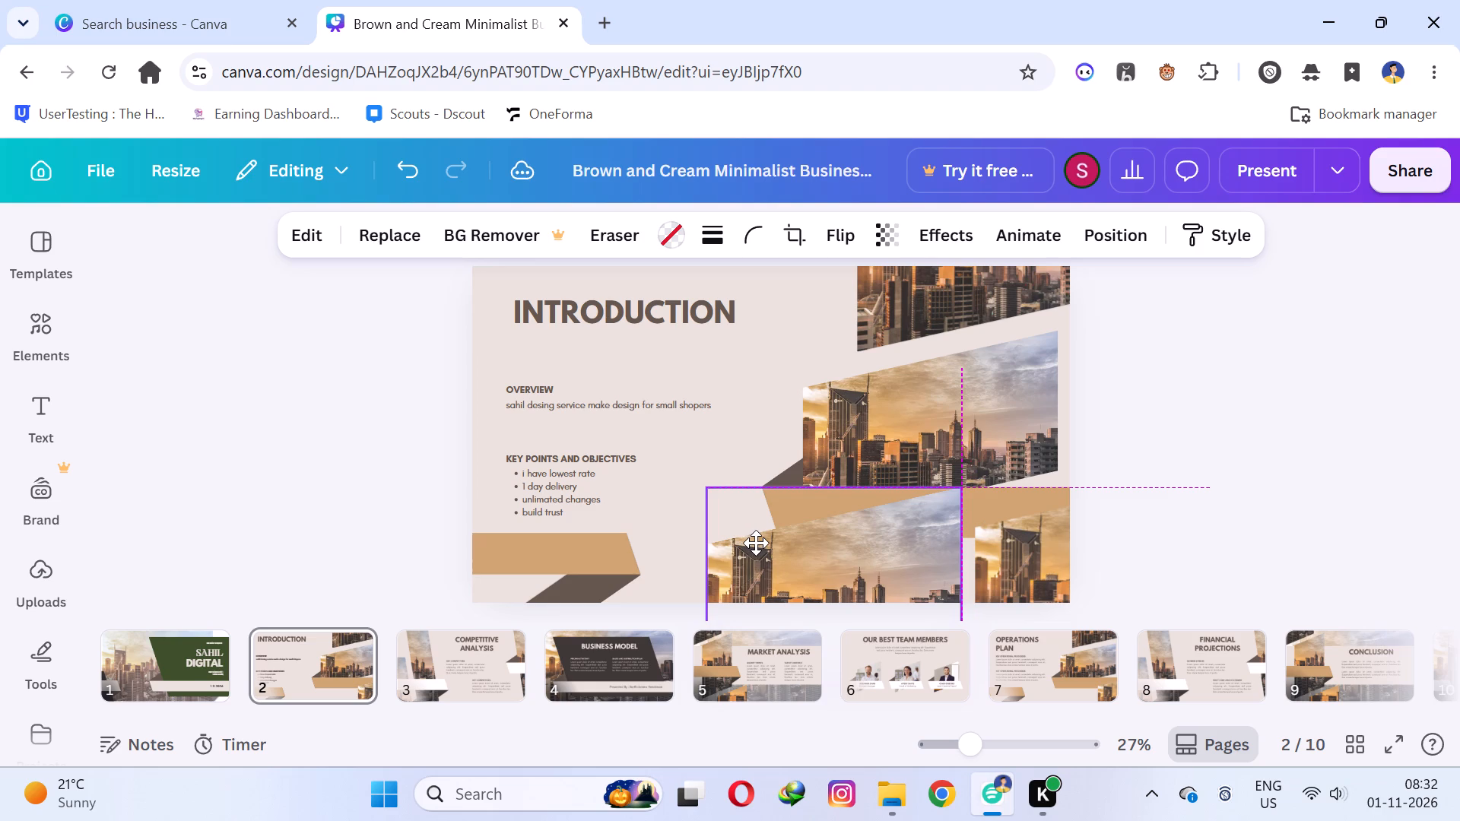
left_click_drag(756, 543, 760, 539)
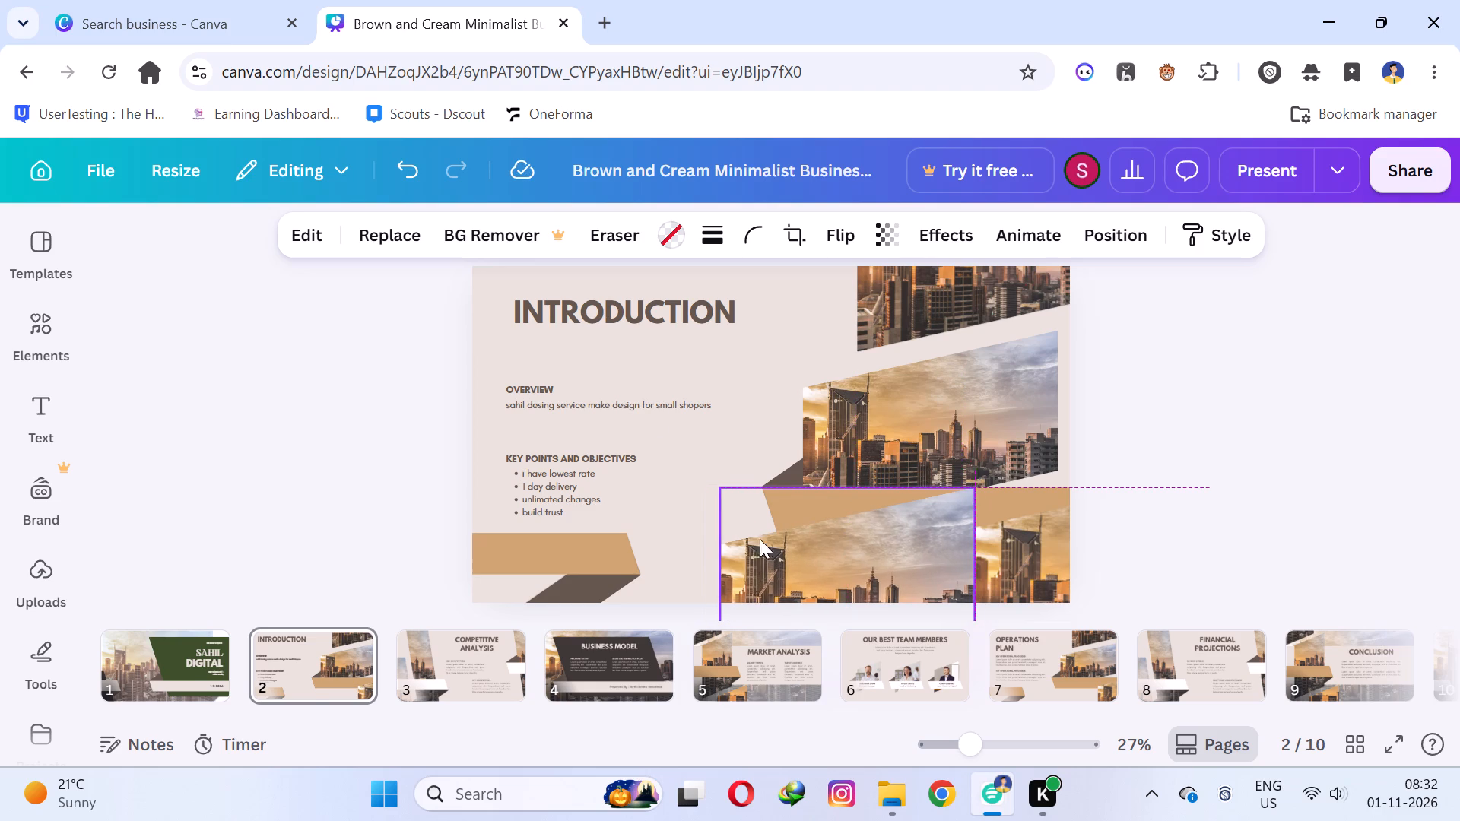
Crop the left side of the duplicated city photo at the bottom of slide 2 to make it narrower.
left_click_drag(726, 574, 816, 567)
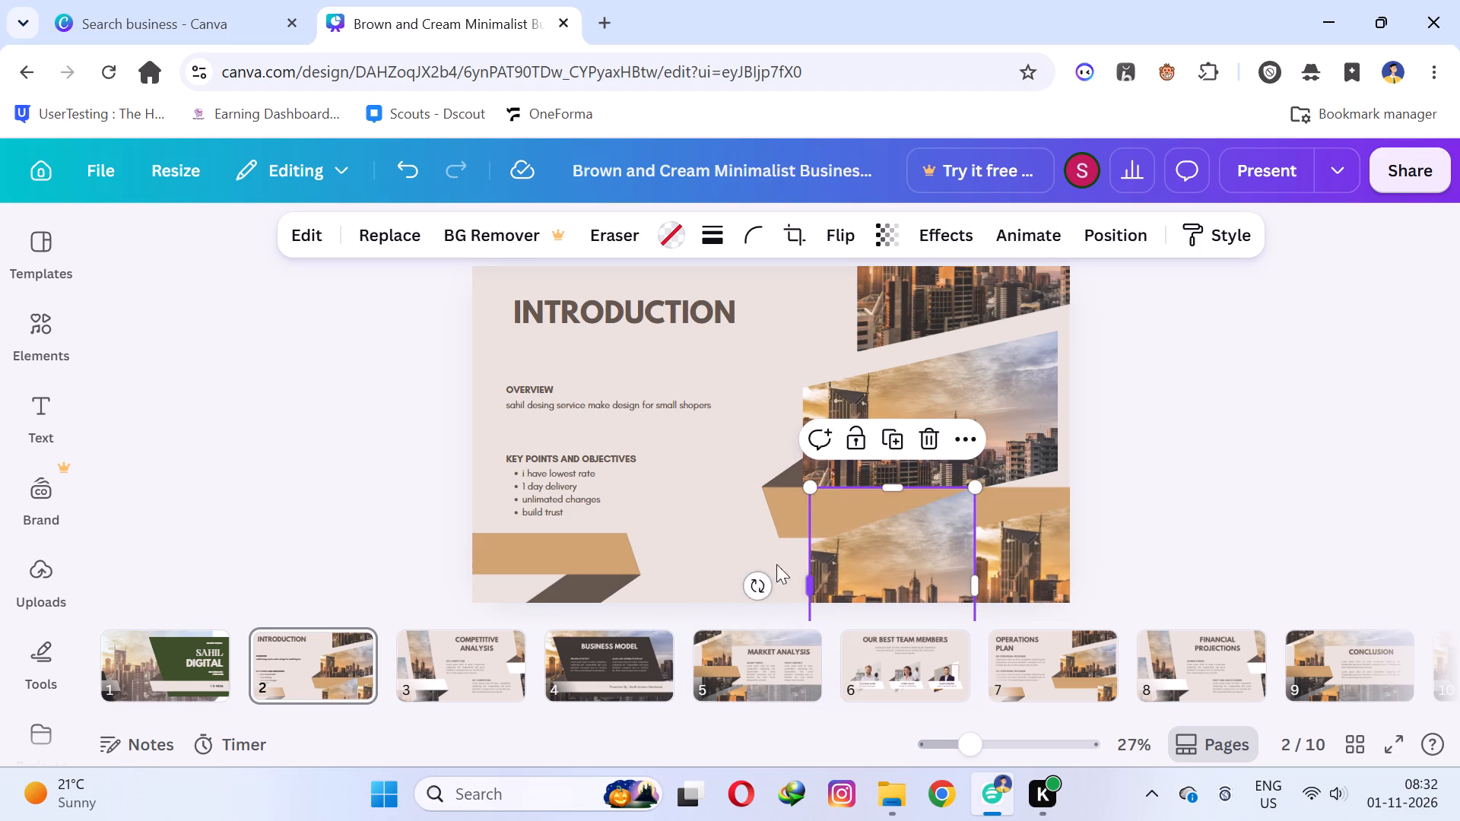
left_click(730, 550)
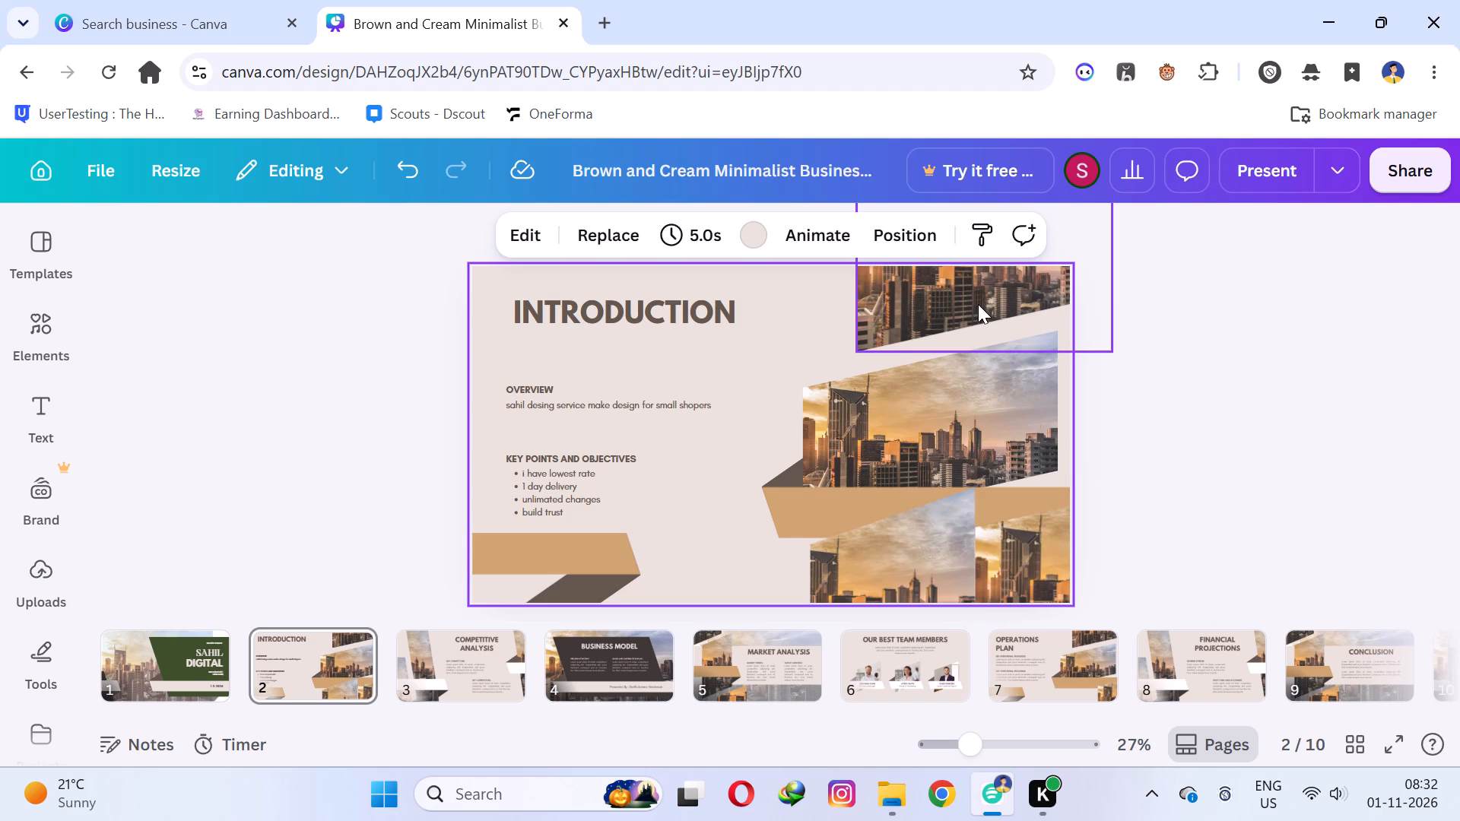
Move the city photo in slide 2's top right corner down and slightly left, against the slanted edge of the middle photo.
left_click_drag(957, 286, 944, 314)
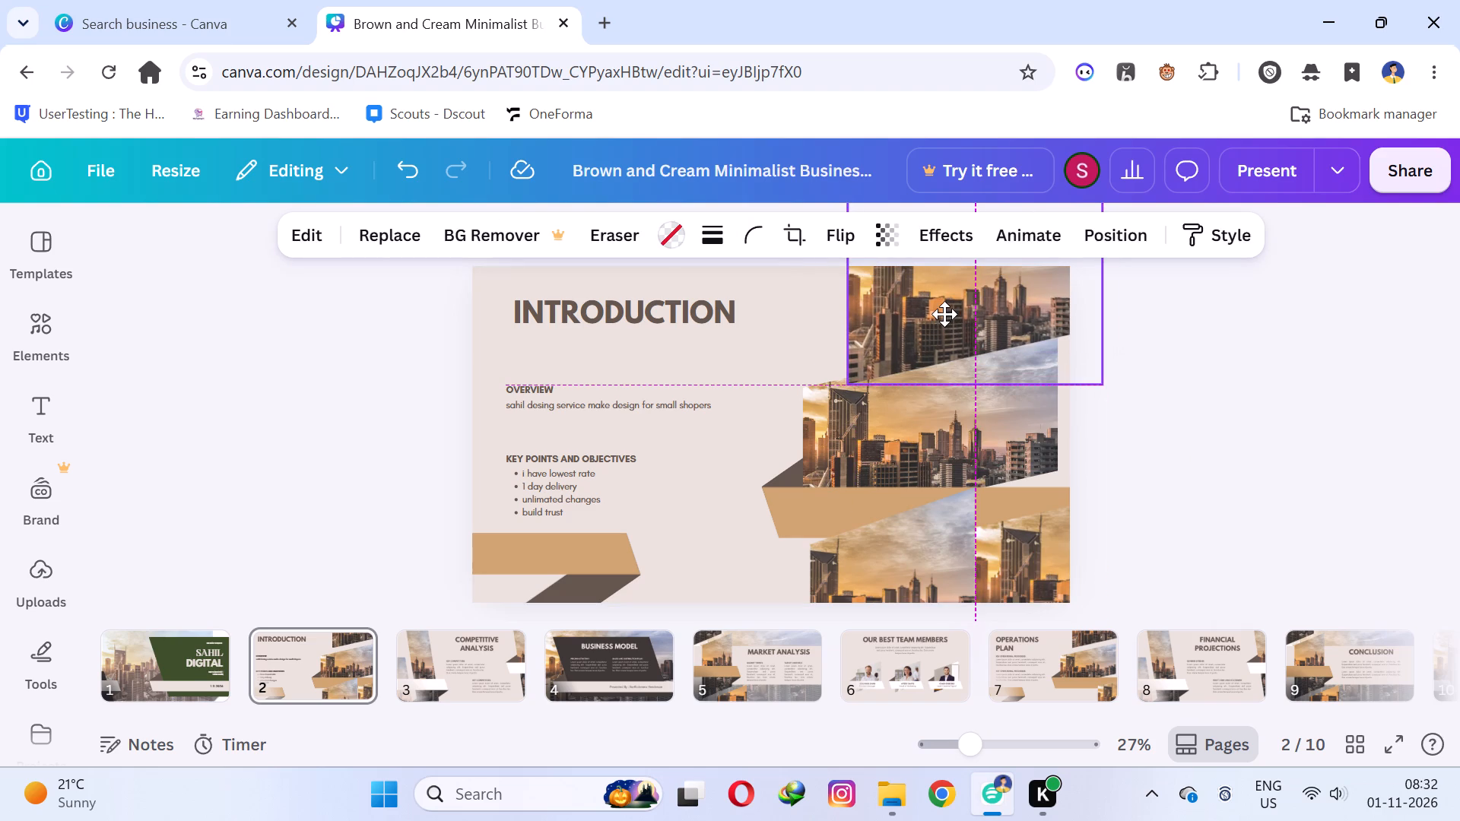
left_click_drag(944, 314, 942, 312)
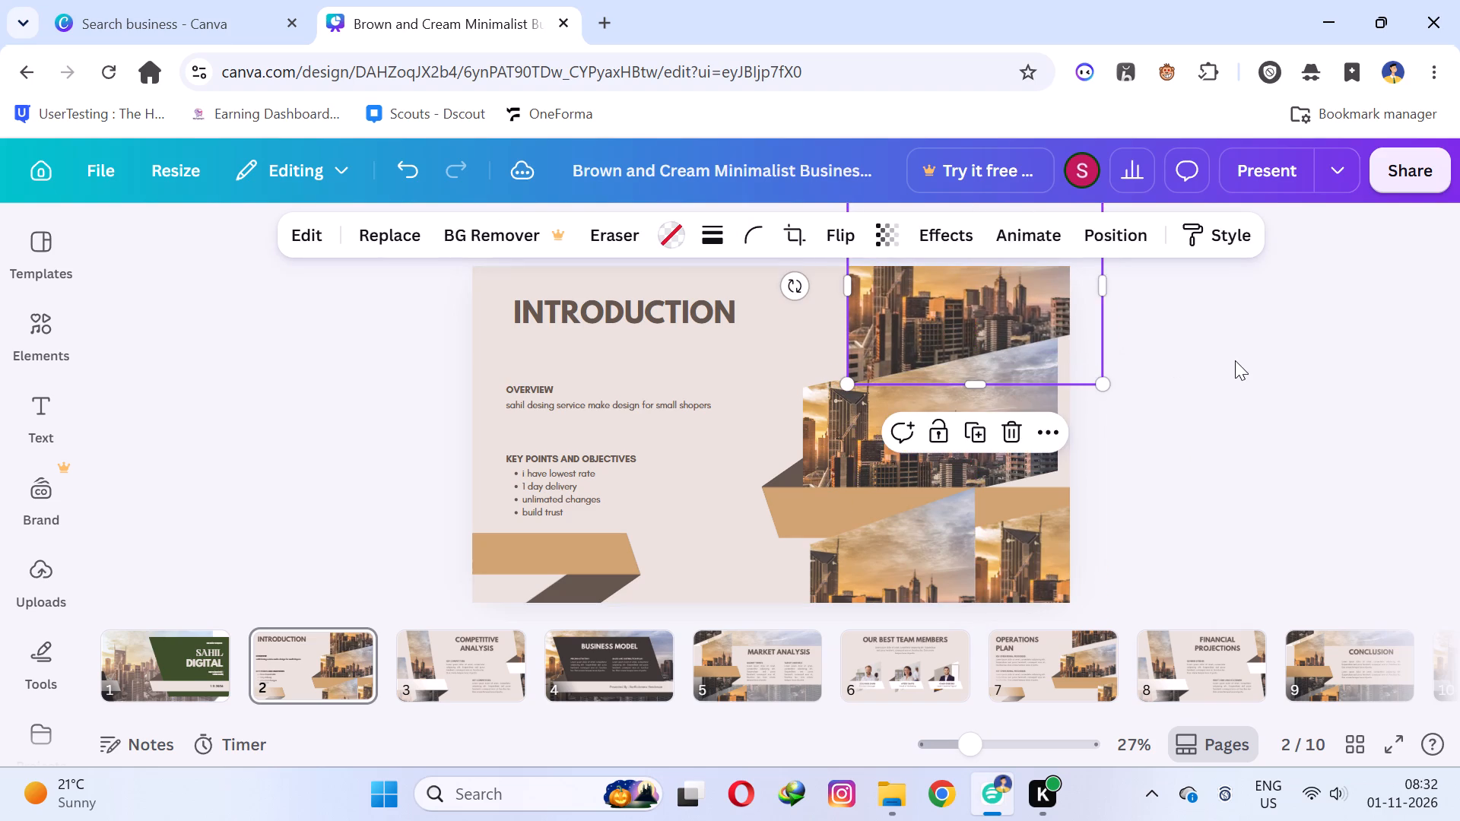
left_click(1235, 360)
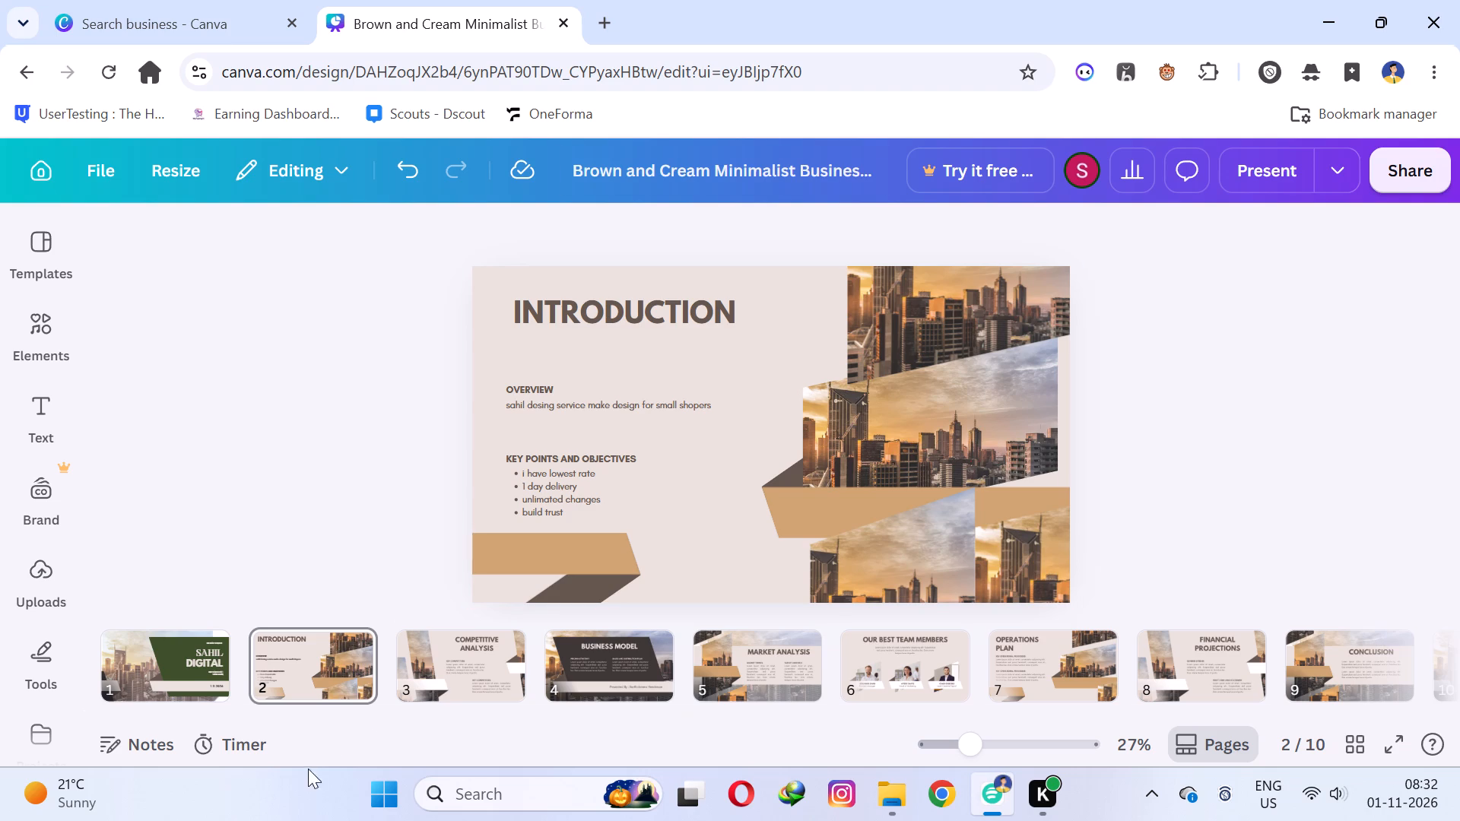
Replace the "COMPETITIVE ANALYSIS" title on slide 3 with "why chose me".
left_click(455, 653)
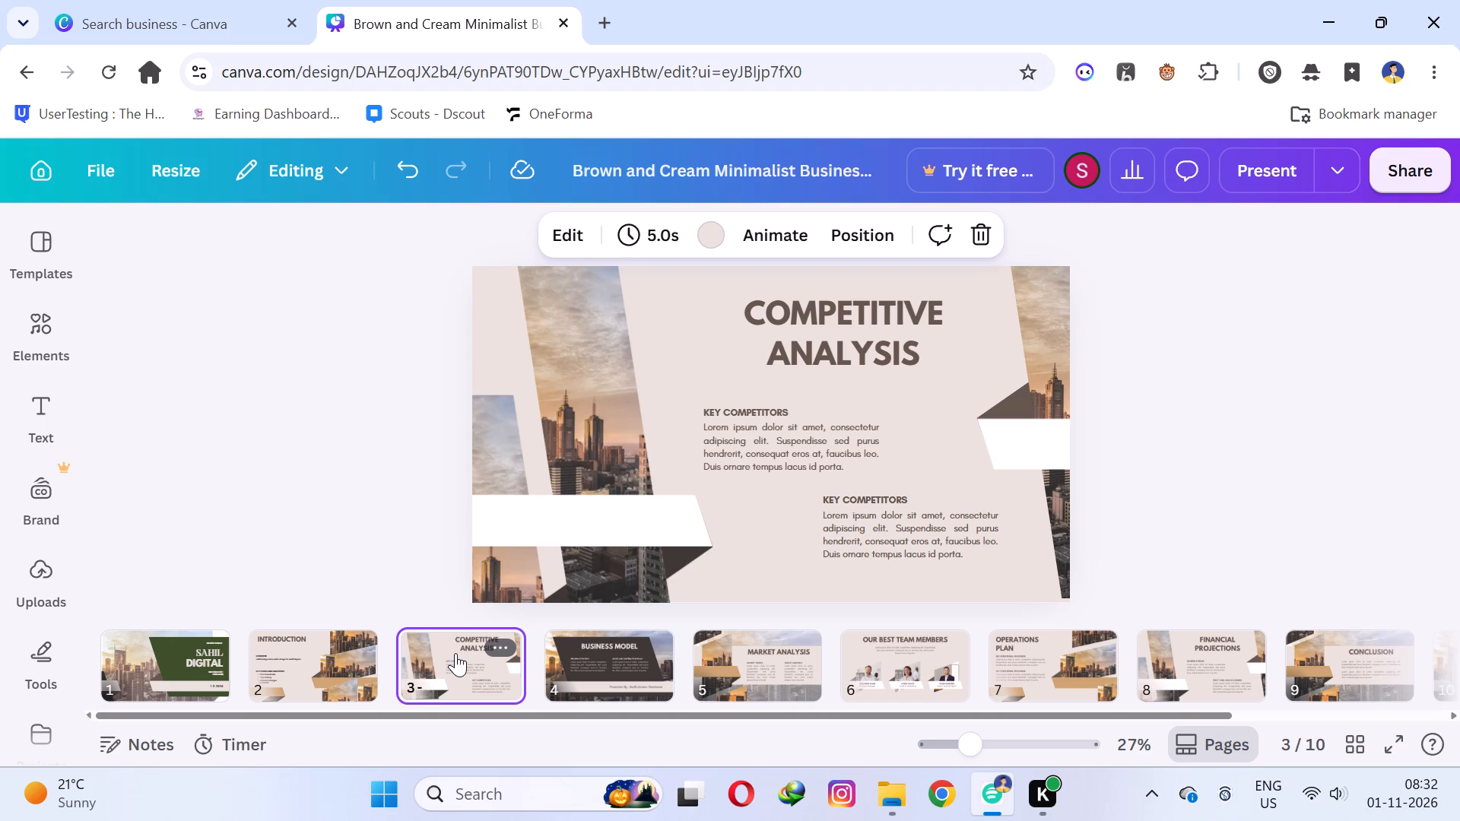
triple_click(844, 328)
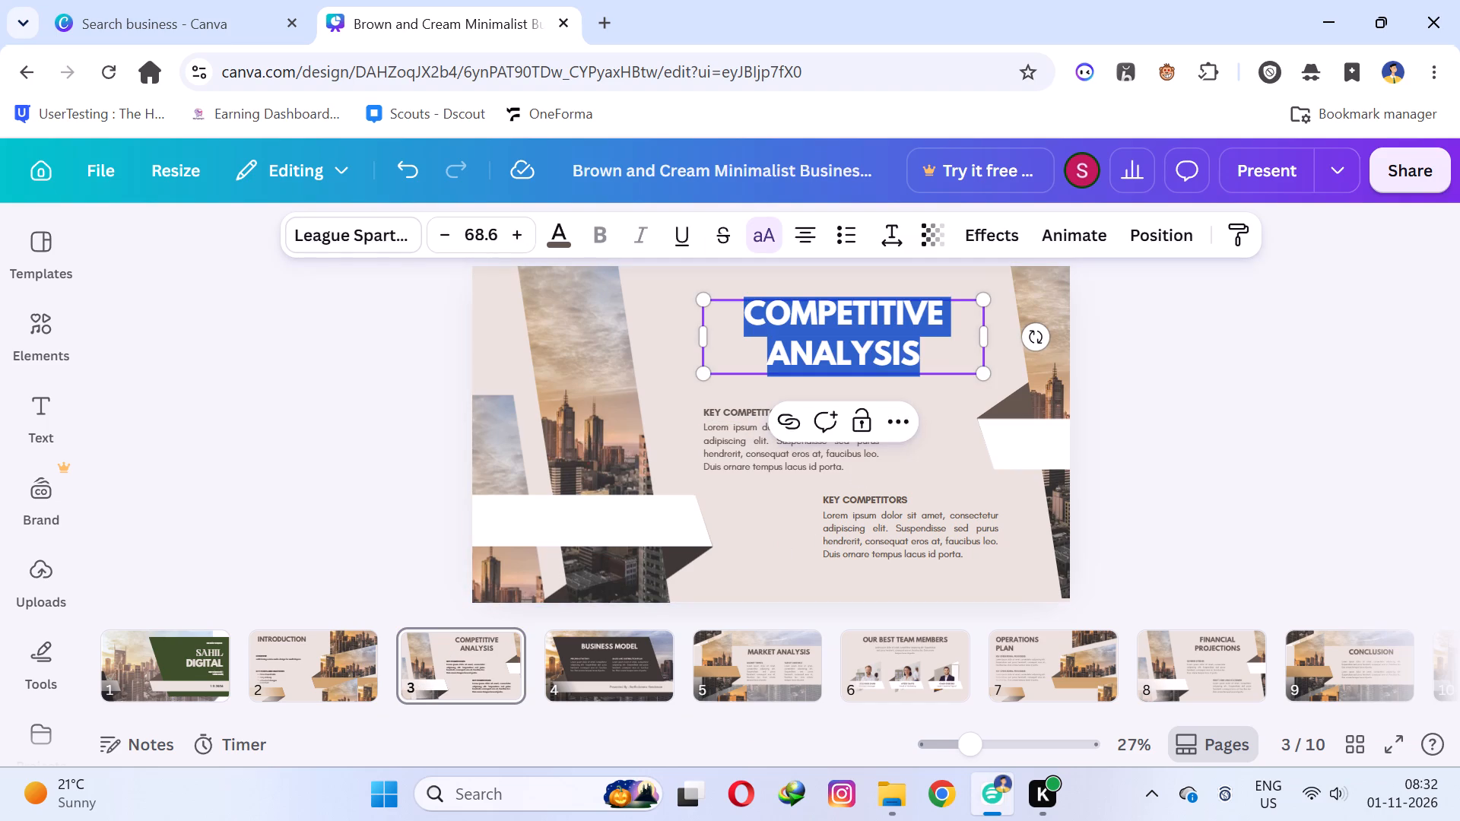
type("wh")
type("y chose")
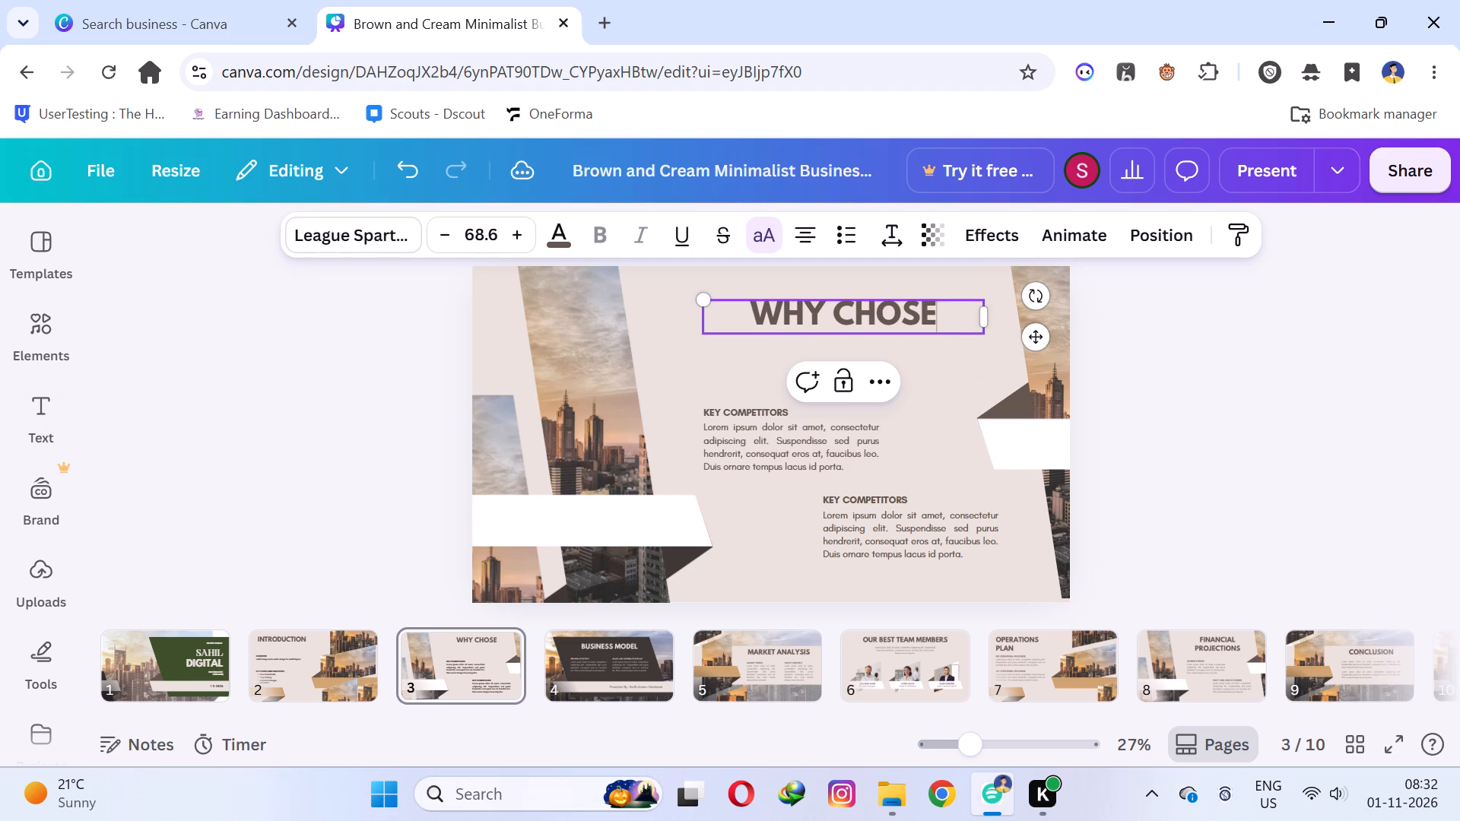
key("space")
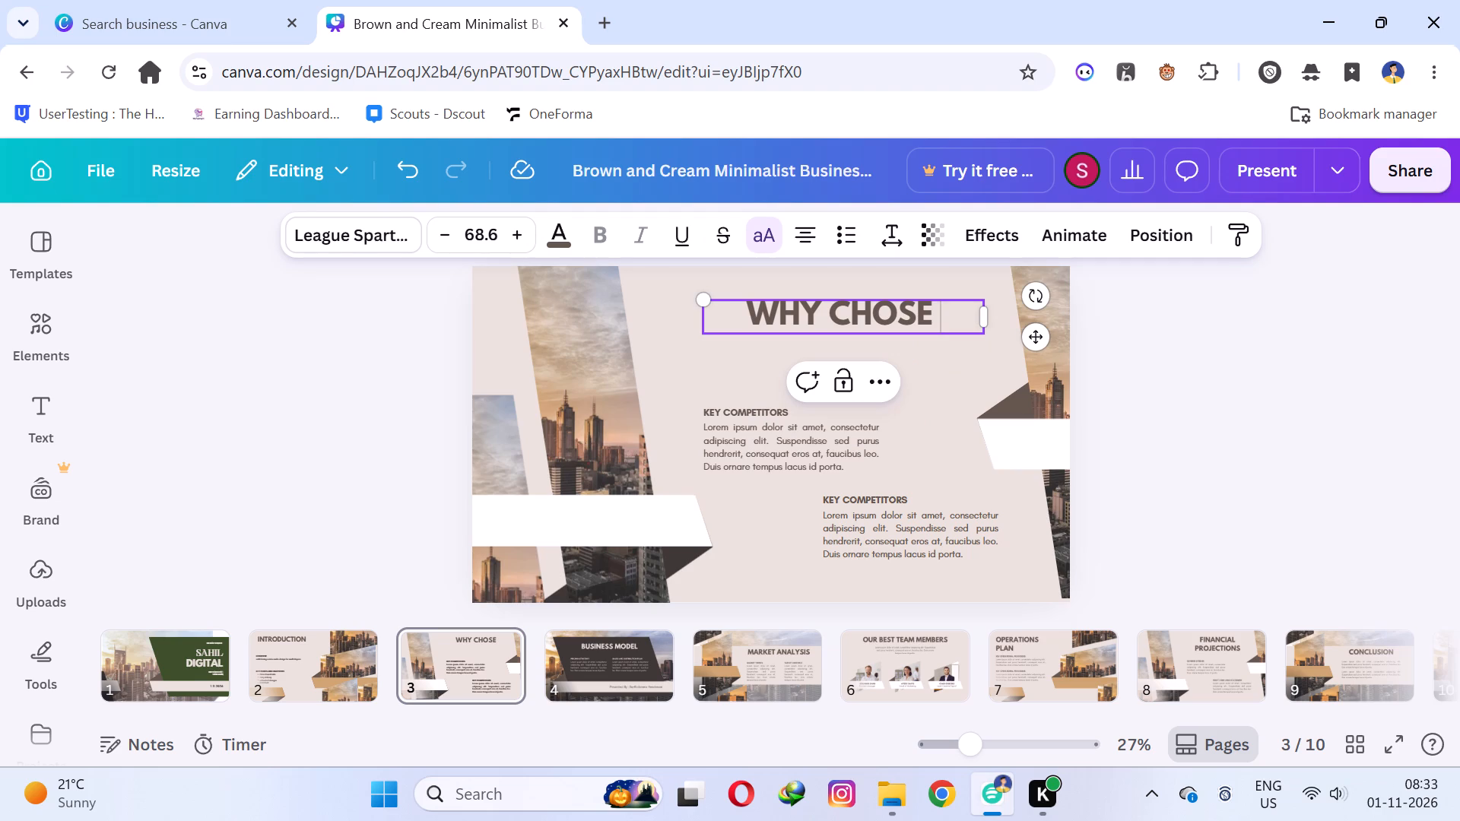
key("b")
key("y")
key("space")
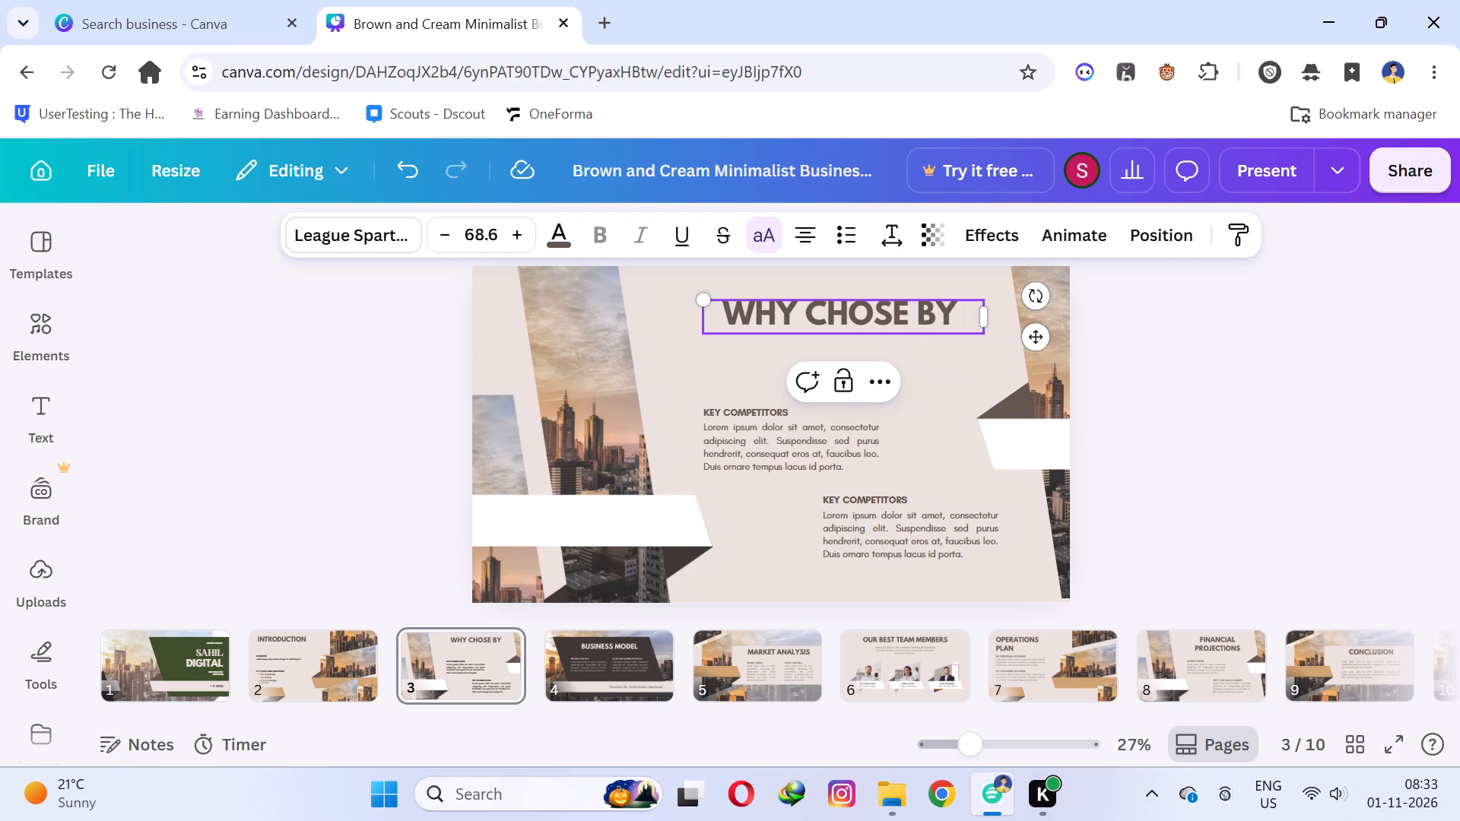
key("BackSpace")
key("BackSpace")
key("BackSpace")
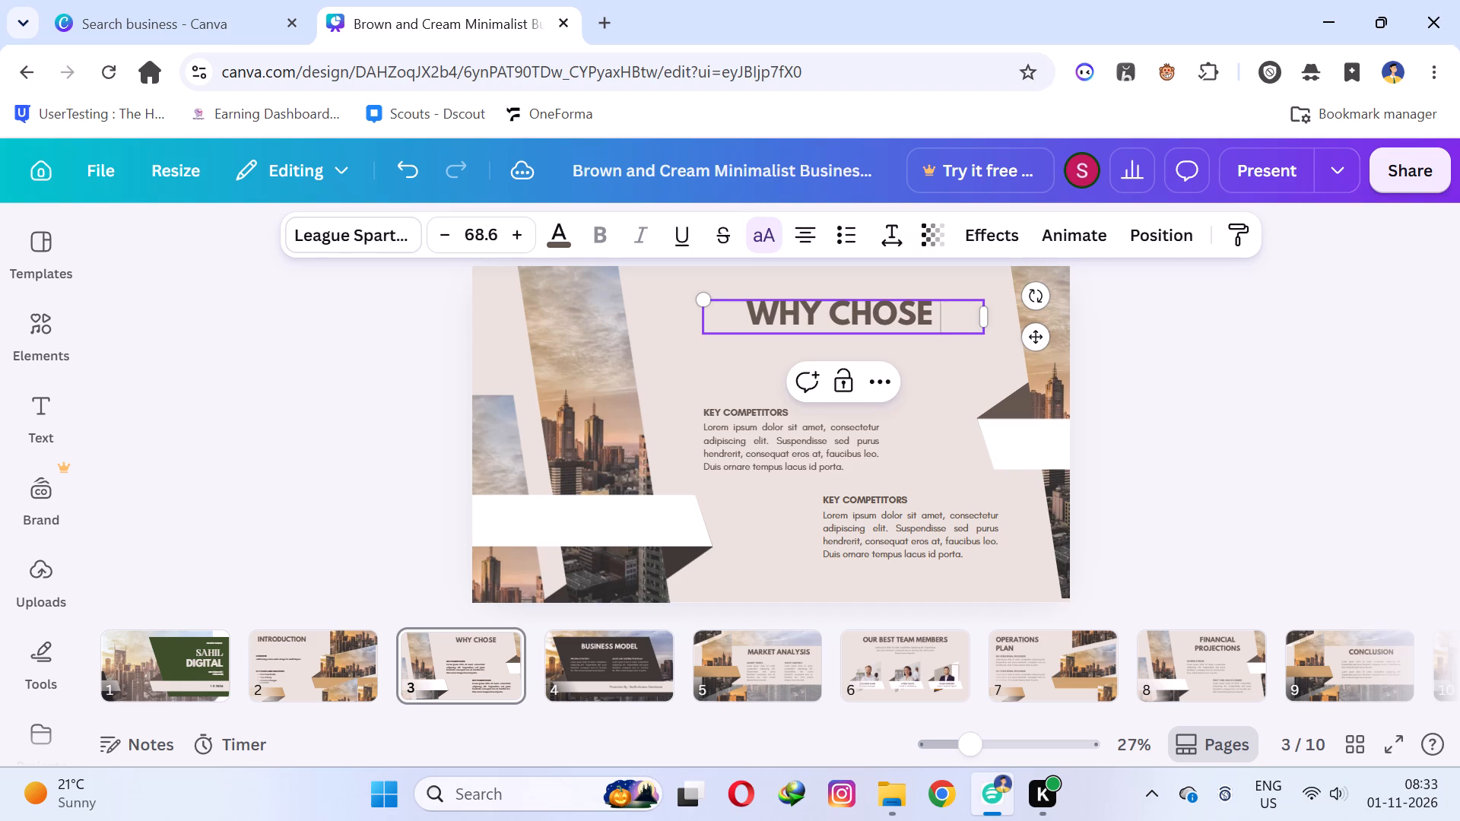
type("me")
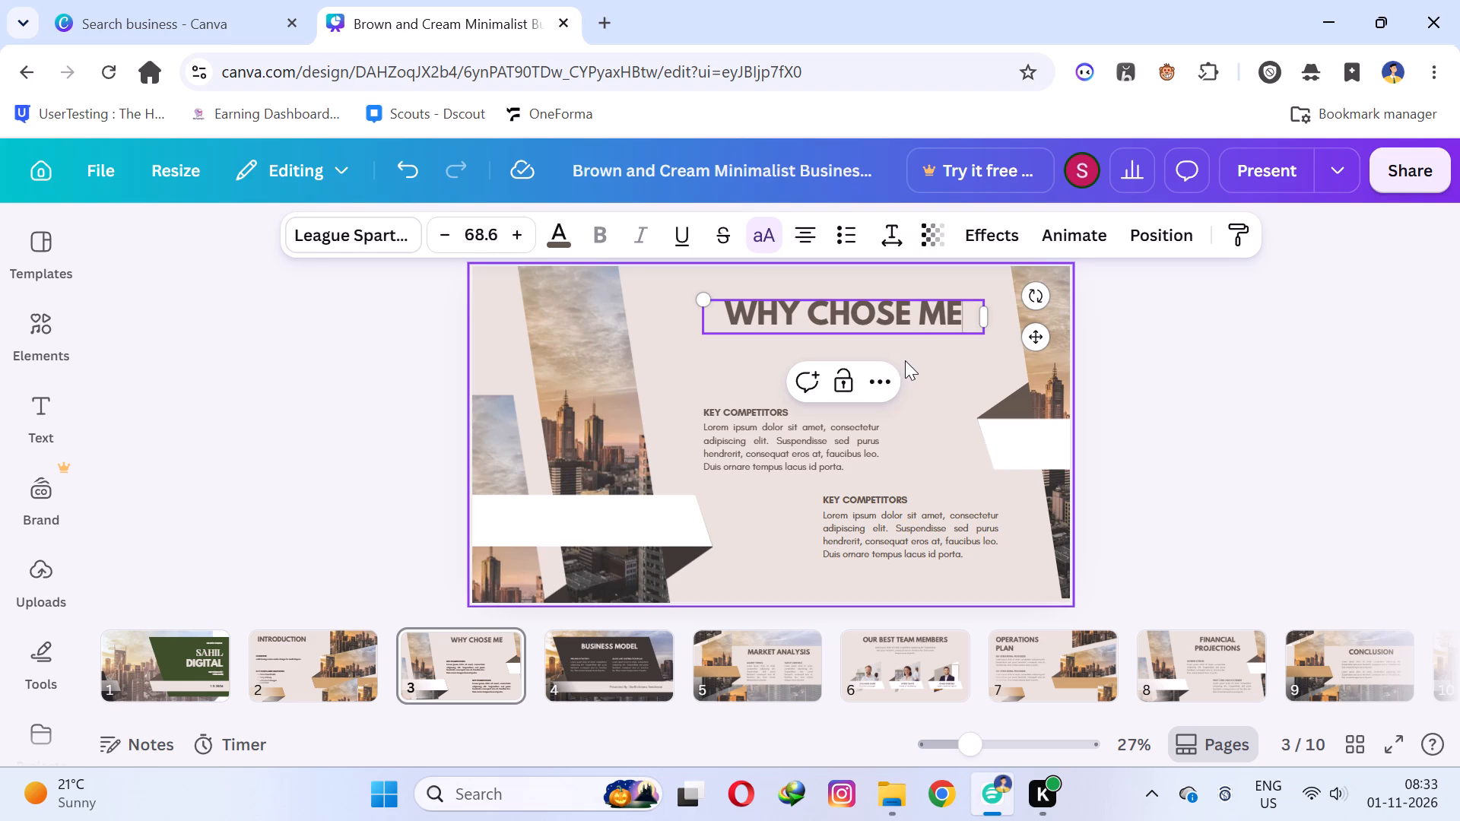
Change the word "CHOSE" to "CHOASE" in slide 3's title.
left_click(881, 306)
key("a")
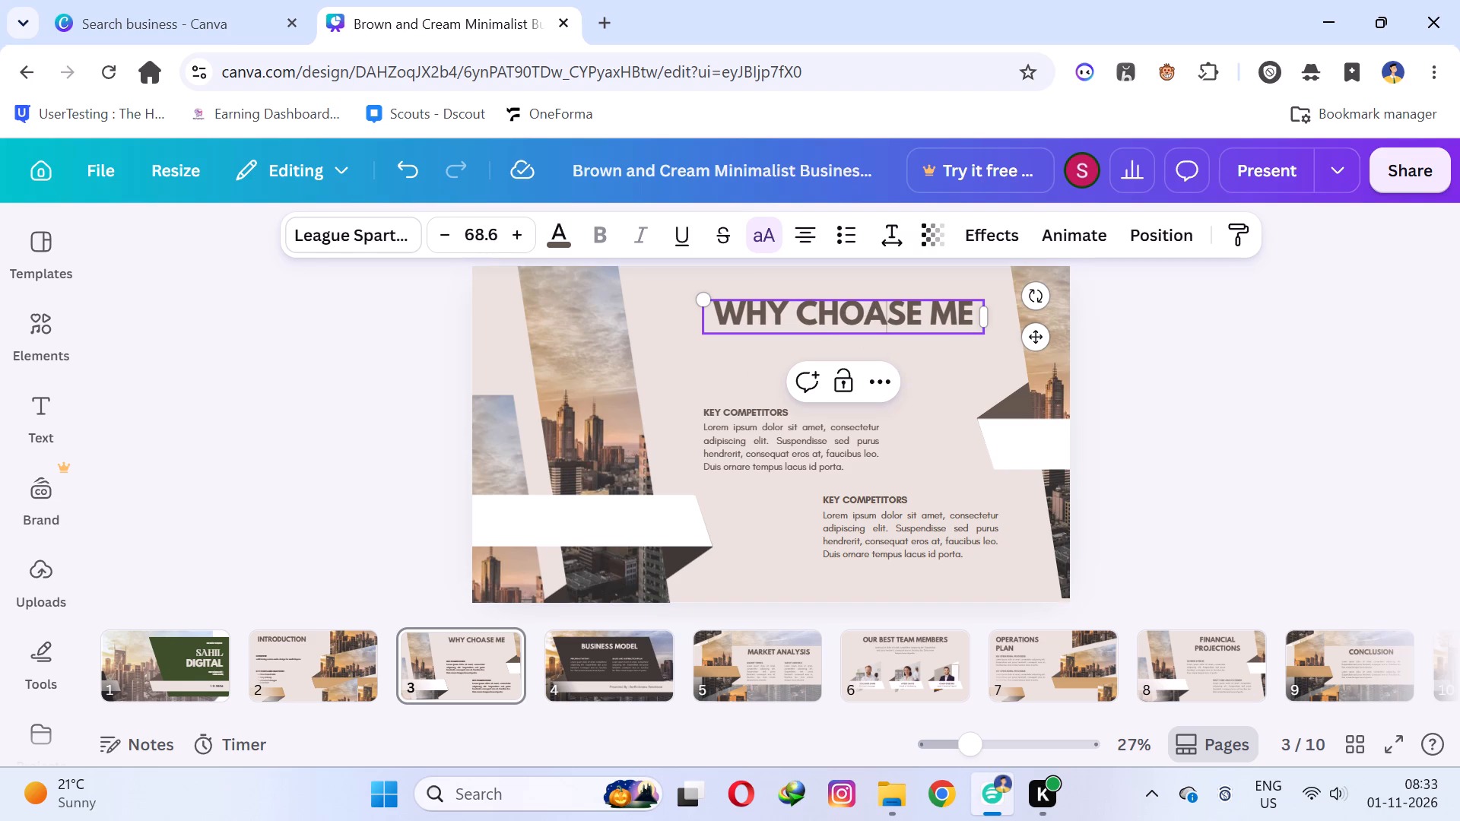
left_click(1309, 389)
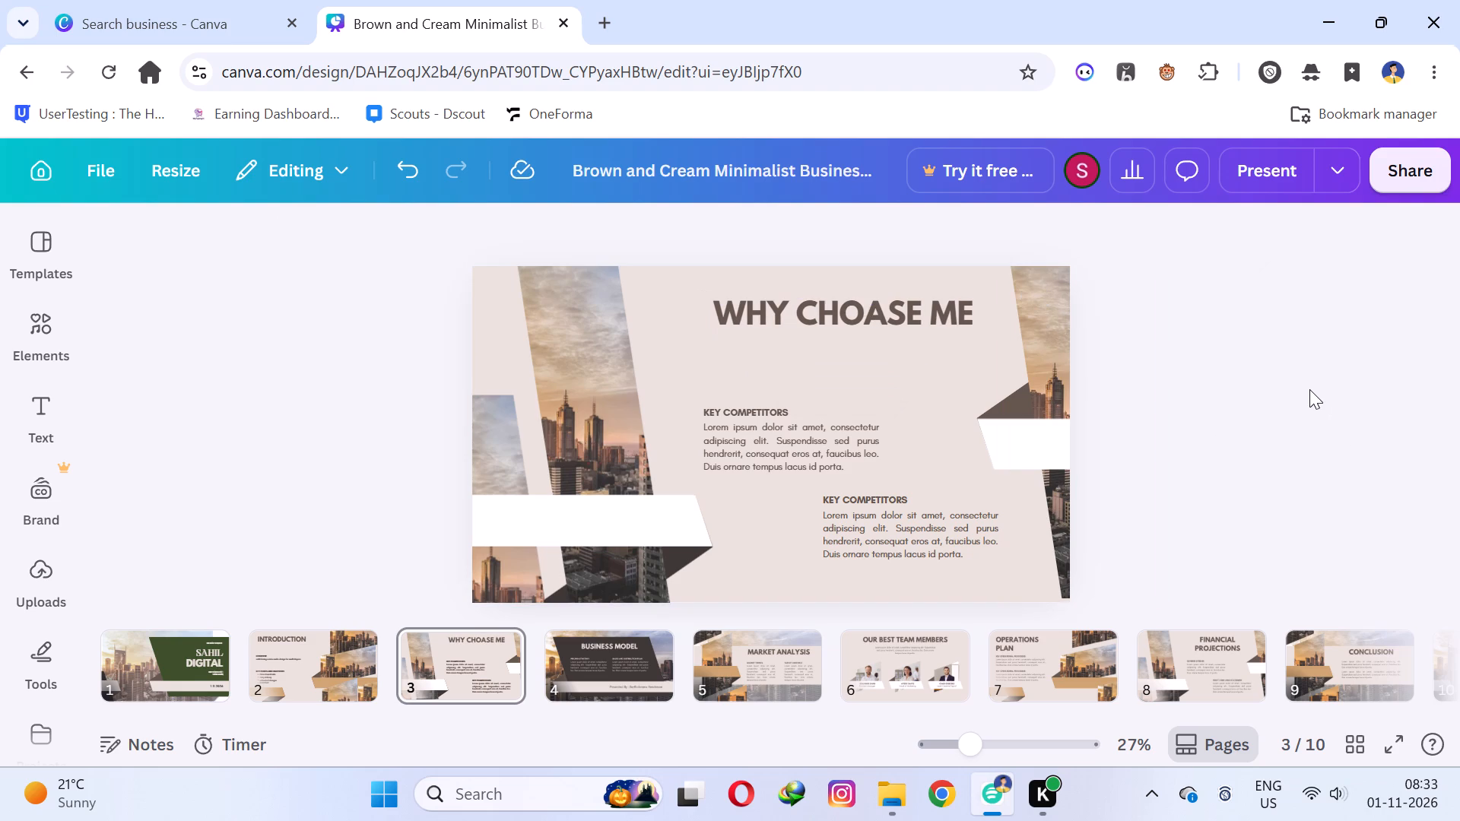
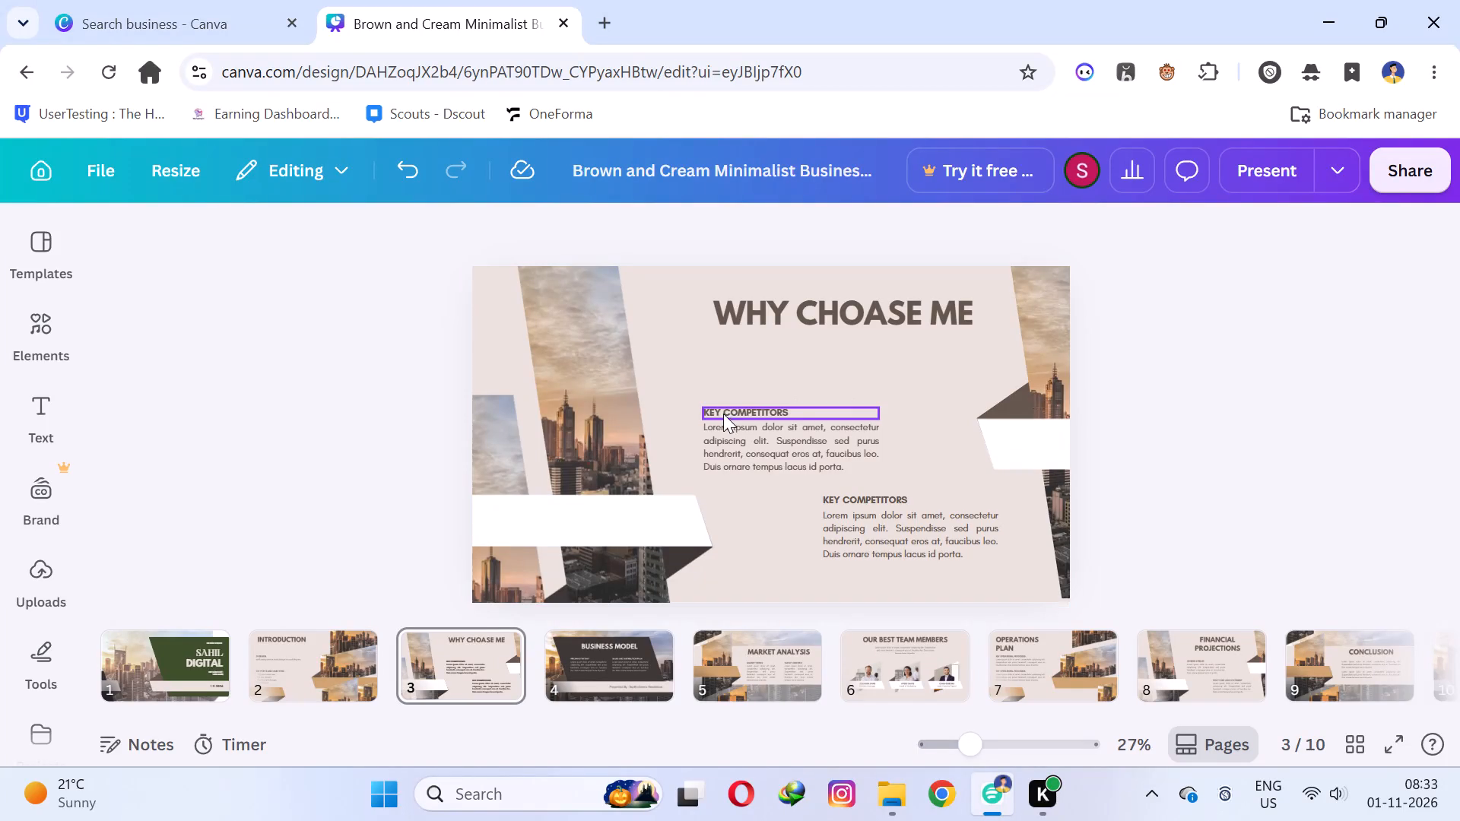
Replace the upper "KEY COMPETITORS" heading on slide 3 with "other desingner".
double_click(728, 414)
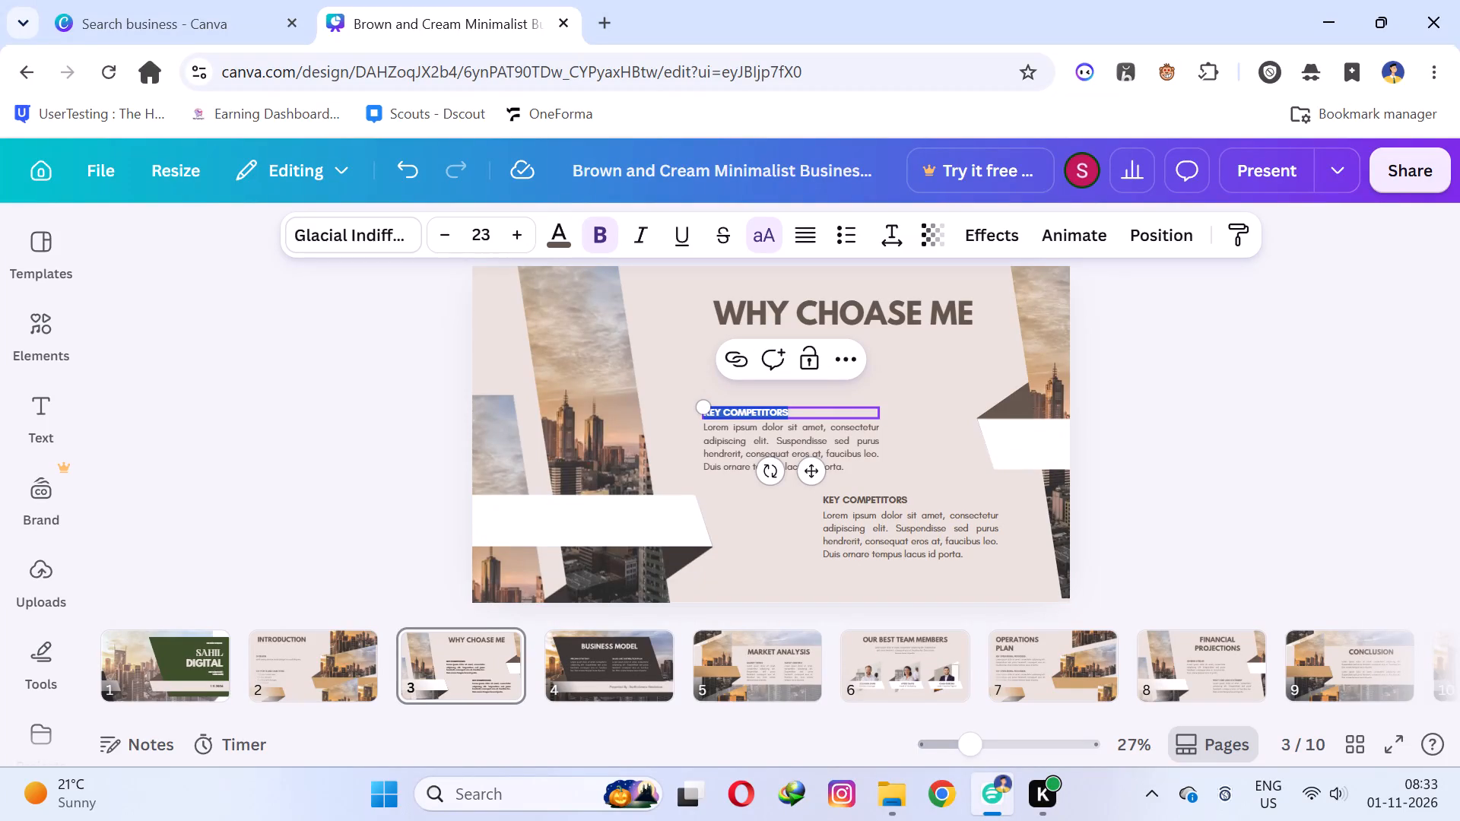
type("other")
key("space")
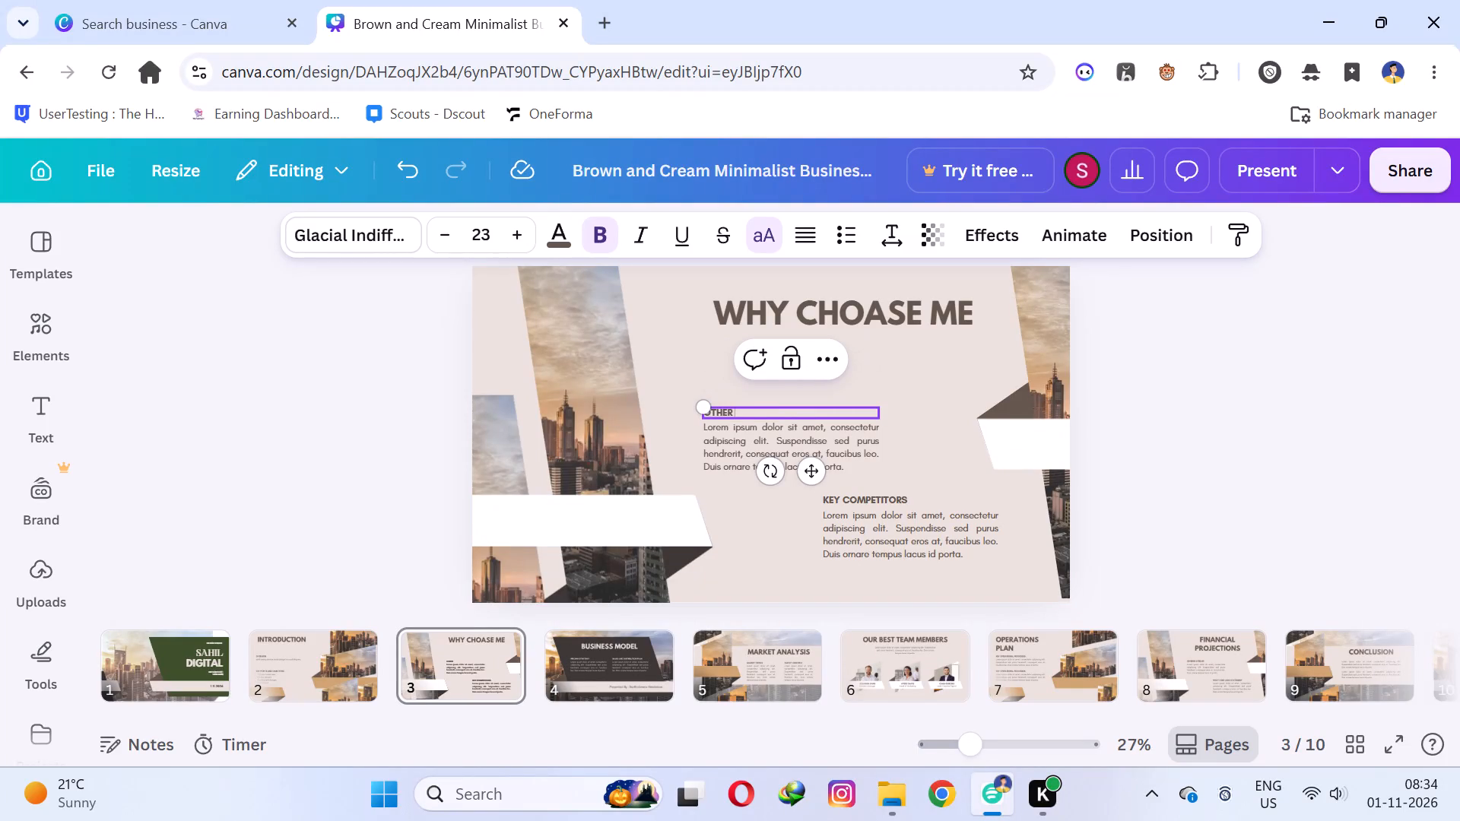
type("desingner")
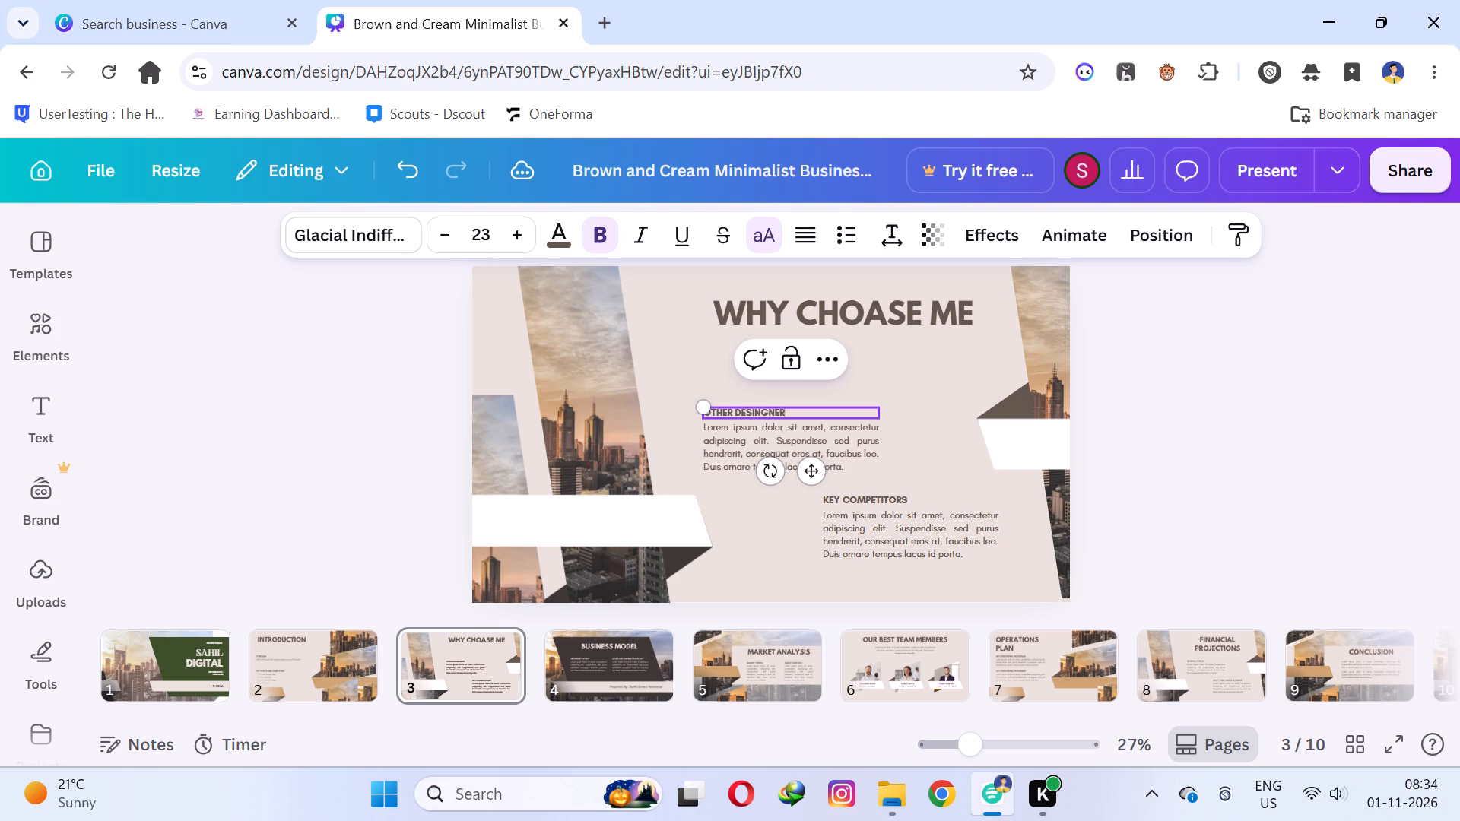
left_click(878, 382)
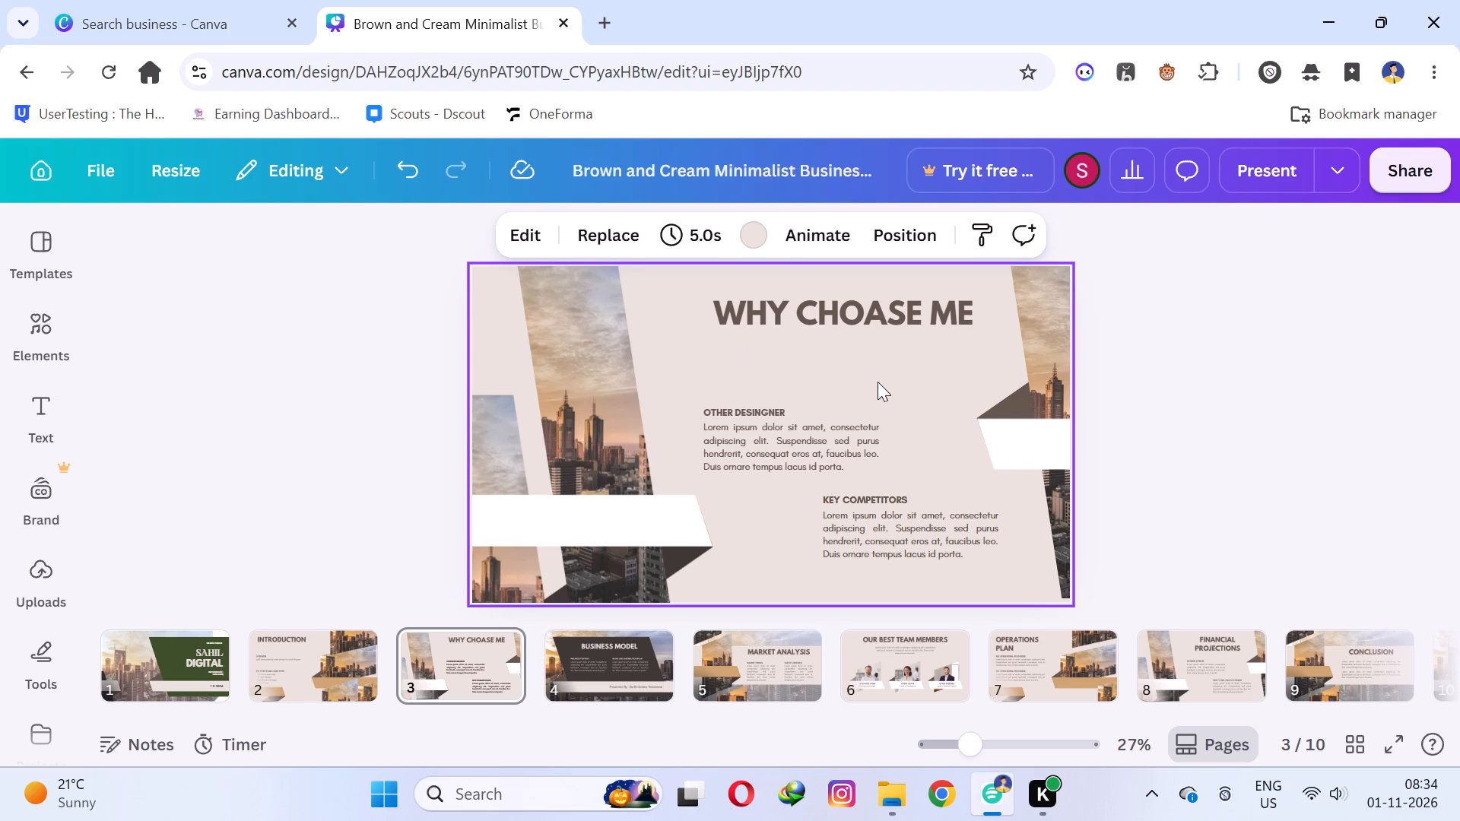
Correct the spelling of "DESINGNER" to "DESIGNER" in slide 3's upper heading.
double_click(768, 414)
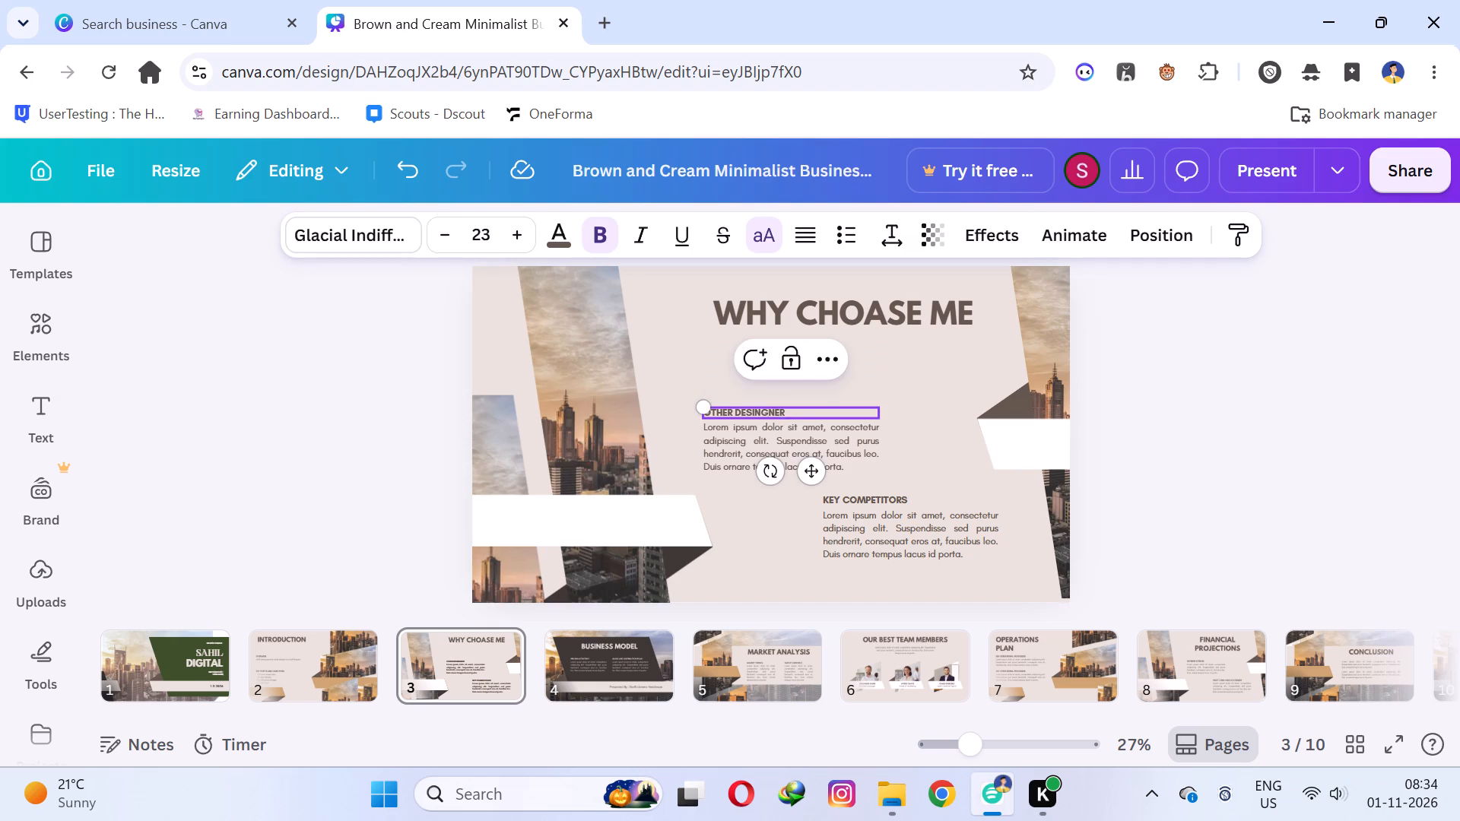
left_click(793, 414)
key("BackSpace")
key("BackSpace")
key("BackSpace")
key("BackSpace")
key("BackSpace")
type("gner")
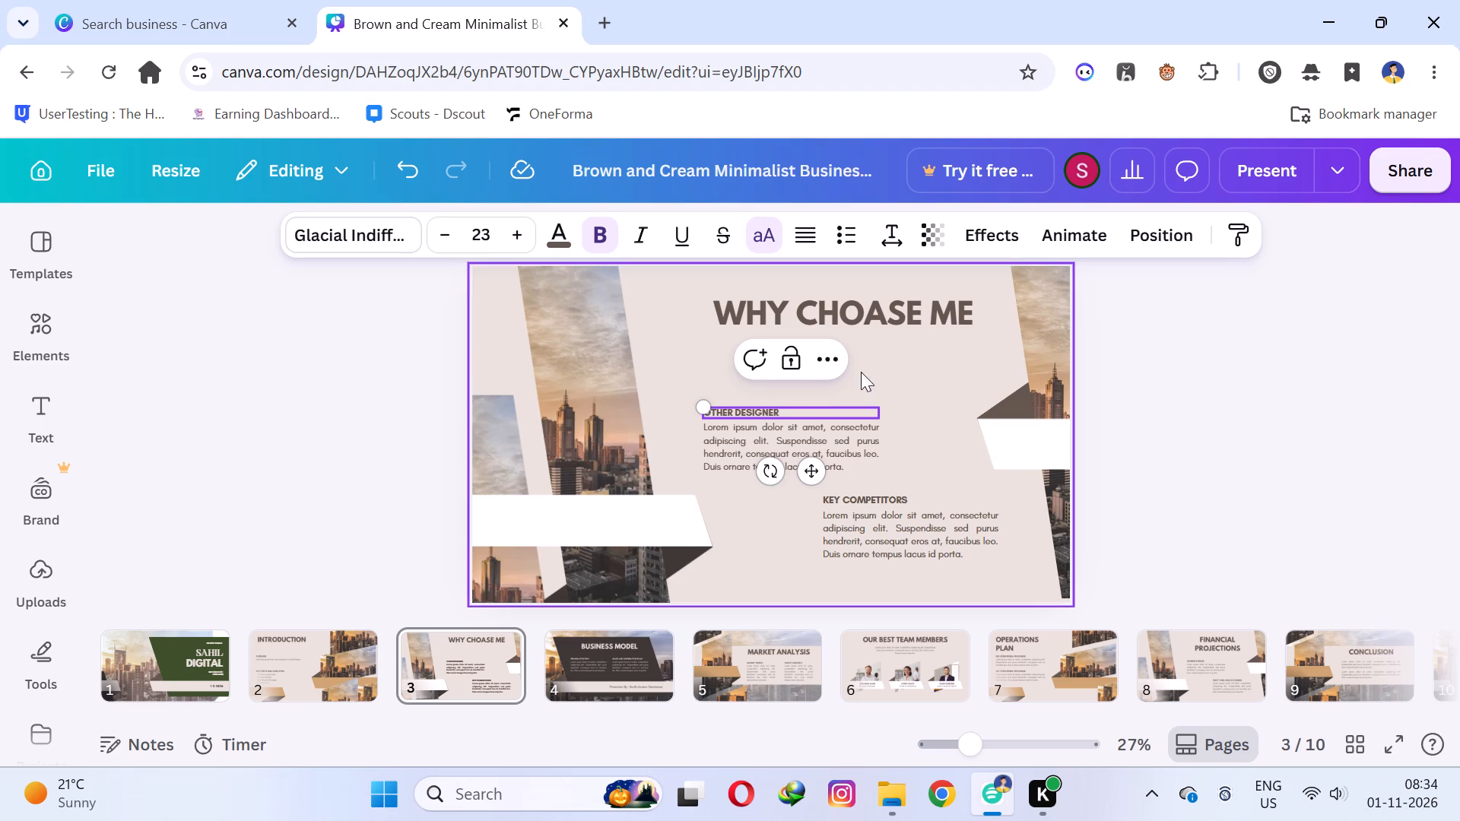
left_click(887, 364)
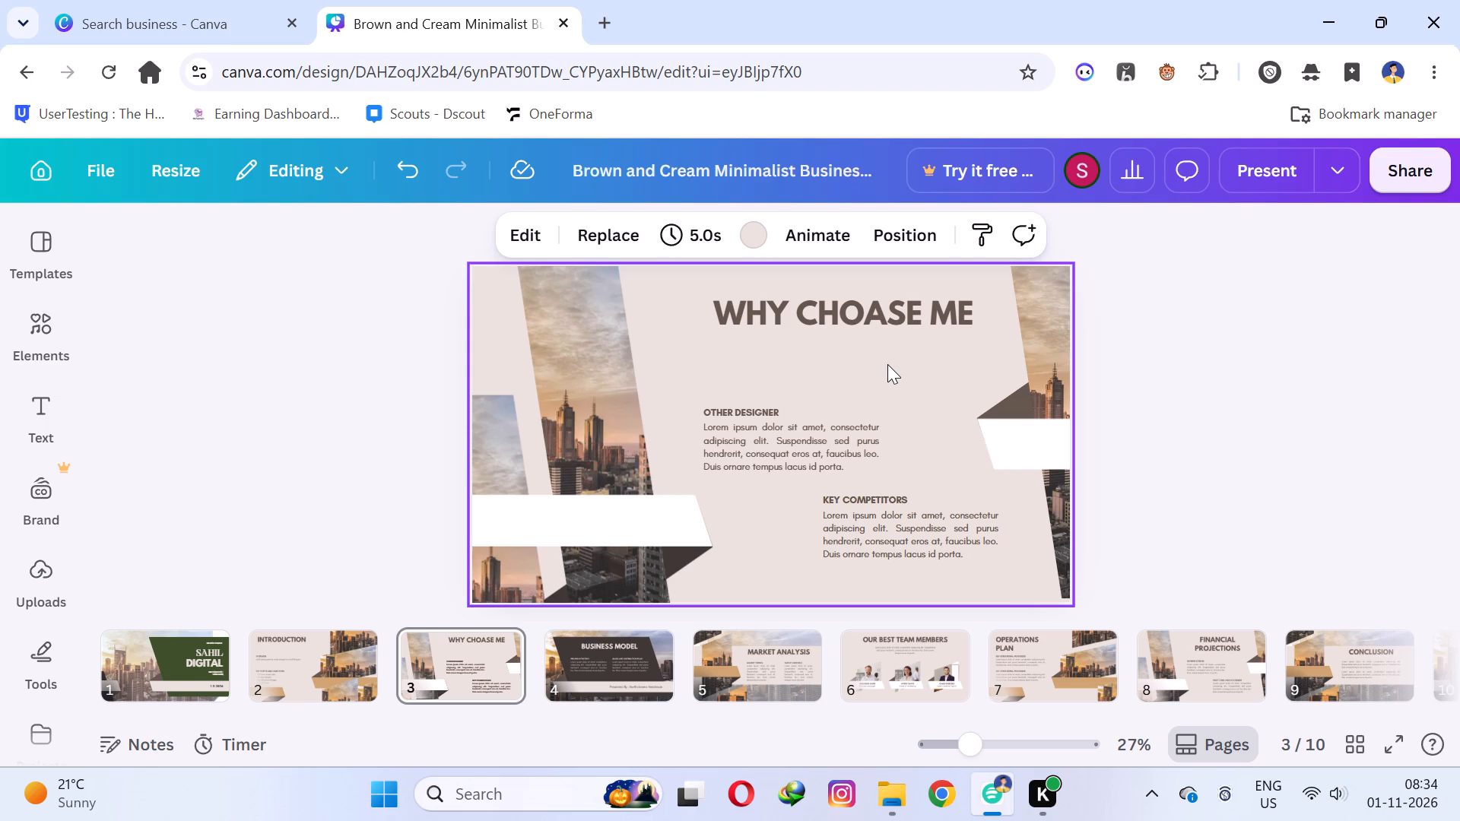
Replace the placeholder paragraph under "OTHER DESIGNER" with "other designer give higest price.".
triple_click(843, 445)
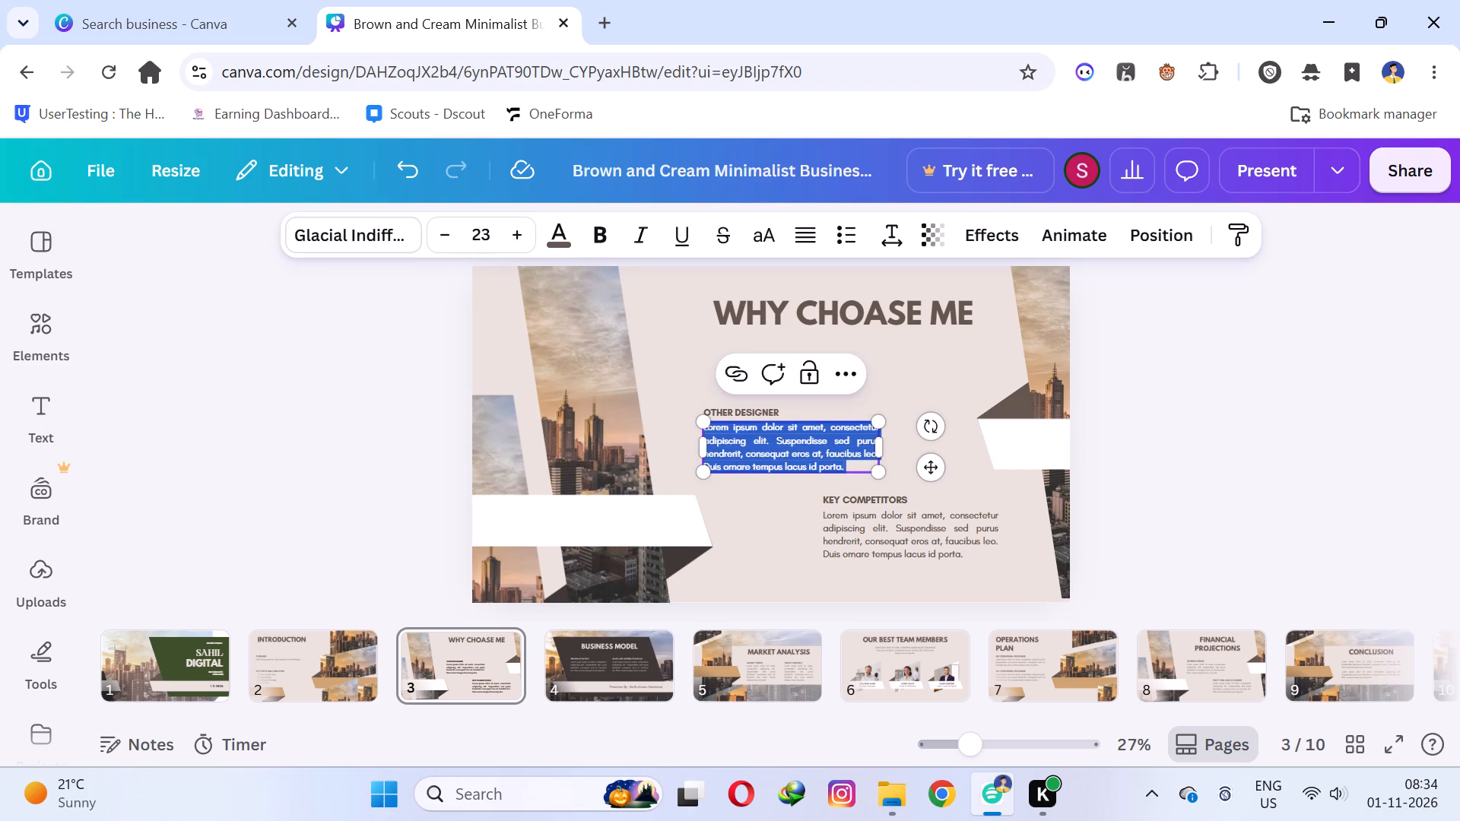
key("BackSpace")
type("other de")
type("signer")
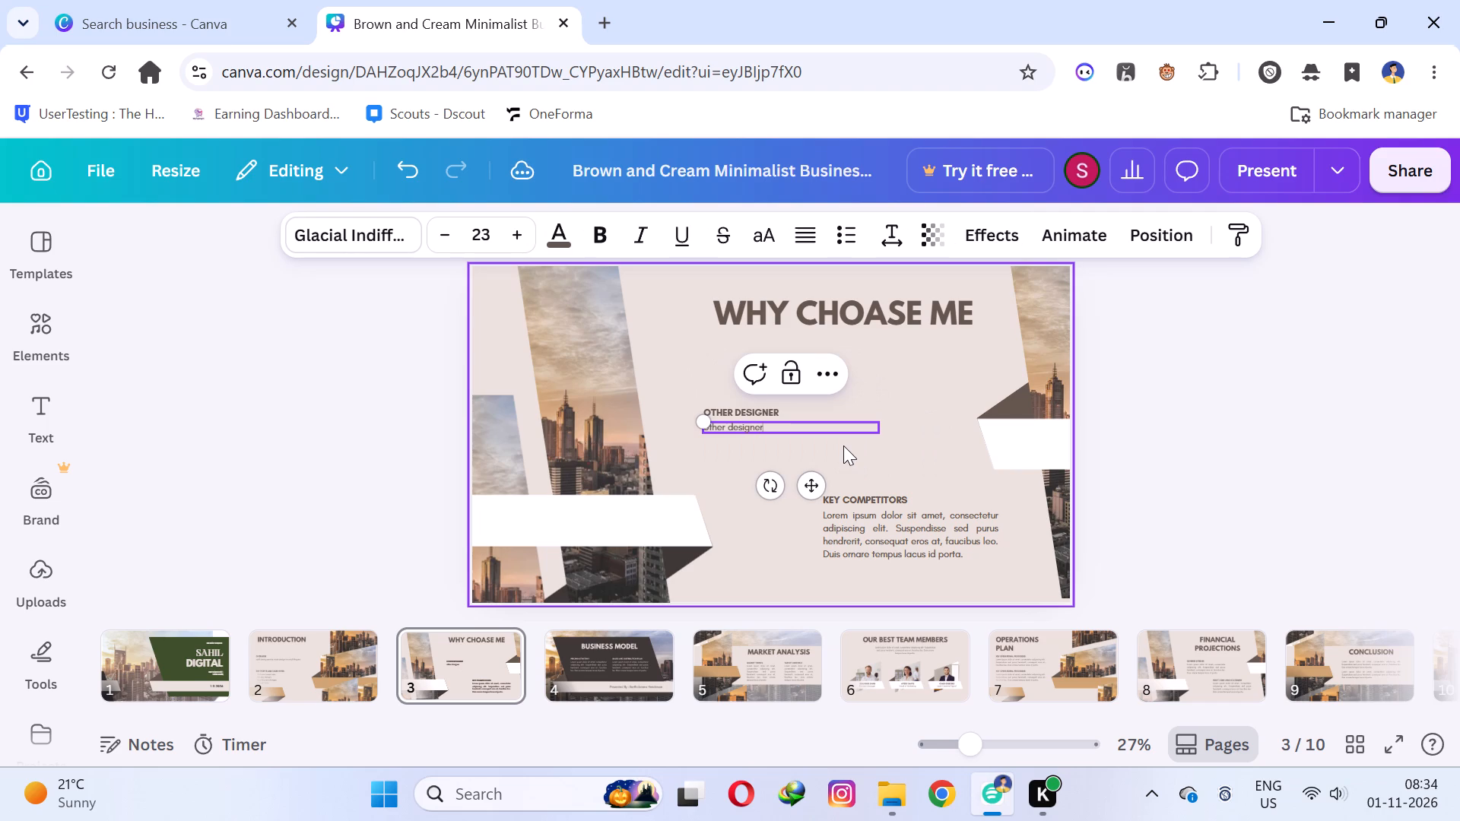
key("space")
type("give")
key("space")
type("higest price")
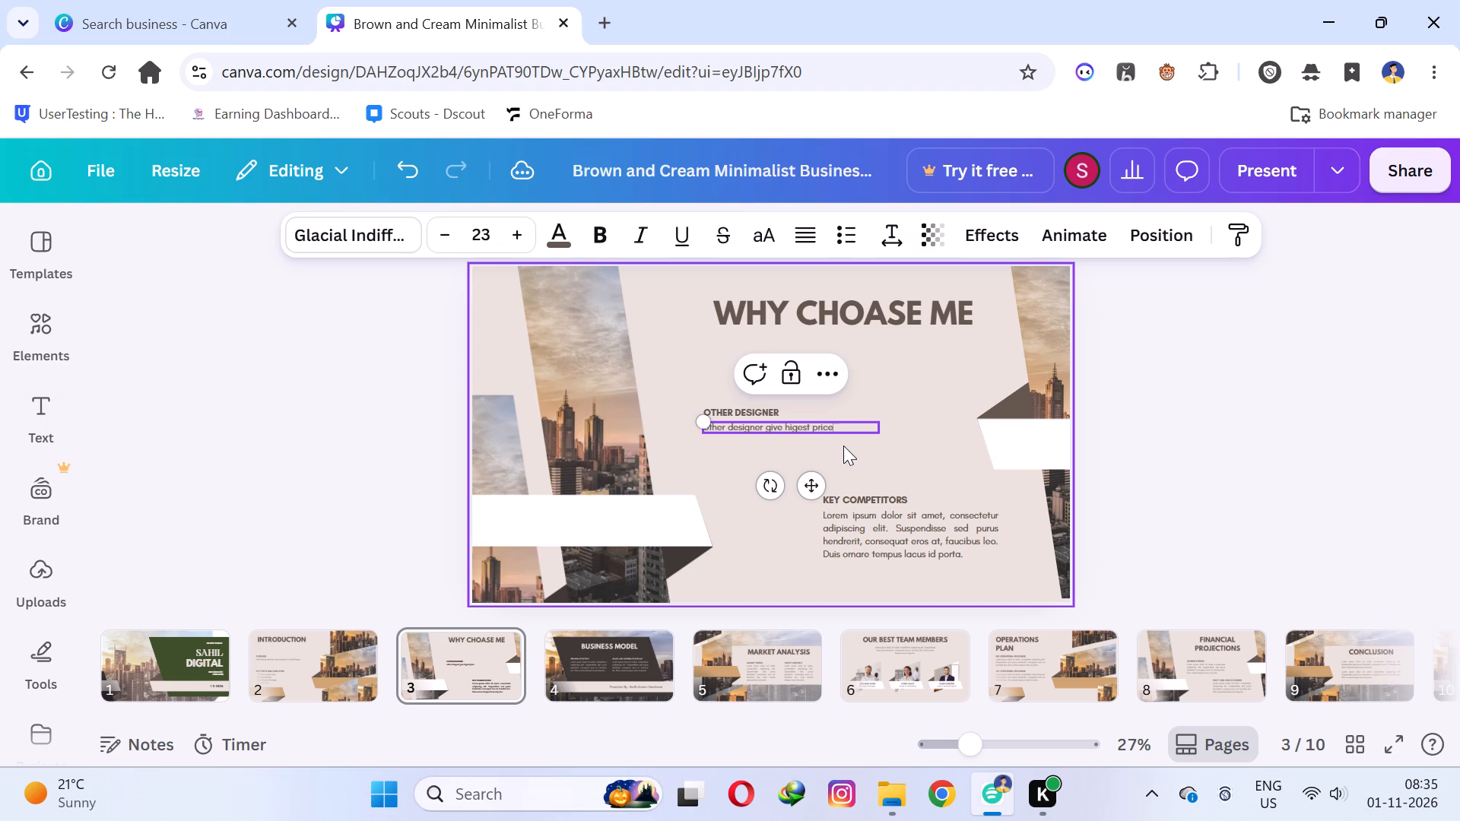
key("space")
key("BackSpace")
key("period")
Add a second line reading "give delivery late" to the text under "OTHER DESIGNER".
key("shift+Return")
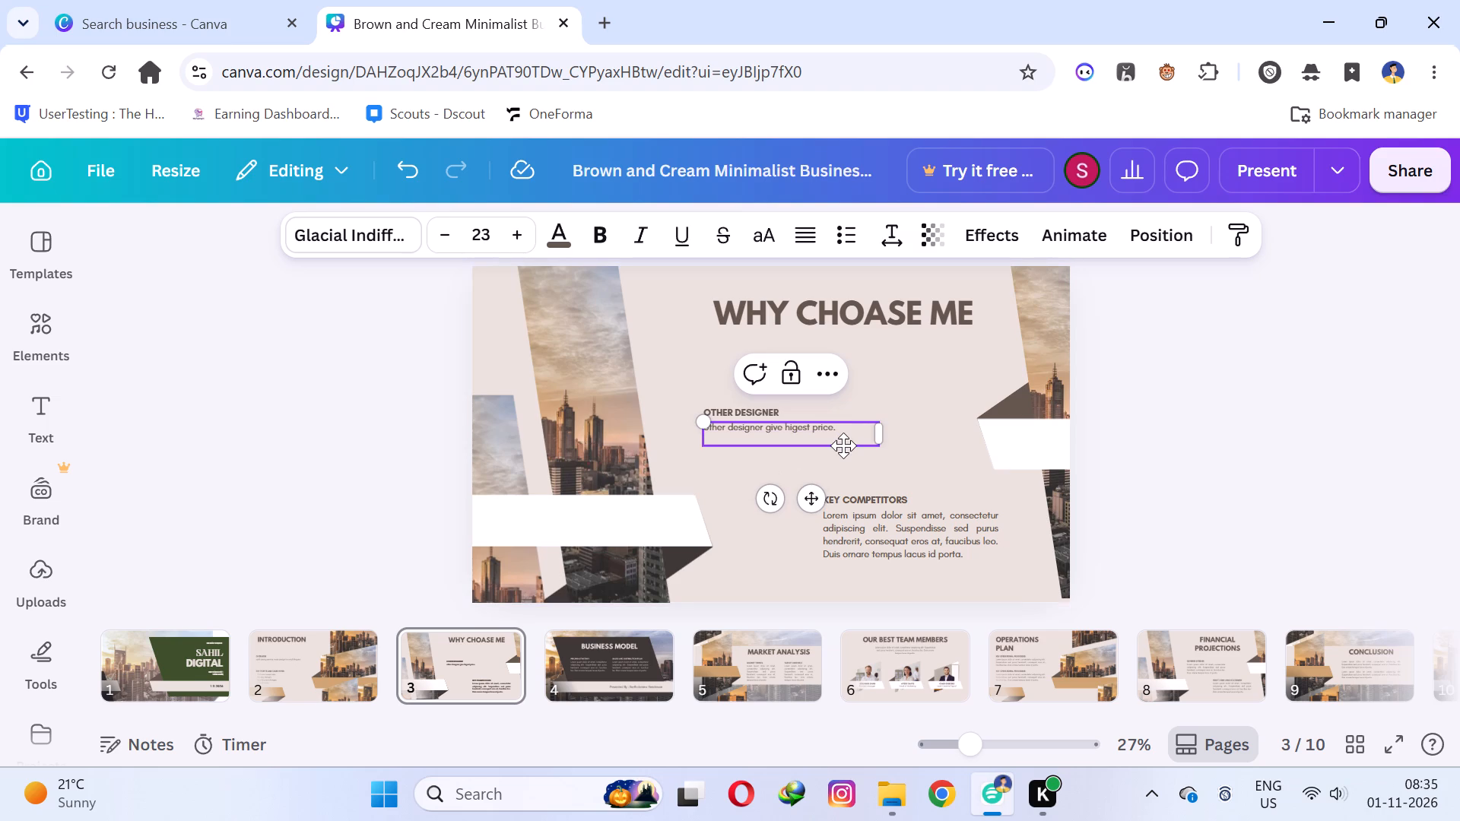
type("give")
key("space")
type("delivery")
key("space")
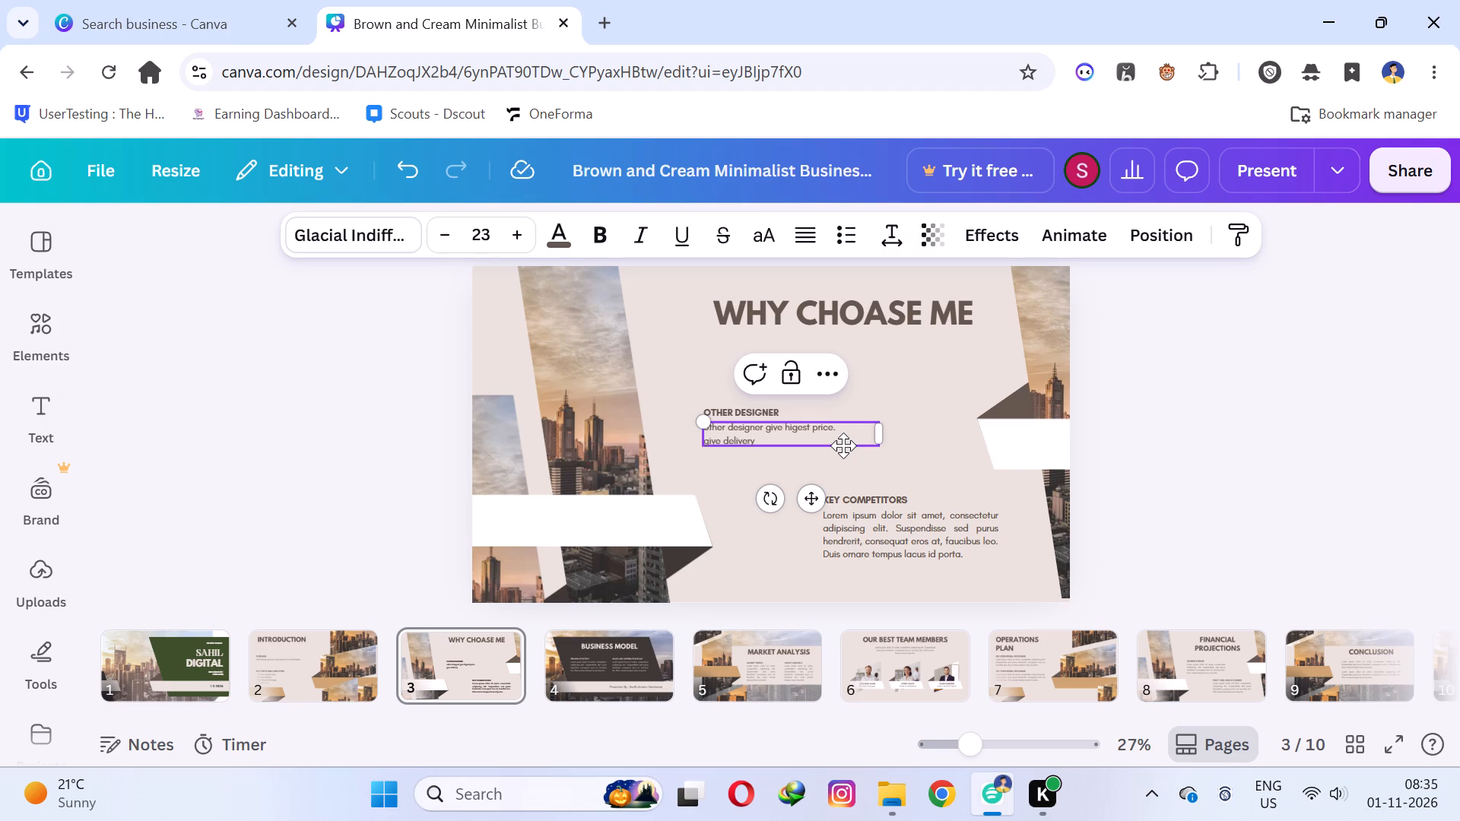
type("late")
left_click(919, 455)
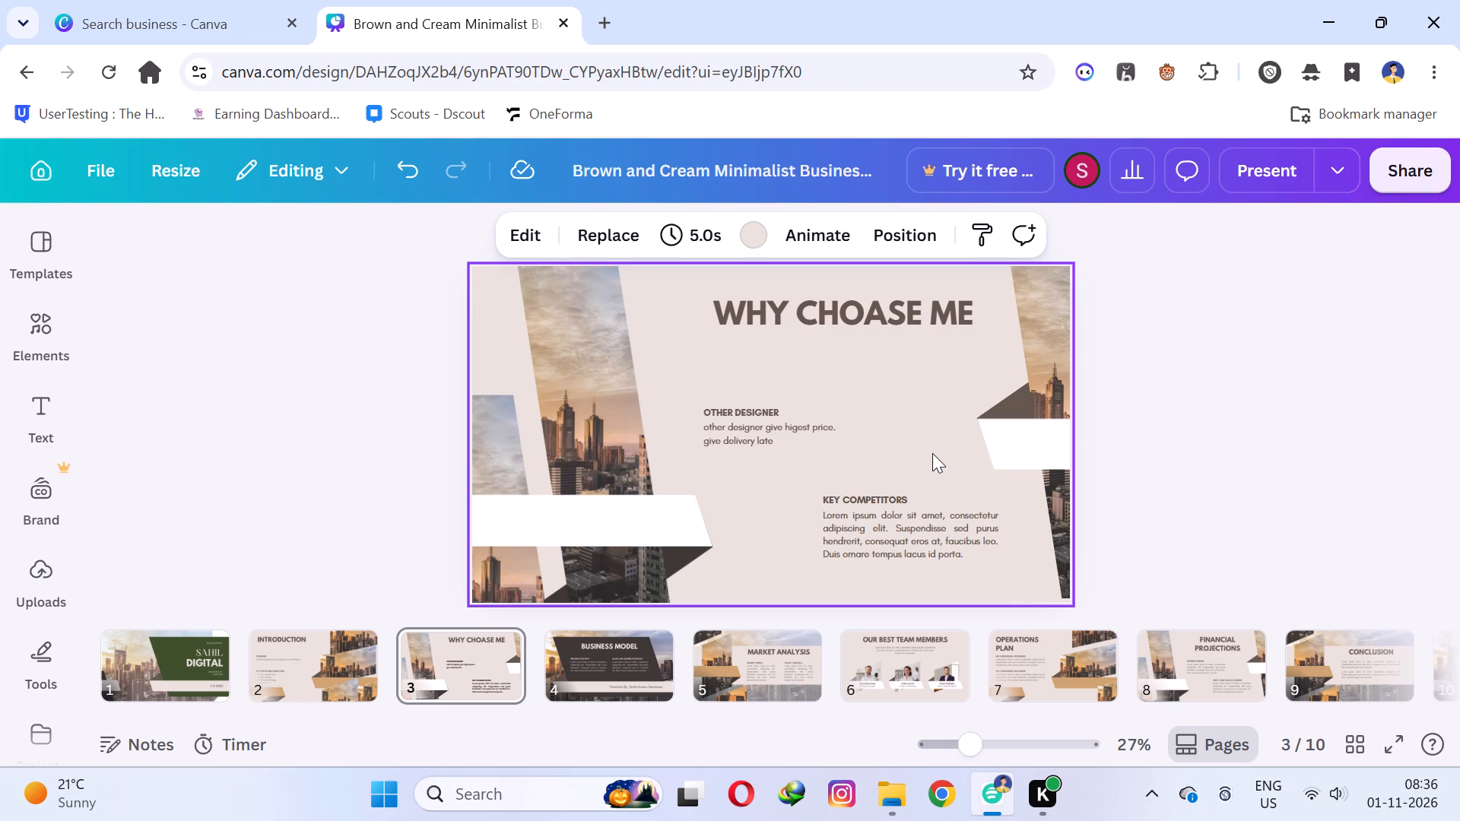
Replace the remaining "KEY COMPETITORS" heading on slide 3 with "my benift".
triple_click(892, 500)
type("my")
key("space")
type("benift")
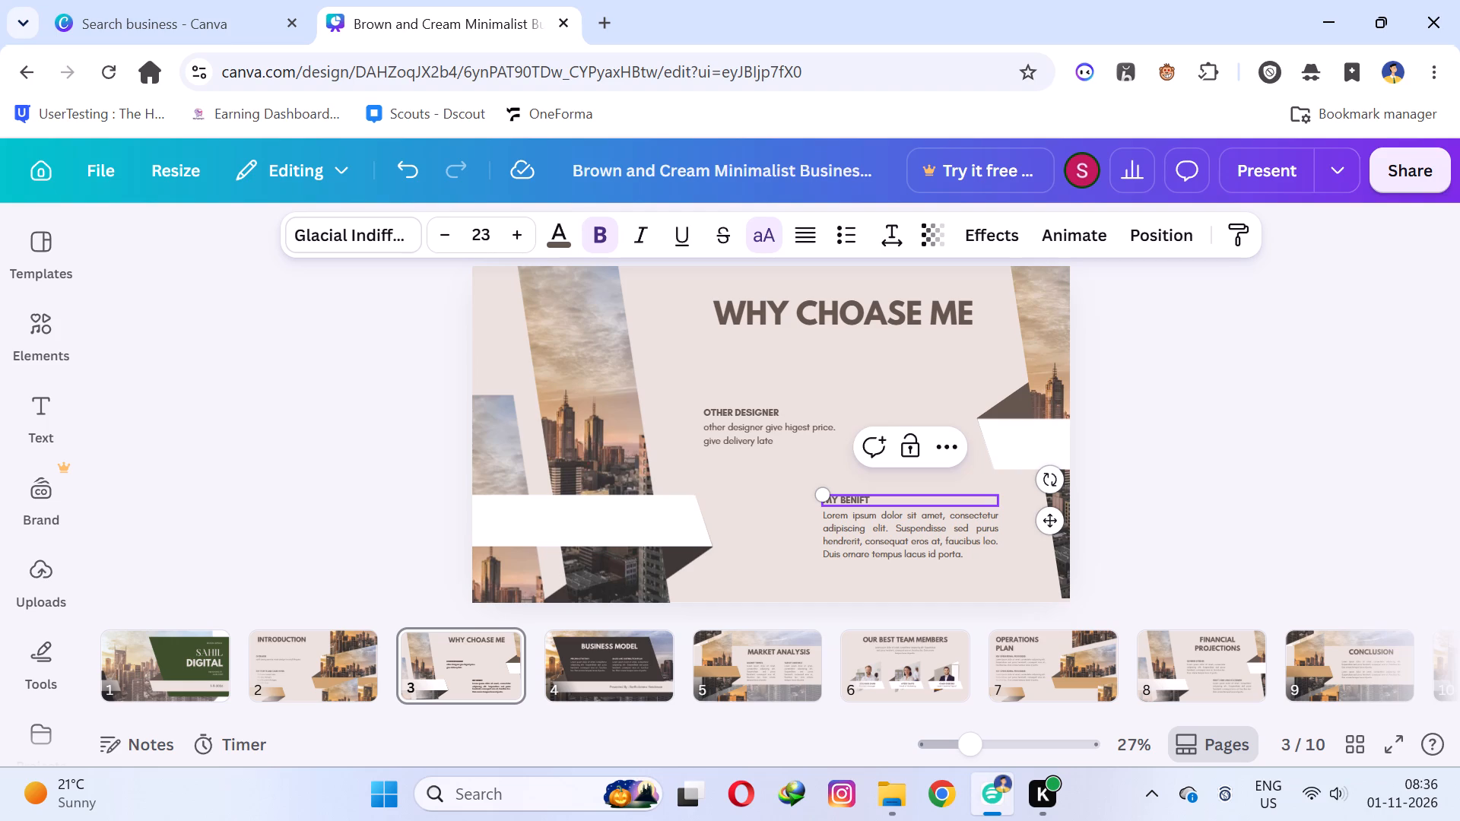
Change the word "BENIFT" to "BENAFIT" in slide 3's lower heading.
key("Left")
key("Left")
key("Left")
key("a")
key("Right")
key("Right")
key("Right")
key("BackSpace")
key("BackSpace")
key("BackSpace")
type("fit")
left_click(758, 534)
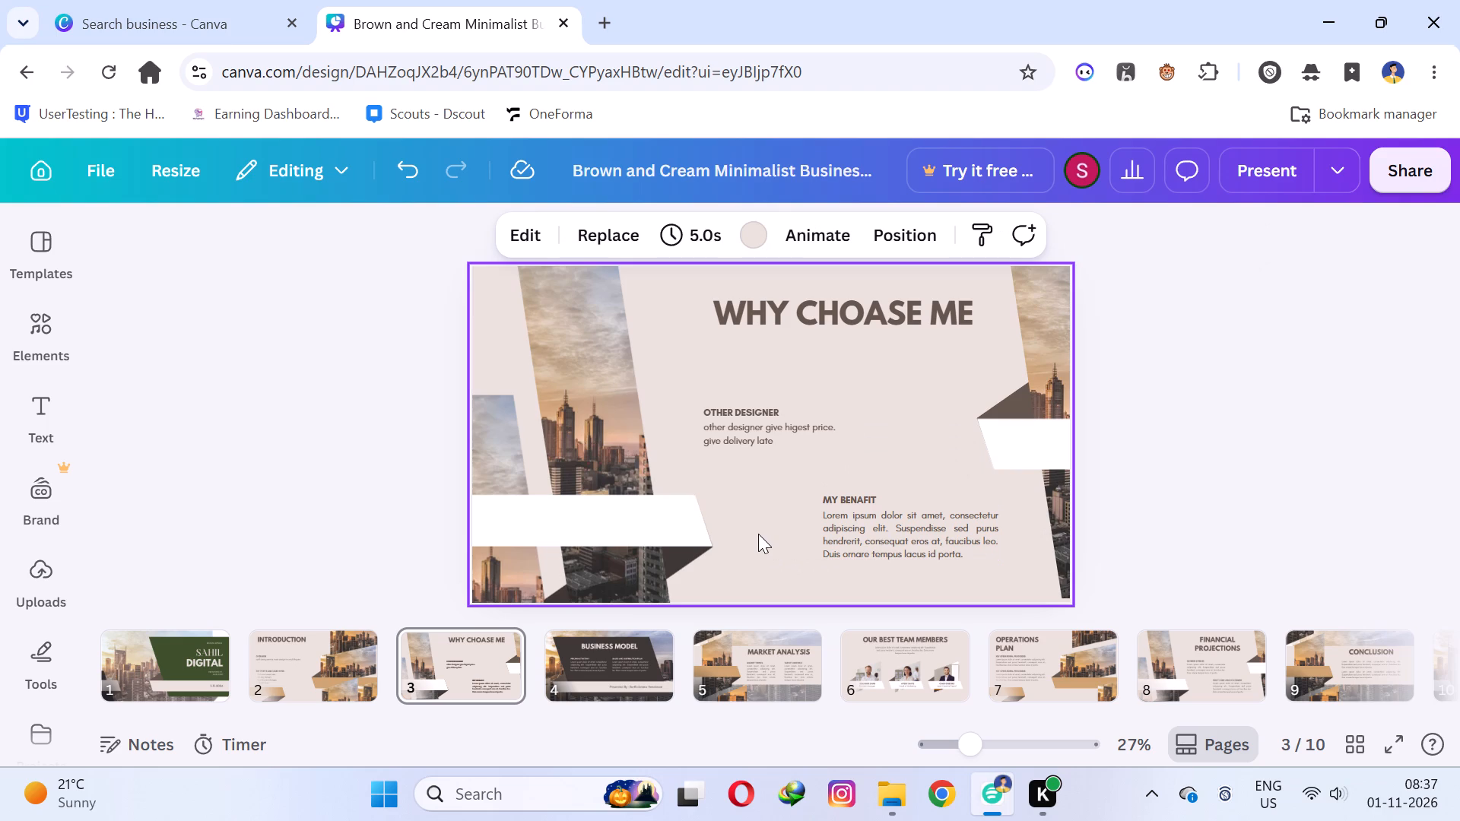
Replace the placeholder paragraph under "MY BENAFIT" with "start in 49 mrp", spacing the number from "mrp".
triple_click(877, 537)
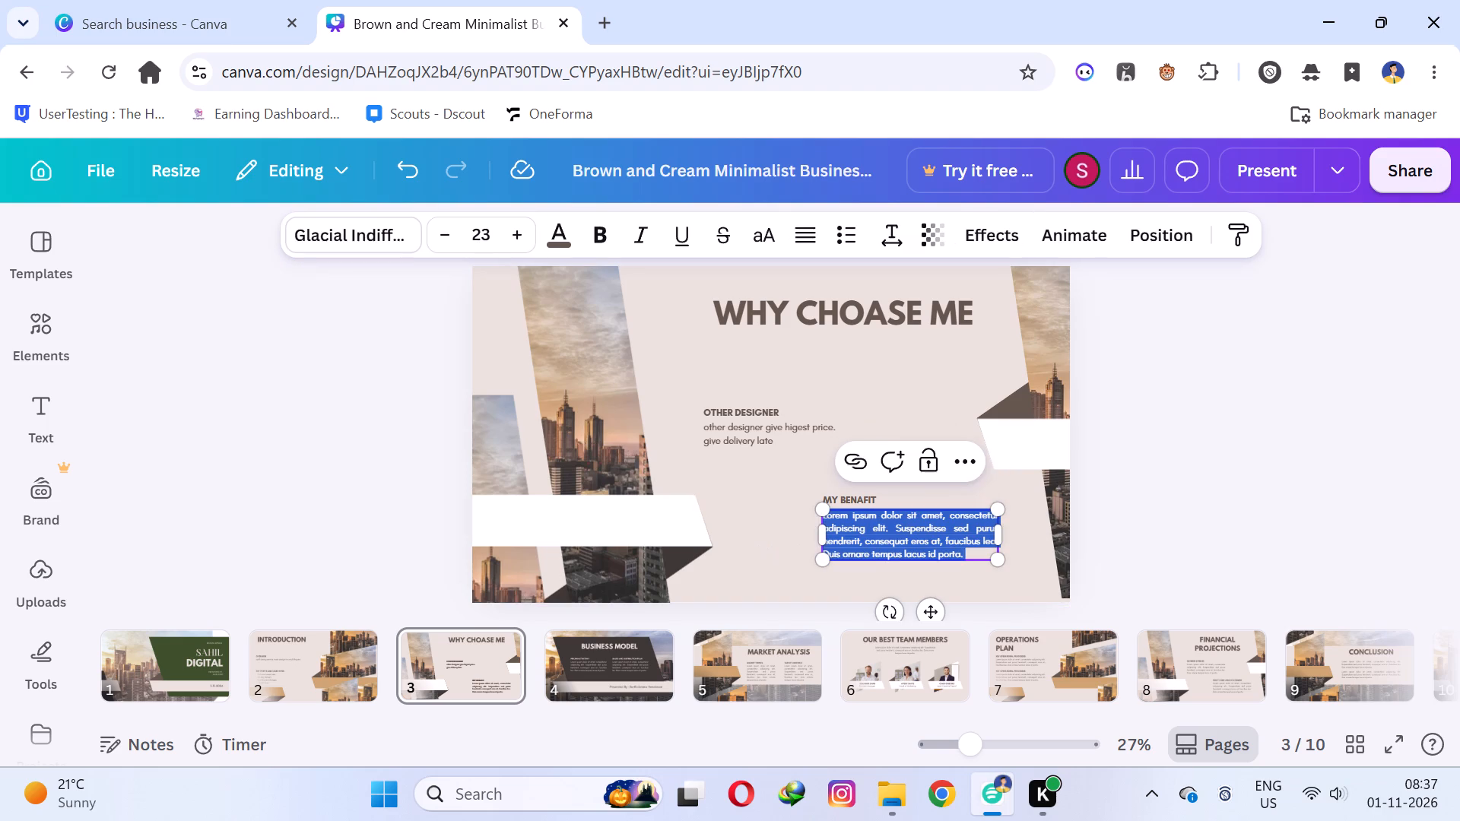
type("start in 4")
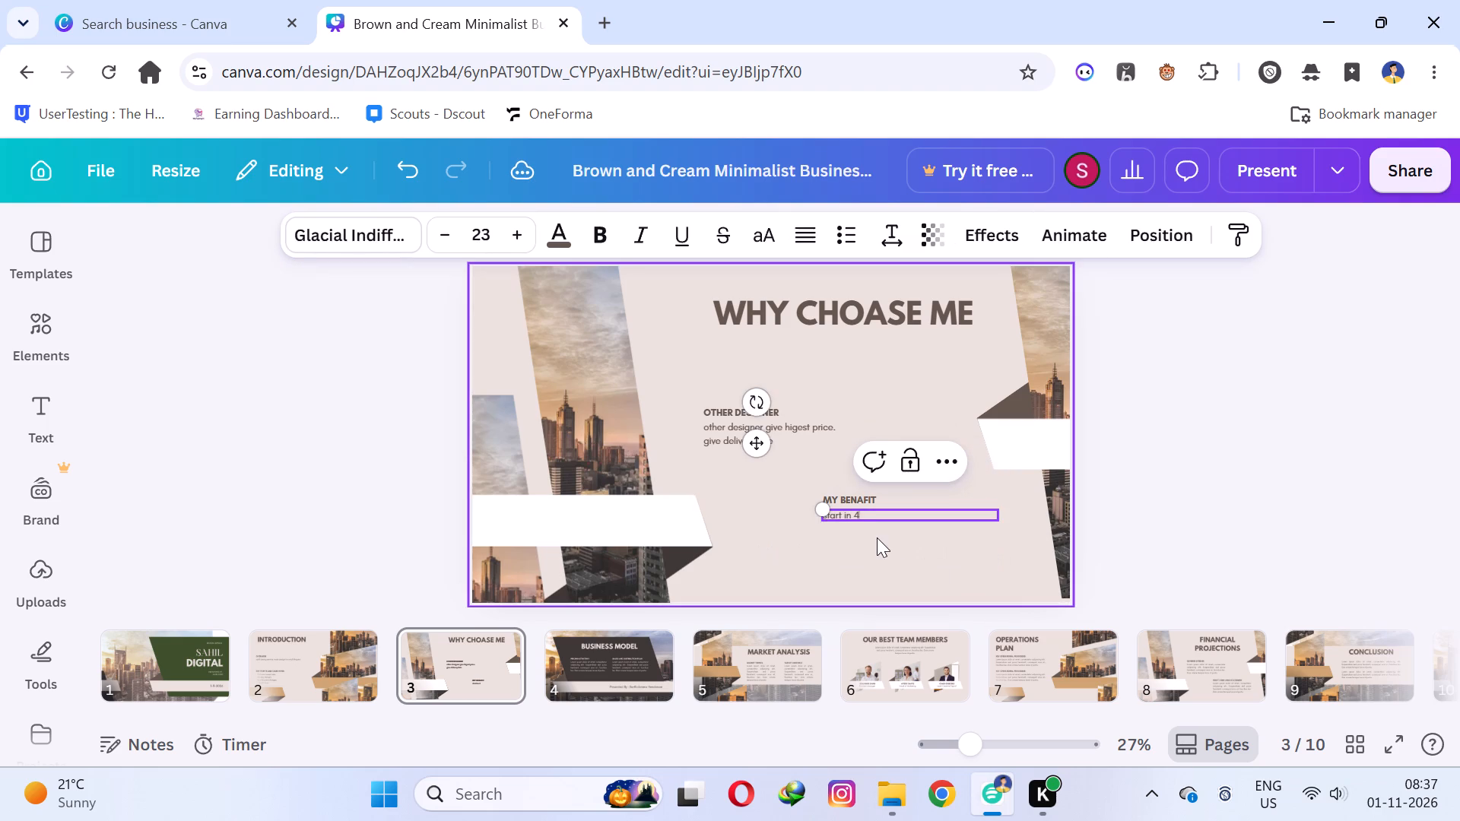
key("9")
type("mrp")
key("Left")
key("Left")
key("Left")
key("space")
key("Right")
key("Right")
key("Right")
Add the lines "1 day delivery" and "our aim is client happy" below "start in 49 mrp" on slide 3.
key("shift+Return")
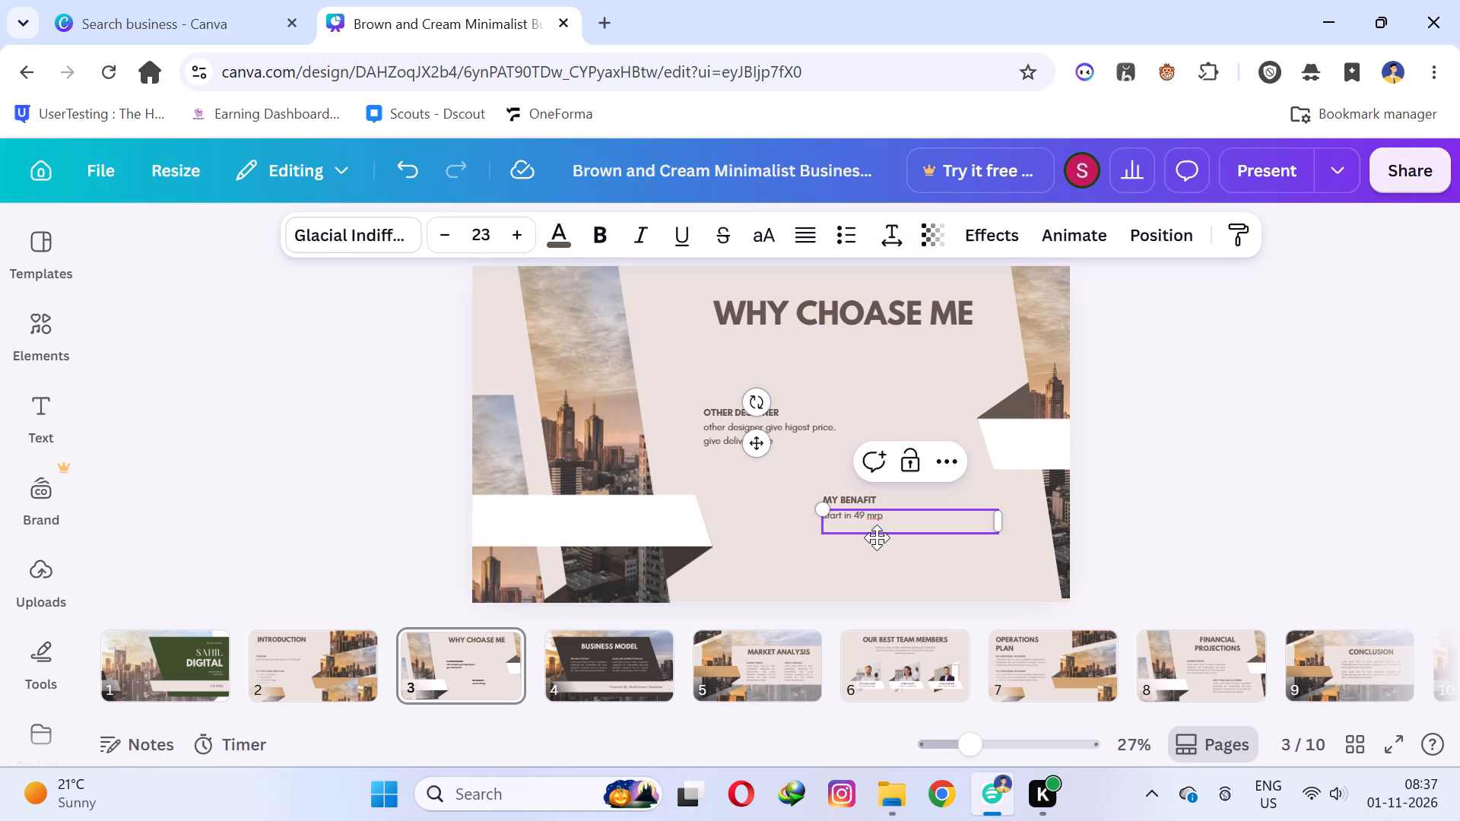
left_click(859, 531)
type("1 day d")
type("elivery")
left_click(890, 531)
key("shift+Return")
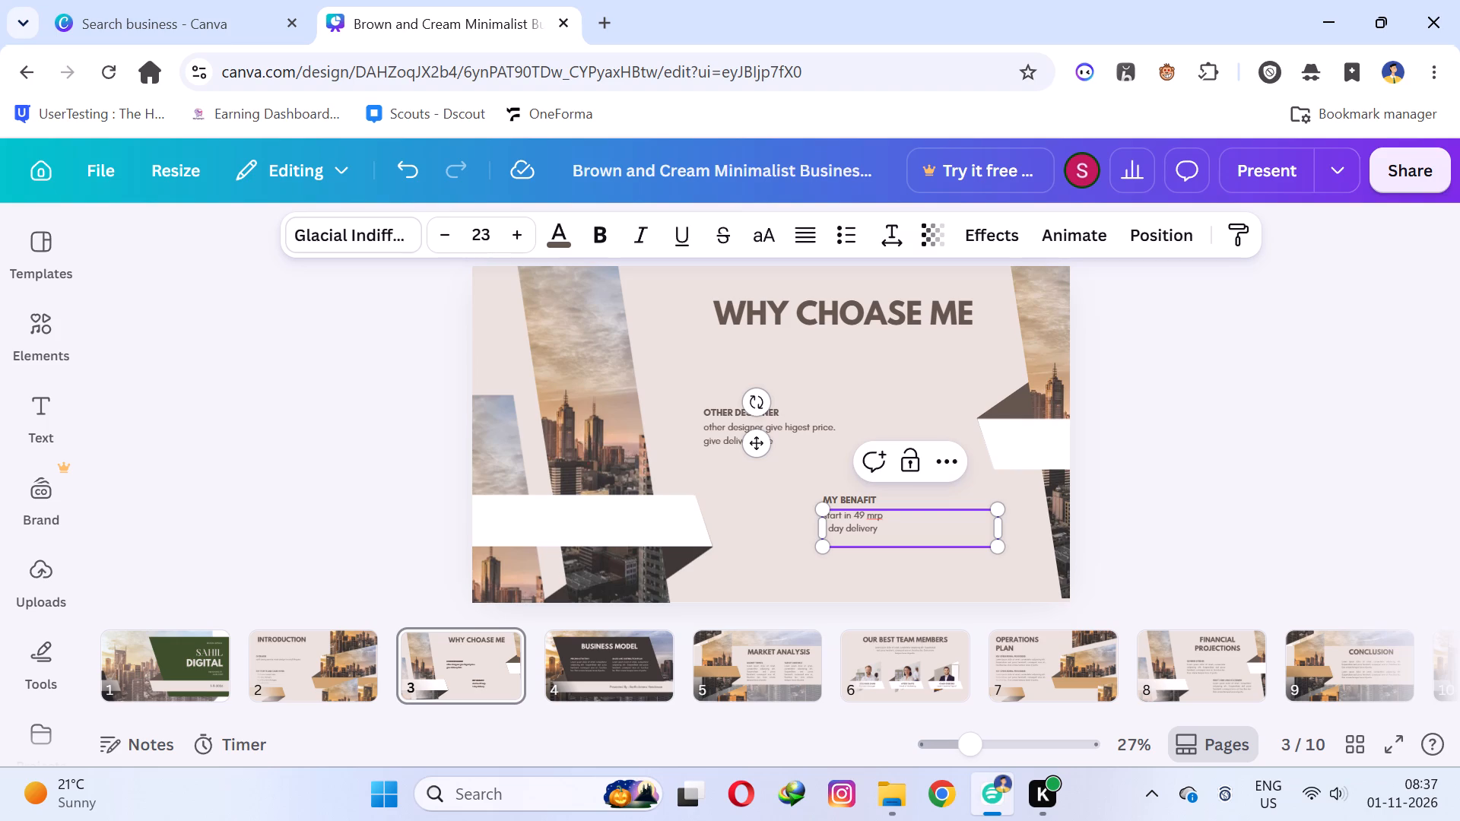
type("our aim is clie")
type("nt happy")
left_click(1285, 563)
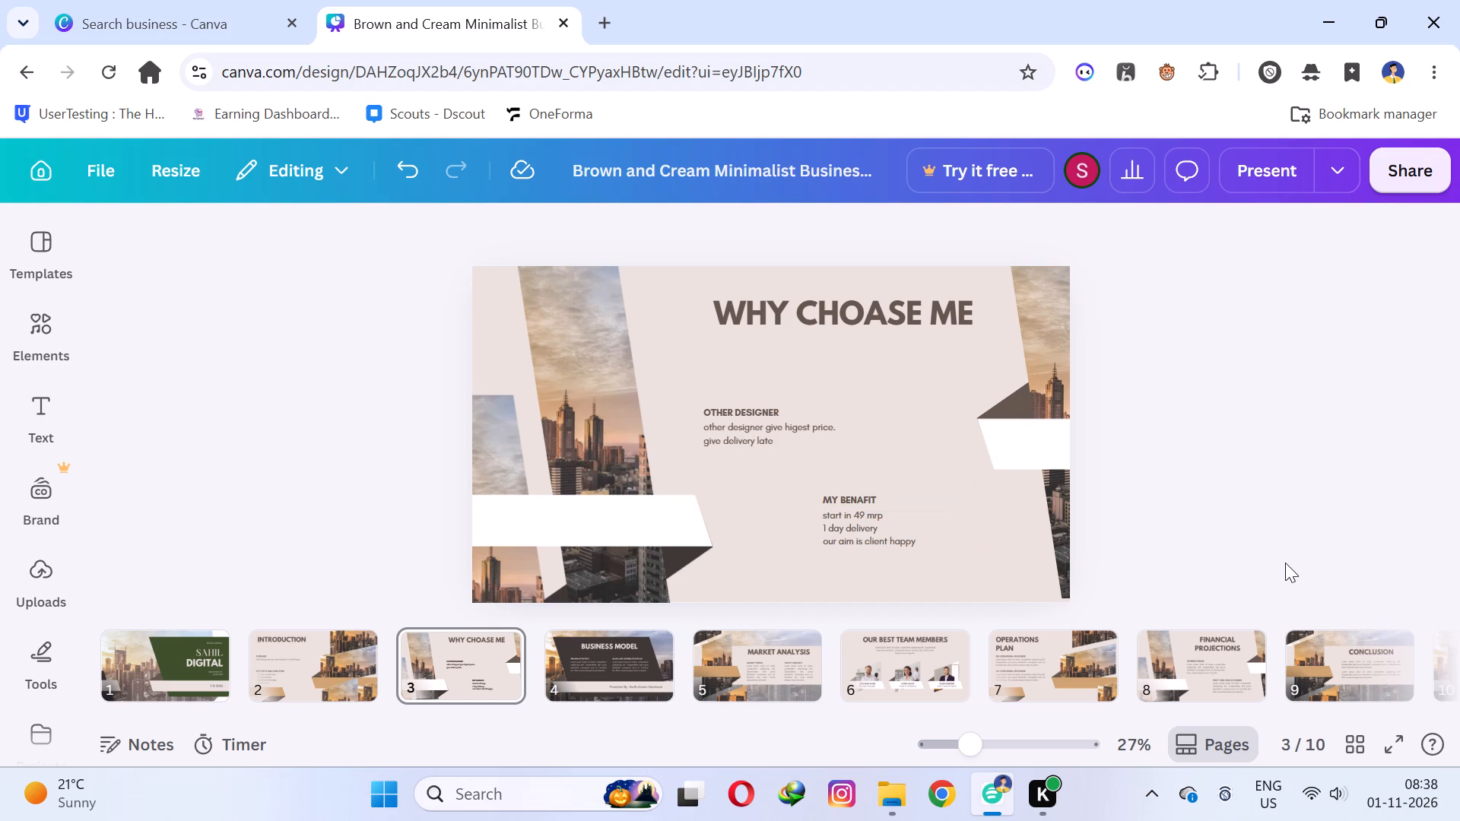
left_click(1287, 543)
Correct "CHOASE" to "CHOSE" in slide 3's title.
double_click(877, 303)
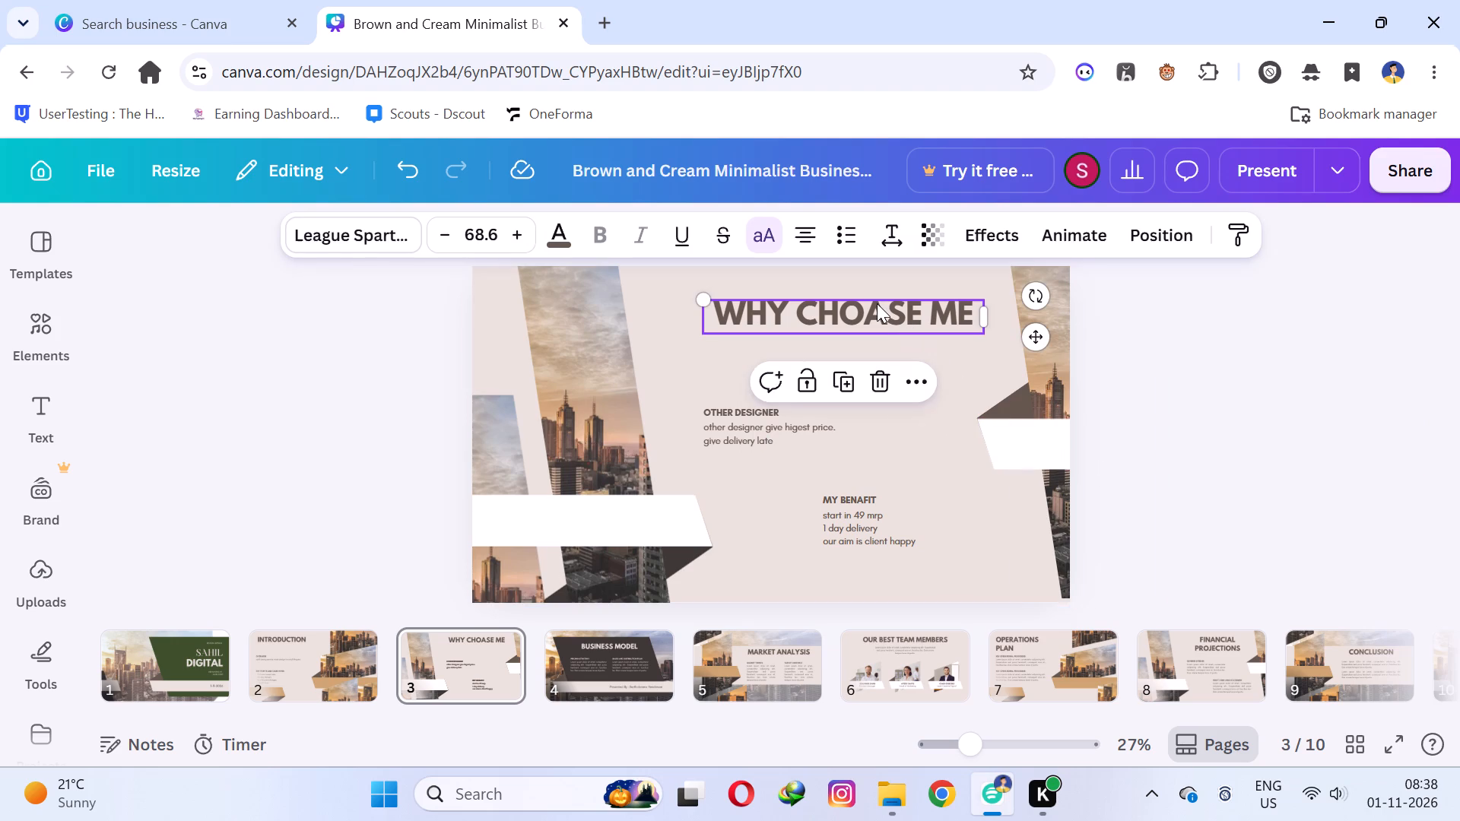
key("BackSpace")
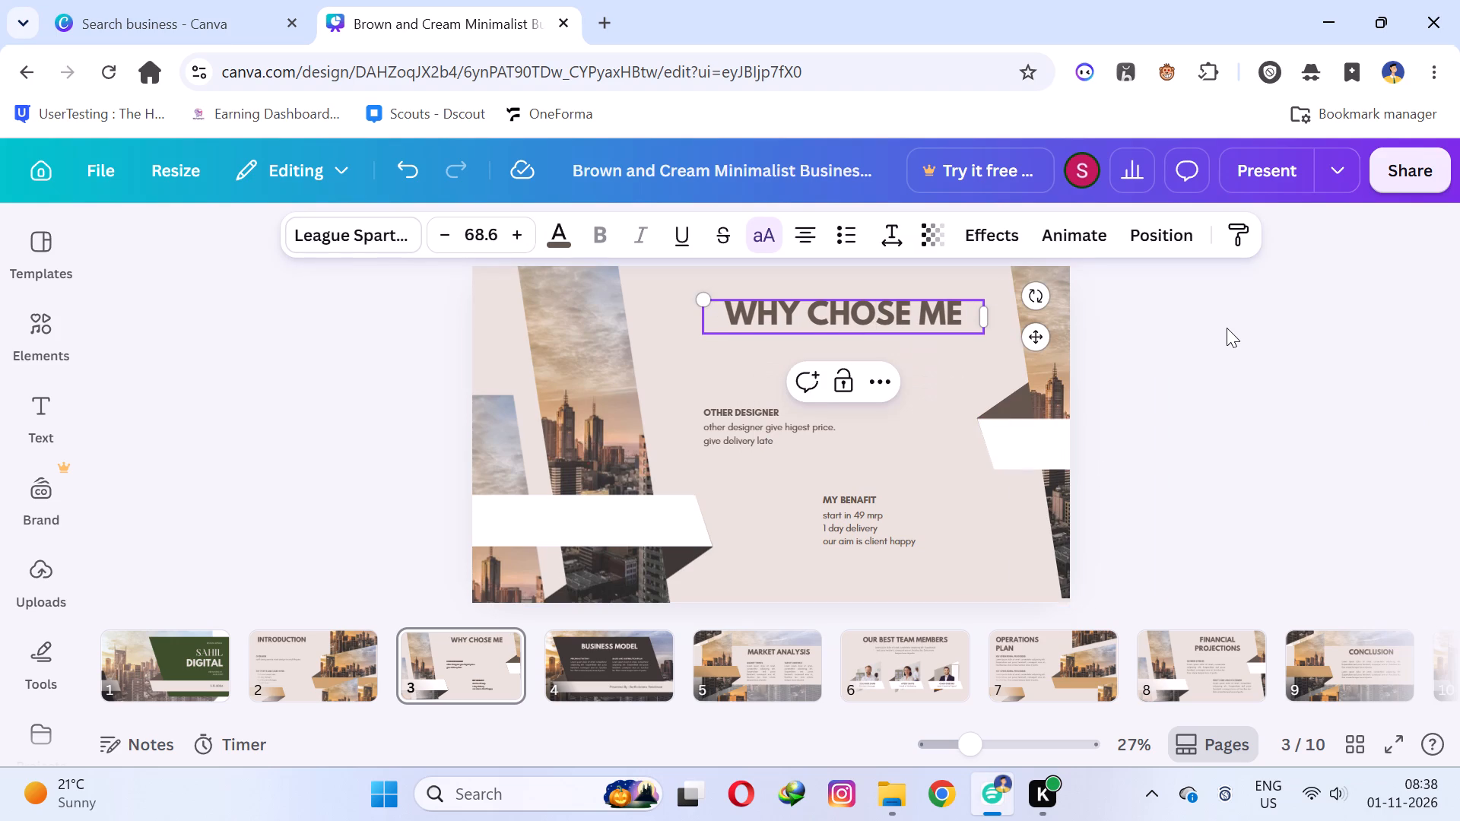
left_click(1227, 328)
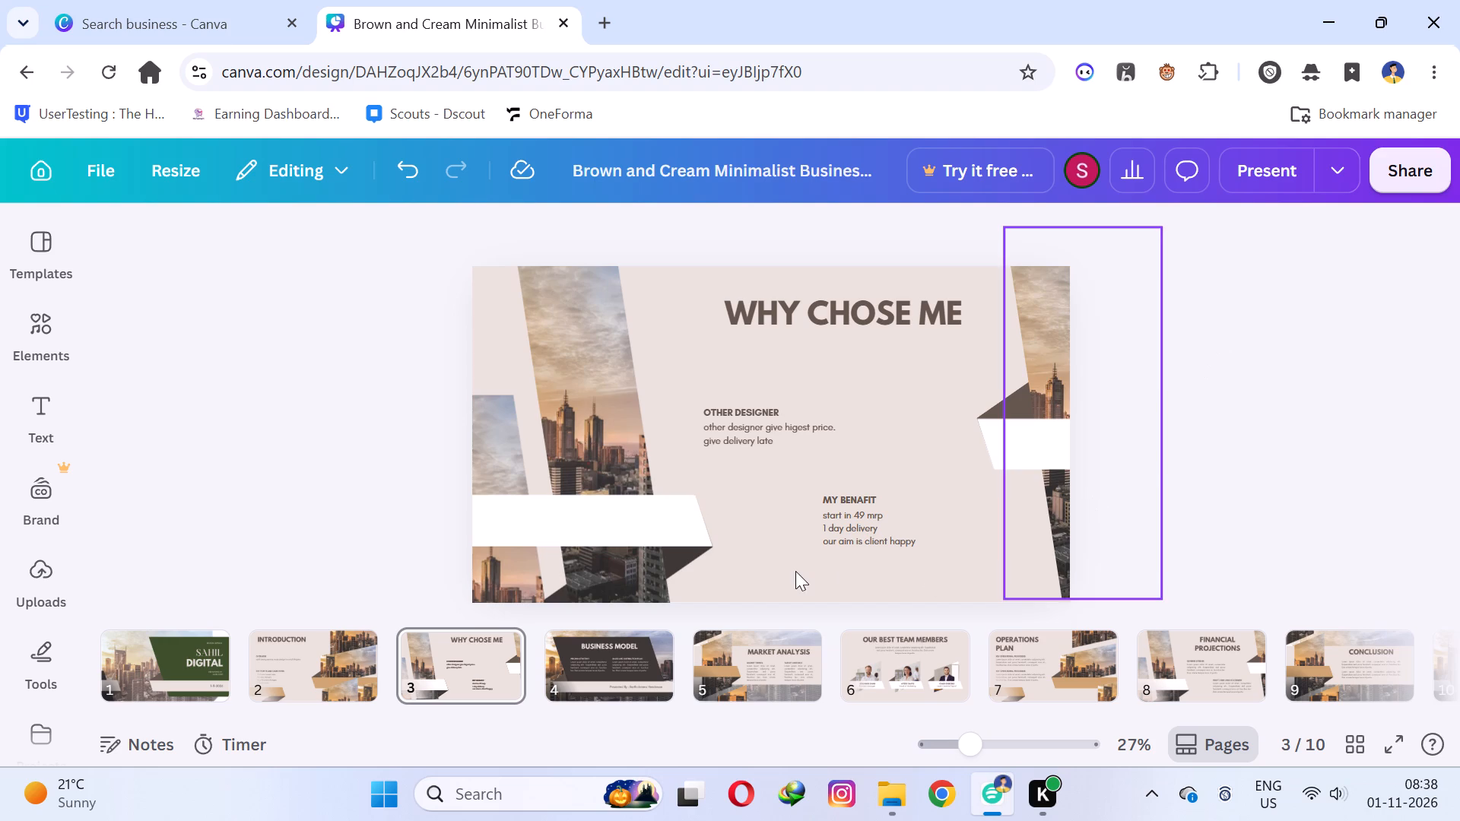
Add the lines "i have lowest plan" and "delivery on whatsapp" to the text under "MY BENAFIT".
left_click(837, 530)
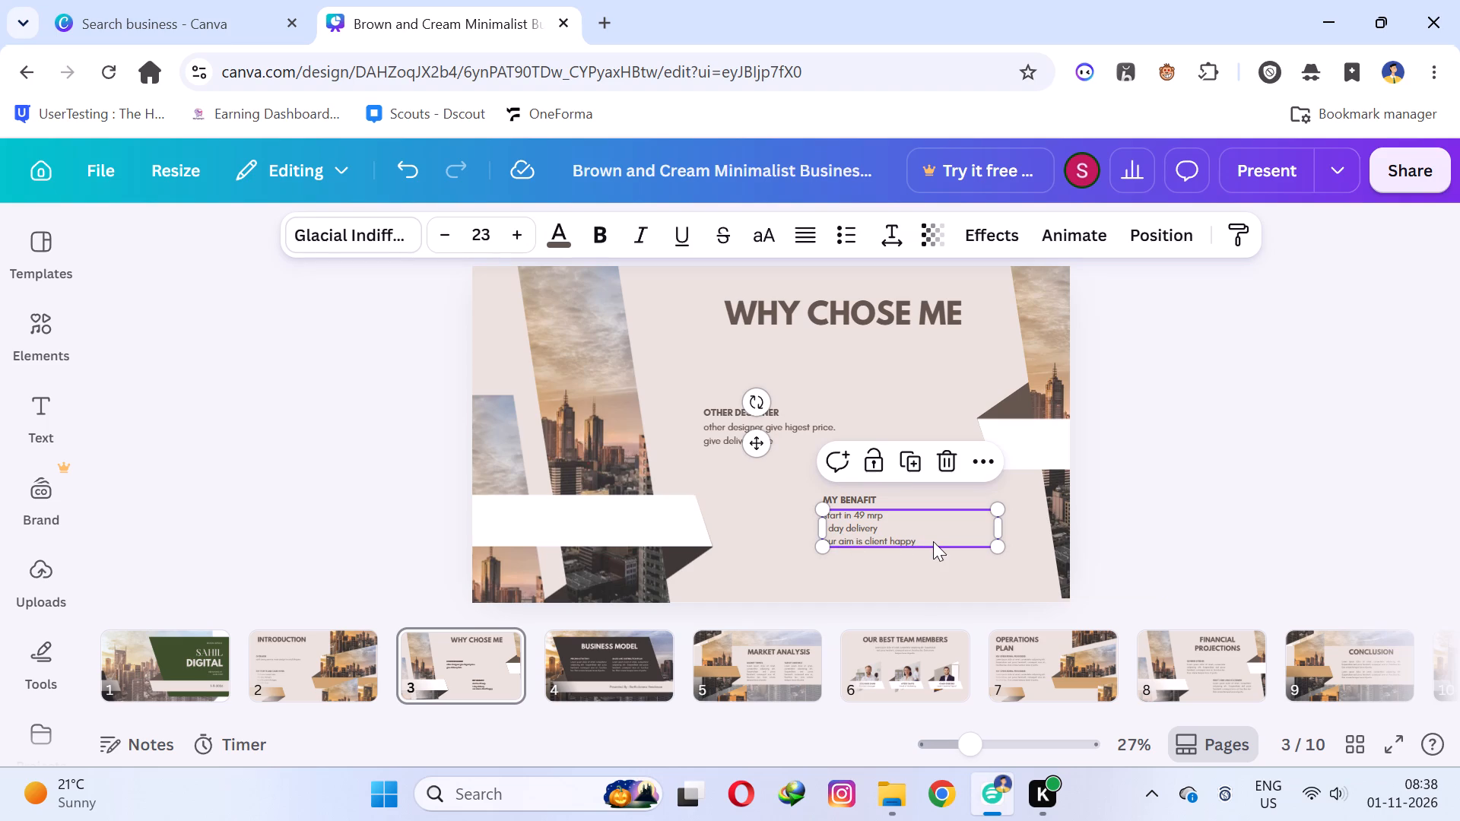
Add the lines "i have lowest plan" and "delivery on whatsapp" below "our aim is client happy" on slide 3.
left_click(933, 541)
key("shift+Return")
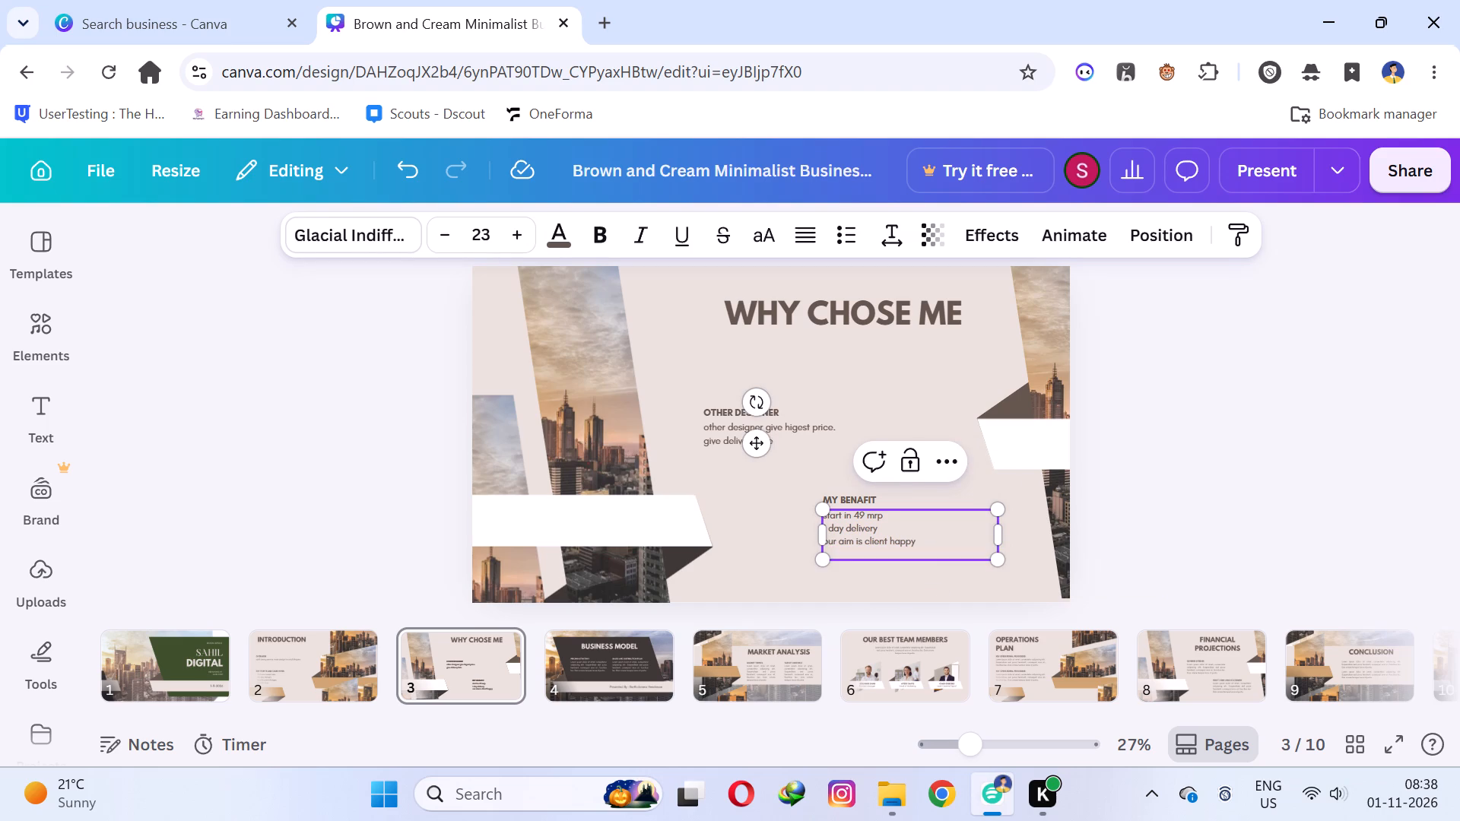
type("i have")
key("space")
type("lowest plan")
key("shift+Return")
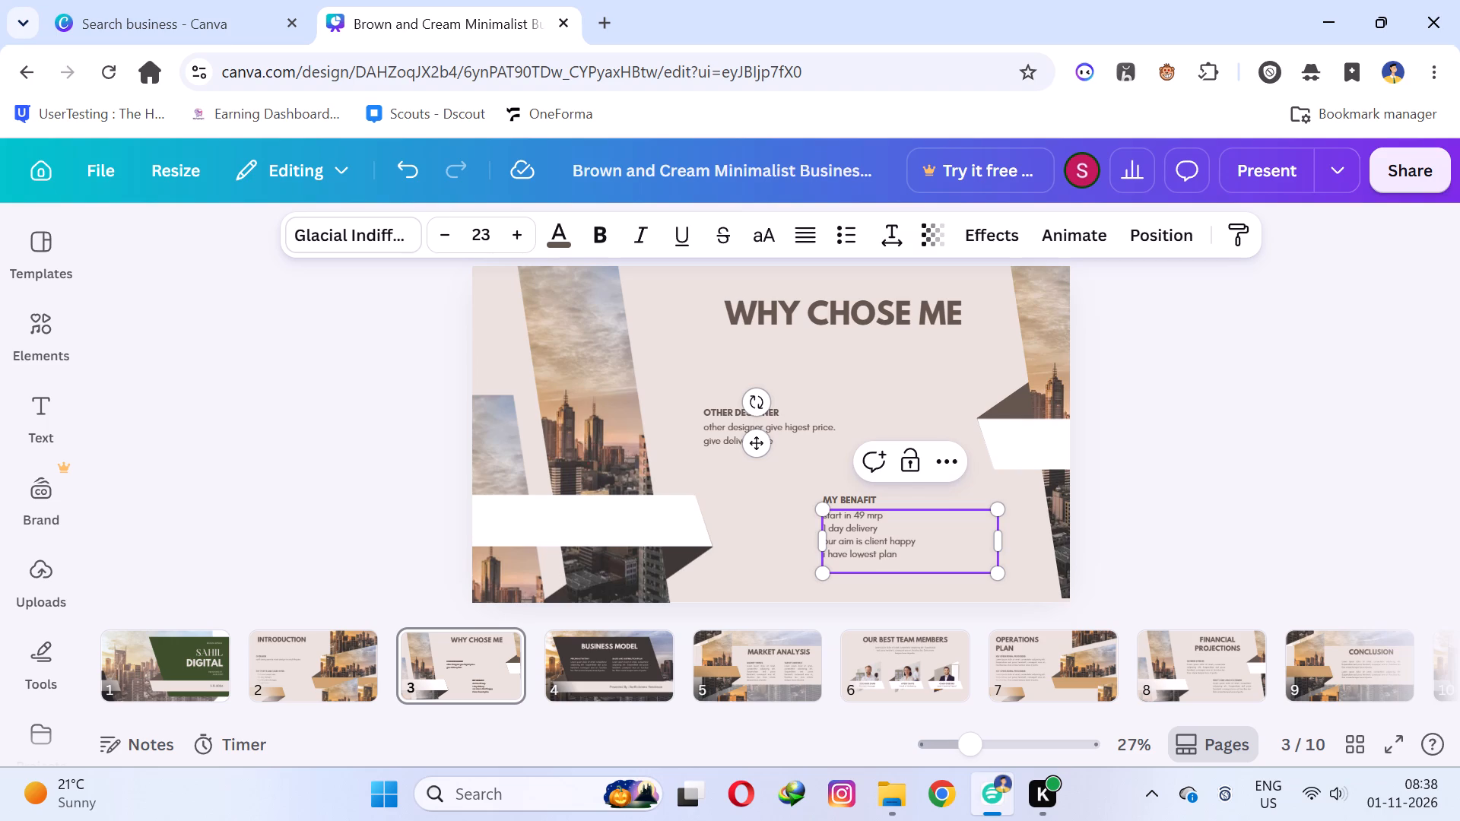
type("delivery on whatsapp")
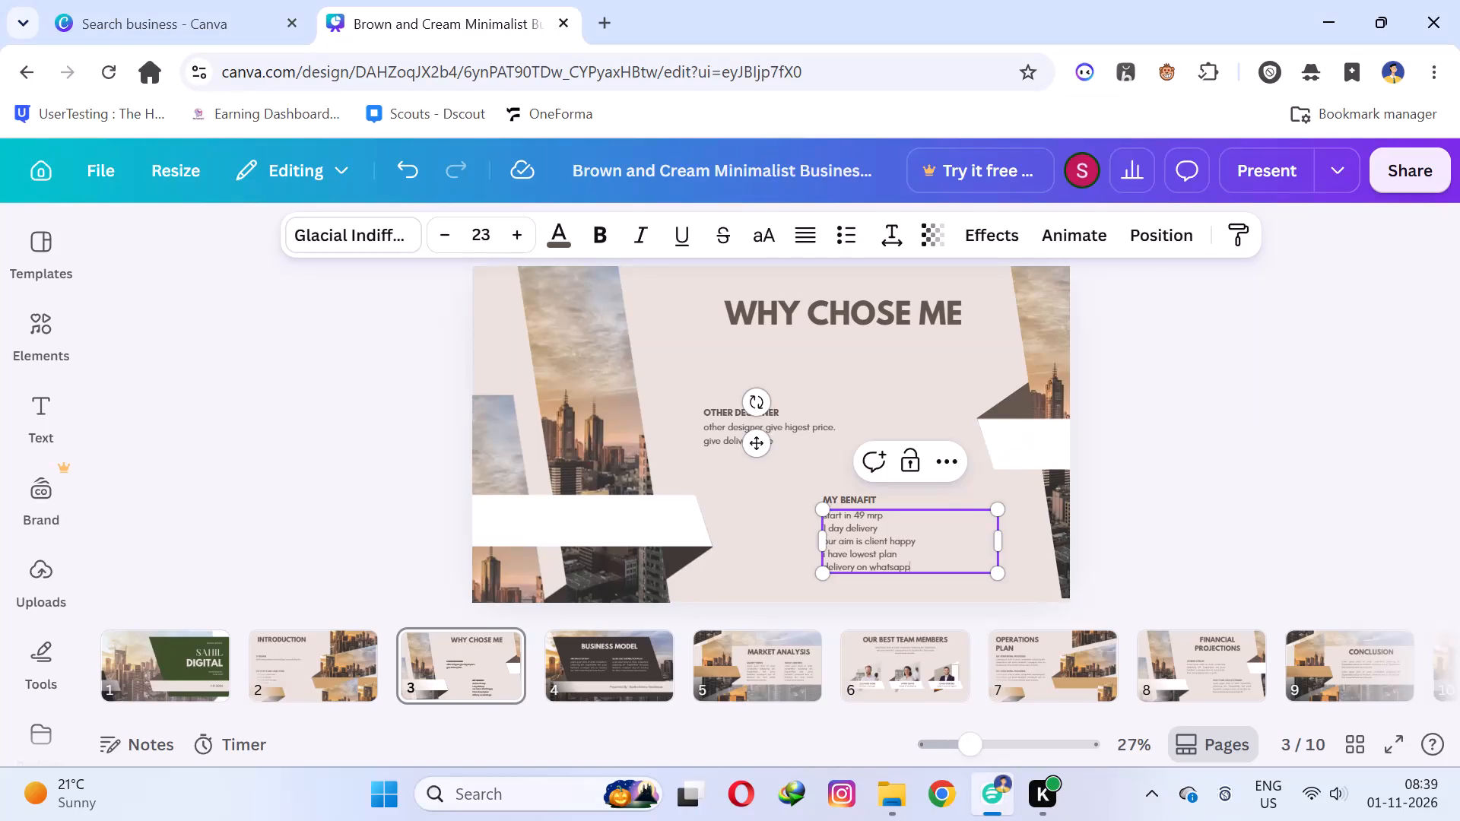
left_click(1217, 535)
Add a new text box to slide 3, the "WHY CHOSE ME" slide.
left_click(957, 595)
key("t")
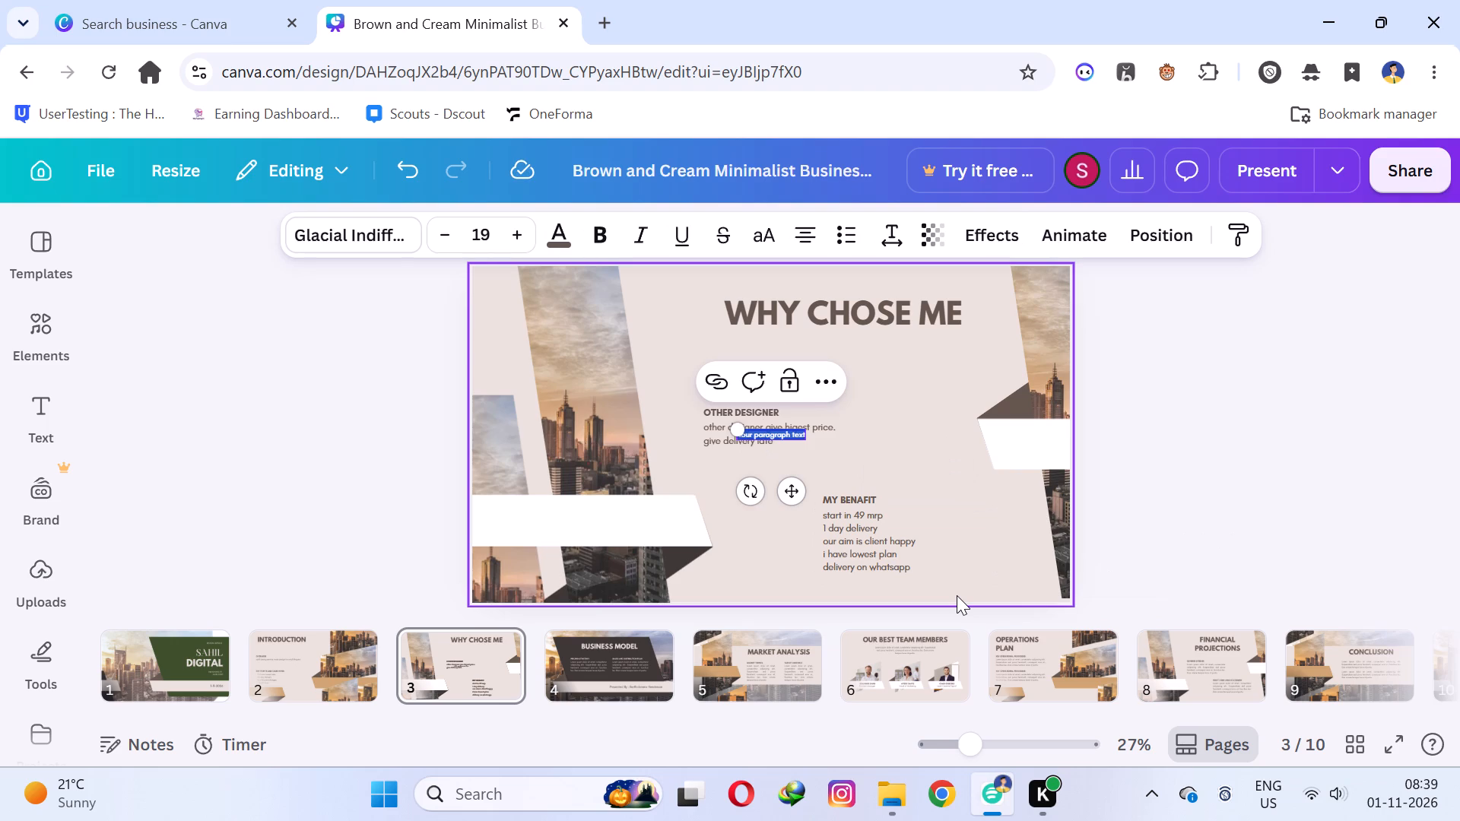
Replace the placeholder in slide 3's small overlapping text box with "contact" followed by the contact number.
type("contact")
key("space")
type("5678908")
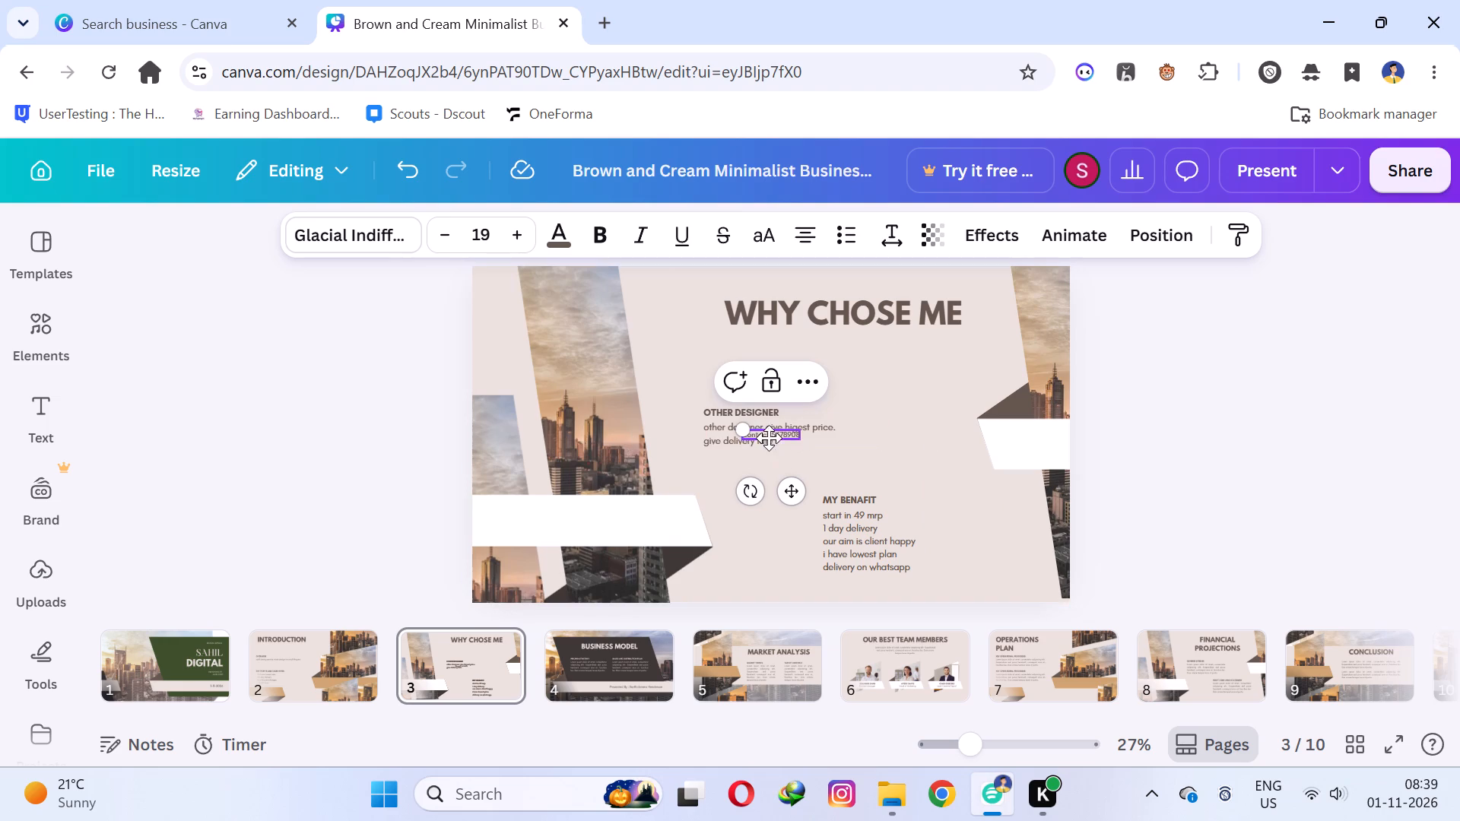
Move the contact line to slide 3's bottom right corner and enlarge it to about font size 32.8.
left_click_drag(771, 445, 922, 607)
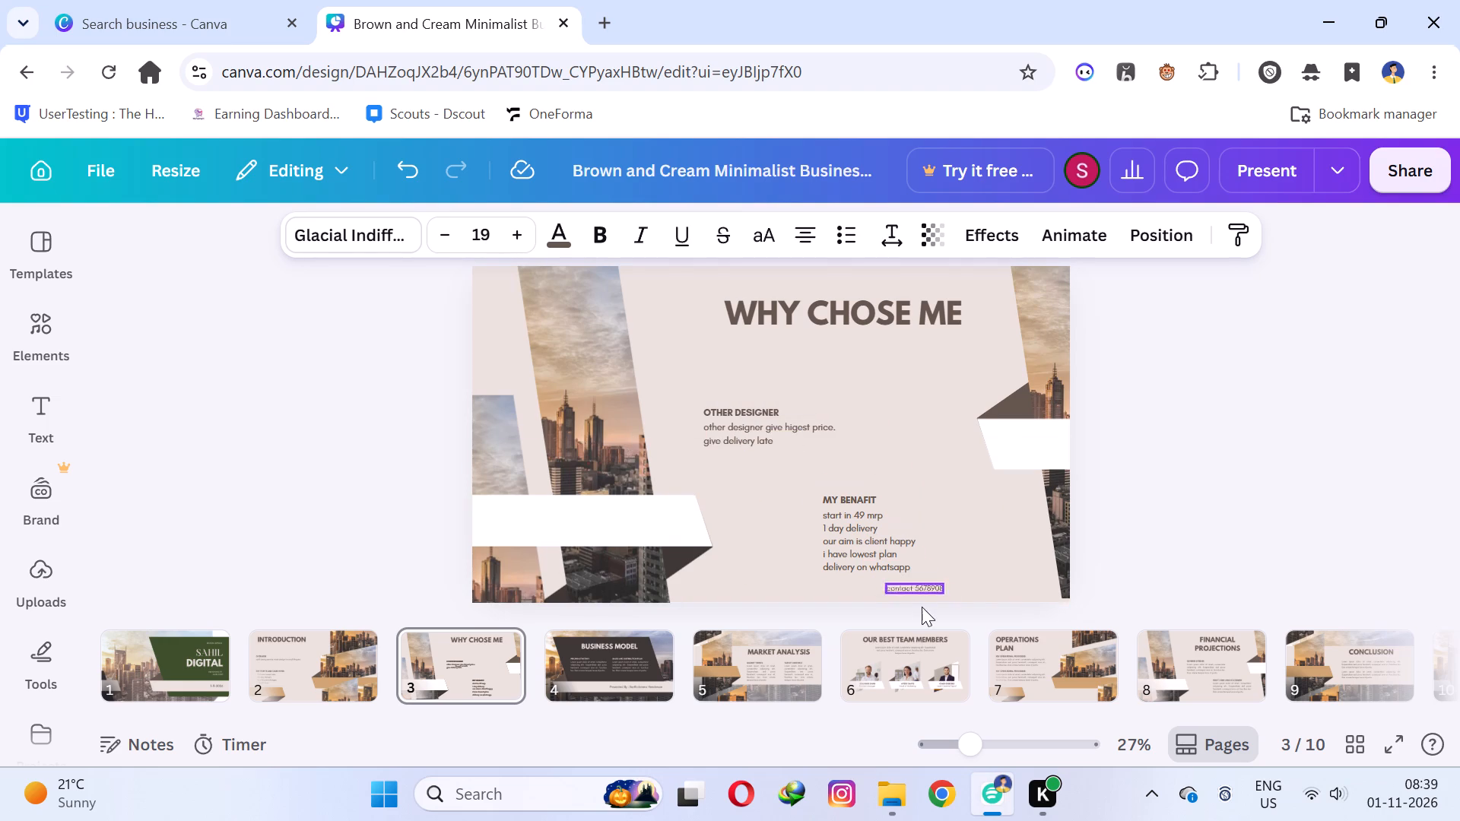
left_click_drag(922, 607, 1019, 610)
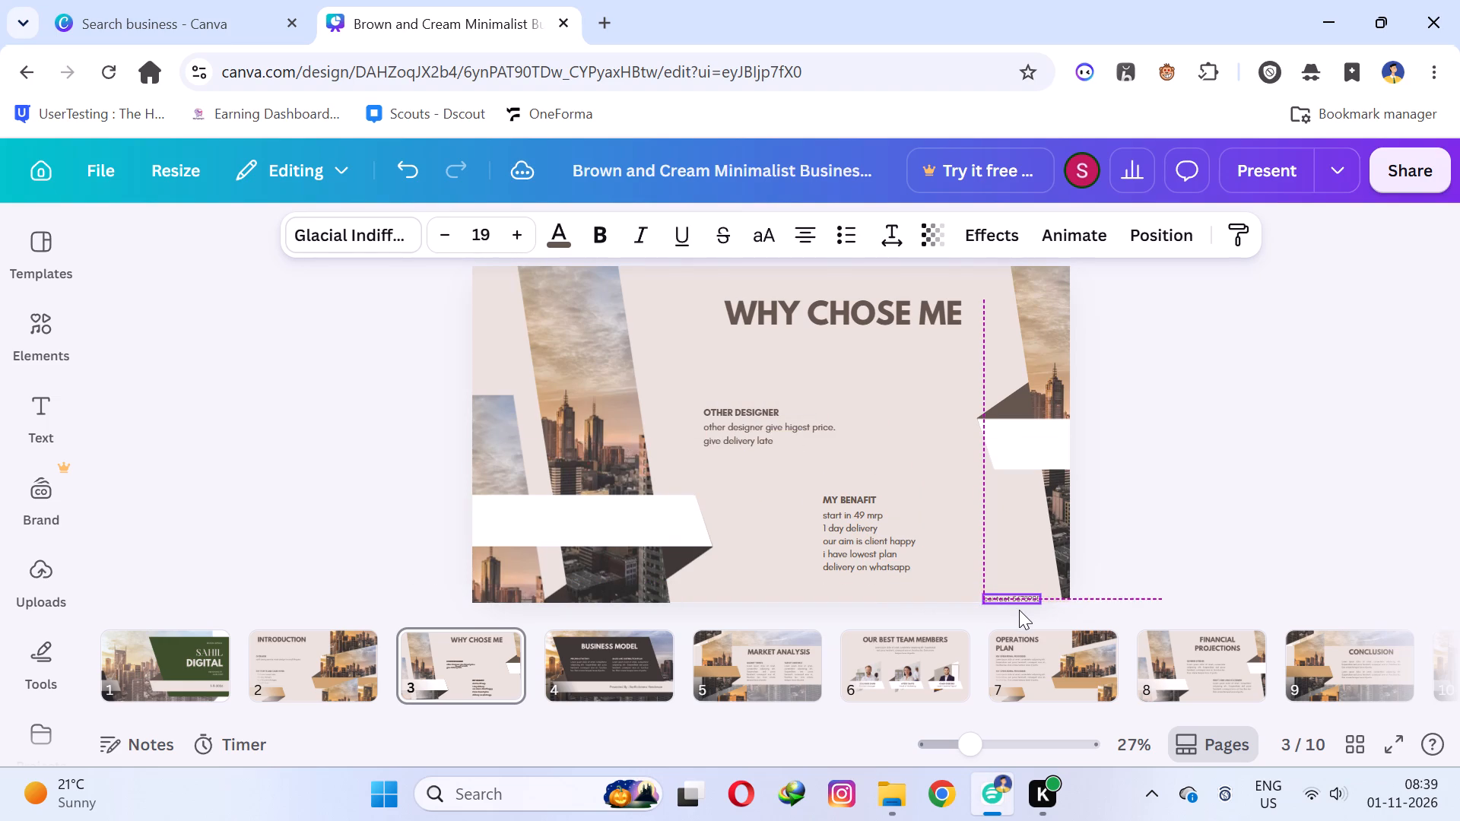
left_click_drag(1019, 610, 1019, 603)
left_click_drag(982, 588, 981, 552)
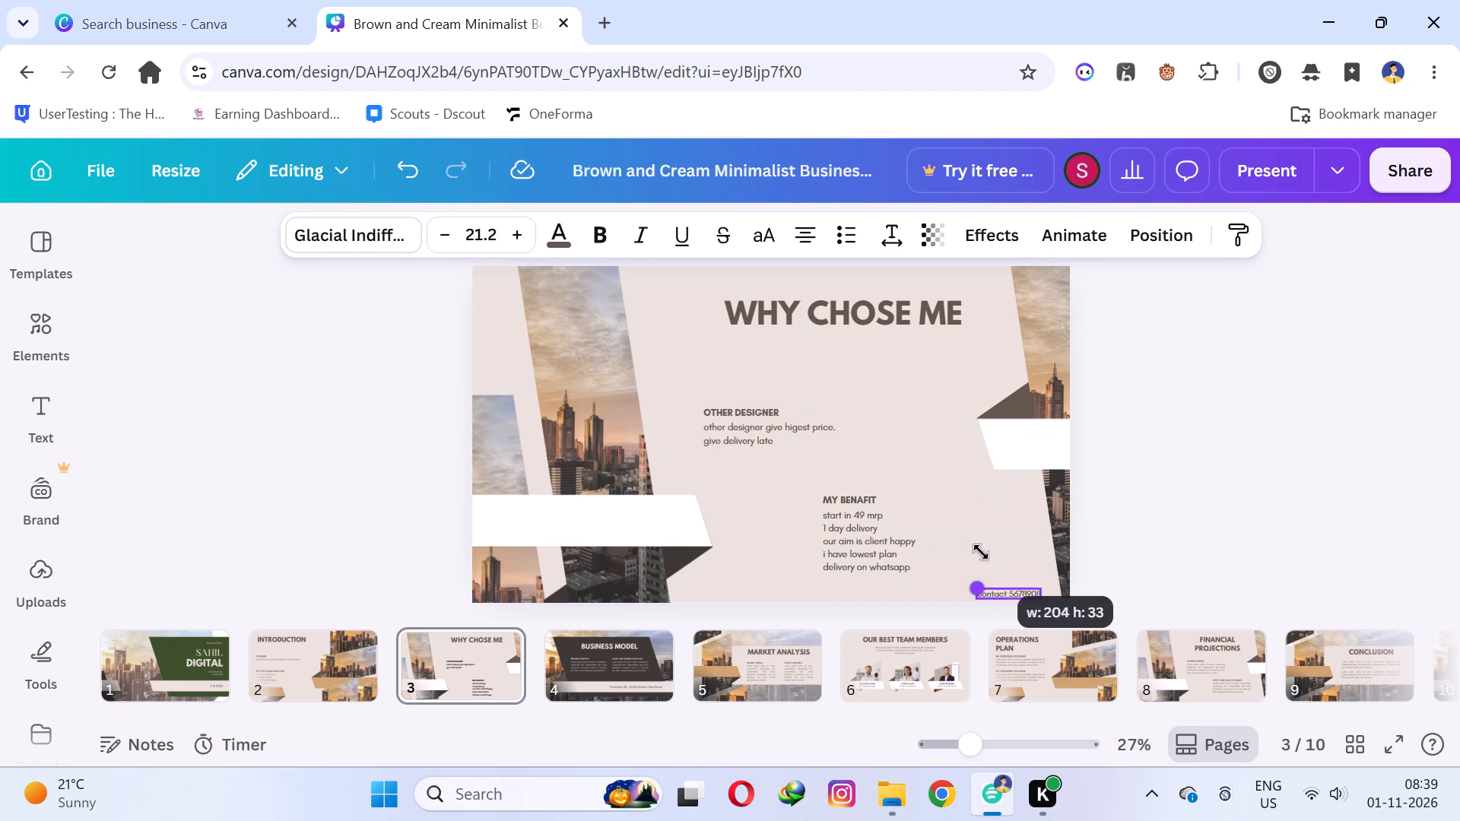
left_click_drag(981, 552, 954, 503)
left_click(1211, 518)
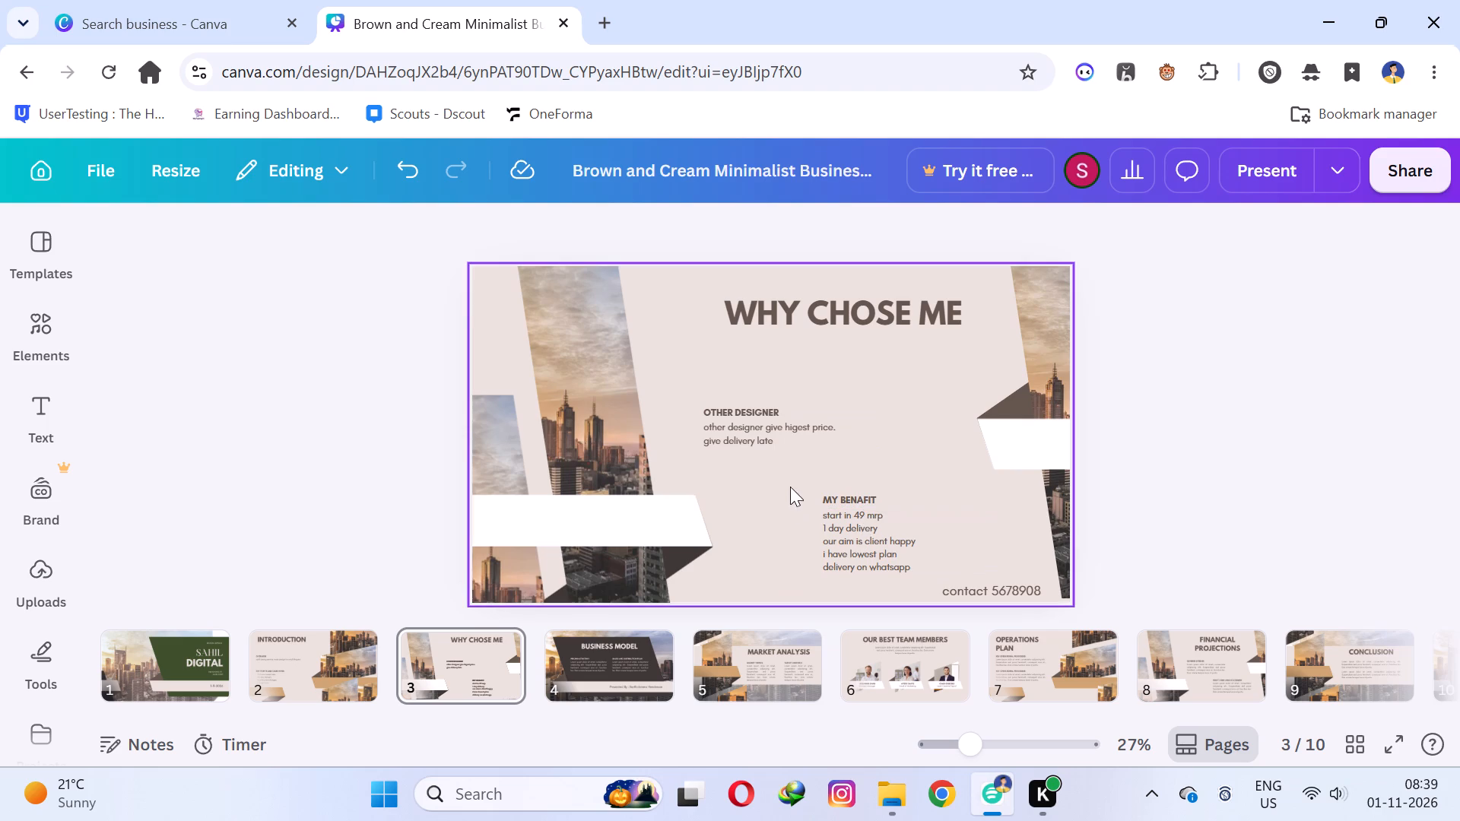
Format the texts under "OTHER DESIGNER" and "MY BENAFIT" as bulleted lists.
left_click(777, 436)
left_click(847, 246)
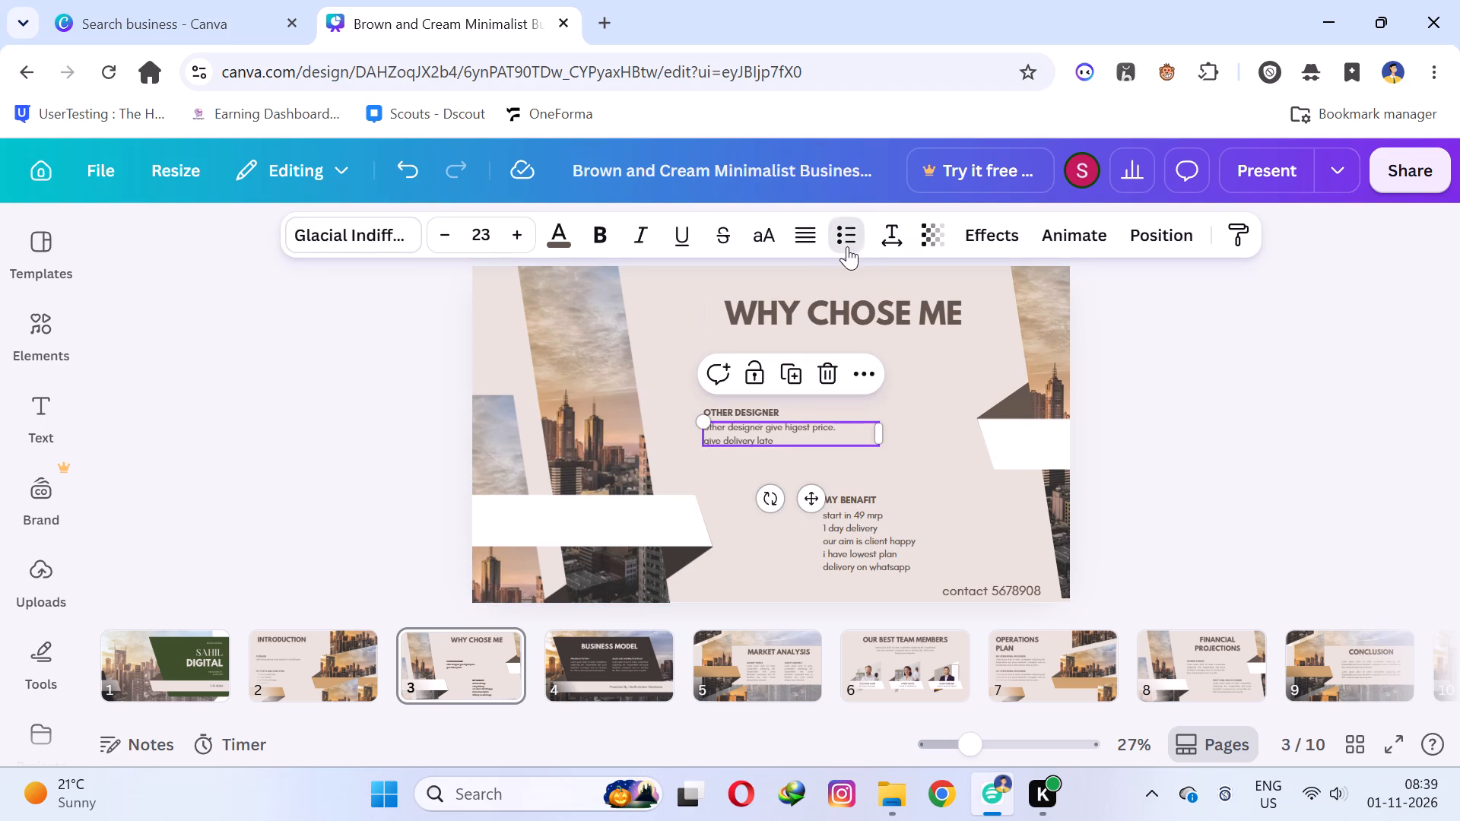
left_click(869, 557)
left_click(840, 236)
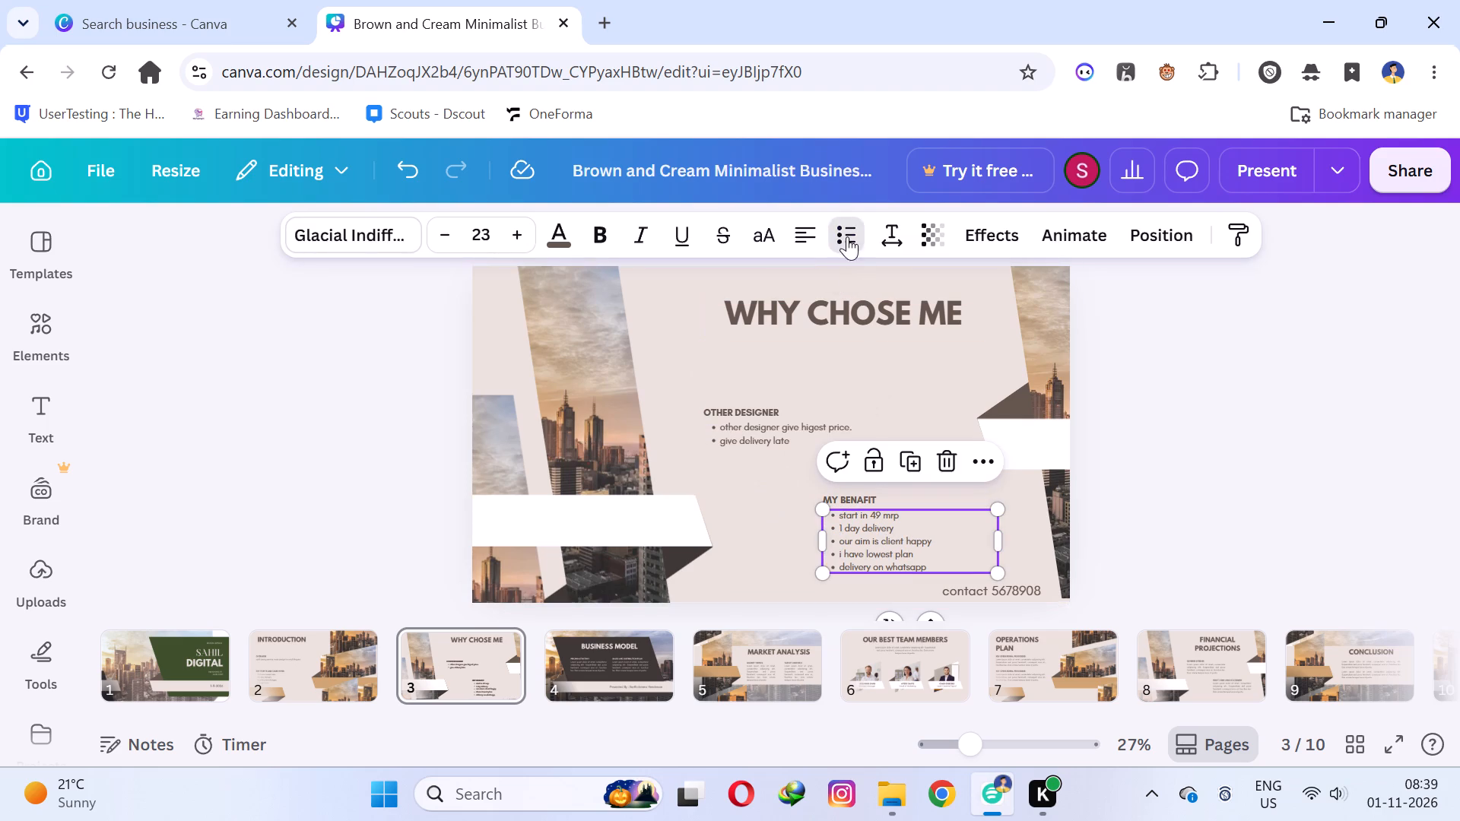
left_click(1297, 363)
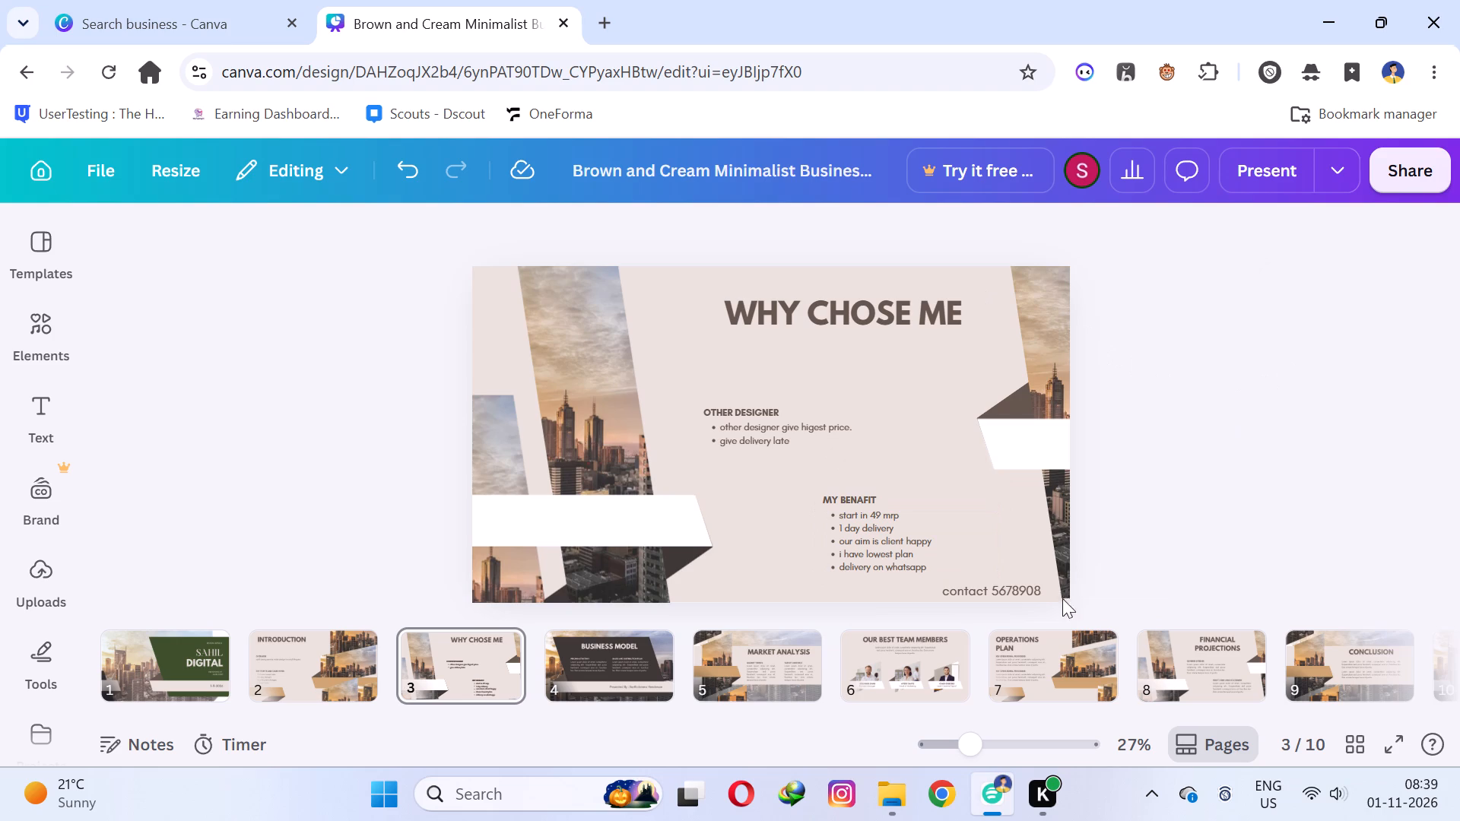
Set the contact line at the bottom of slide 3 in uppercase.
left_click(957, 585)
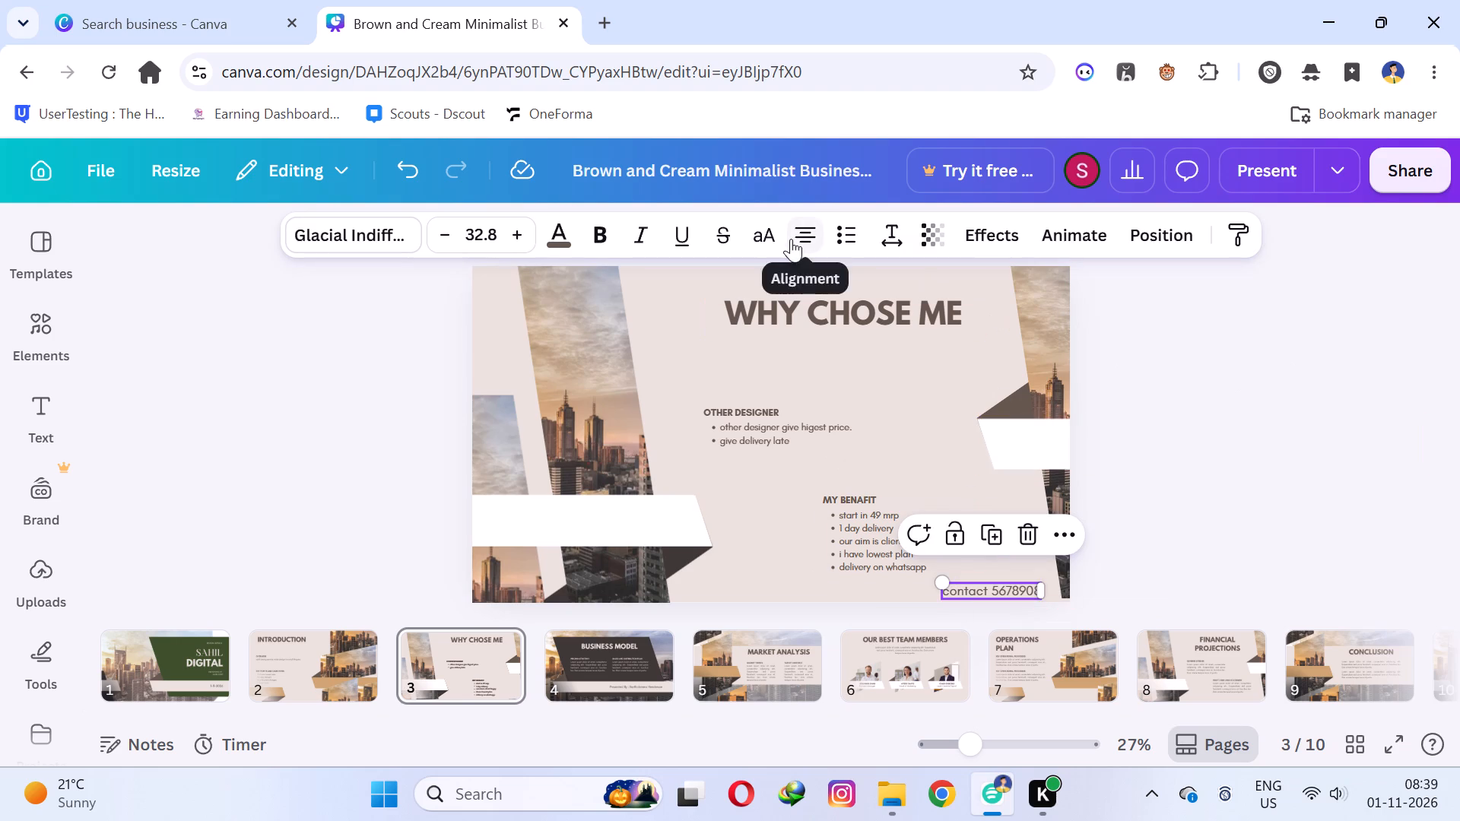
left_click(776, 236)
left_click(1284, 420)
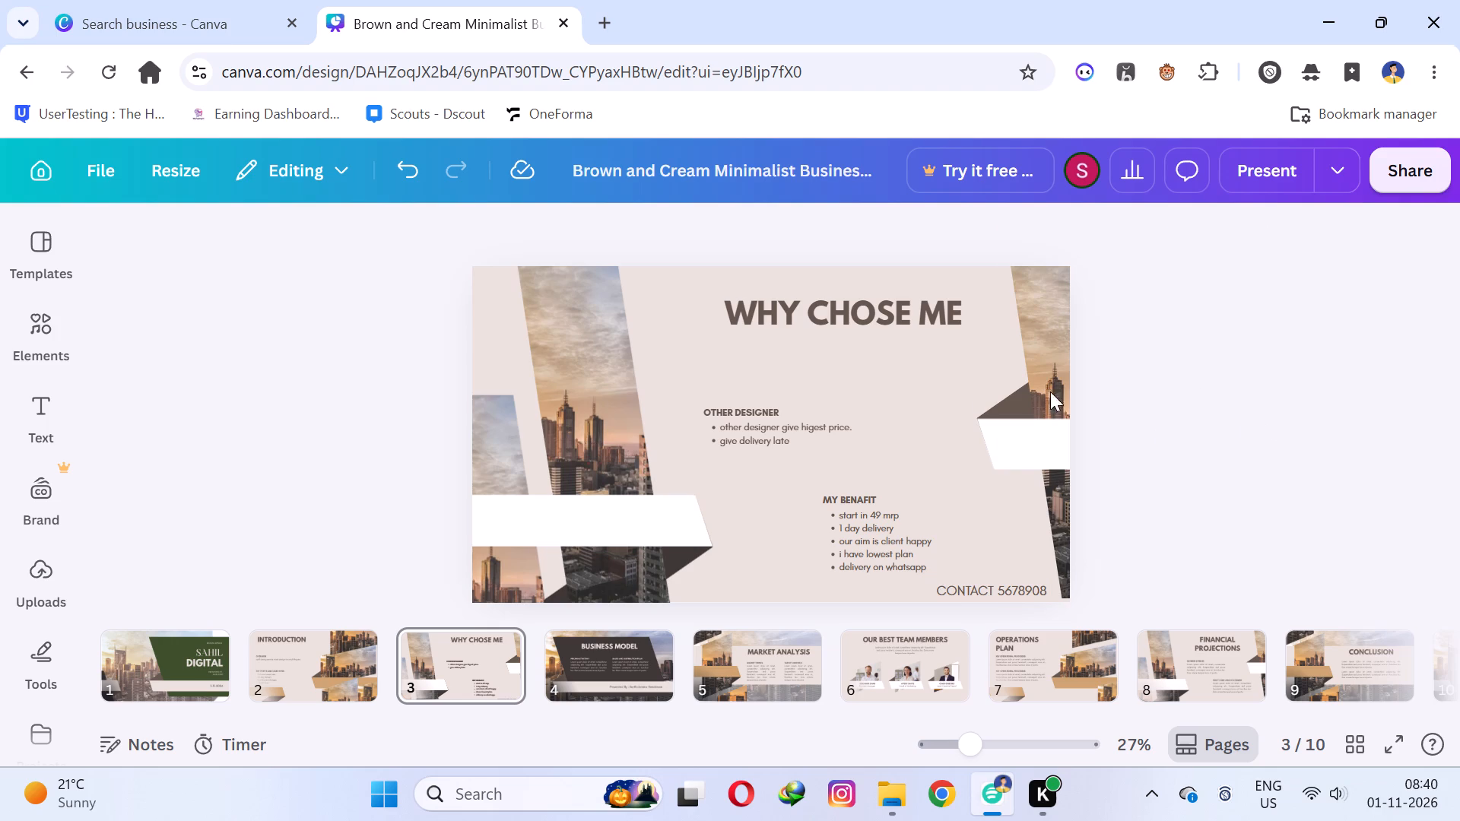
Search the text colours for "dark brown" and apply the first dark brown shade to the "OTHER DESIGNER" heading.
left_click(757, 405)
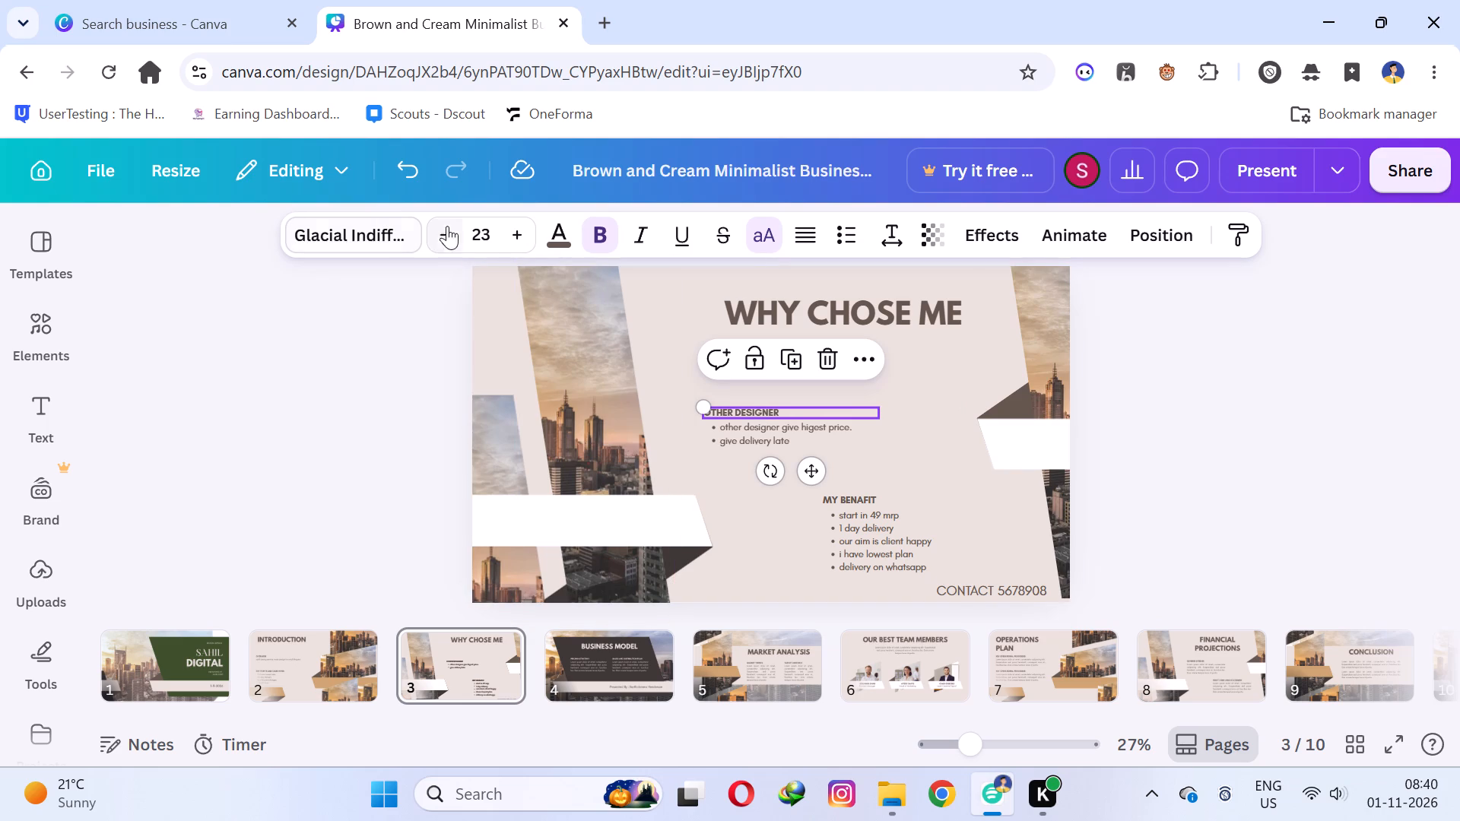
left_click(546, 237)
left_click(259, 361)
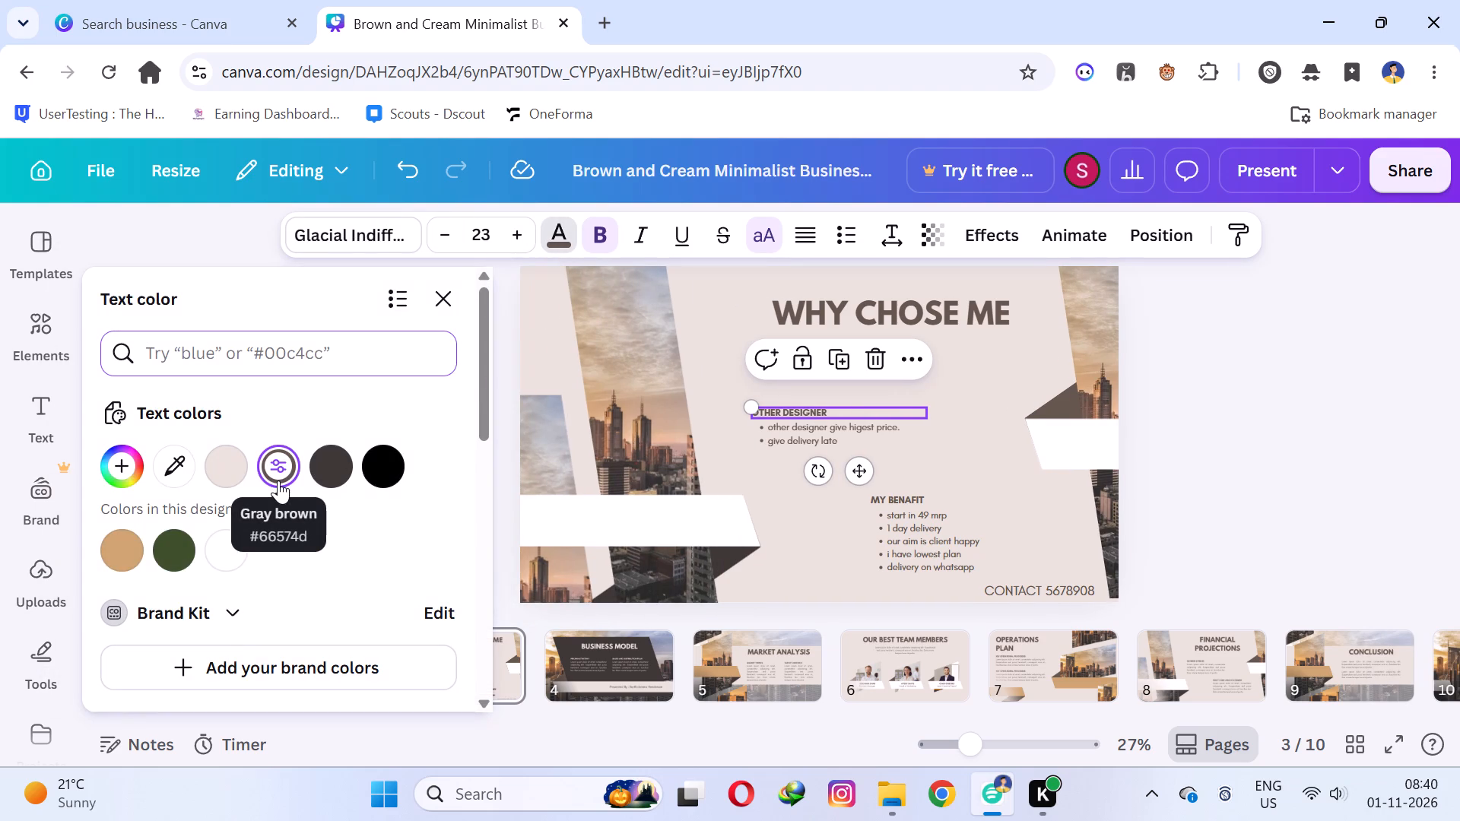
type("dark browb")
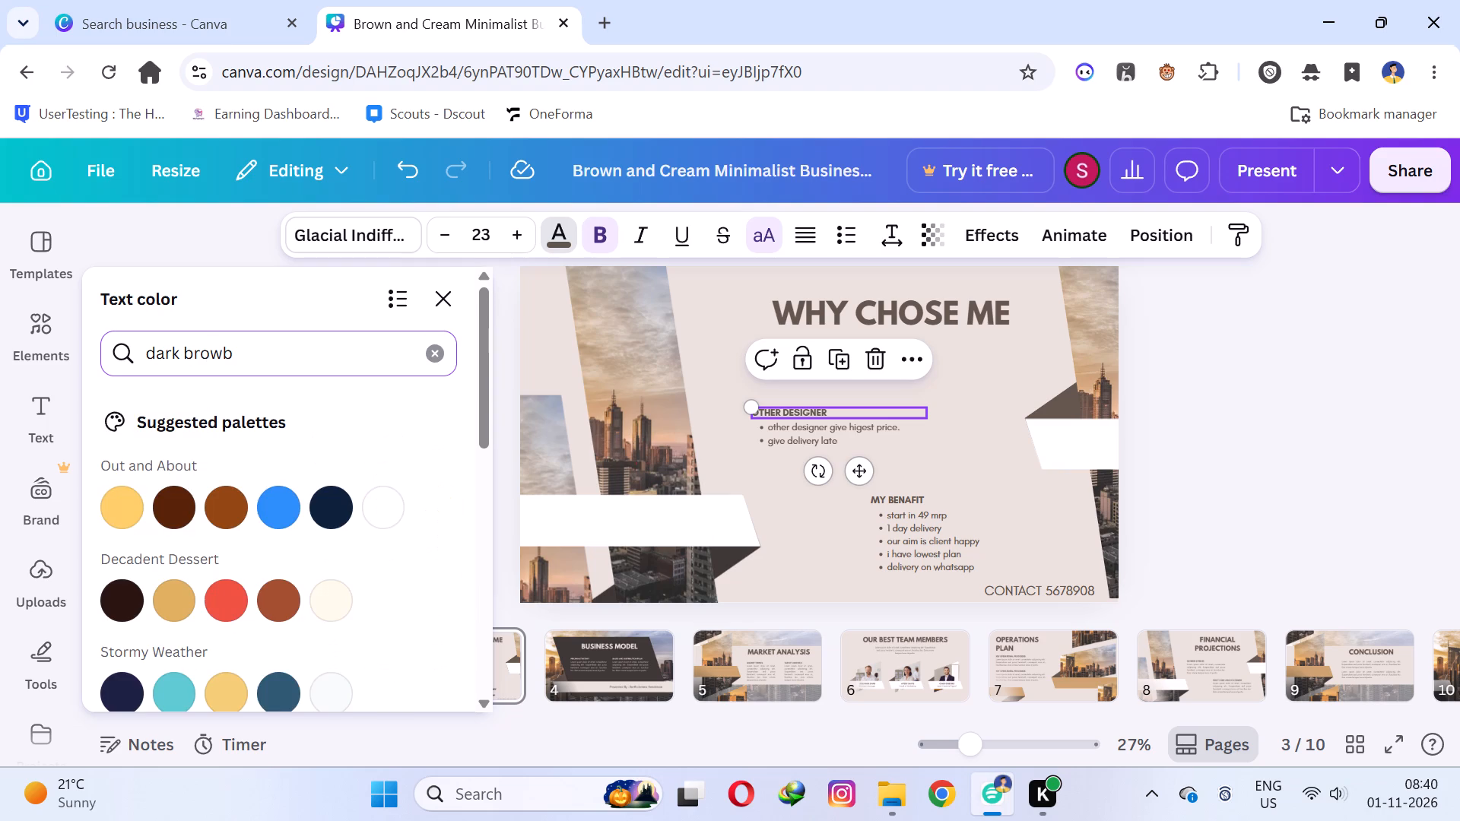
key("BackSpace")
key("n")
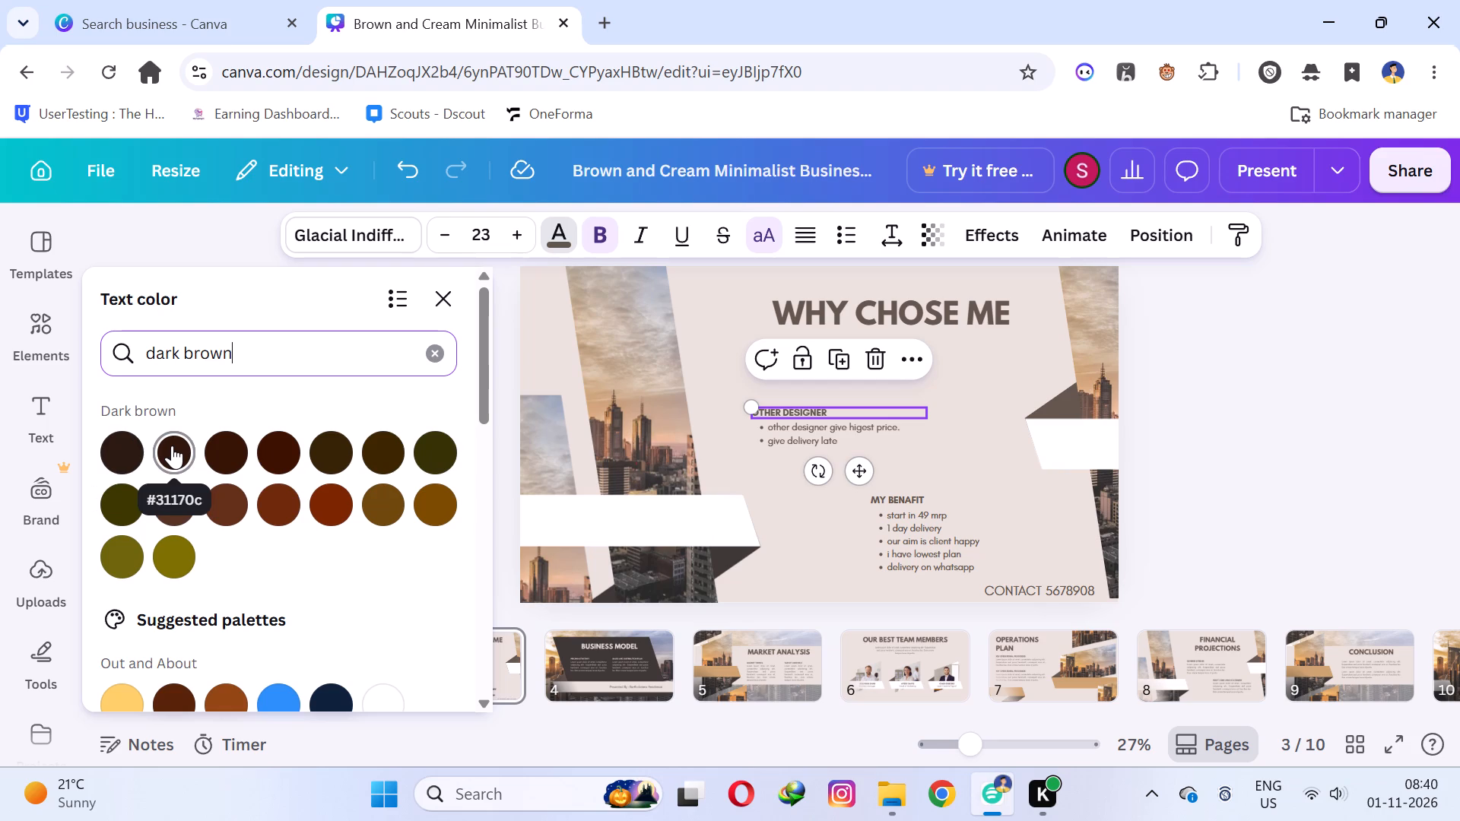
left_click(103, 447)
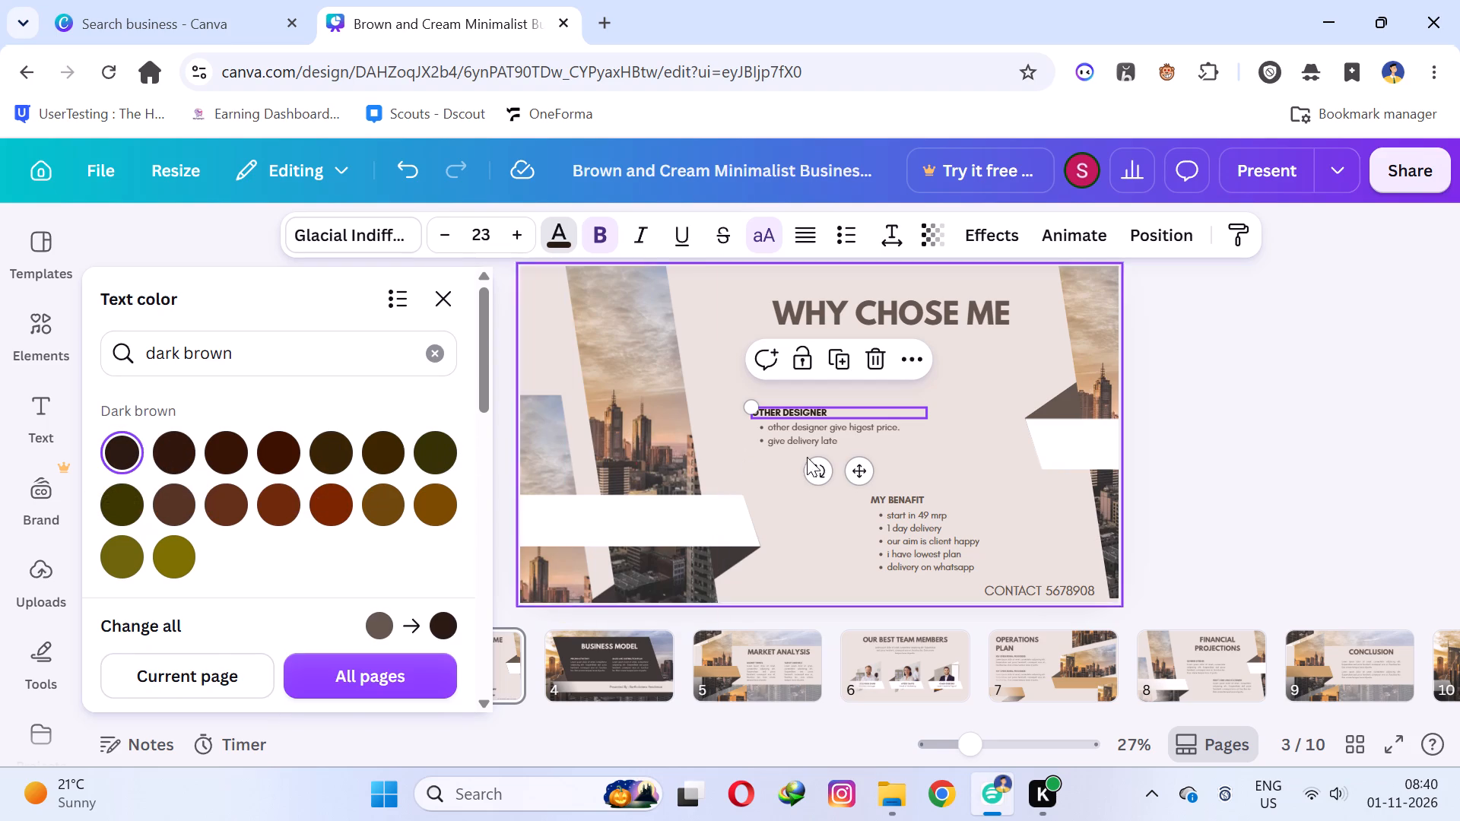
Apply the same first dark brown shade to the "MY BENAFIT" heading.
left_click(891, 499)
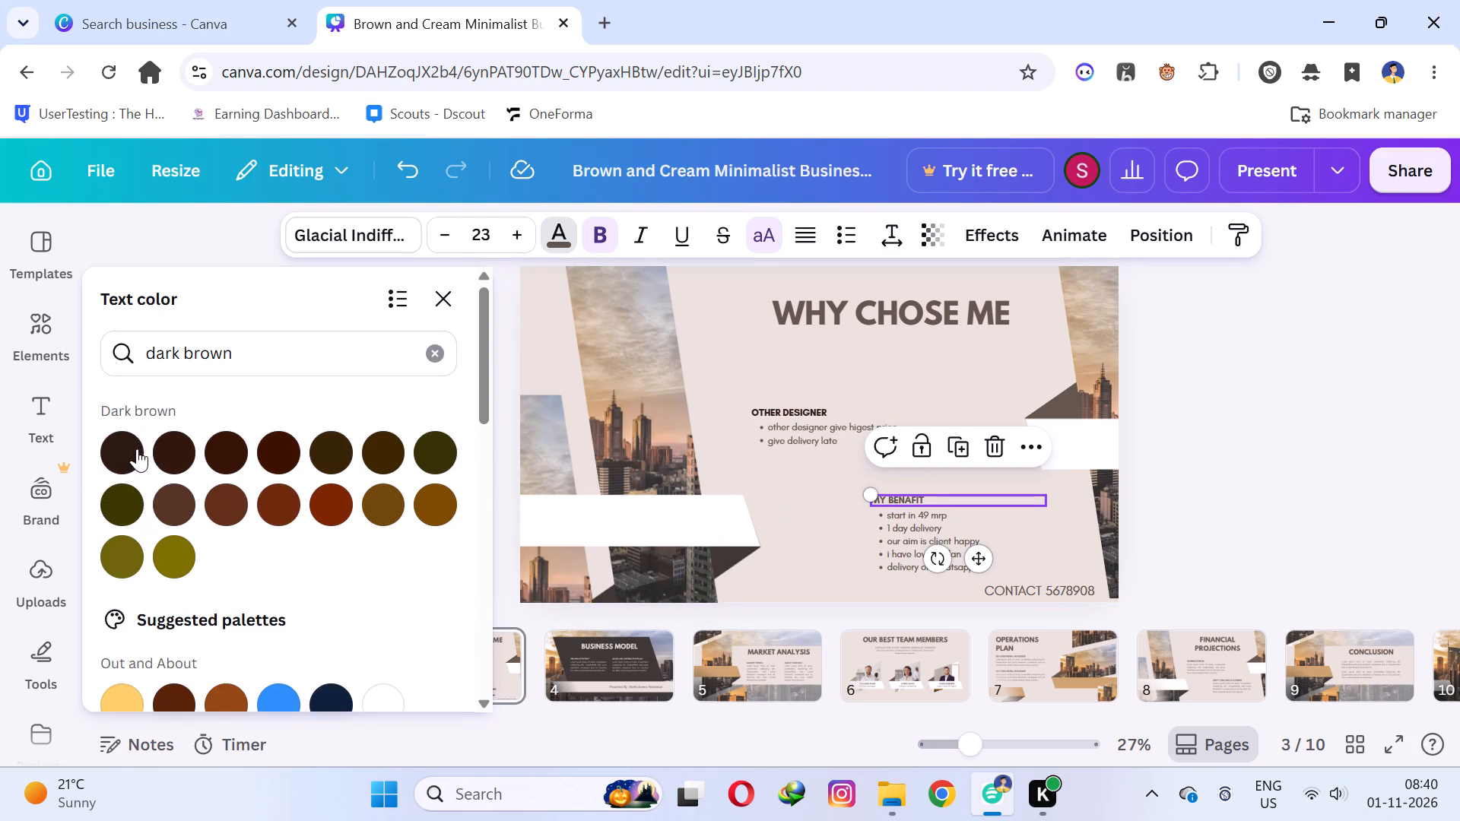
left_click(127, 449)
left_click(1386, 396)
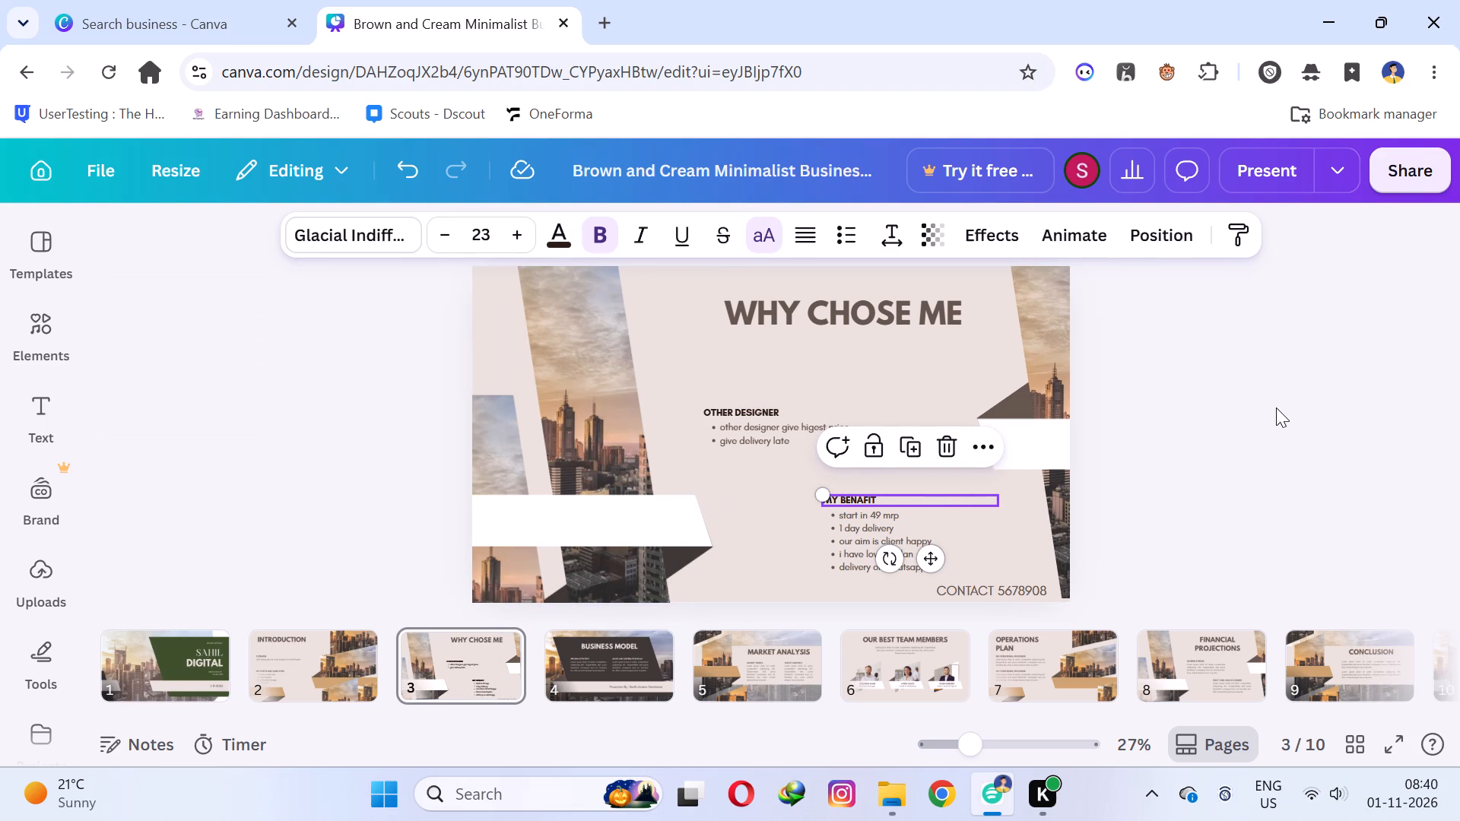
left_click(1276, 407)
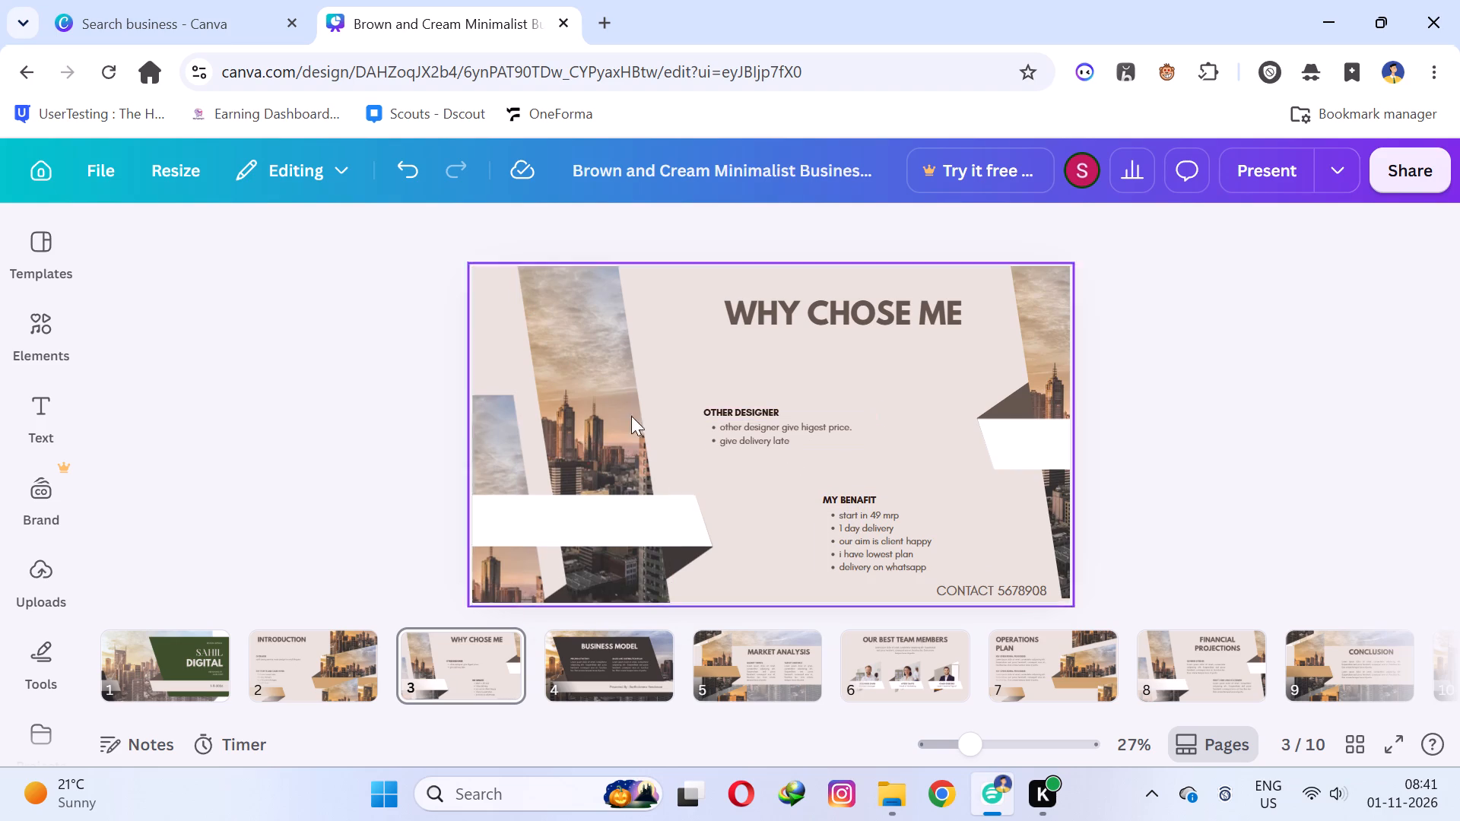
Group the "OTHER DESIGNER" heading with its bulleted list.
left_click_drag(687, 407, 722, 438)
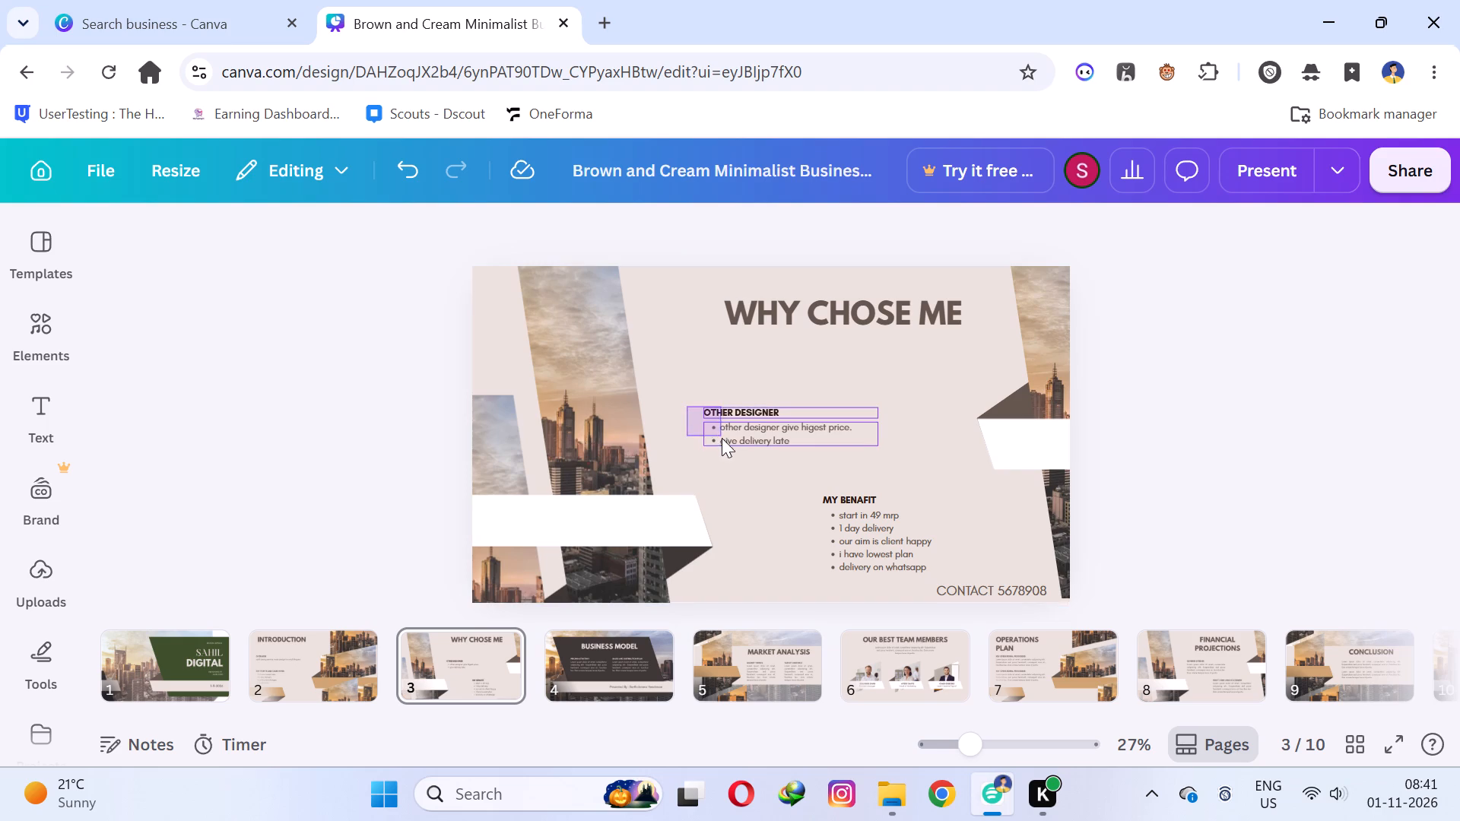
left_click_drag(722, 438, 760, 447)
left_click(723, 361)
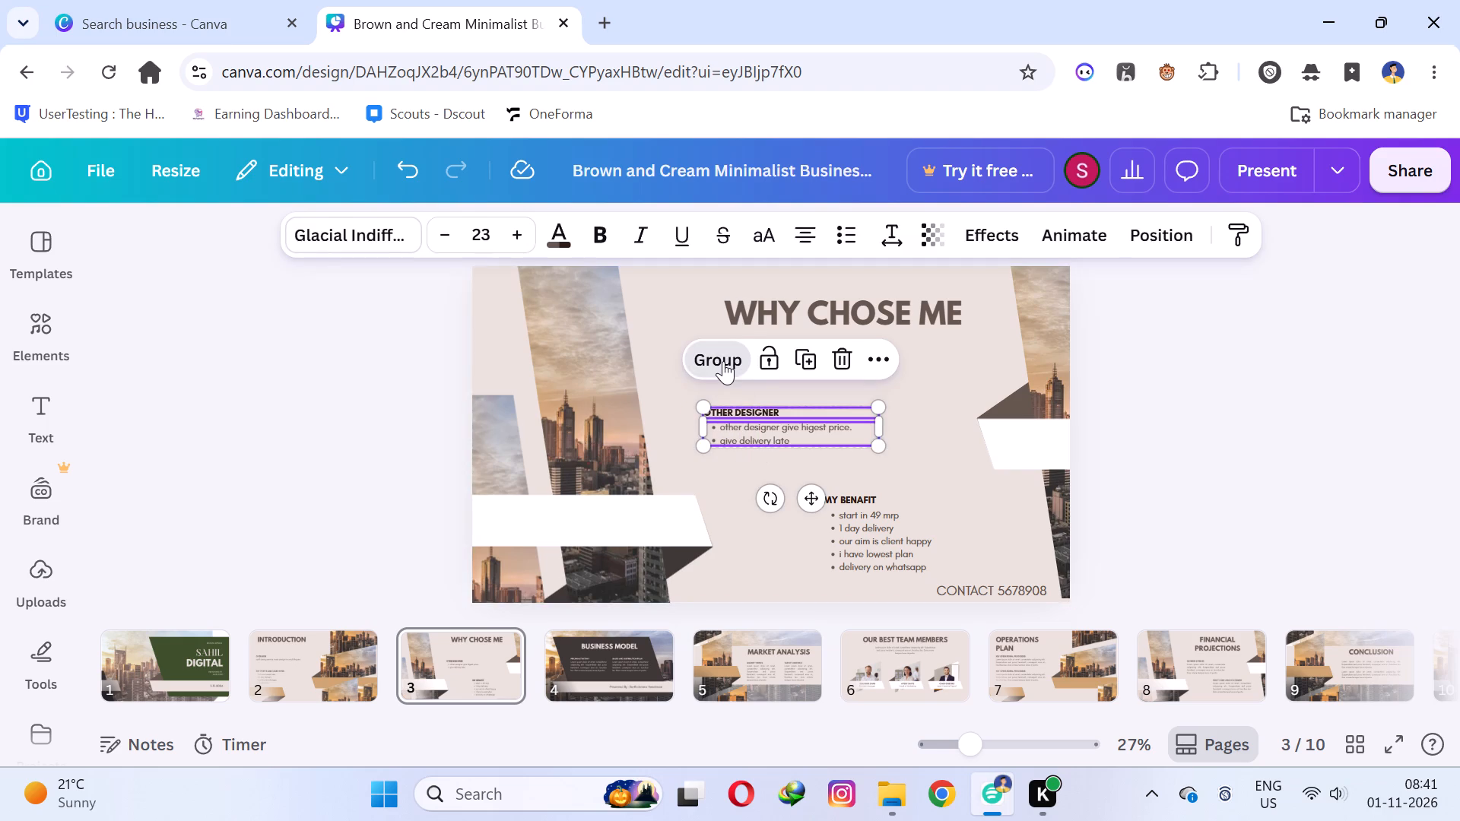
left_click(1206, 333)
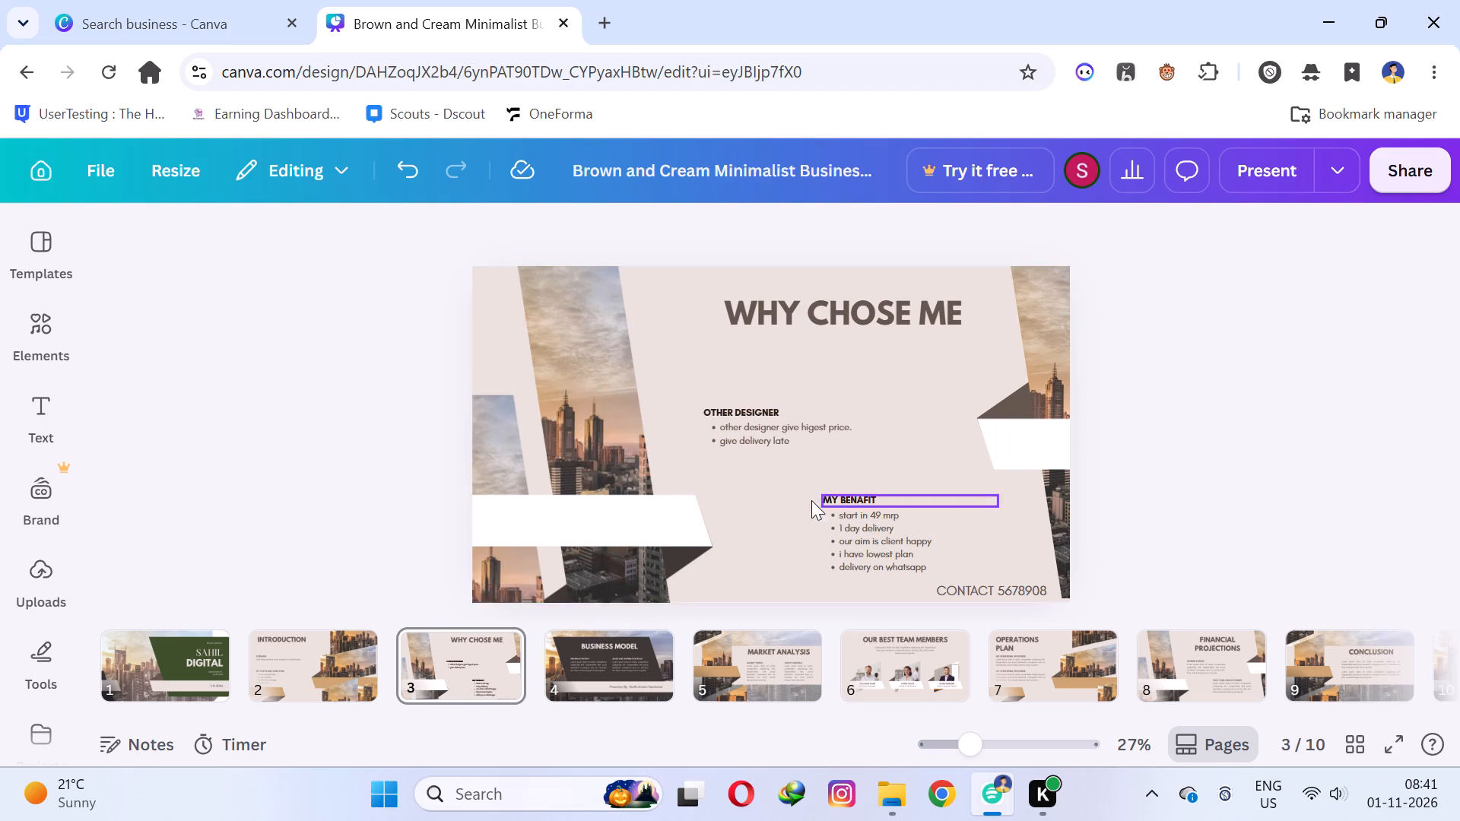
Group the "MY BENAFIT" heading with its bulleted list.
left_click_drag(797, 500, 904, 567)
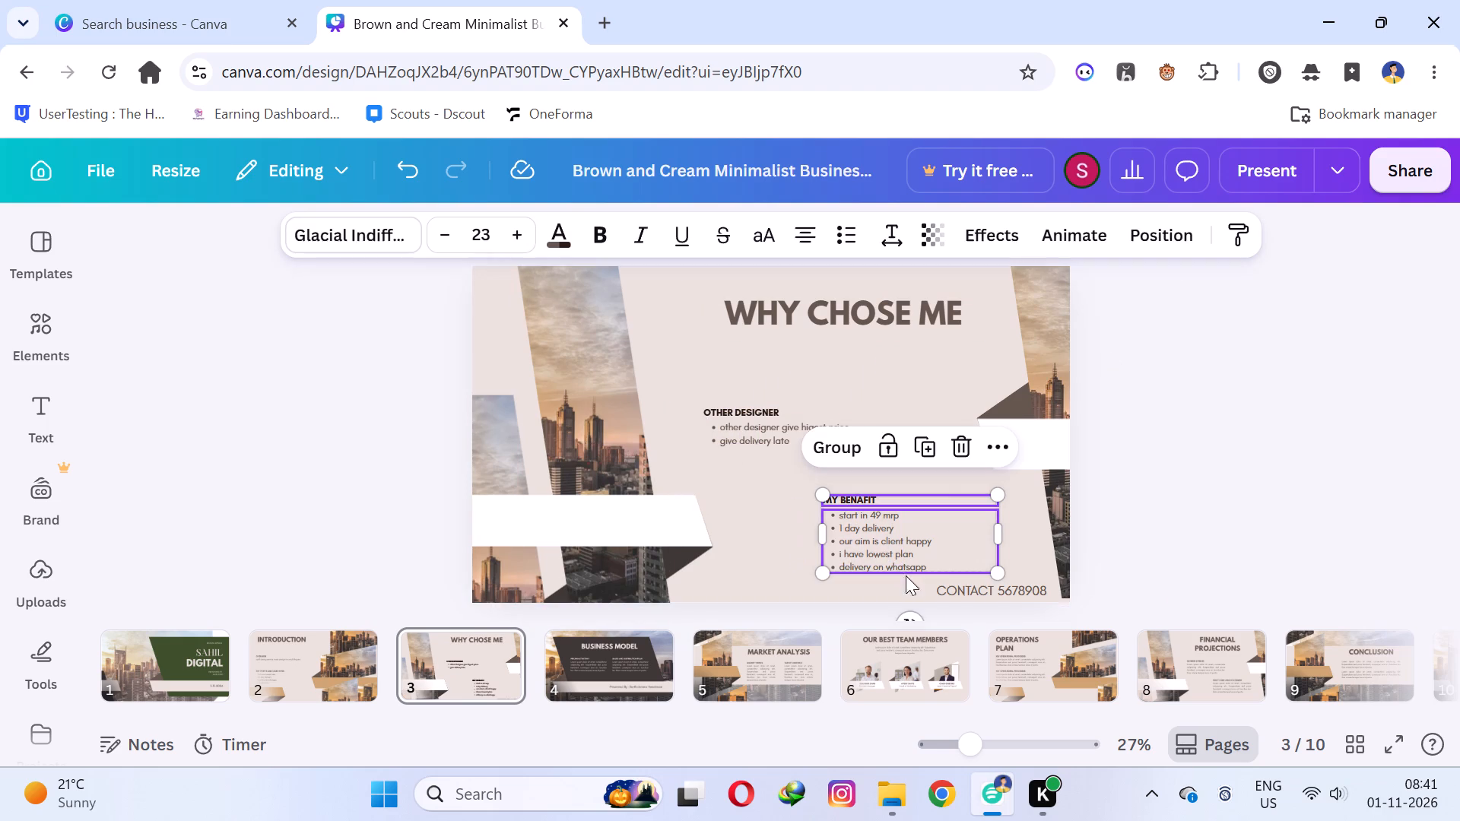
left_click(846, 446)
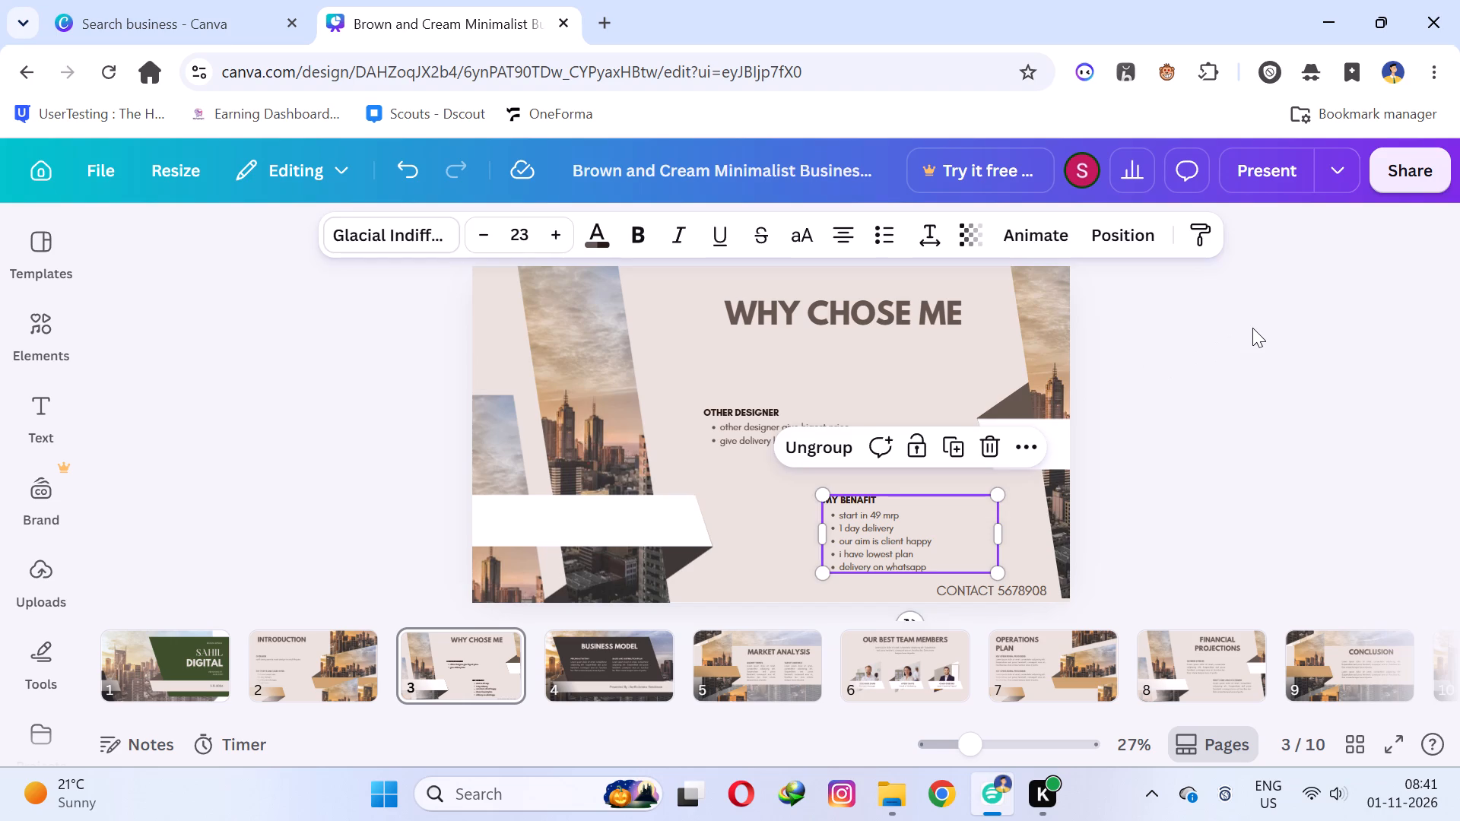
left_click(1252, 328)
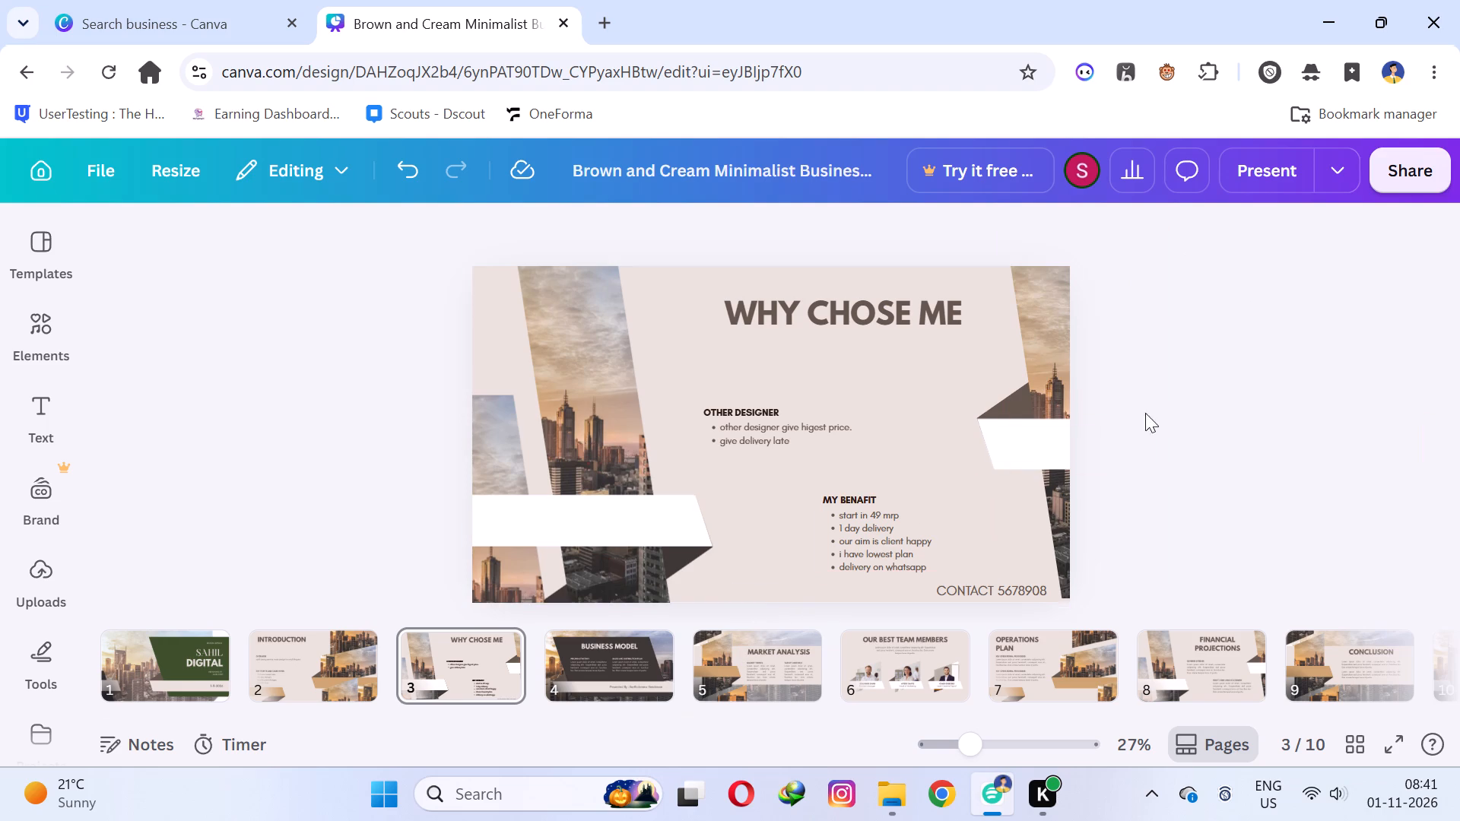
Open slide 4, "BUSINESS MODEL", for editing.
left_click(604, 648)
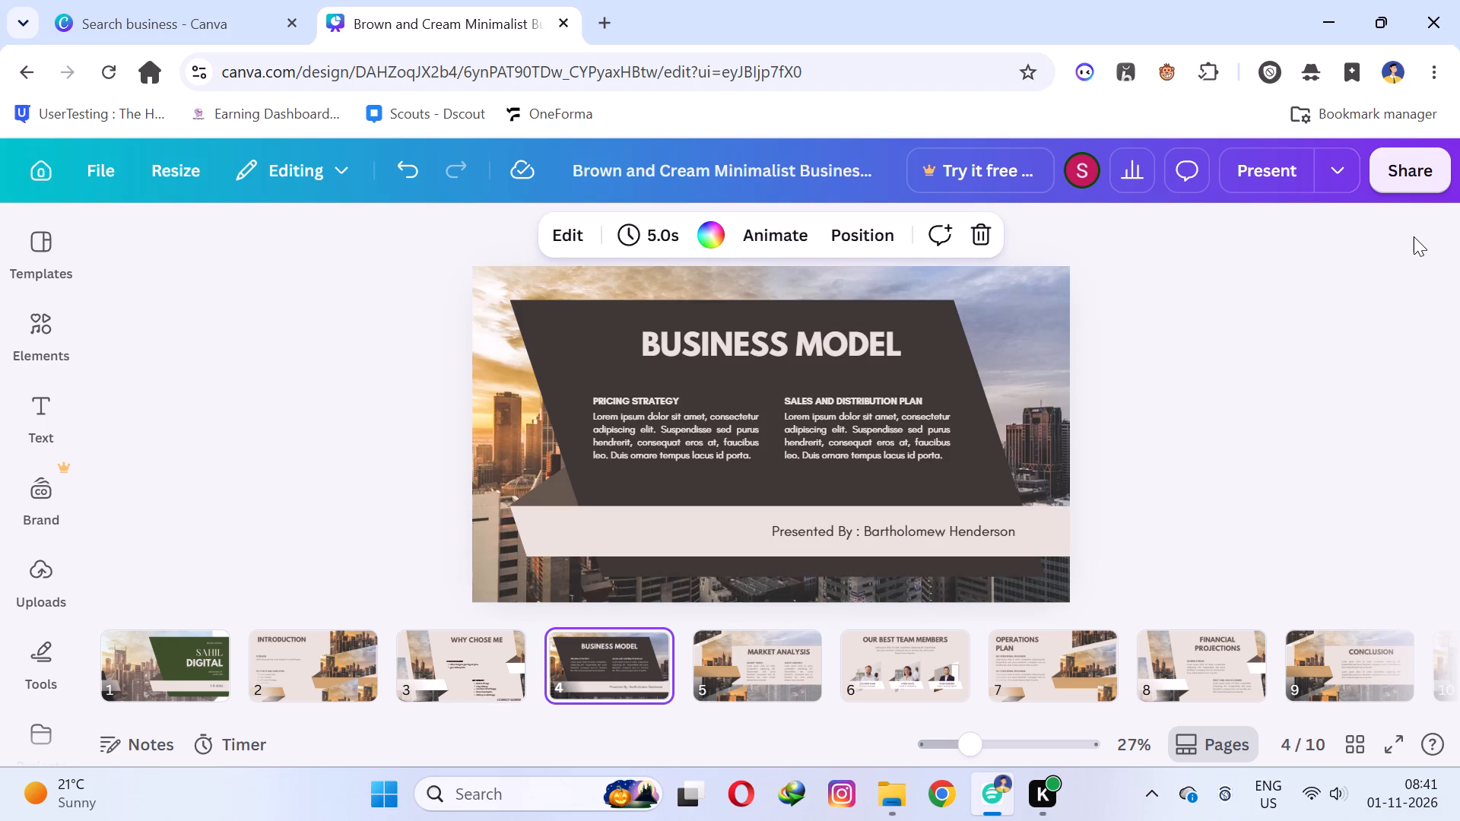
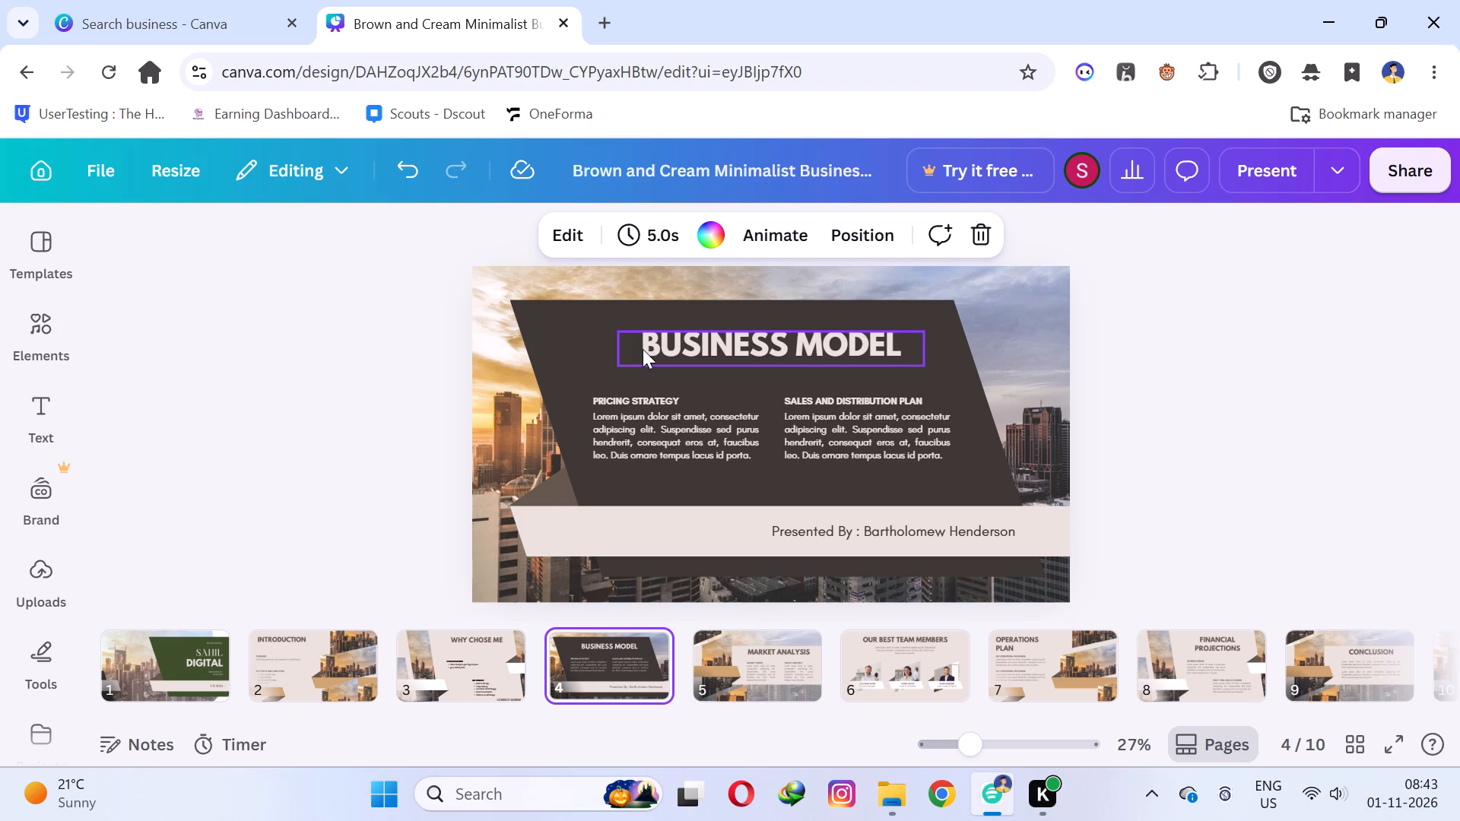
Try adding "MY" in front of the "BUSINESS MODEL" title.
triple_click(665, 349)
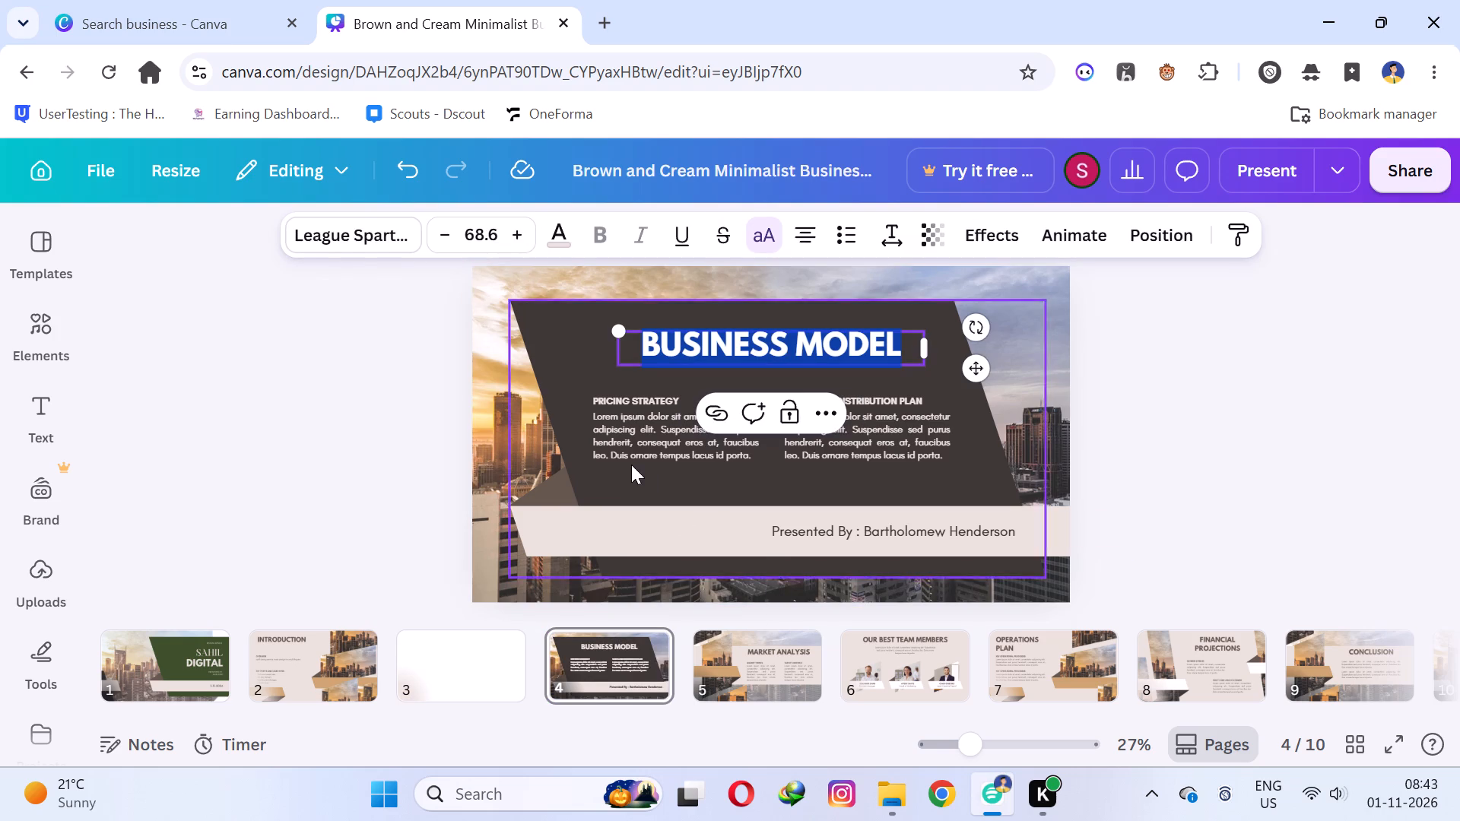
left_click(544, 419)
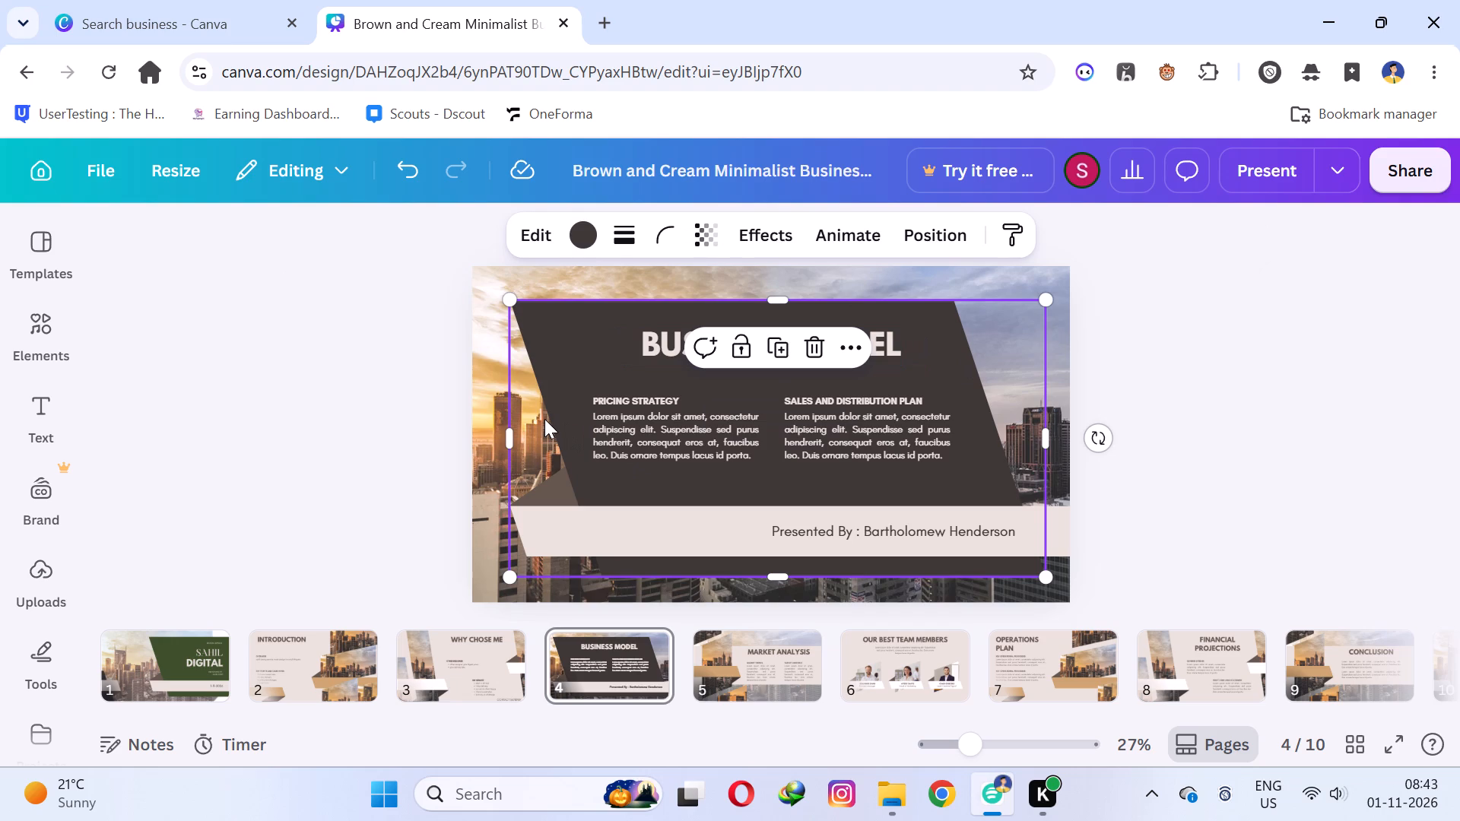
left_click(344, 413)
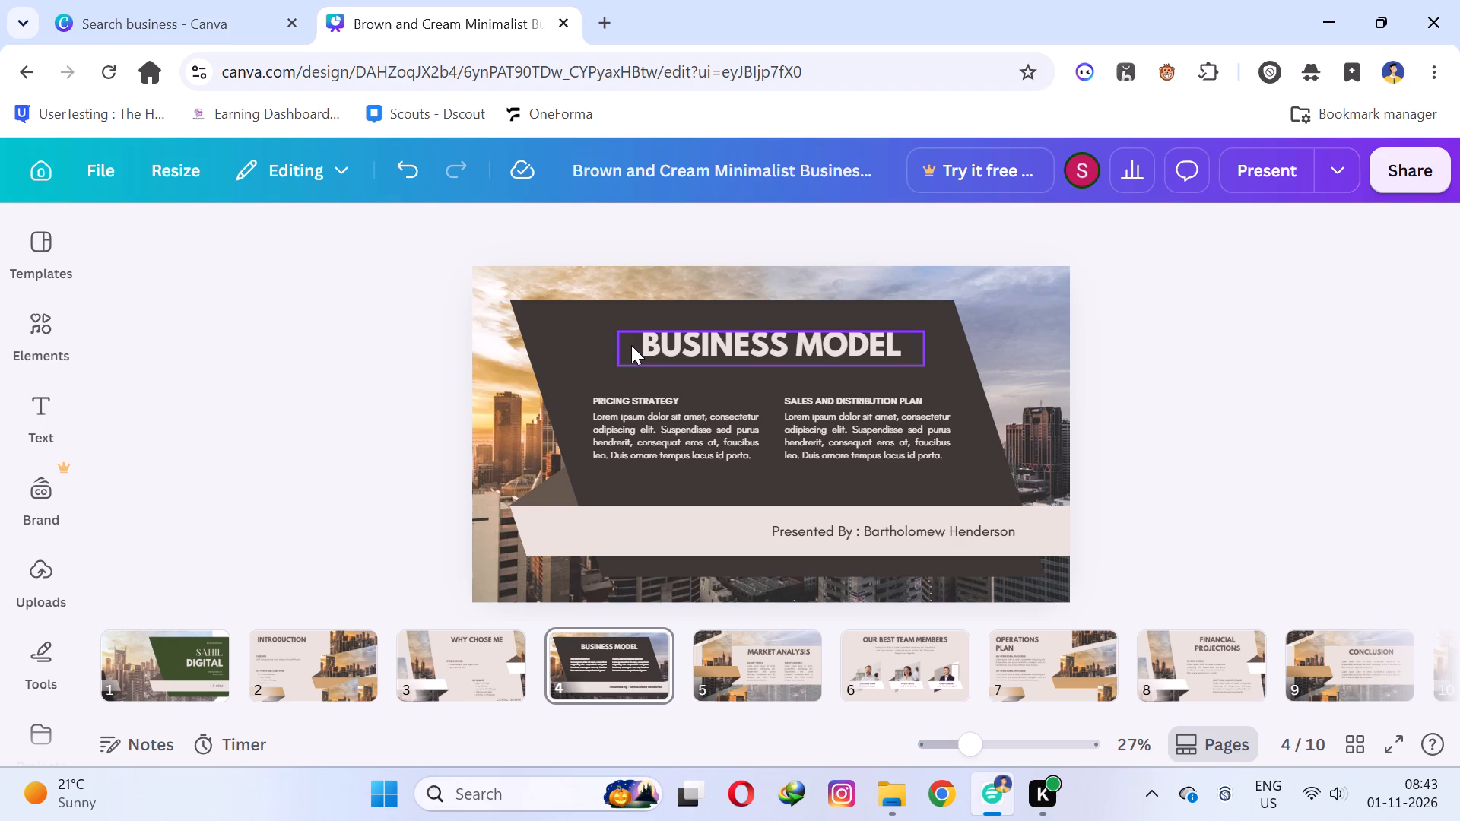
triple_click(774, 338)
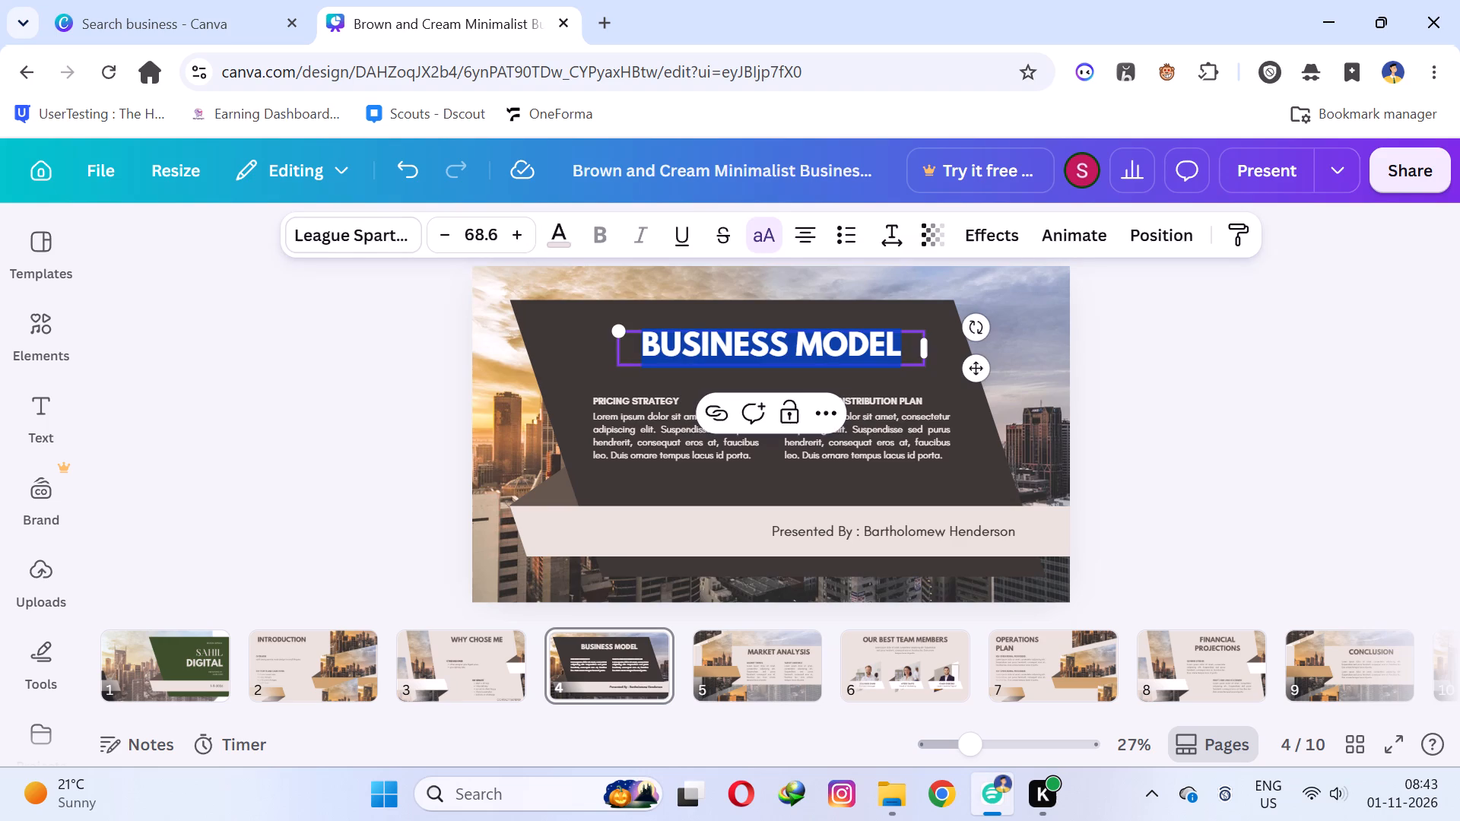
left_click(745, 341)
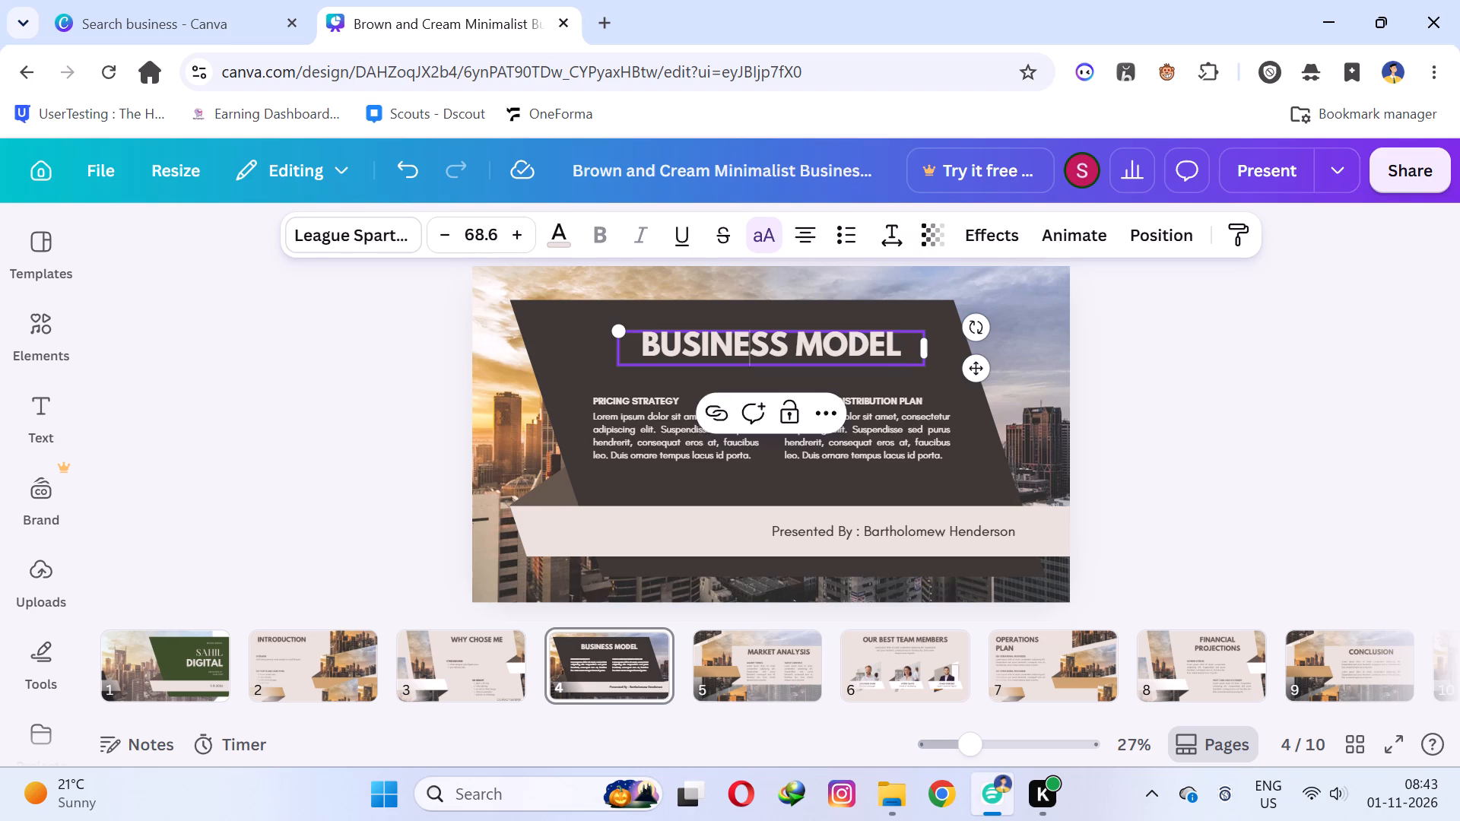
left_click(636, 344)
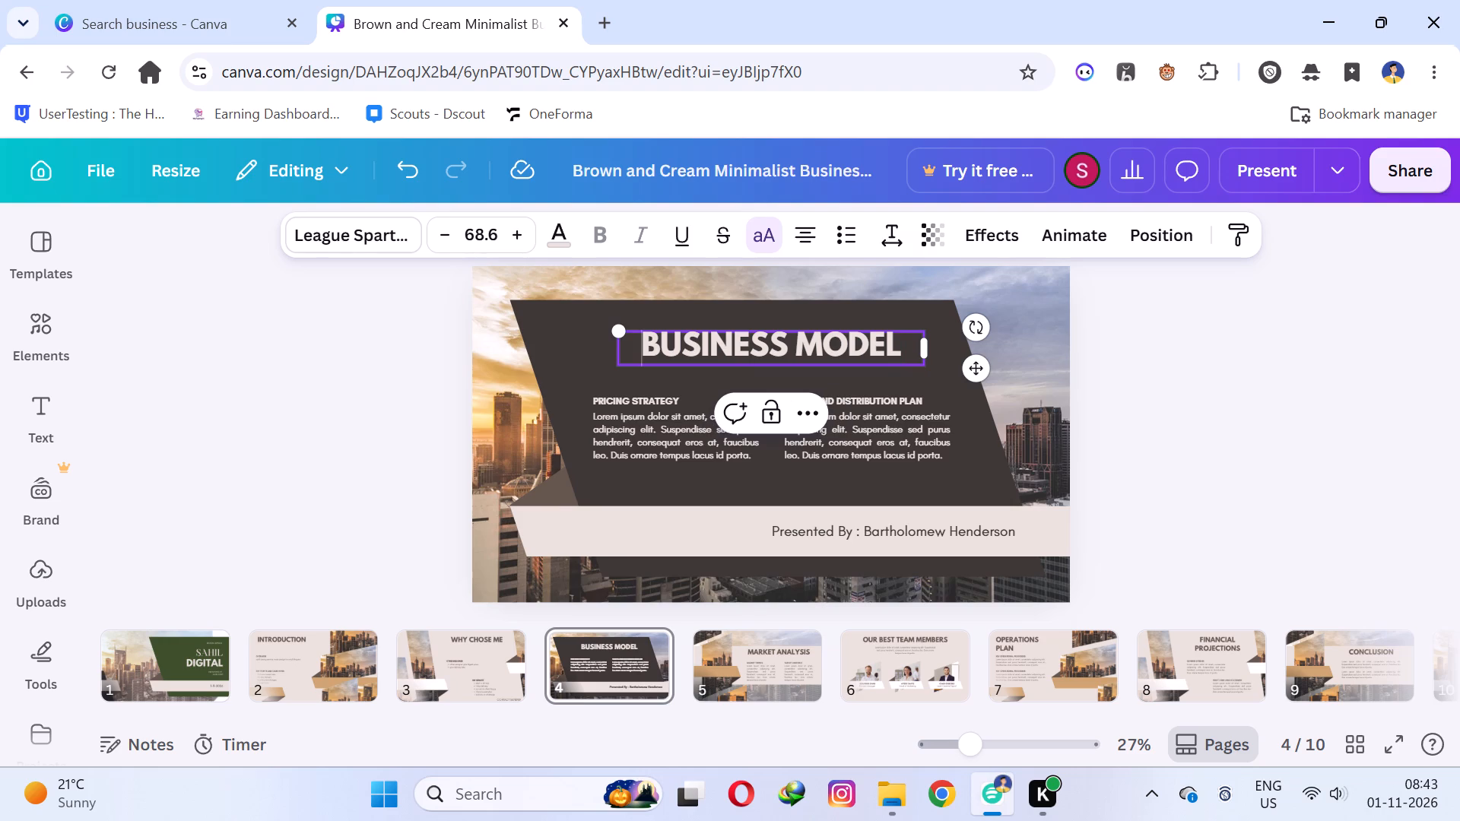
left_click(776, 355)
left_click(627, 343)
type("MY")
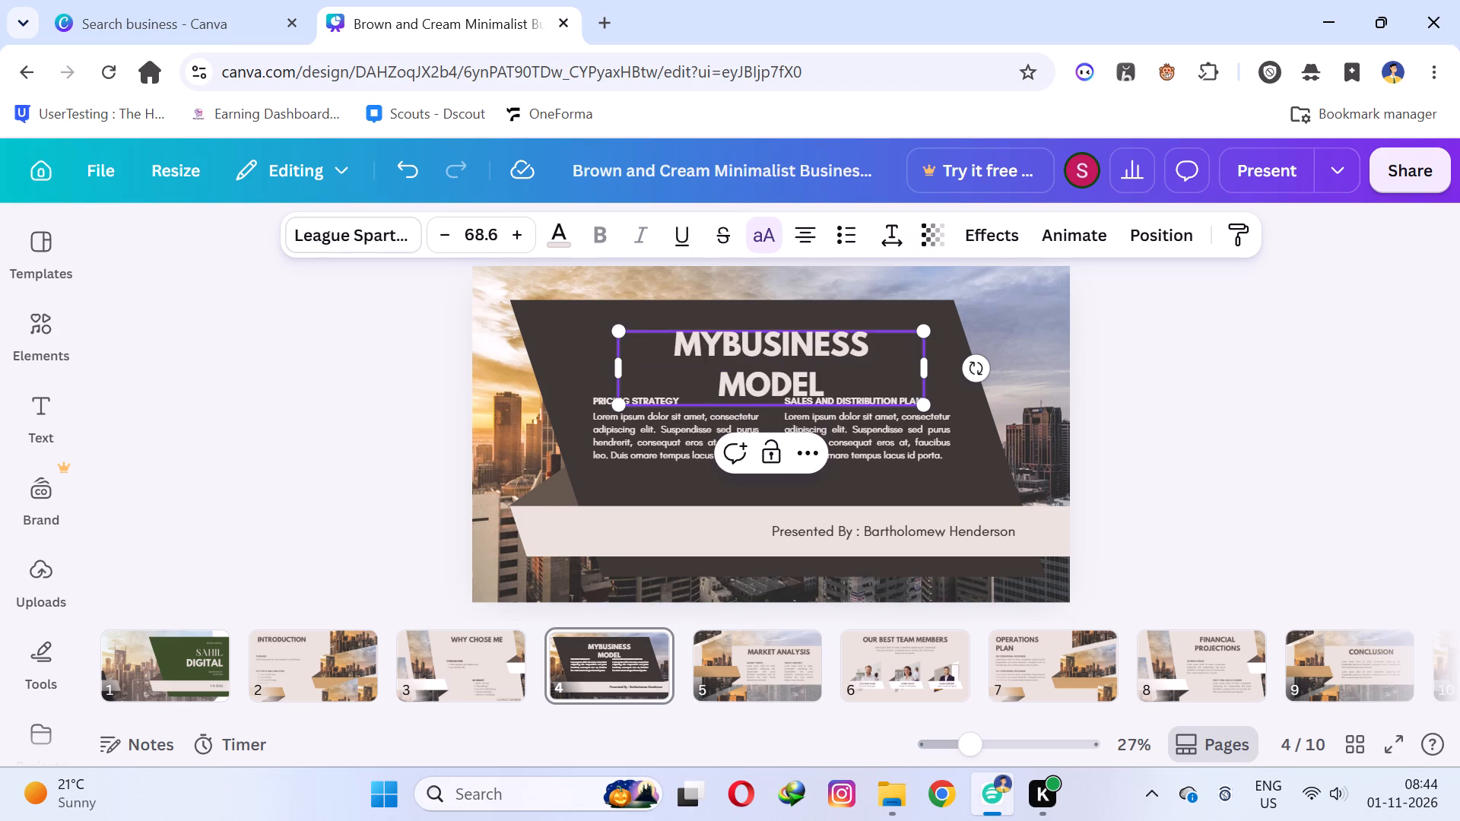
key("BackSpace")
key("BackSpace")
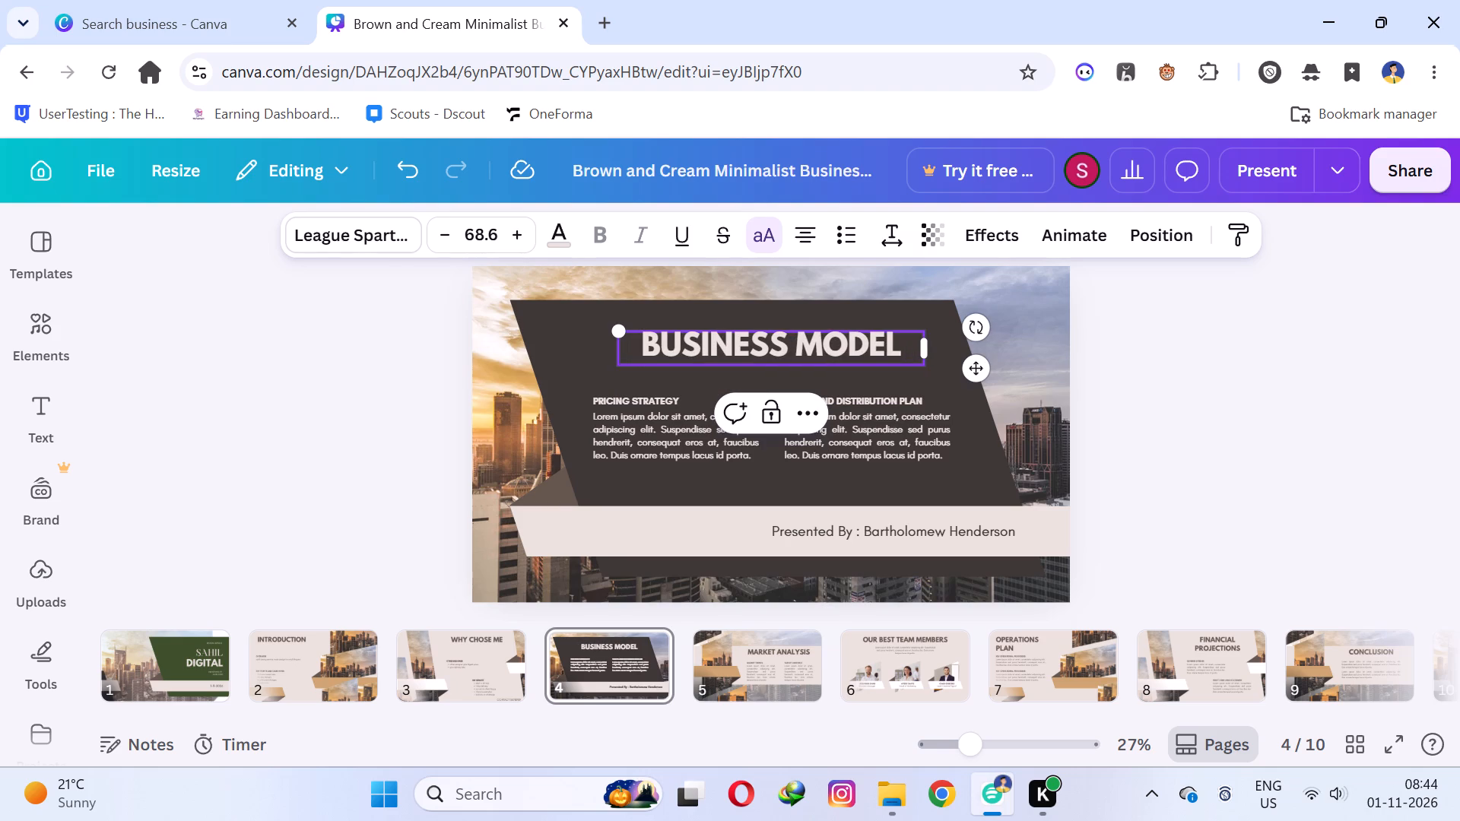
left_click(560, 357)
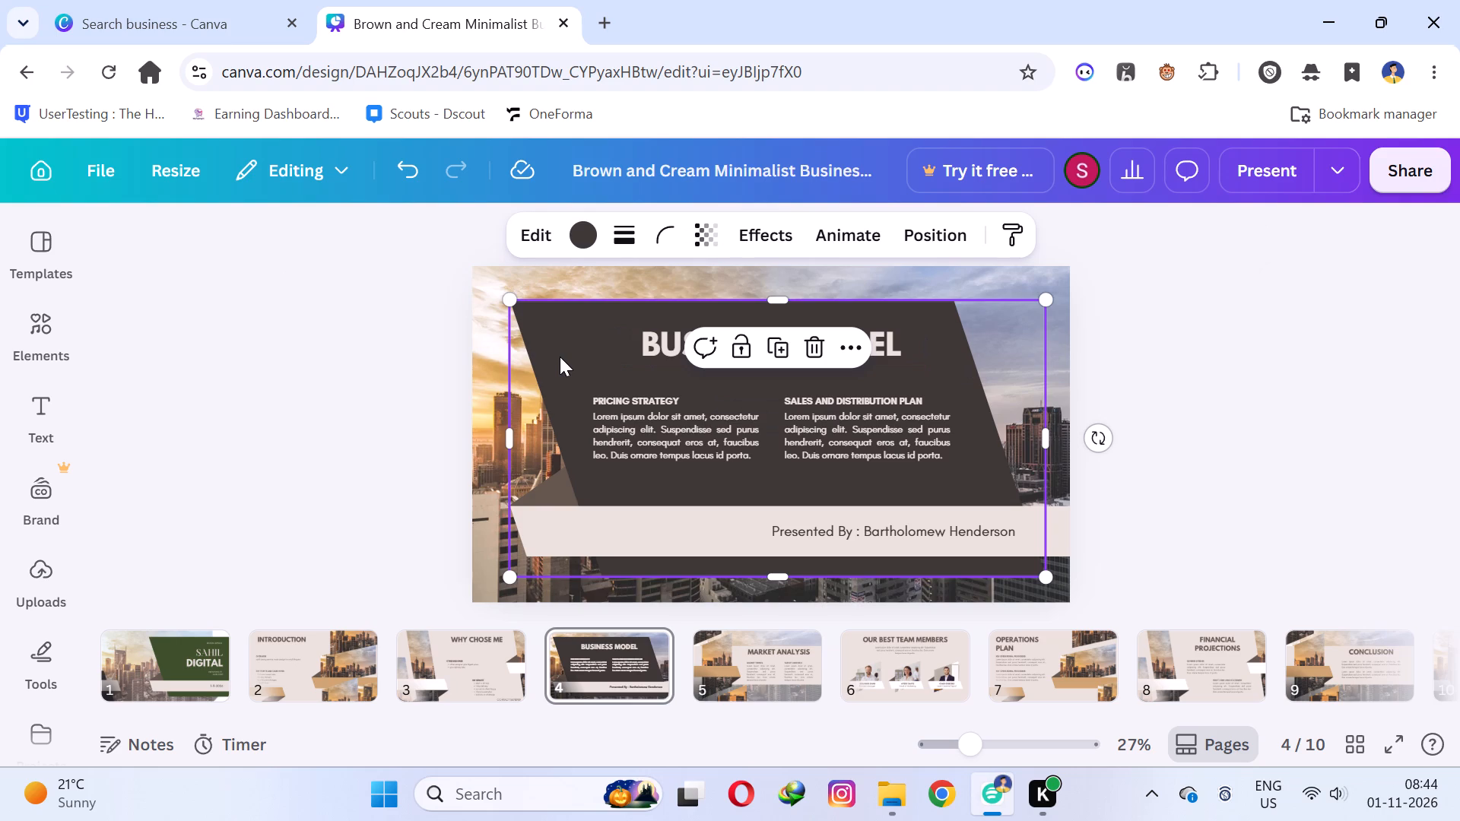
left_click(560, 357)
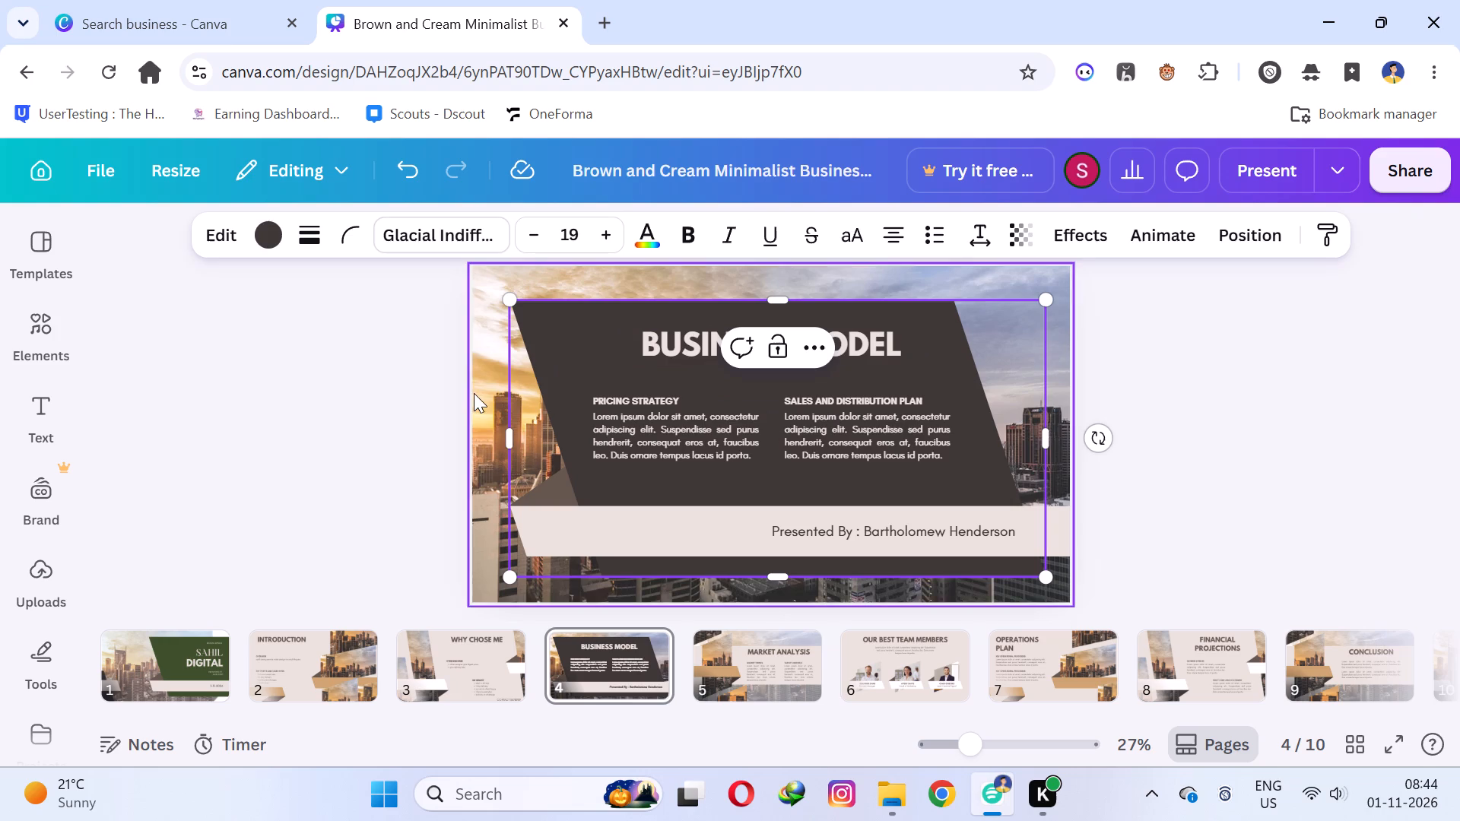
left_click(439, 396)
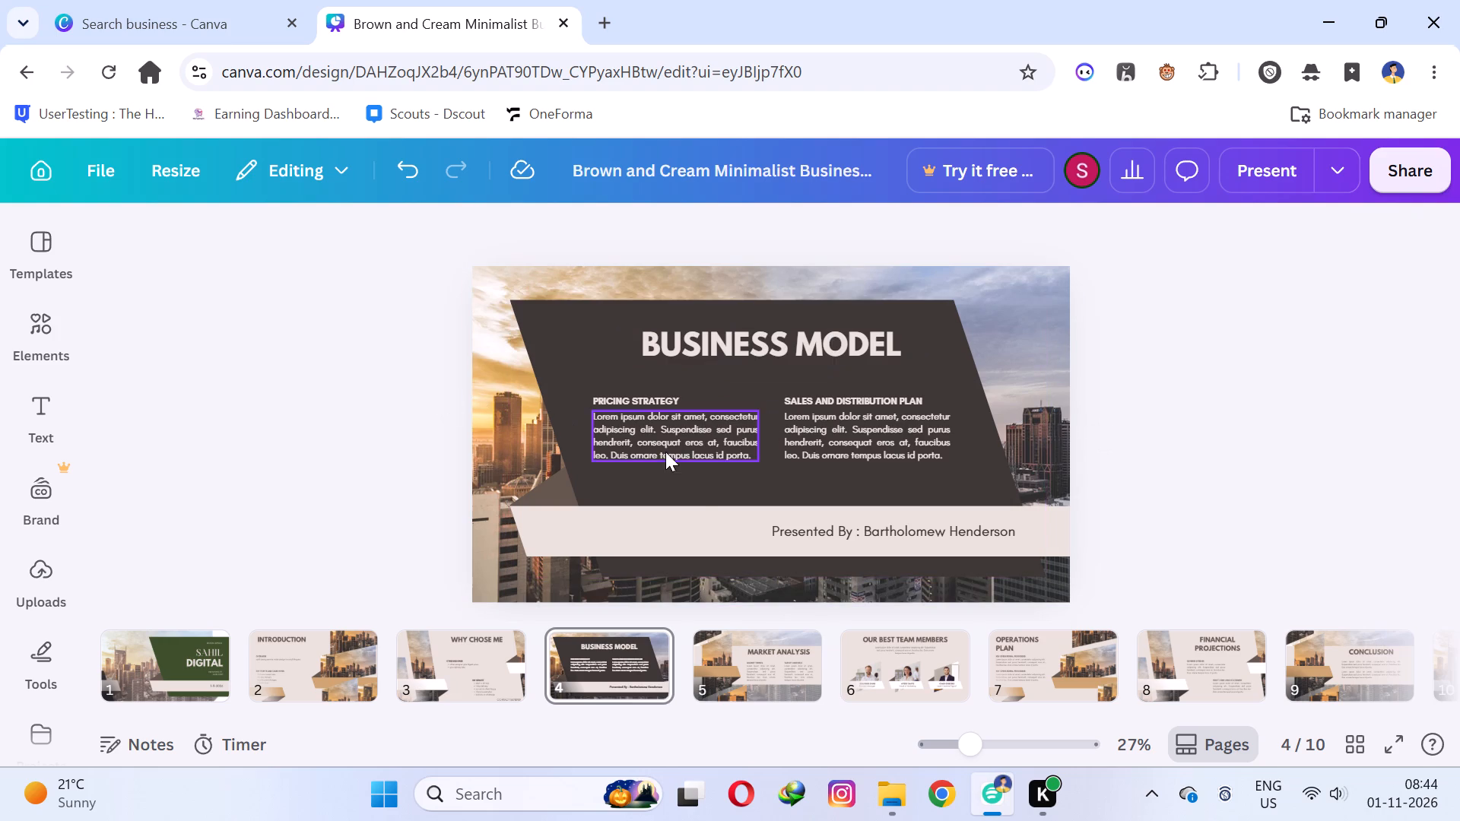
Replace the placeholder paragraph under "PRICING STRATEGY" with "poster 49 logo 199 thumnail 49".
triple_click(684, 430)
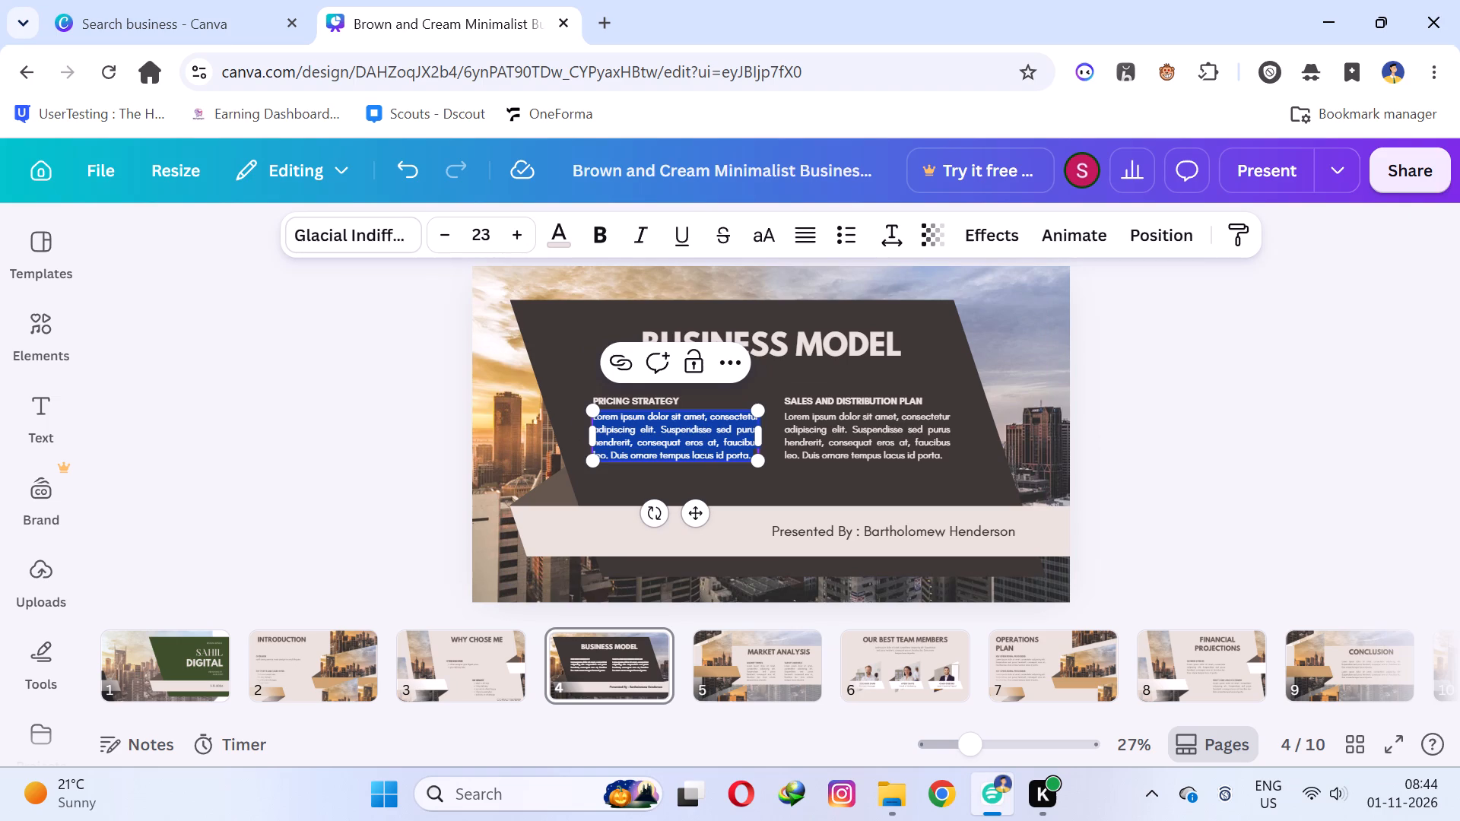
type("poster 49")
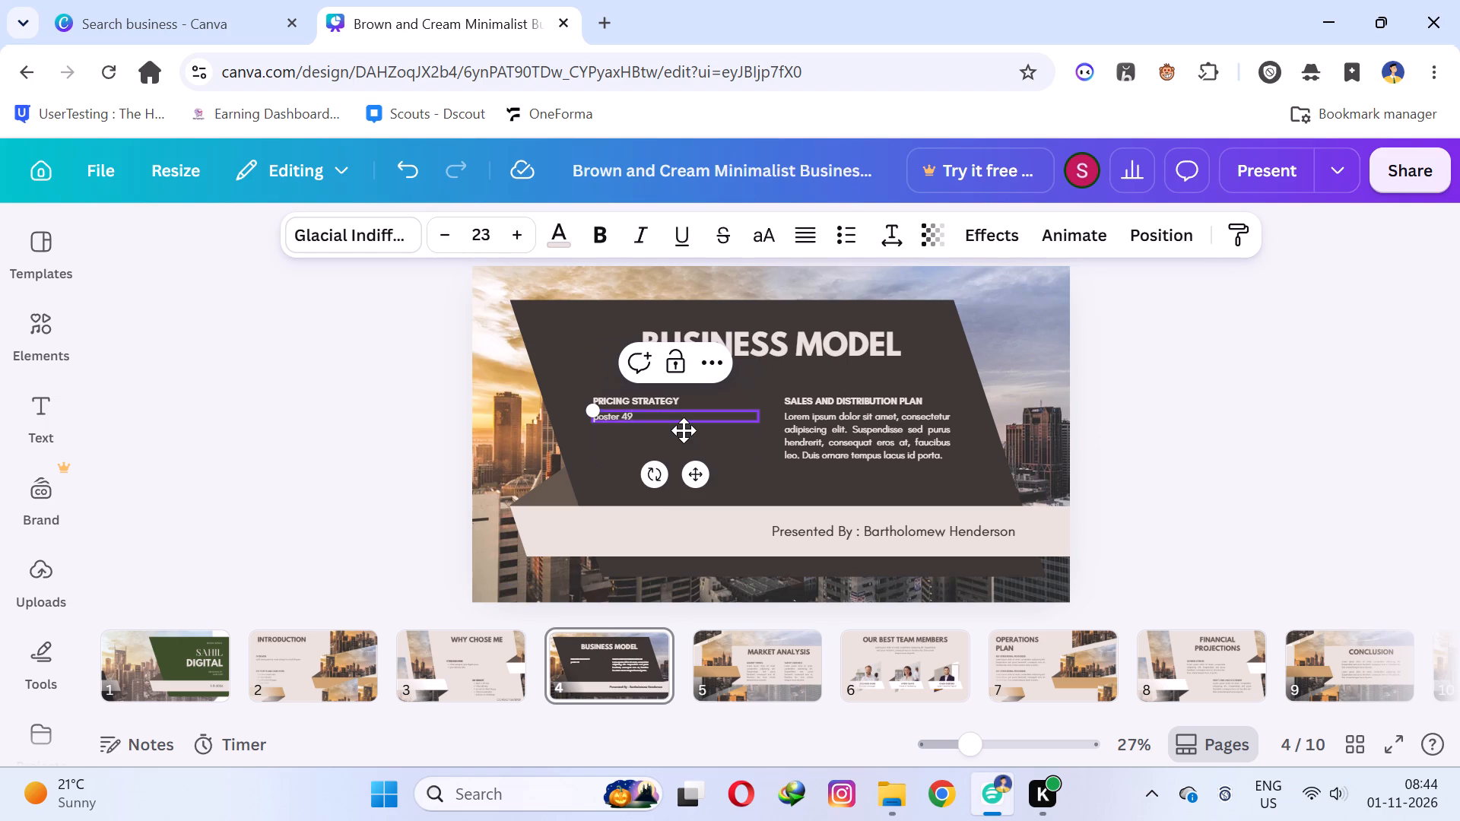
key("space")
type("logo 199")
key("space")
type("thu")
type("mnail")
type("199")
key("BackSpace")
key("BackSpace")
key("BackSpace")
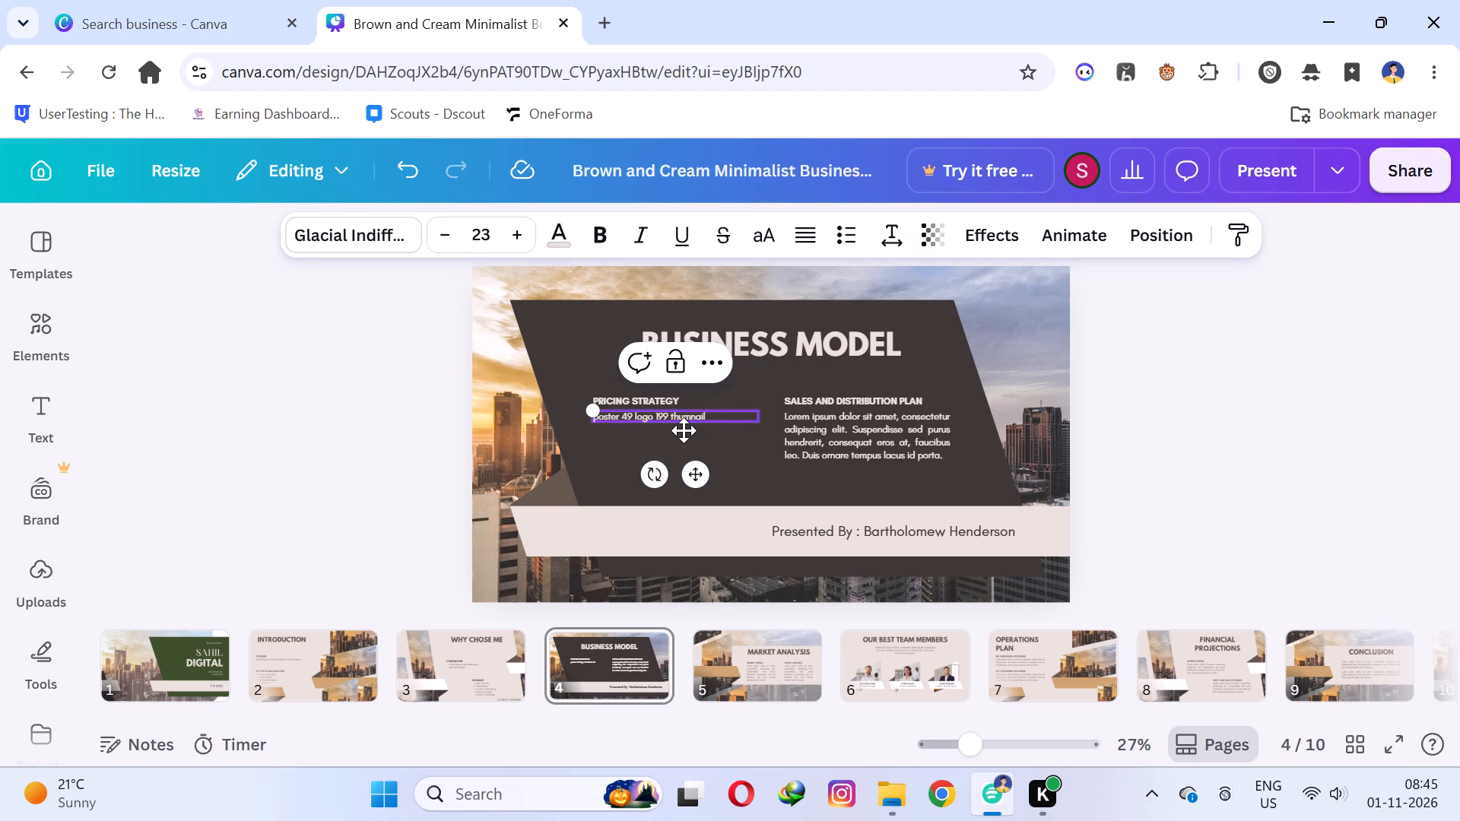
key("space")
key("4")
key("9")
left_click(419, 453)
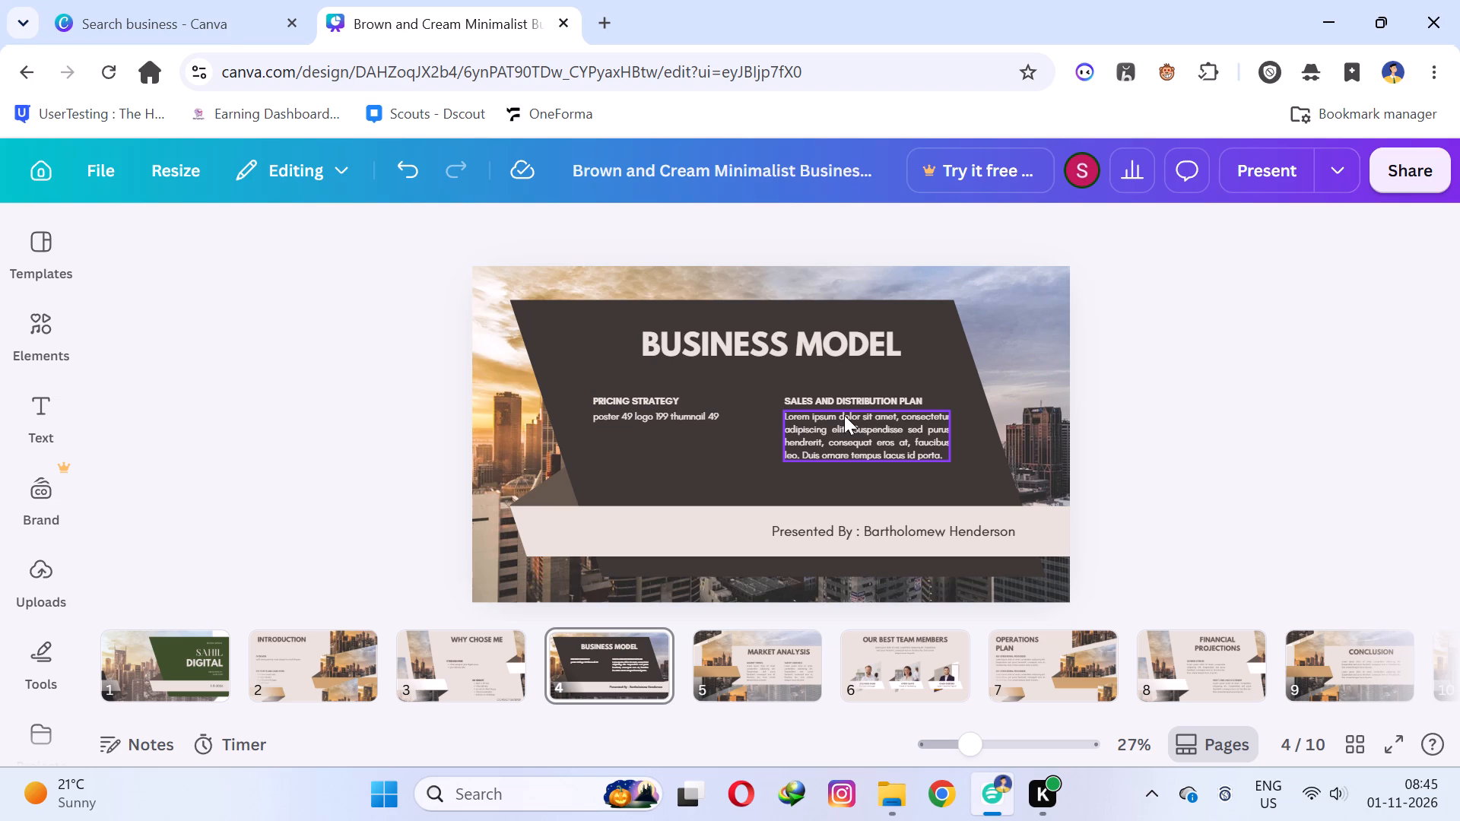
Replace the placeholder paragraph under "SALES AND DISTRIBUTION PLAN" with "talk on whatsapp".
double_click(844, 415)
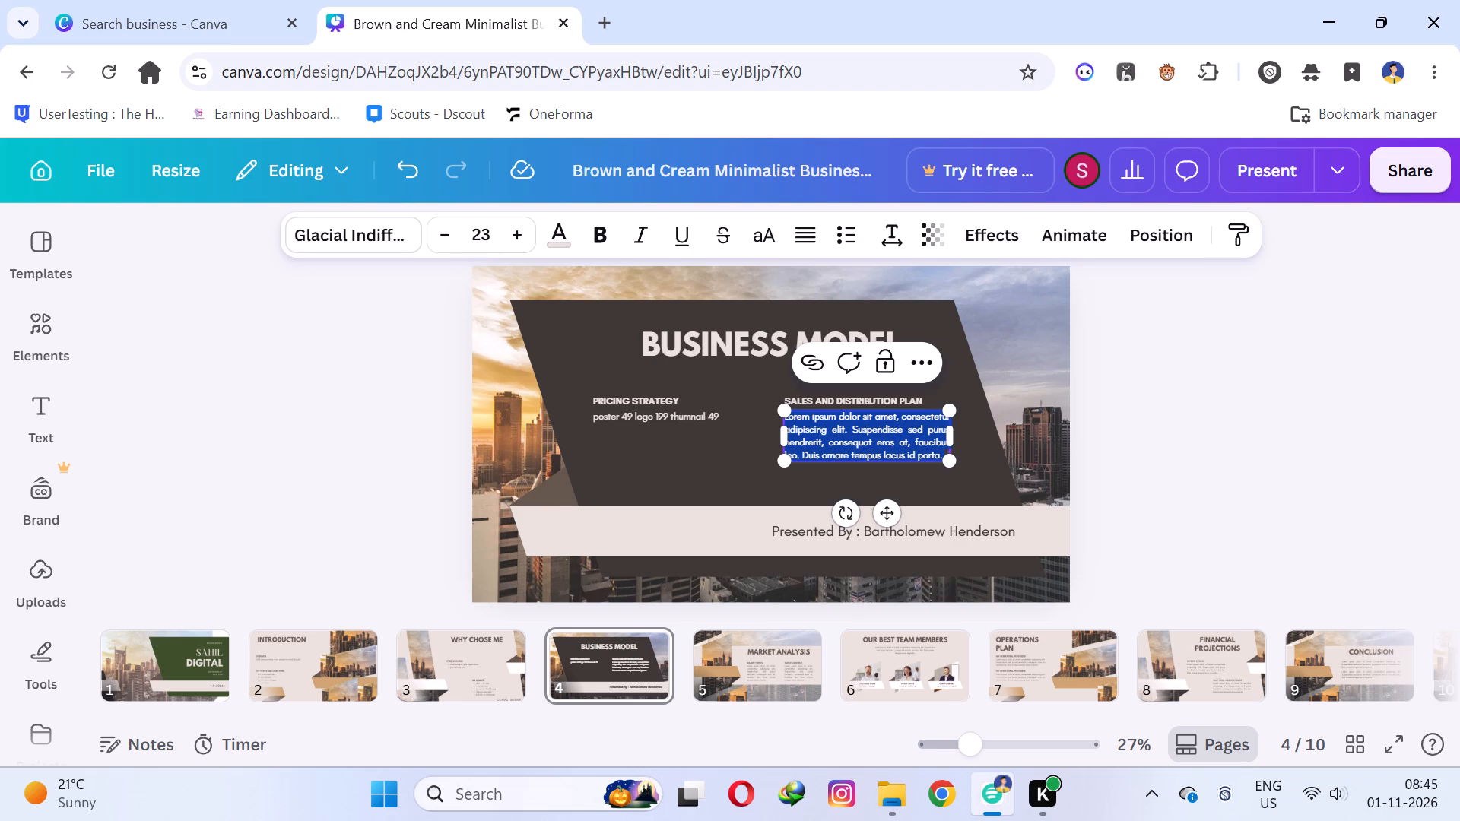
key("BackSpace")
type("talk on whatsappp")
left_click(1199, 404)
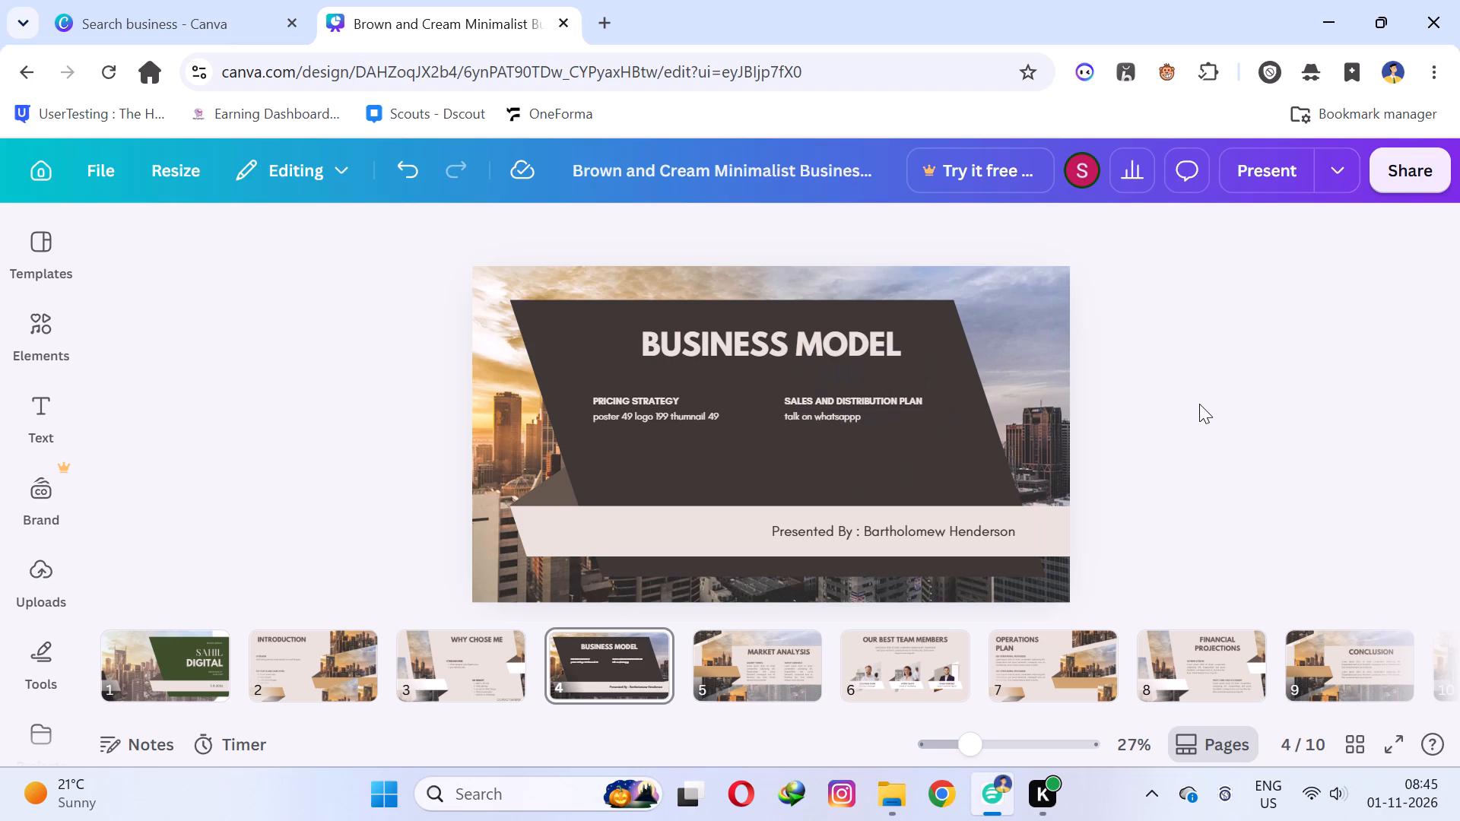
triple_click(869, 417)
left_click(869, 417)
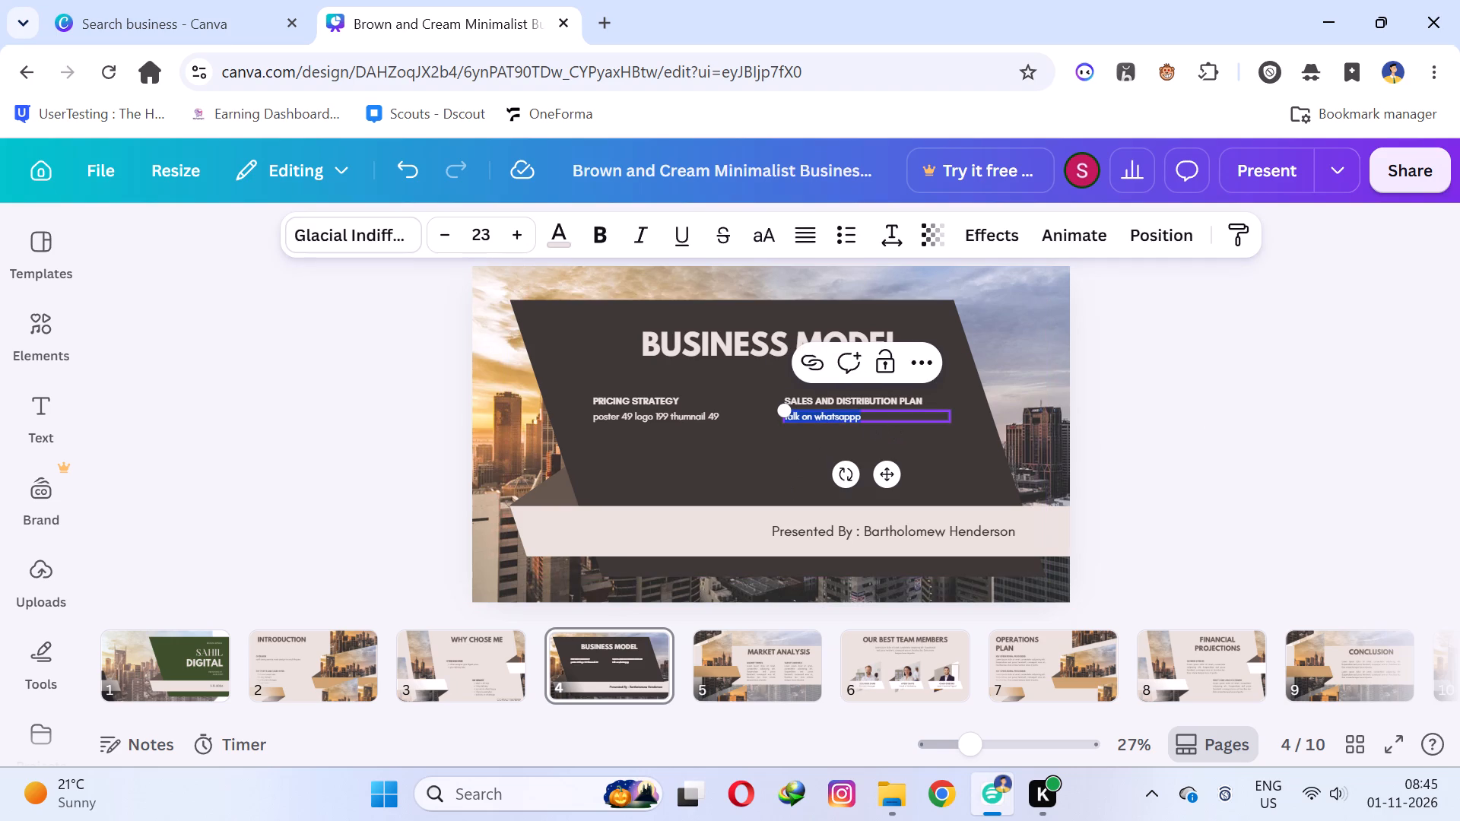
key("BackSpace")
Add the lines "pdf/png delivery", "1 day delivery" and "24 hours support" below "talk on whatsapp".
key("shift+Return")
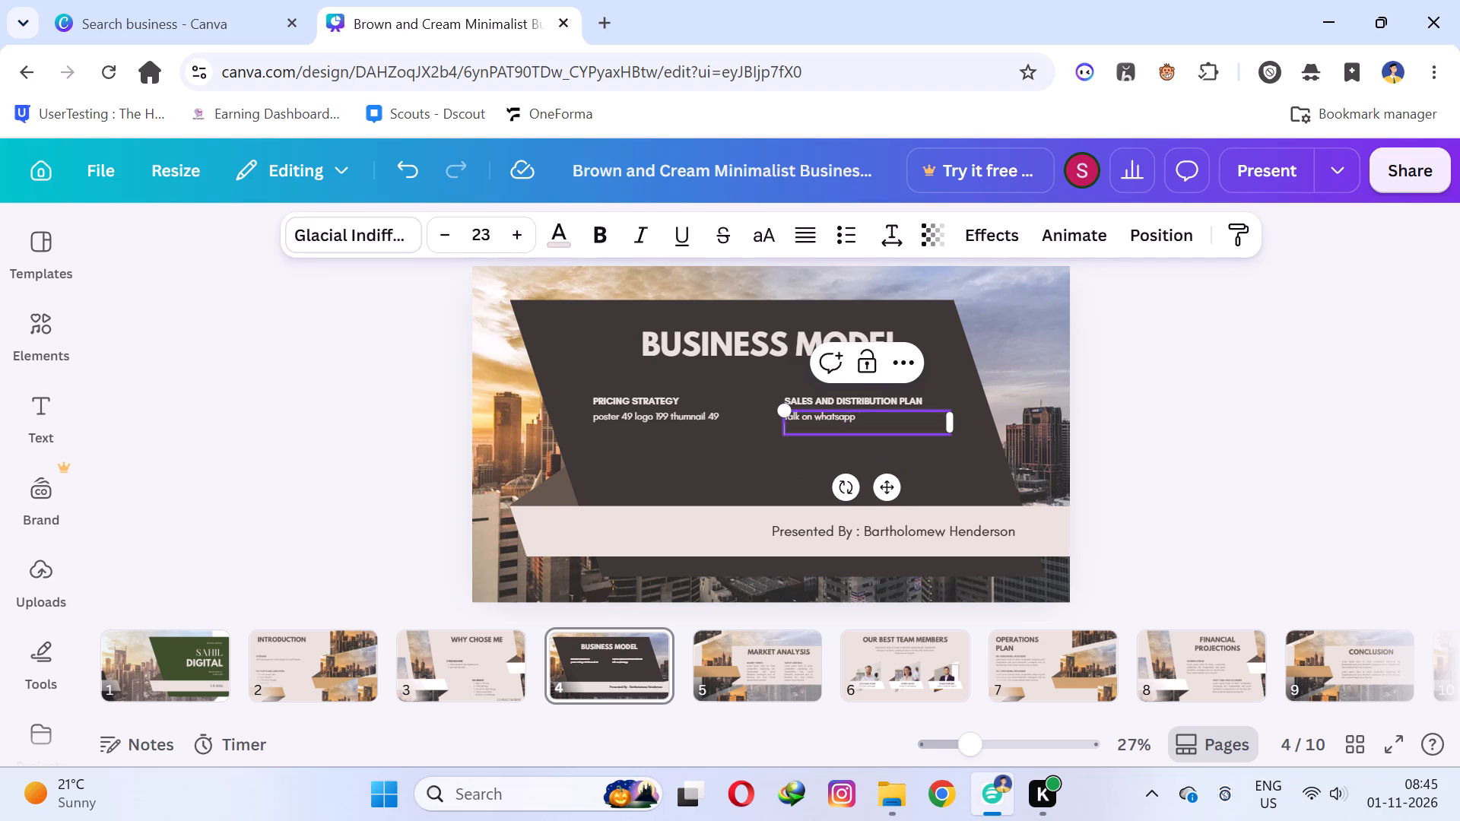
left_click(817, 425)
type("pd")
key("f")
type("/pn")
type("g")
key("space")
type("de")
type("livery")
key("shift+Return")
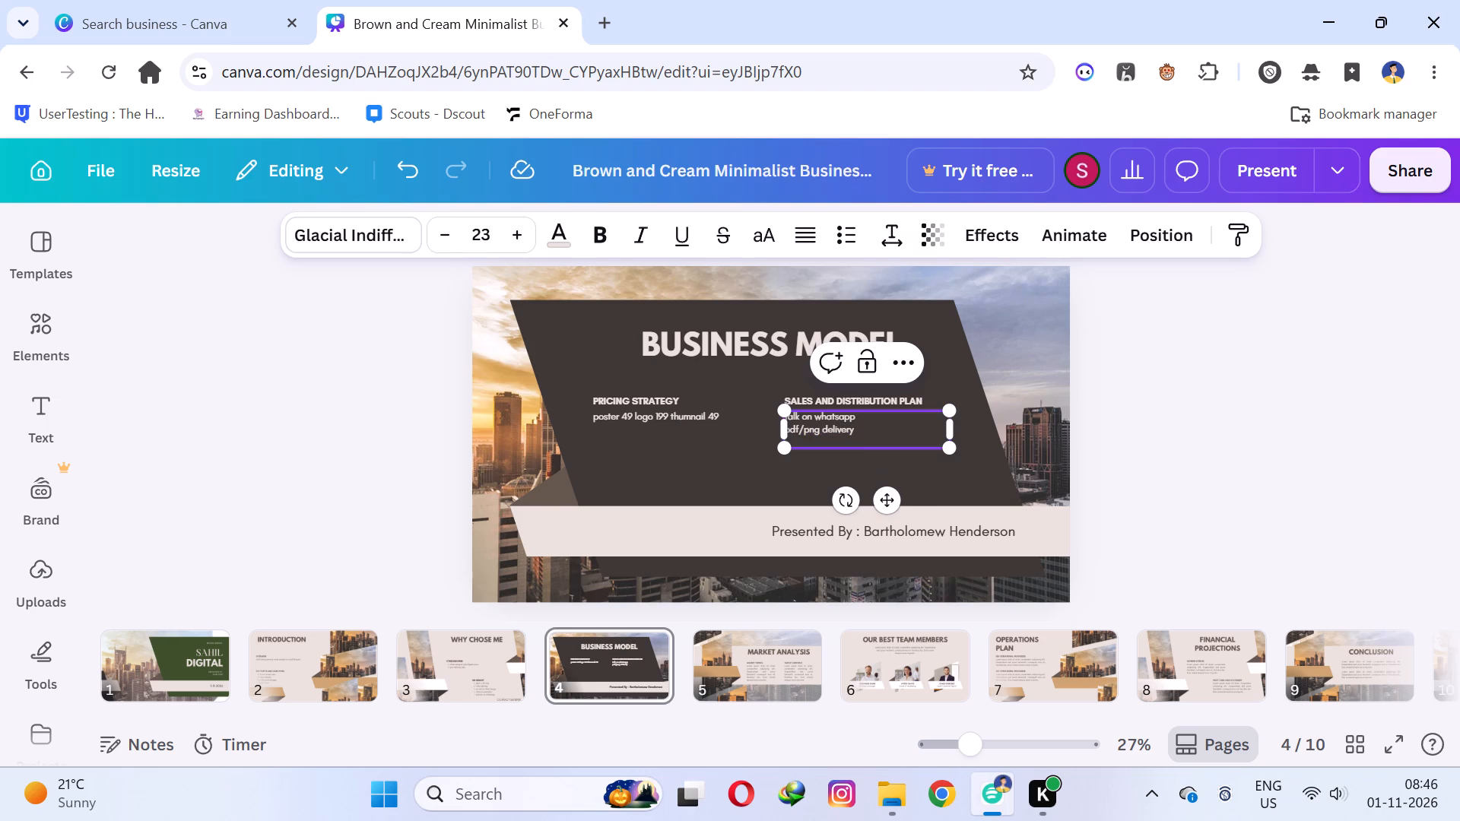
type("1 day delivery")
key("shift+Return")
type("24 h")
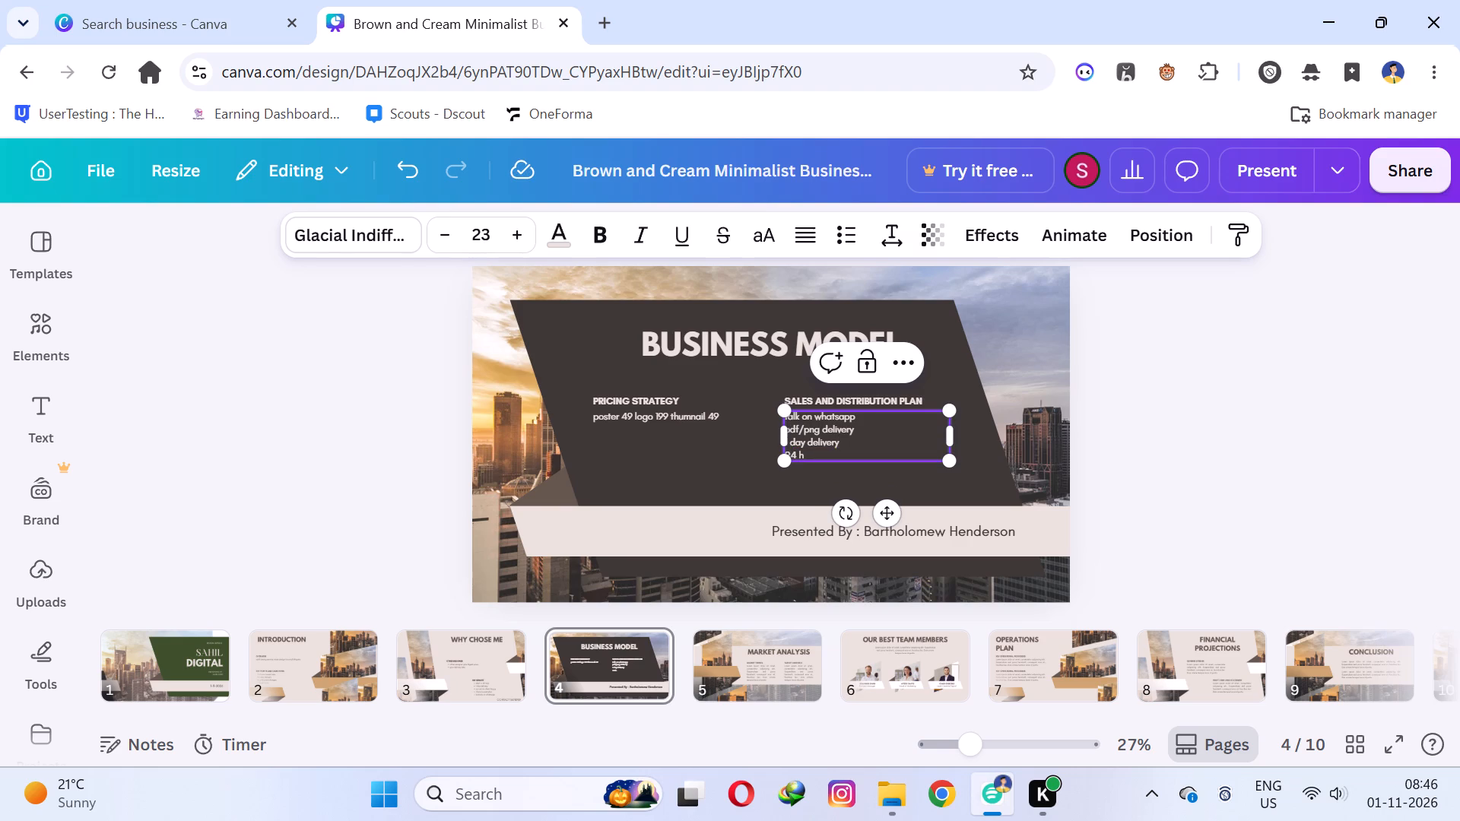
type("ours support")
left_click(925, 480)
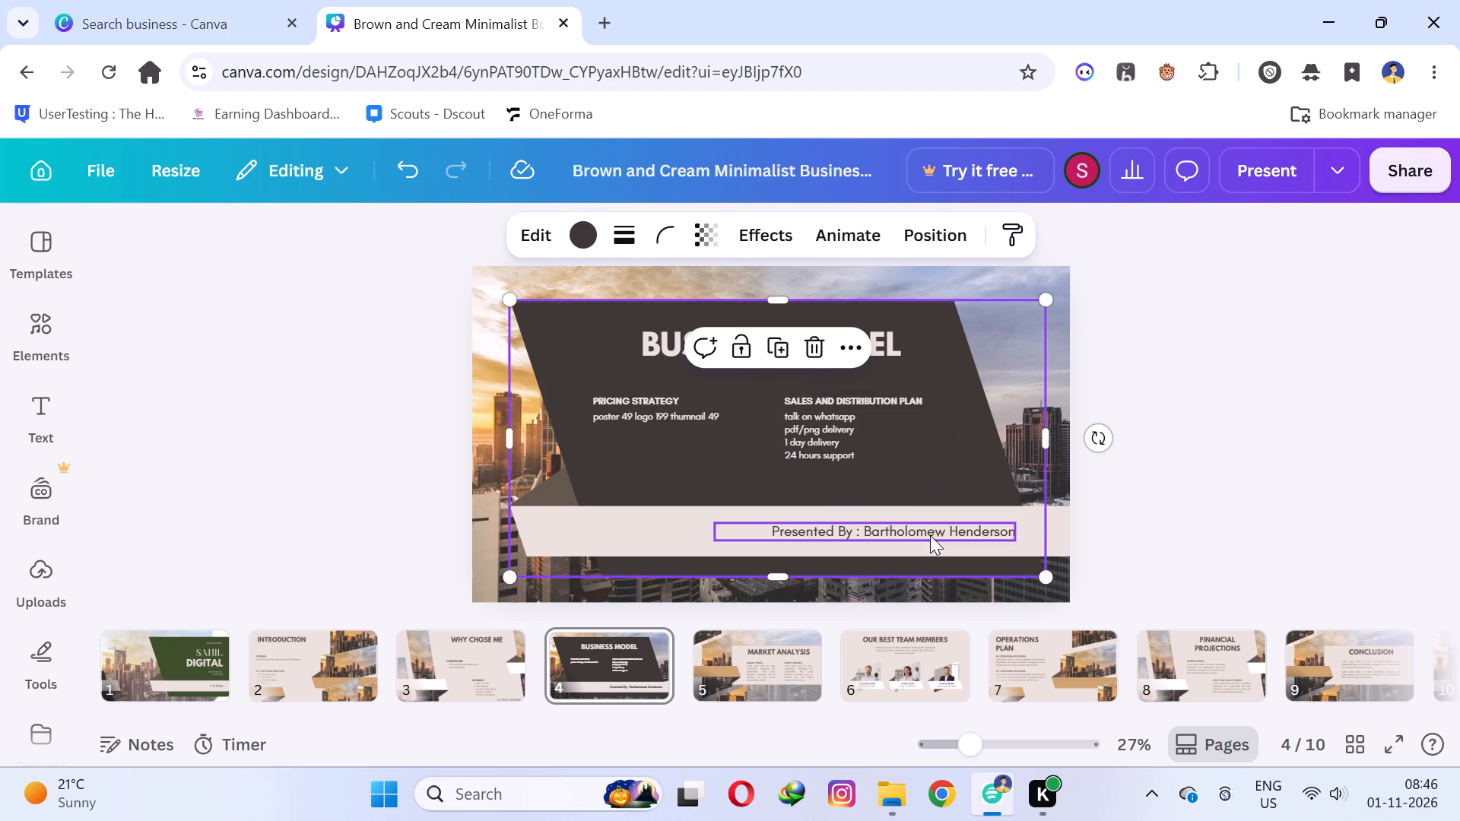
Replace the "Presented By" line in slide 4's lower band with "contact on khan" followed by the contact number.
triple_click(930, 535)
left_click(984, 537)
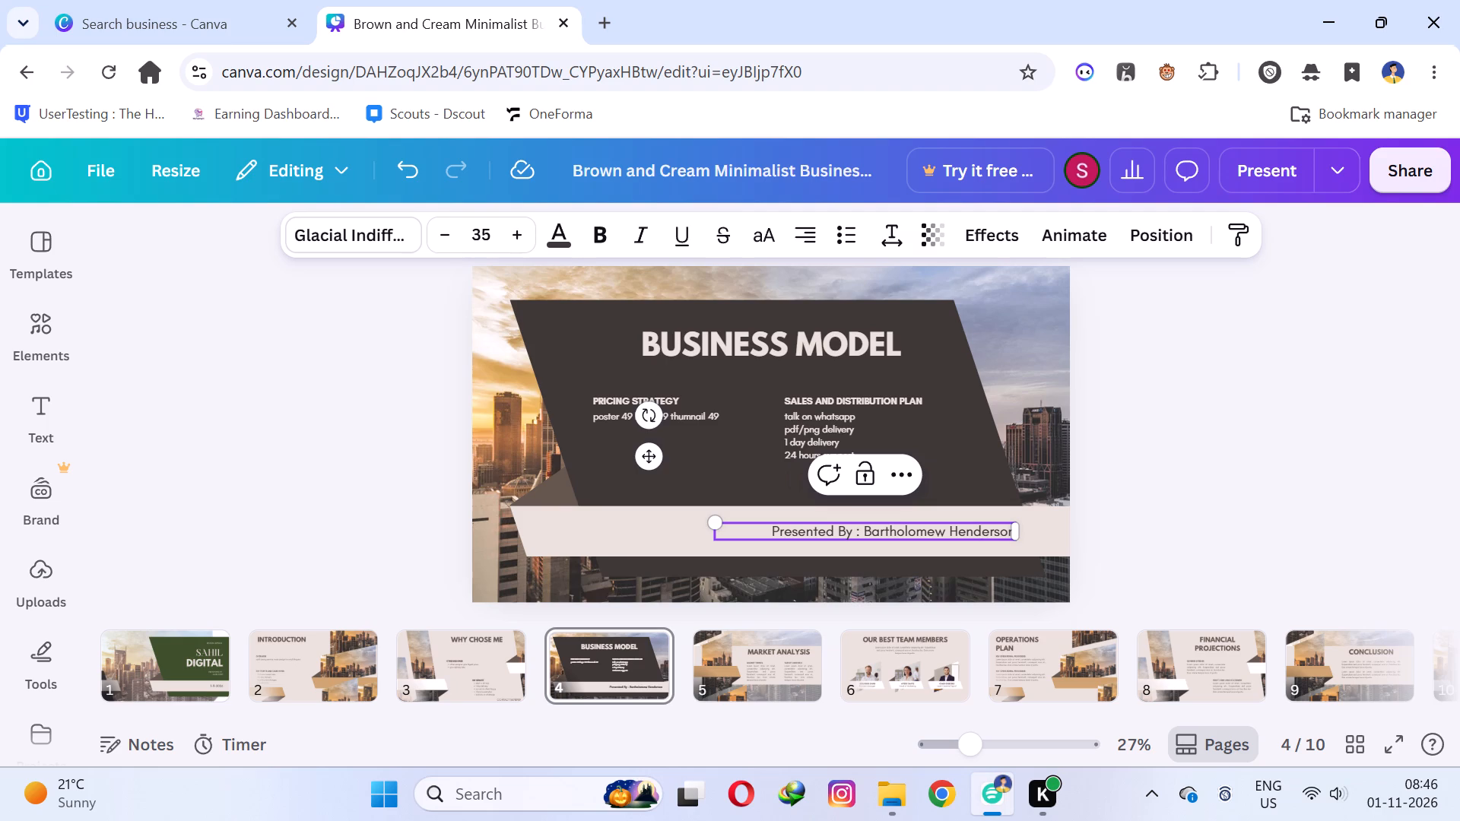
left_click_drag(1005, 534, 963, 535)
left_click_drag(963, 535, 874, 535)
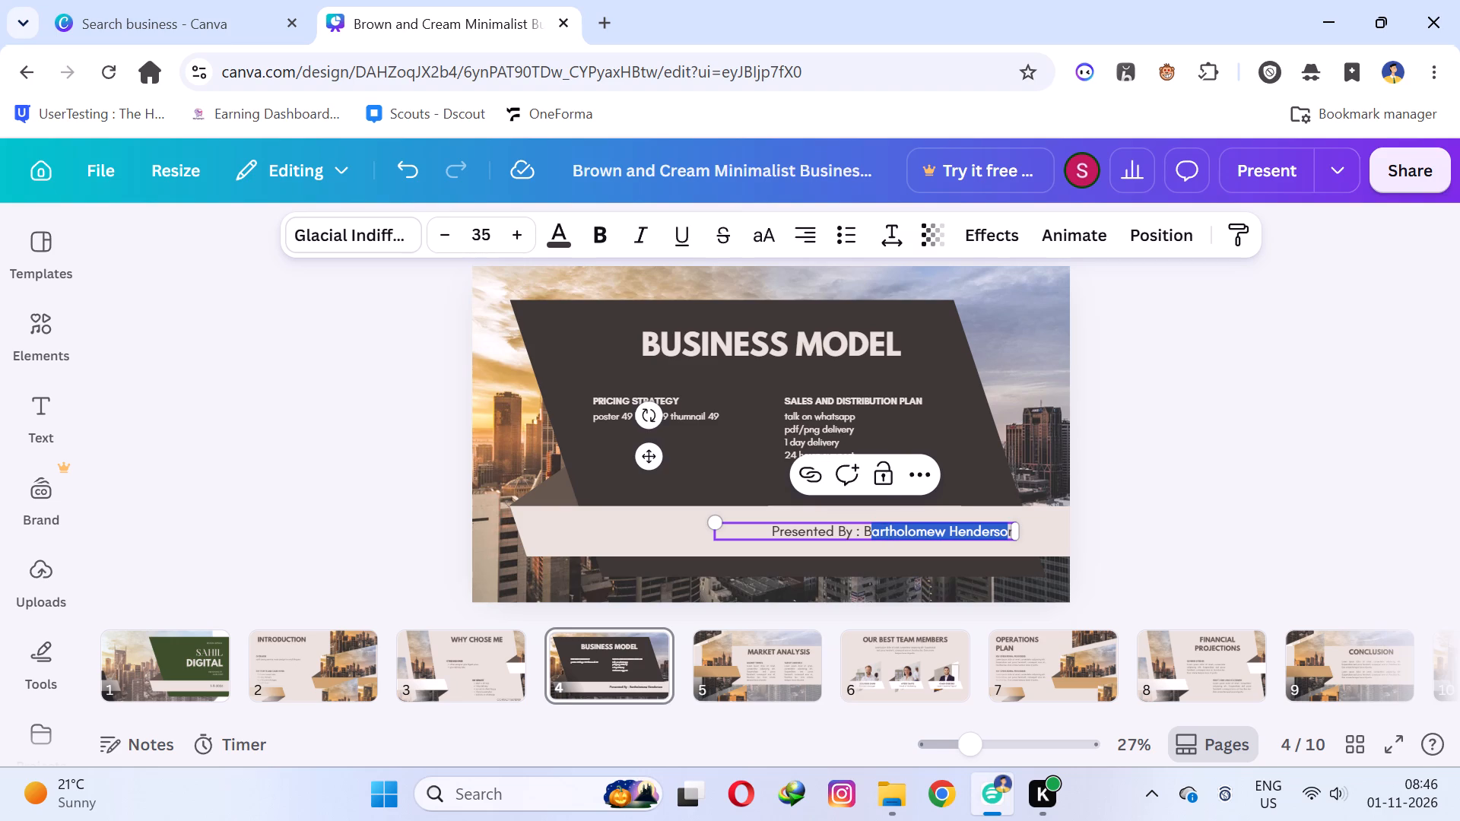
key("BackSpace")
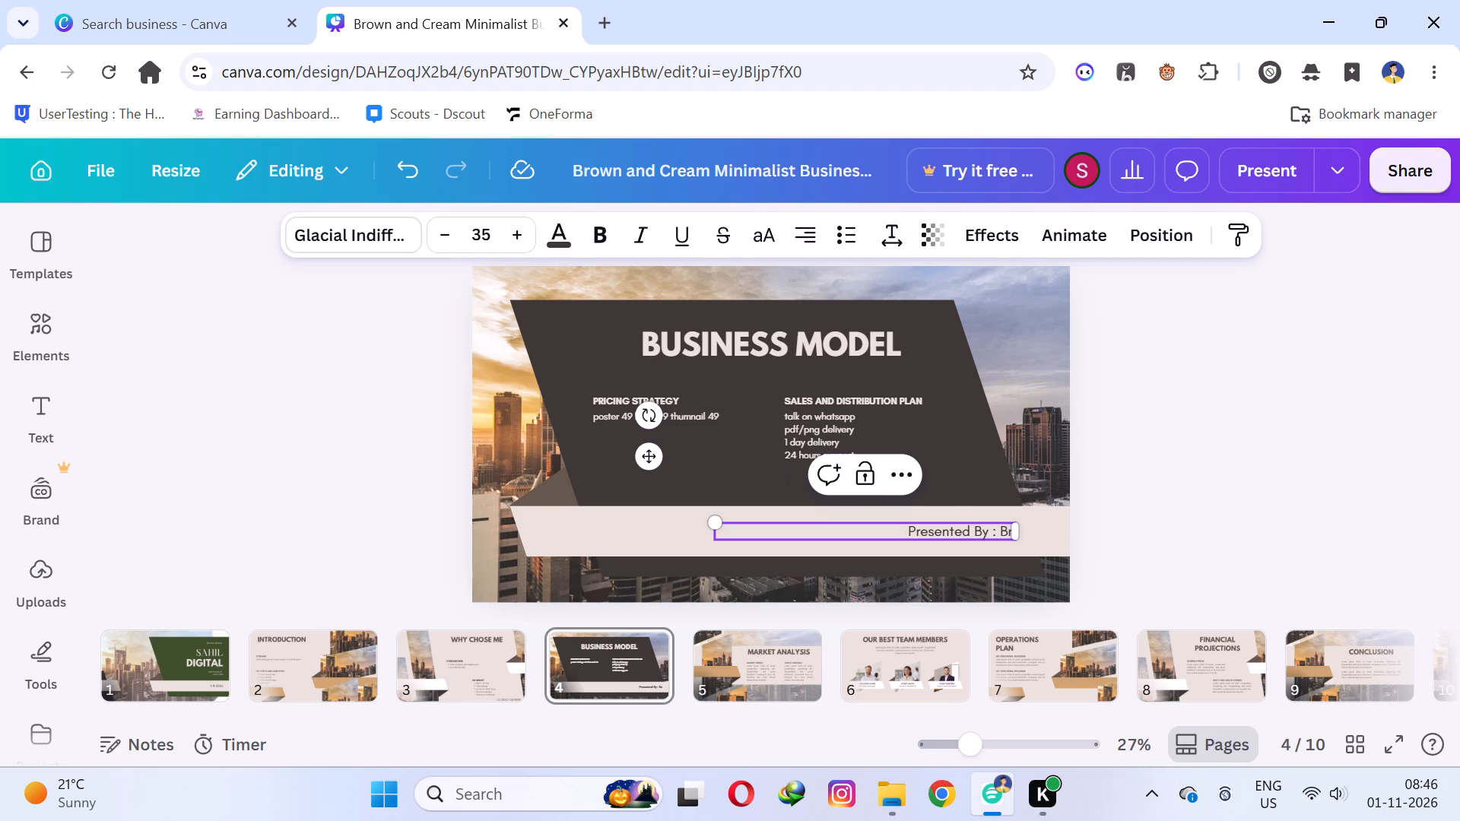
key("BackSpace")
key("BackSpace")
key("BackSpace")
key("BackSpace")
key("BackSpace")
key("BackSpace")
key("BackSpace")
key("BackSpace")
key("BackSpace")
key("BackSpace")
key("BackSpace")
key("BackSpace")
key("BackSpace")
key("BackSpace")
key("BackSpace")
key("BackSpace")
key("BackSpace")
key("BackSpace")
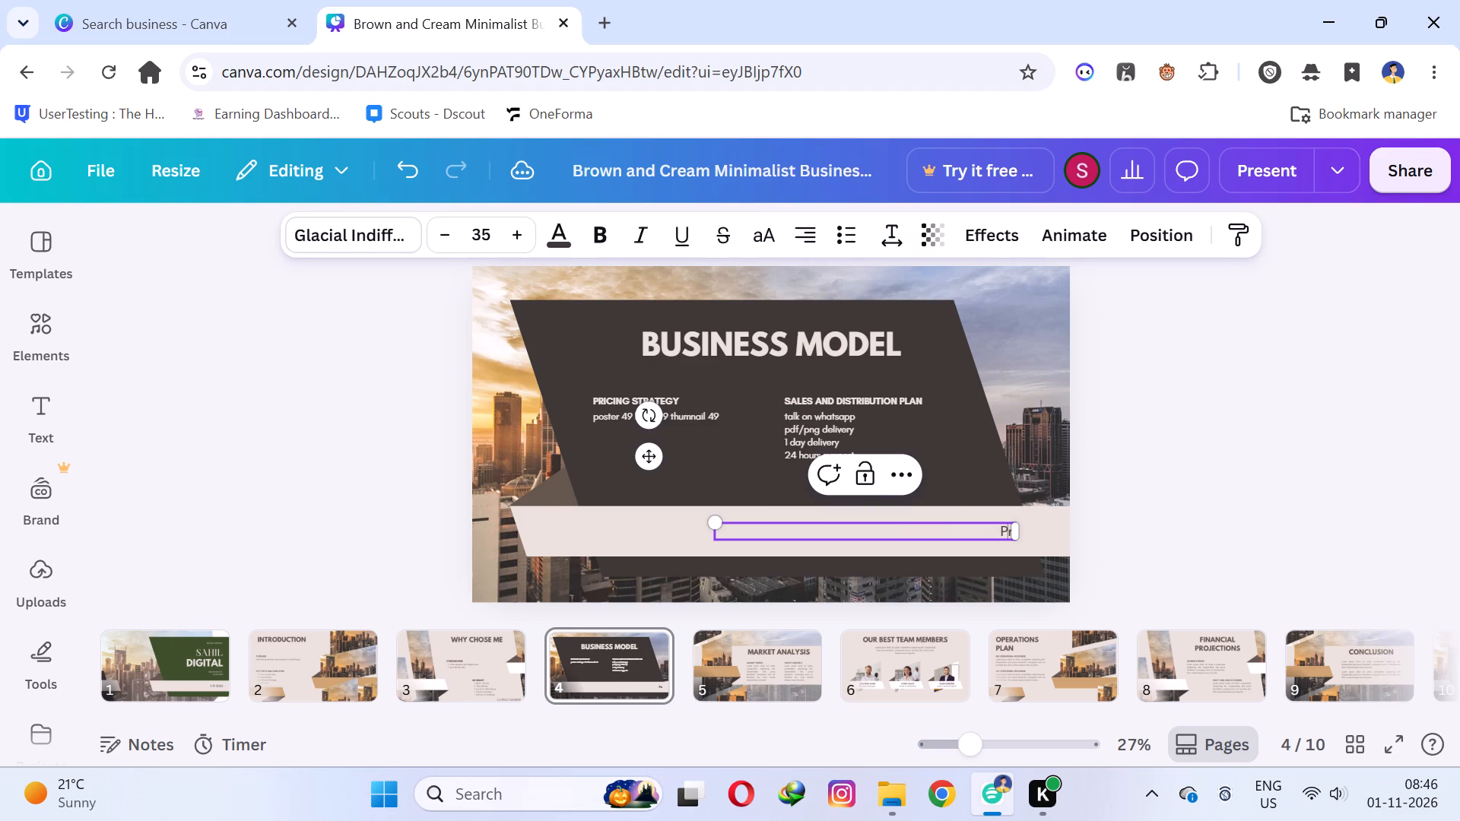
key("BackSpace")
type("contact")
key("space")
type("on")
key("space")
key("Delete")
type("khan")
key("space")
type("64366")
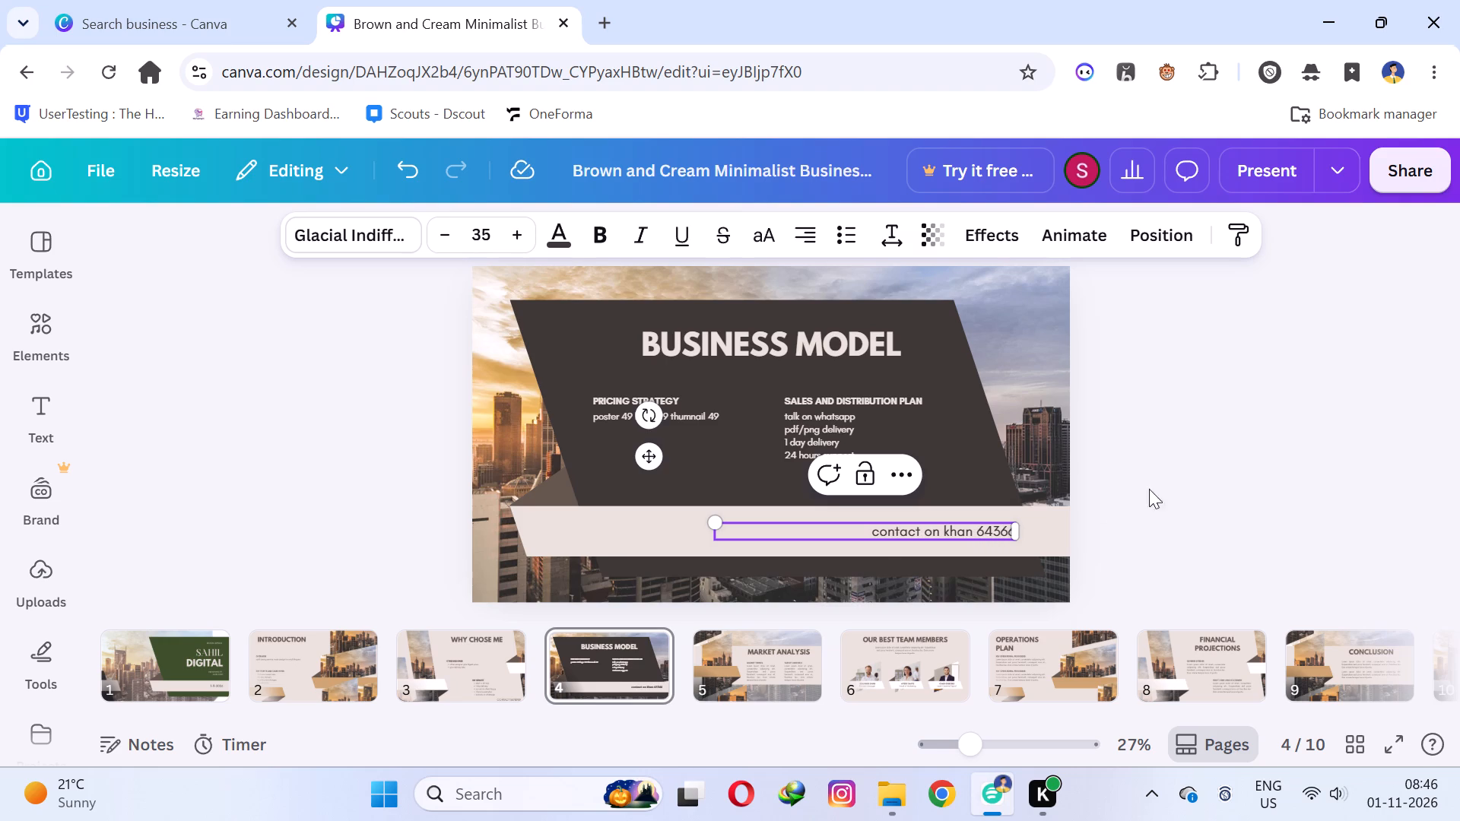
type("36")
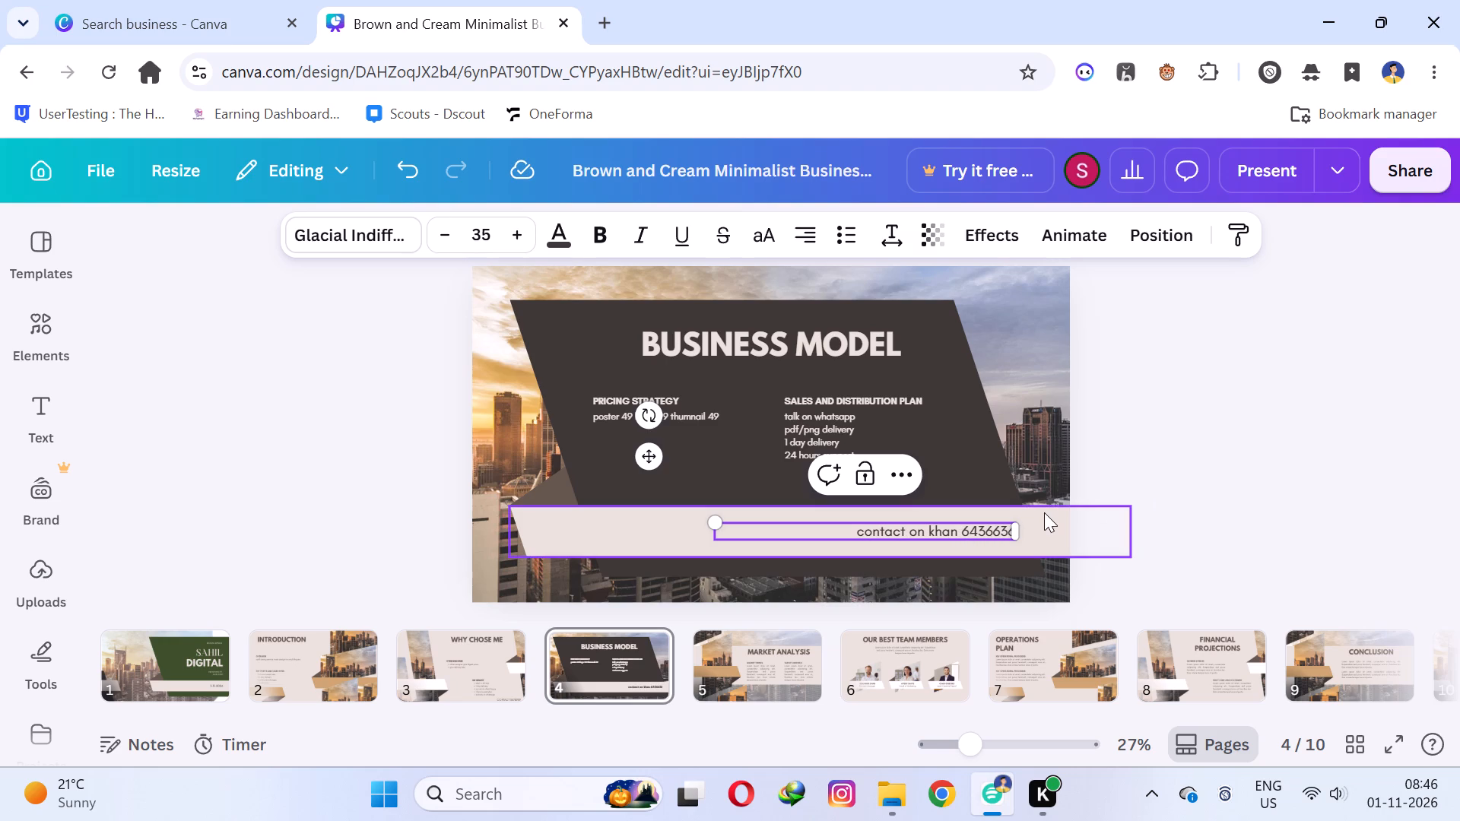
left_click(1256, 410)
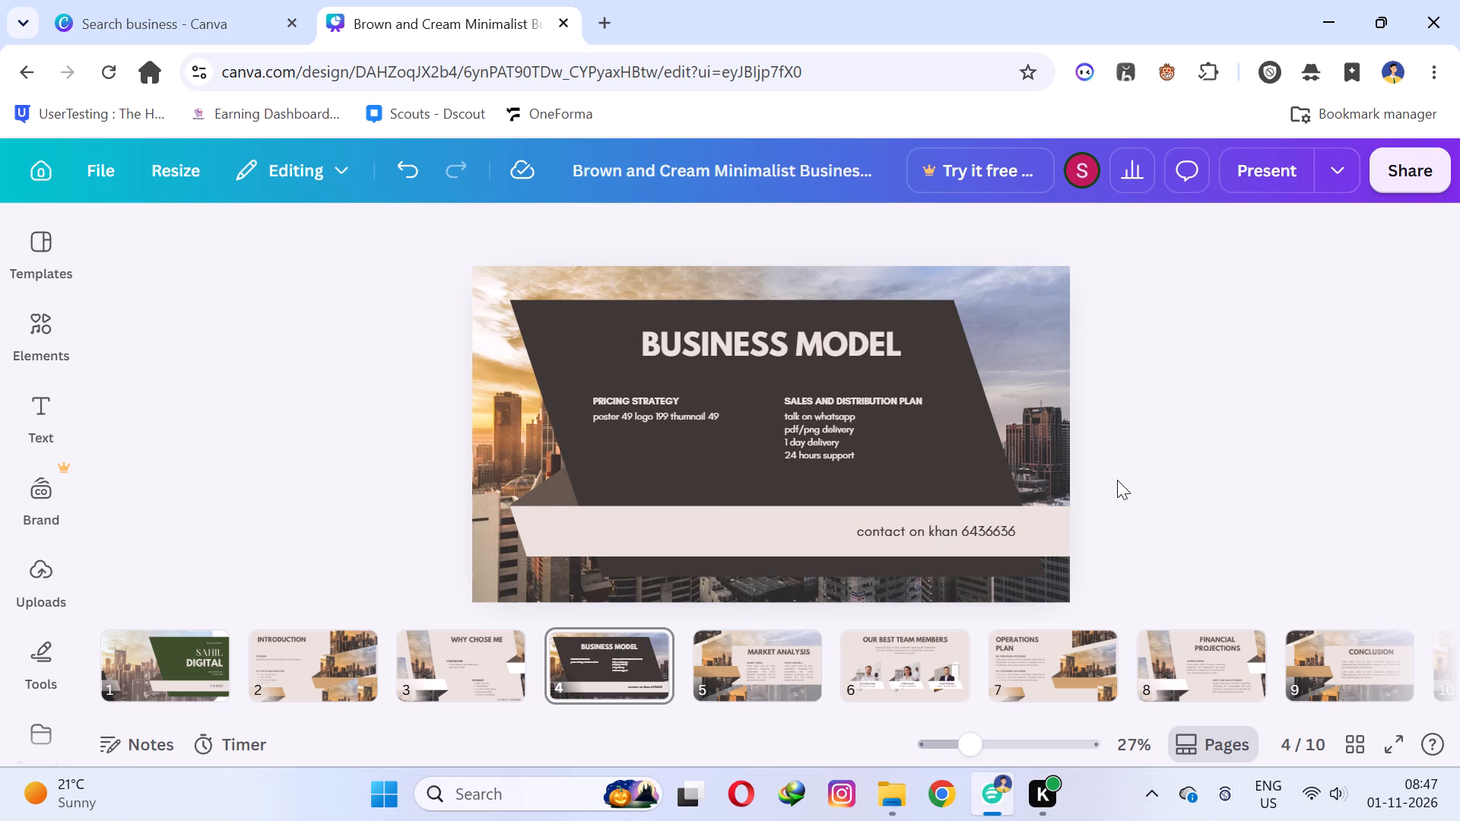
Format the texts under "PRICING STRATEGY" and "SALES AND DISTRIBUTION PLAN" as bulleted lists.
left_click(626, 409)
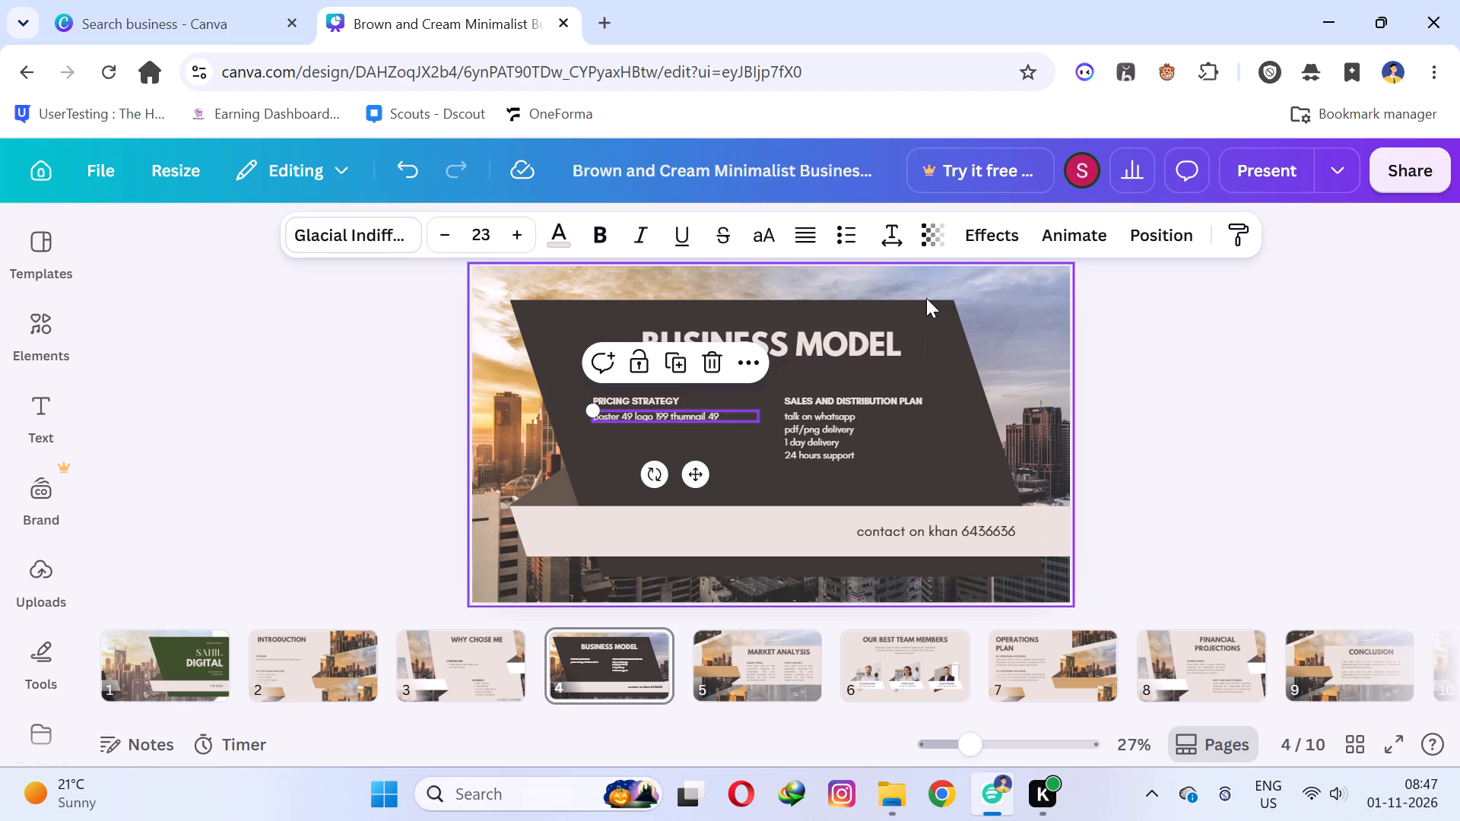
left_click(855, 230)
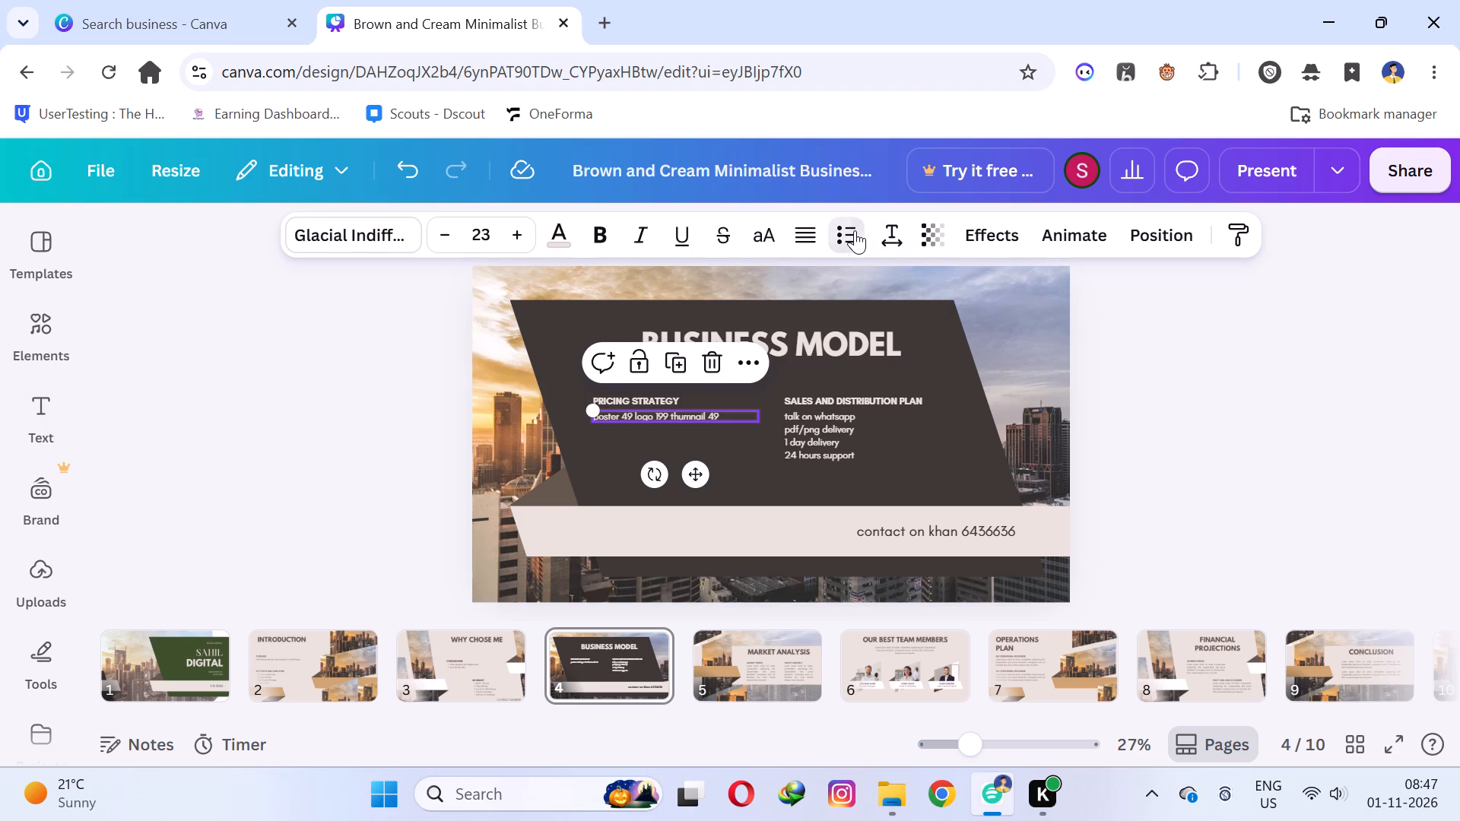
left_click(811, 427)
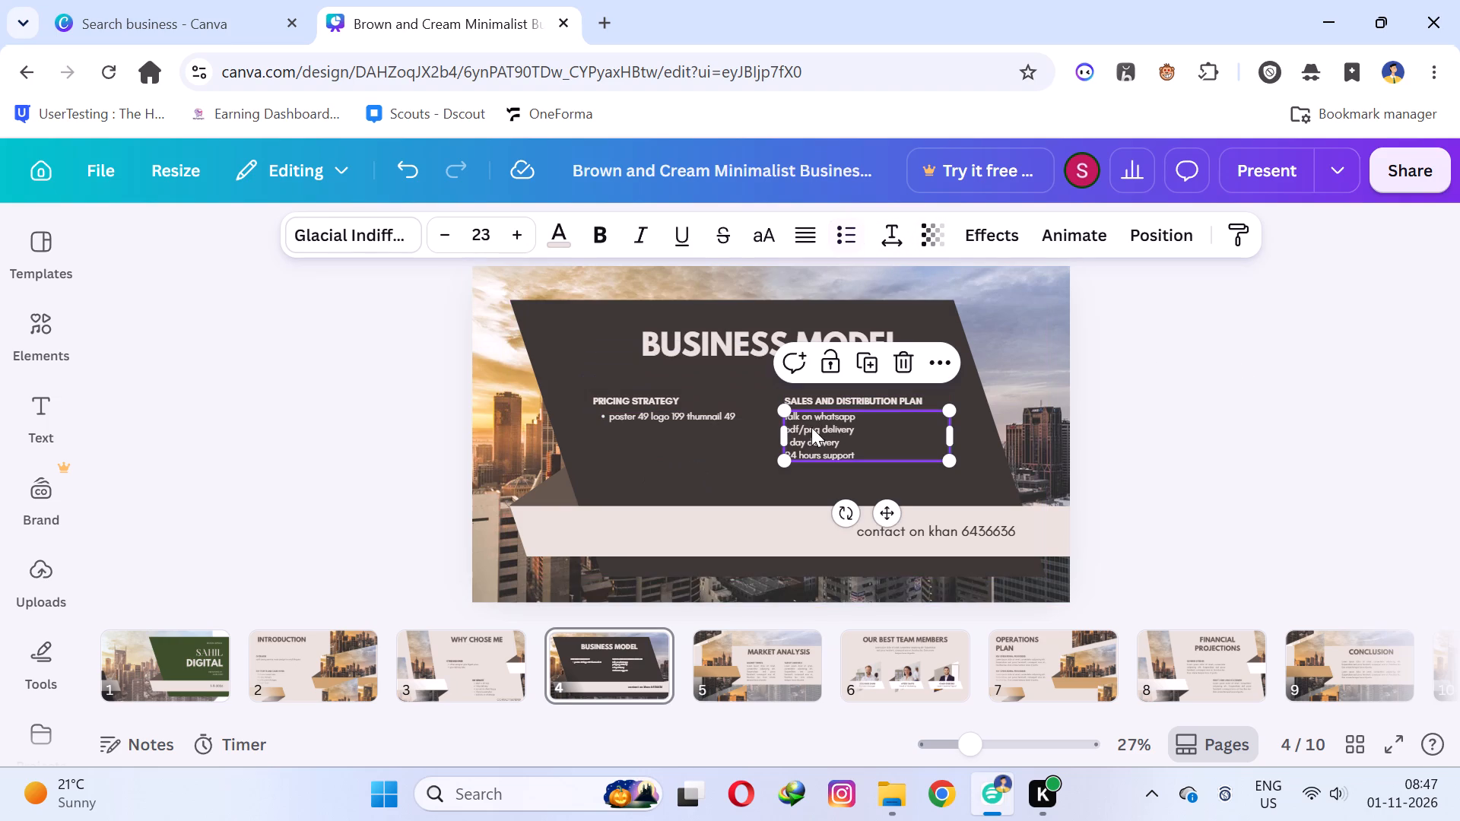
left_click(843, 226)
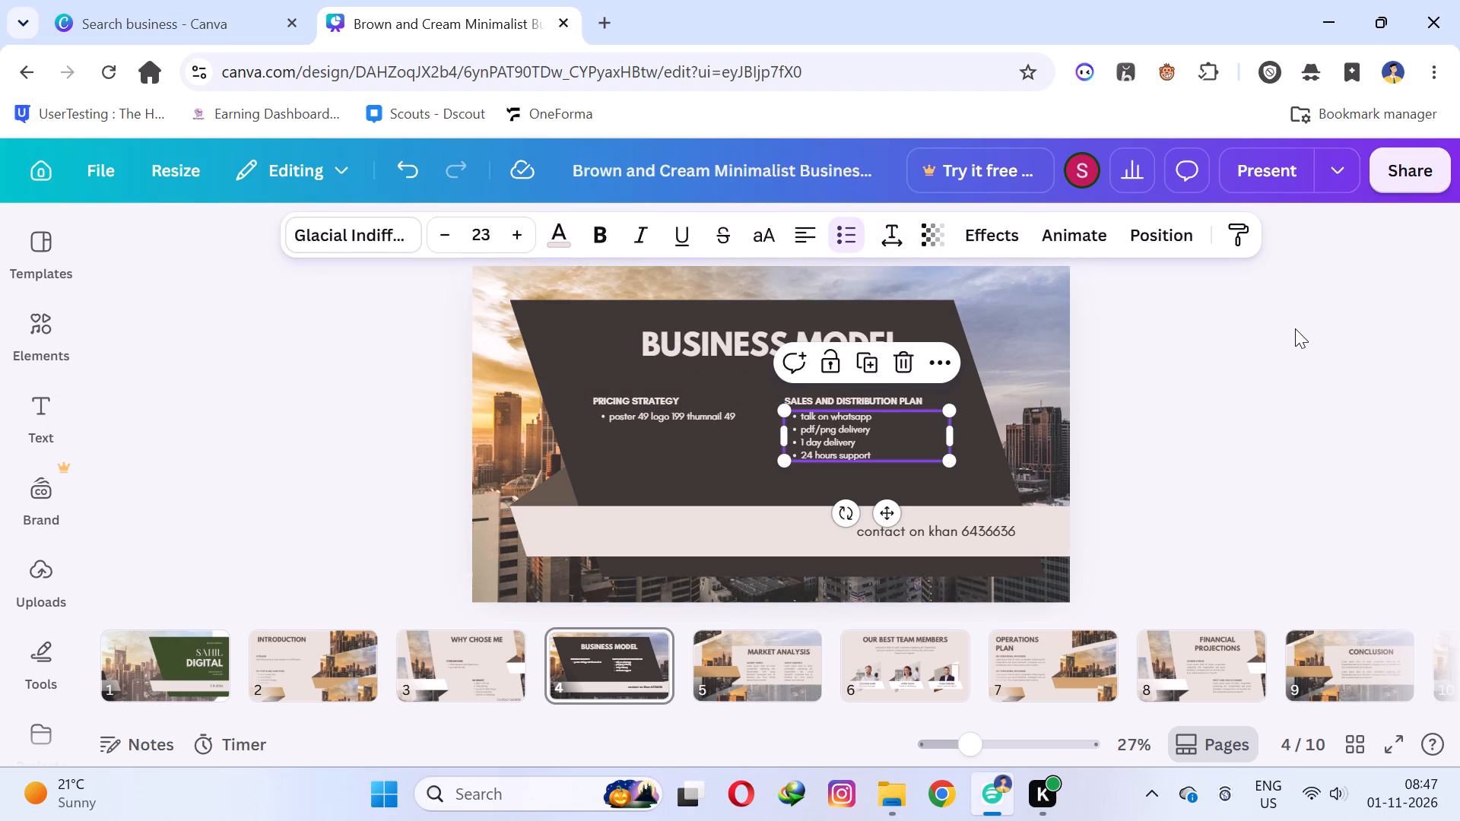
left_click(1295, 328)
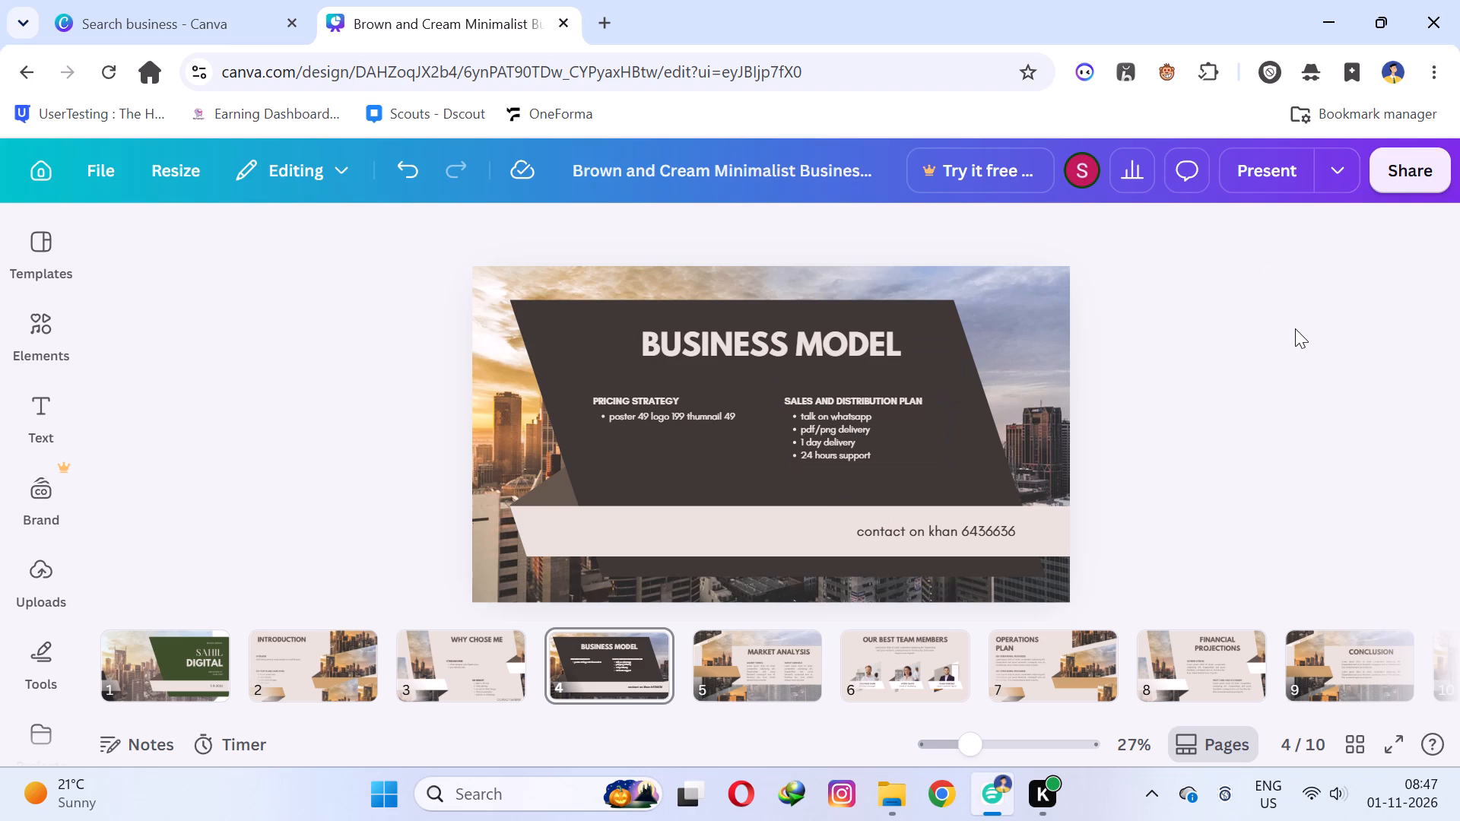
Apply the Rise animation to the dark panel shape behind the "BUSINESS MODEL" text.
left_click(599, 336)
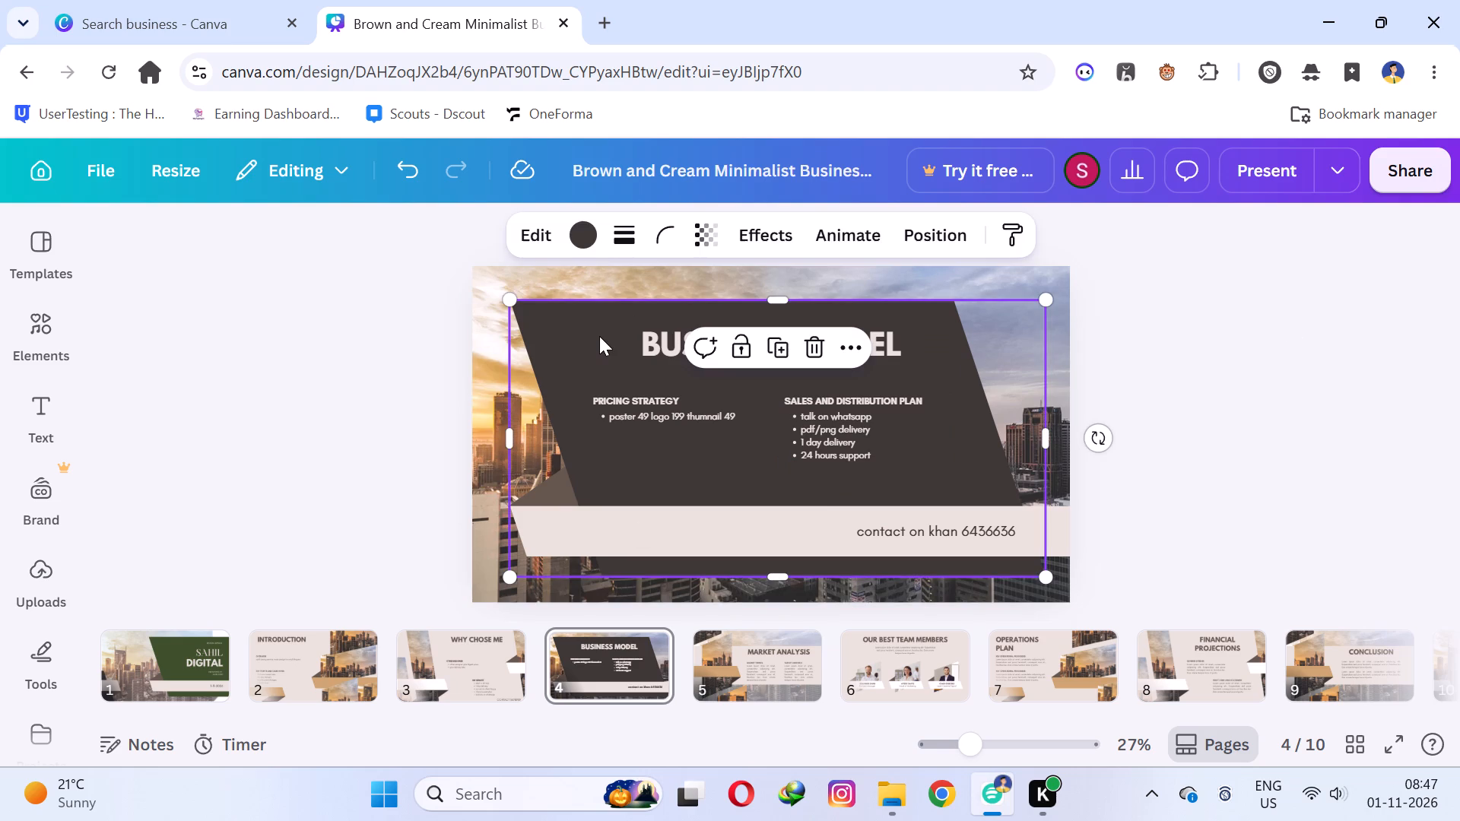
left_click(857, 222)
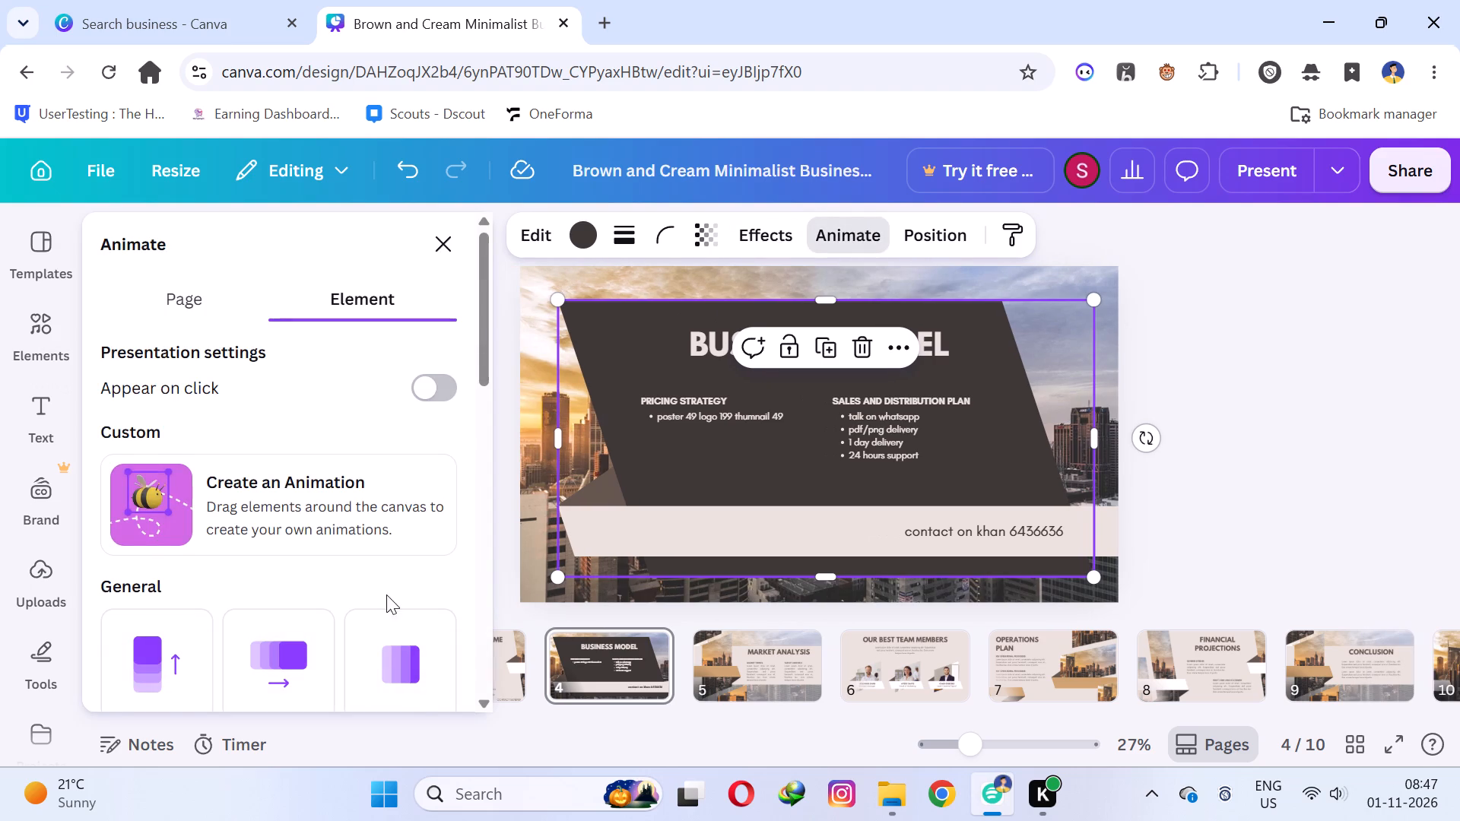
scroll(386, 594, "down", 1)
left_click(176, 541)
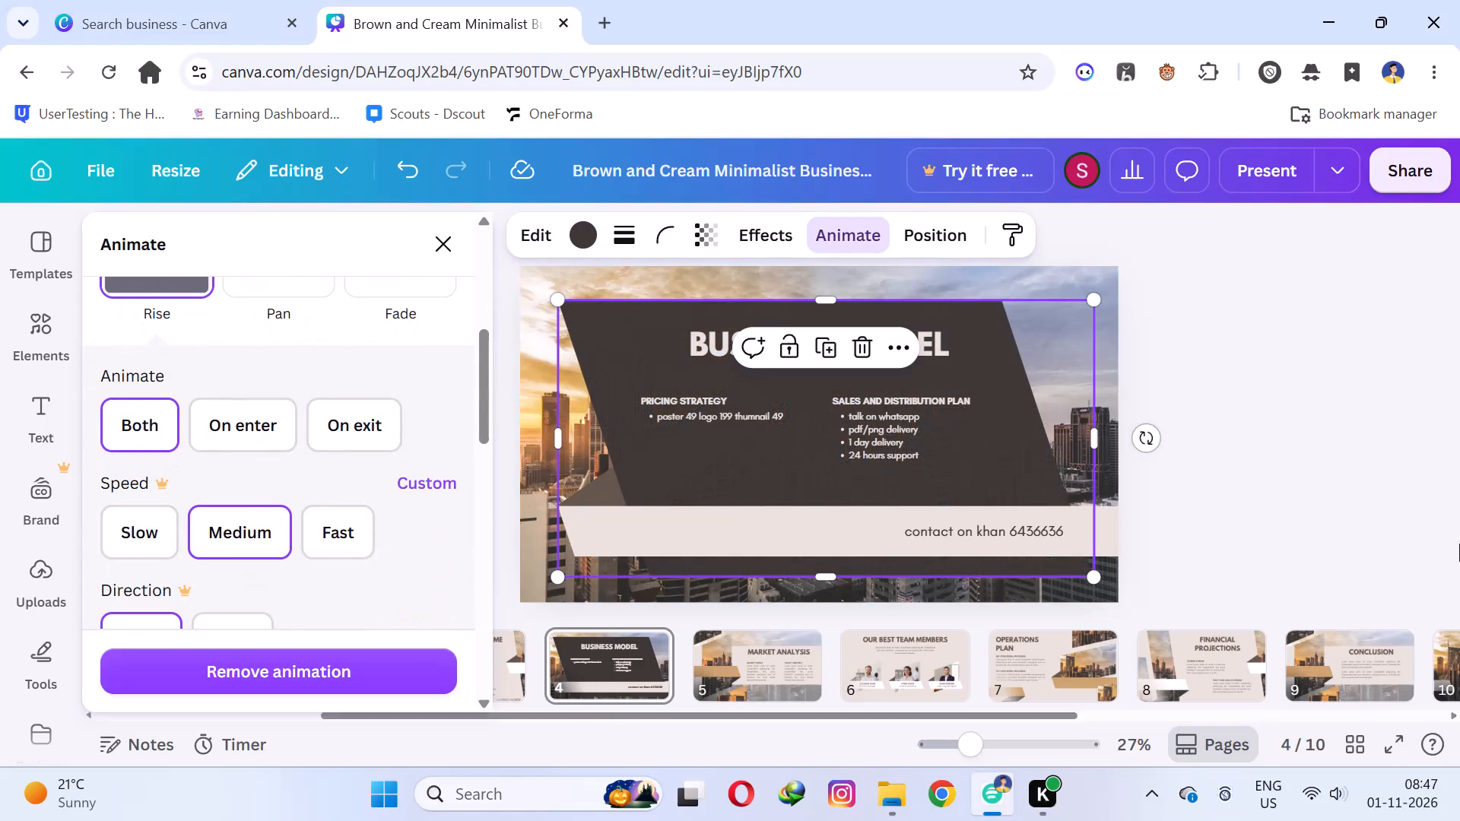
left_click(1414, 394)
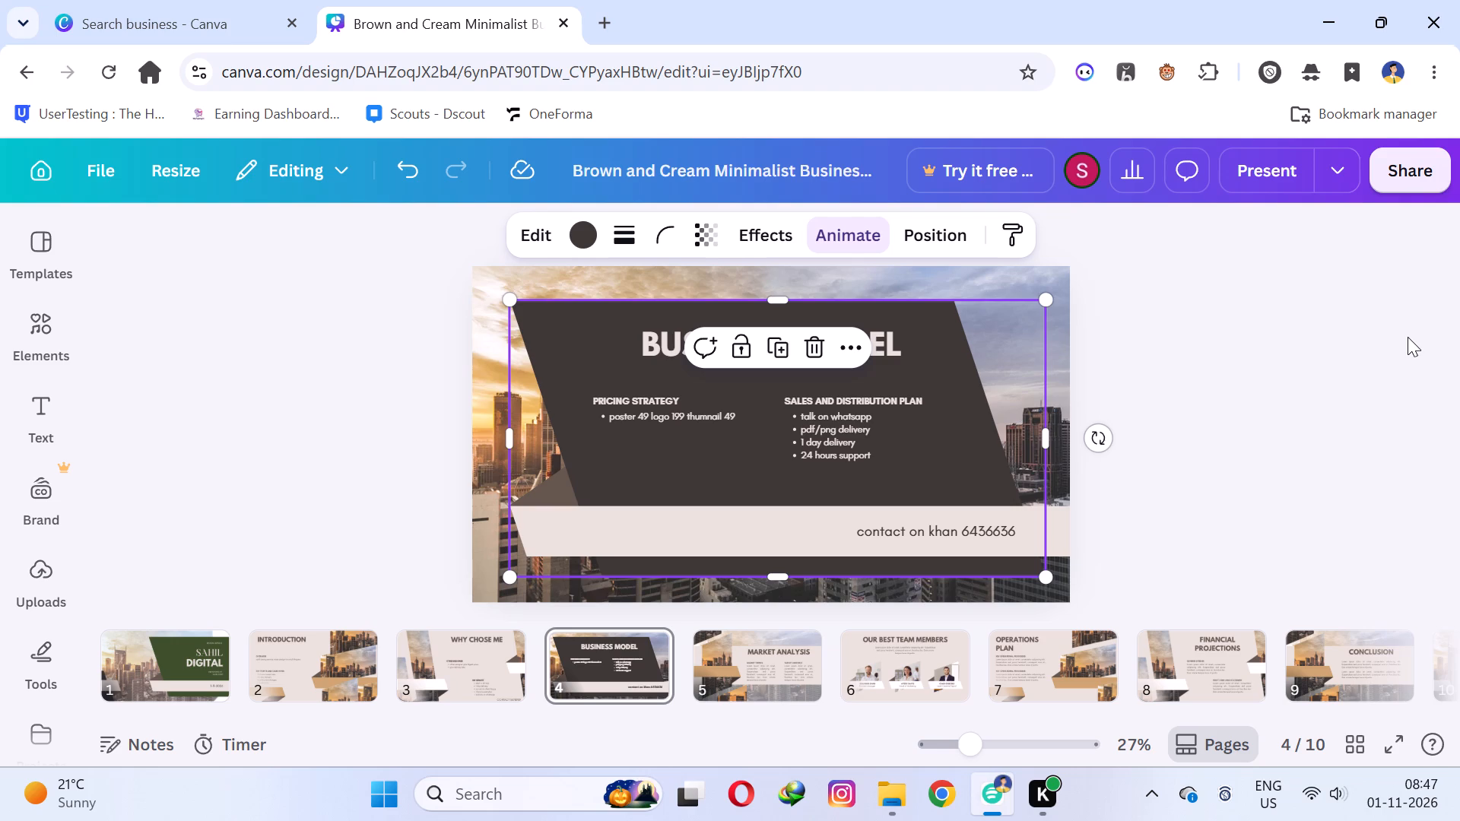
Open slide 5, "MARKET ANALYSIS", for editing.
left_click(757, 659)
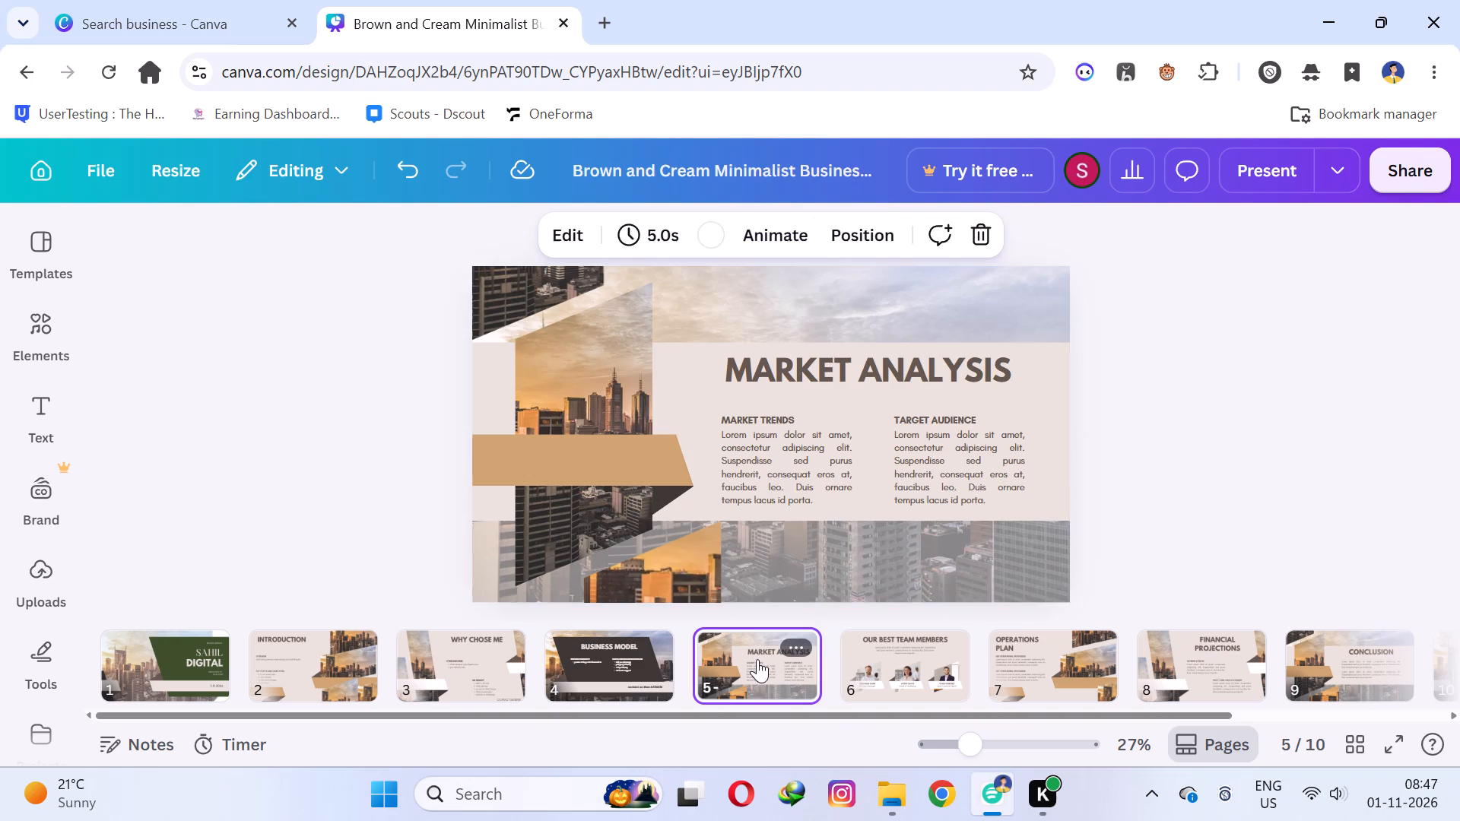
left_click(1224, 353)
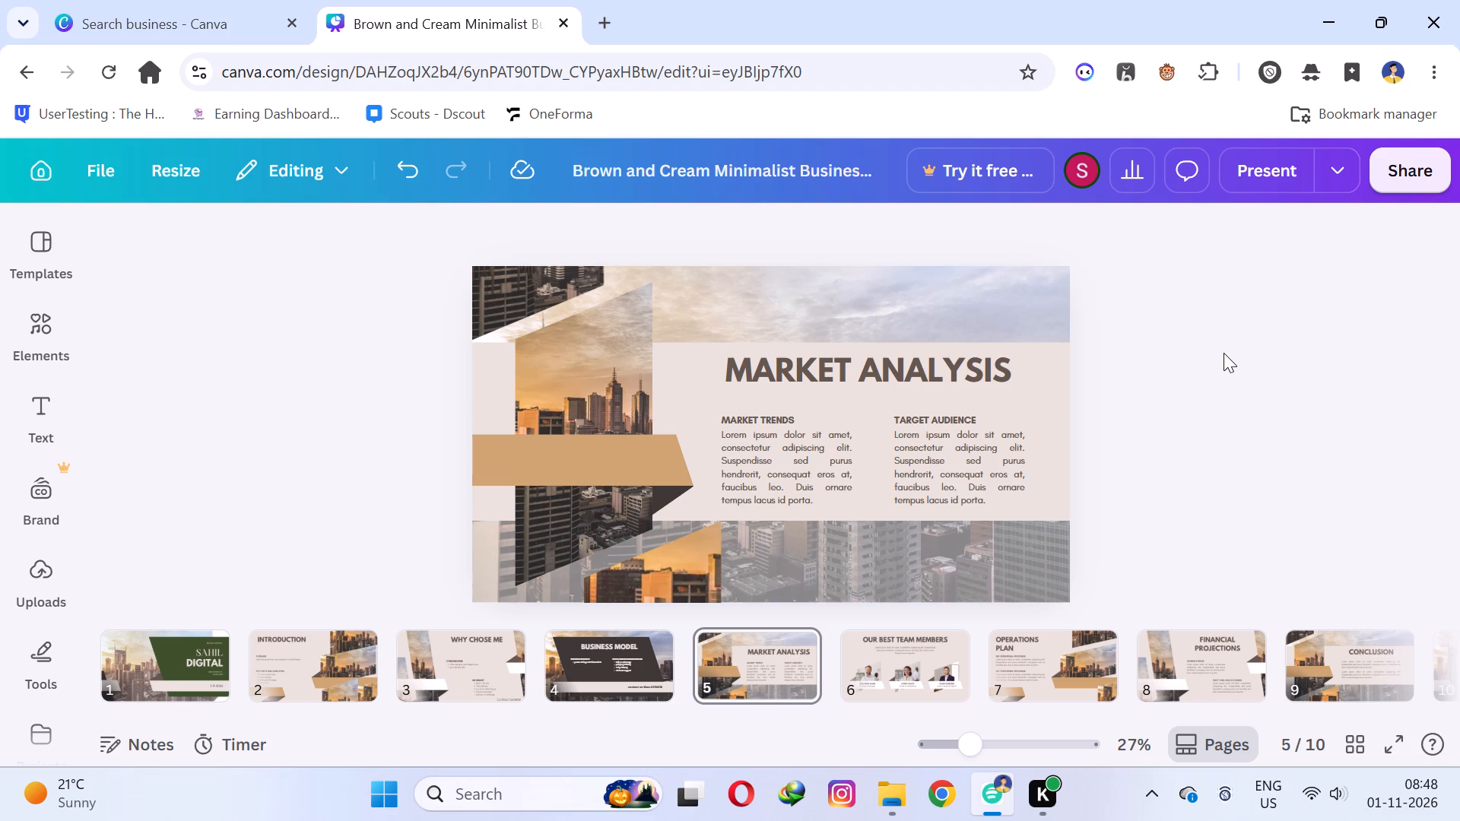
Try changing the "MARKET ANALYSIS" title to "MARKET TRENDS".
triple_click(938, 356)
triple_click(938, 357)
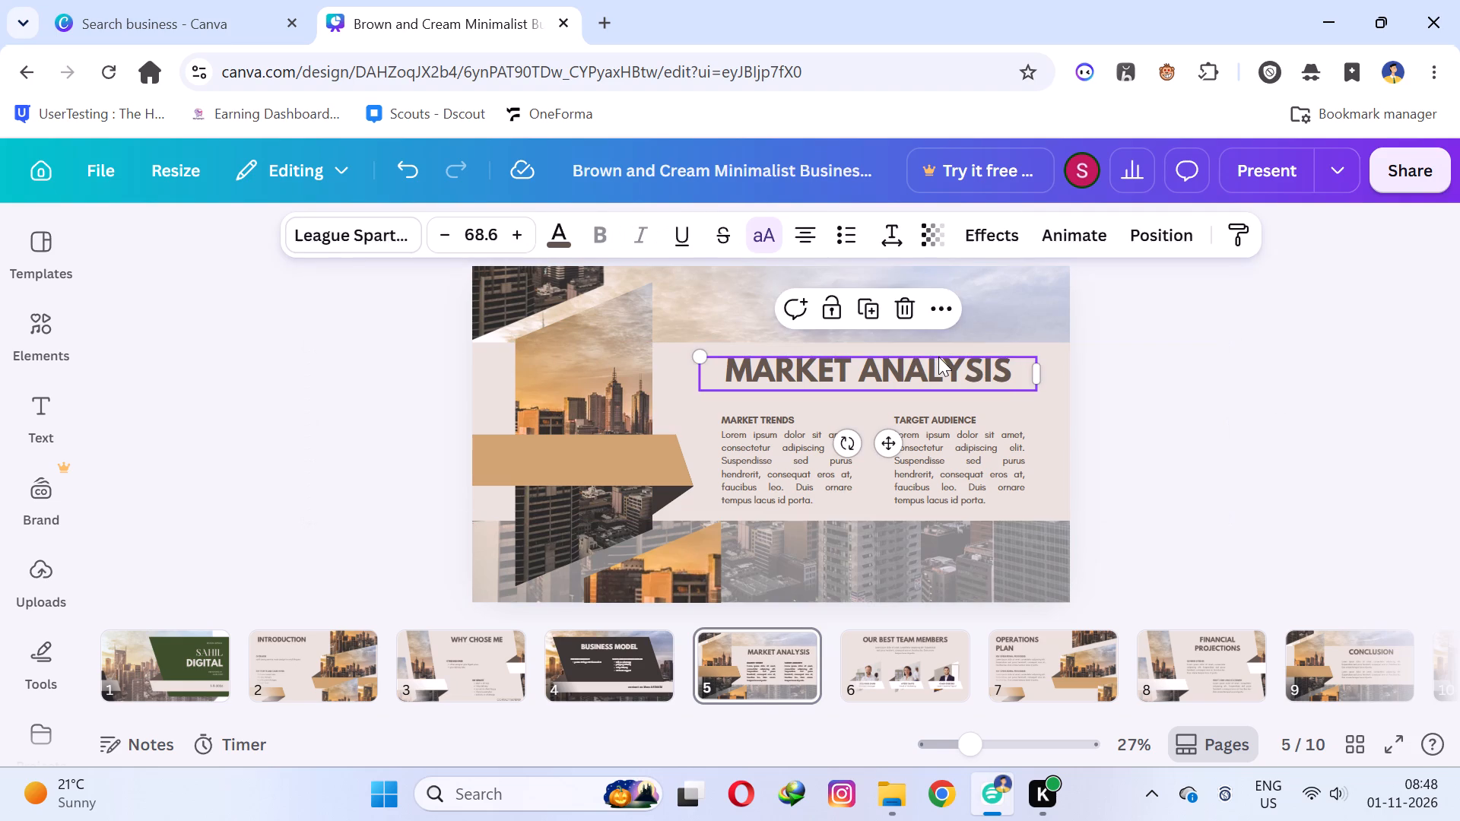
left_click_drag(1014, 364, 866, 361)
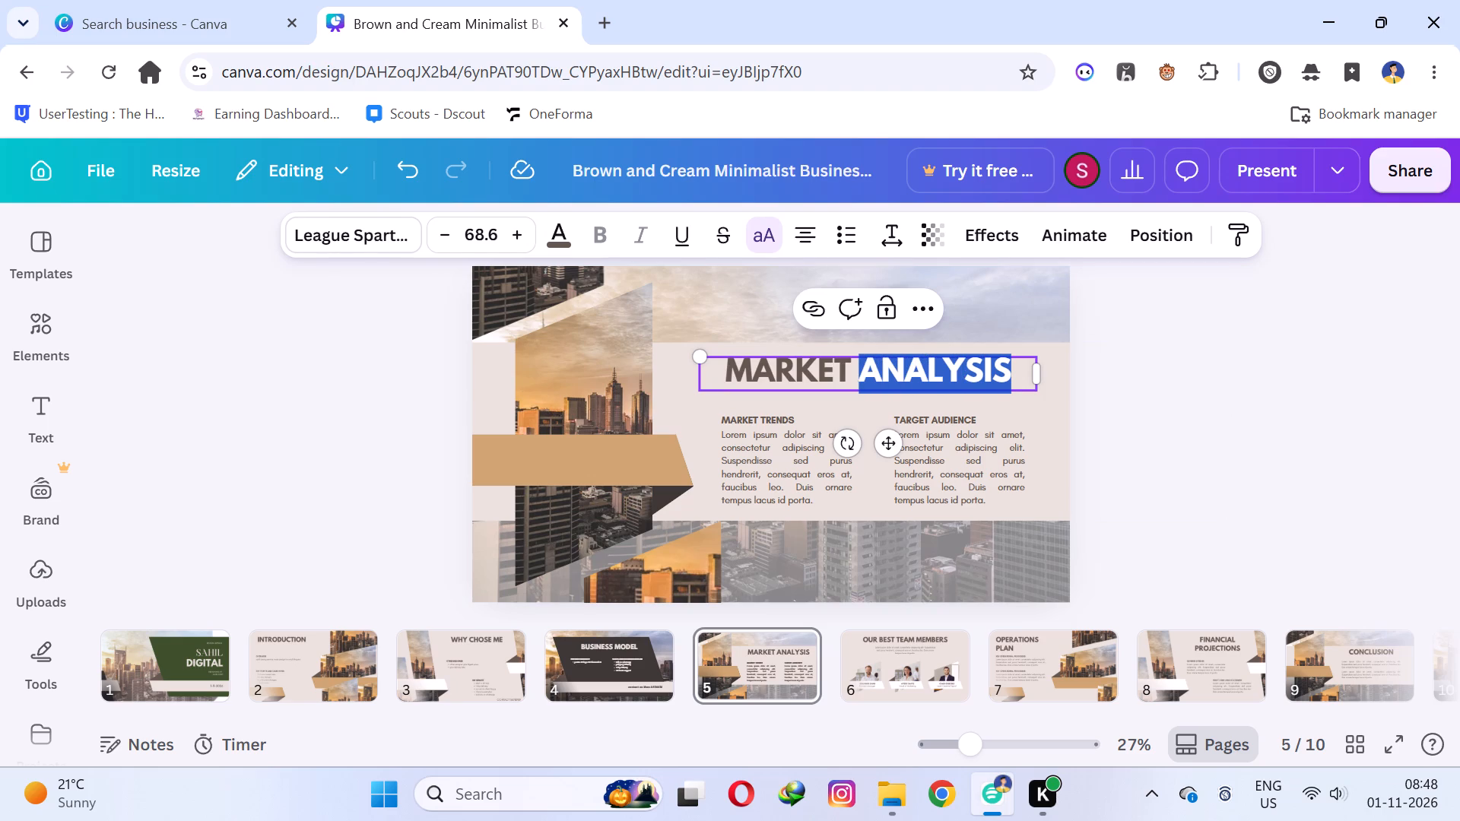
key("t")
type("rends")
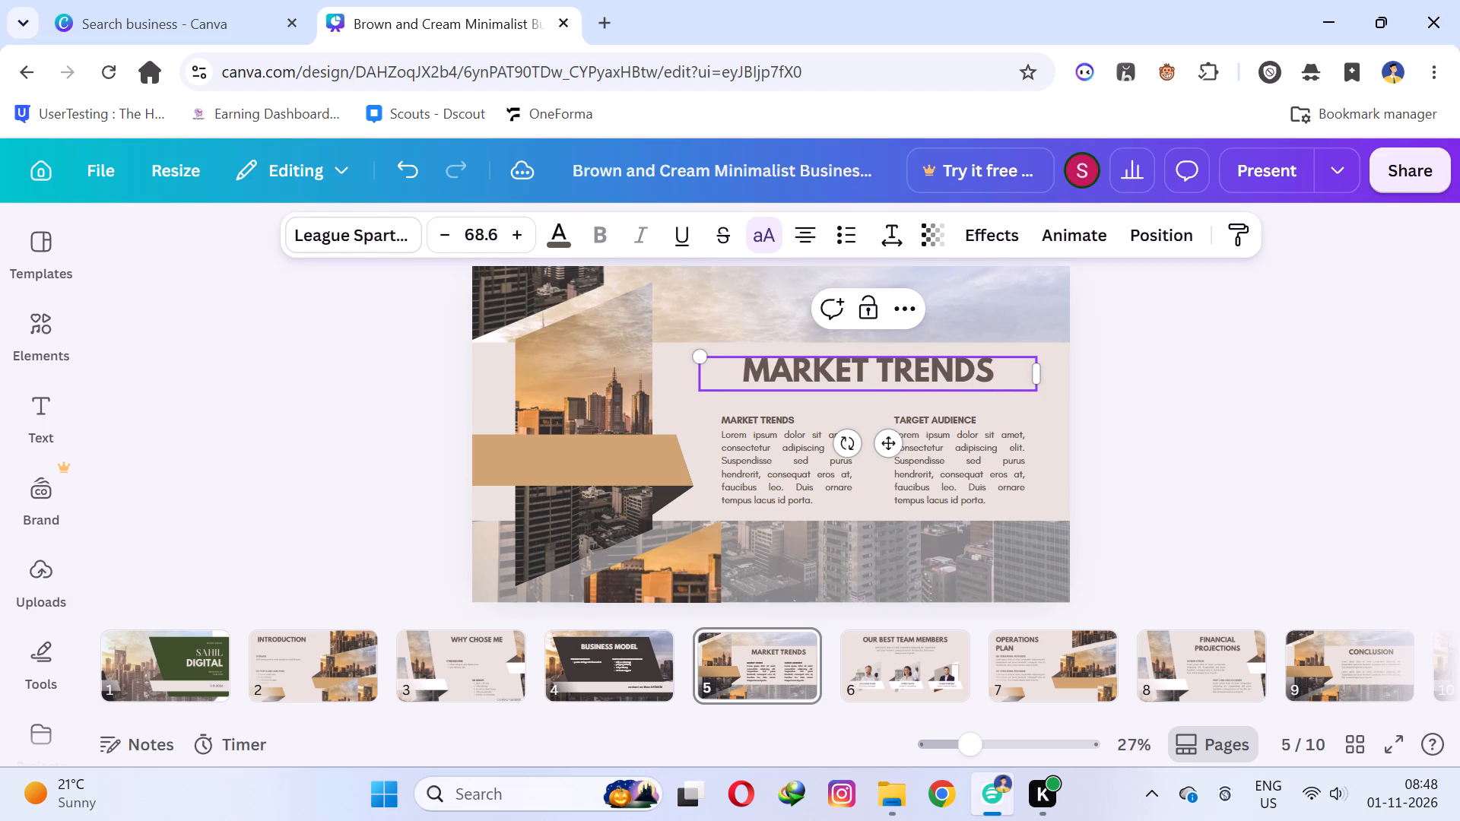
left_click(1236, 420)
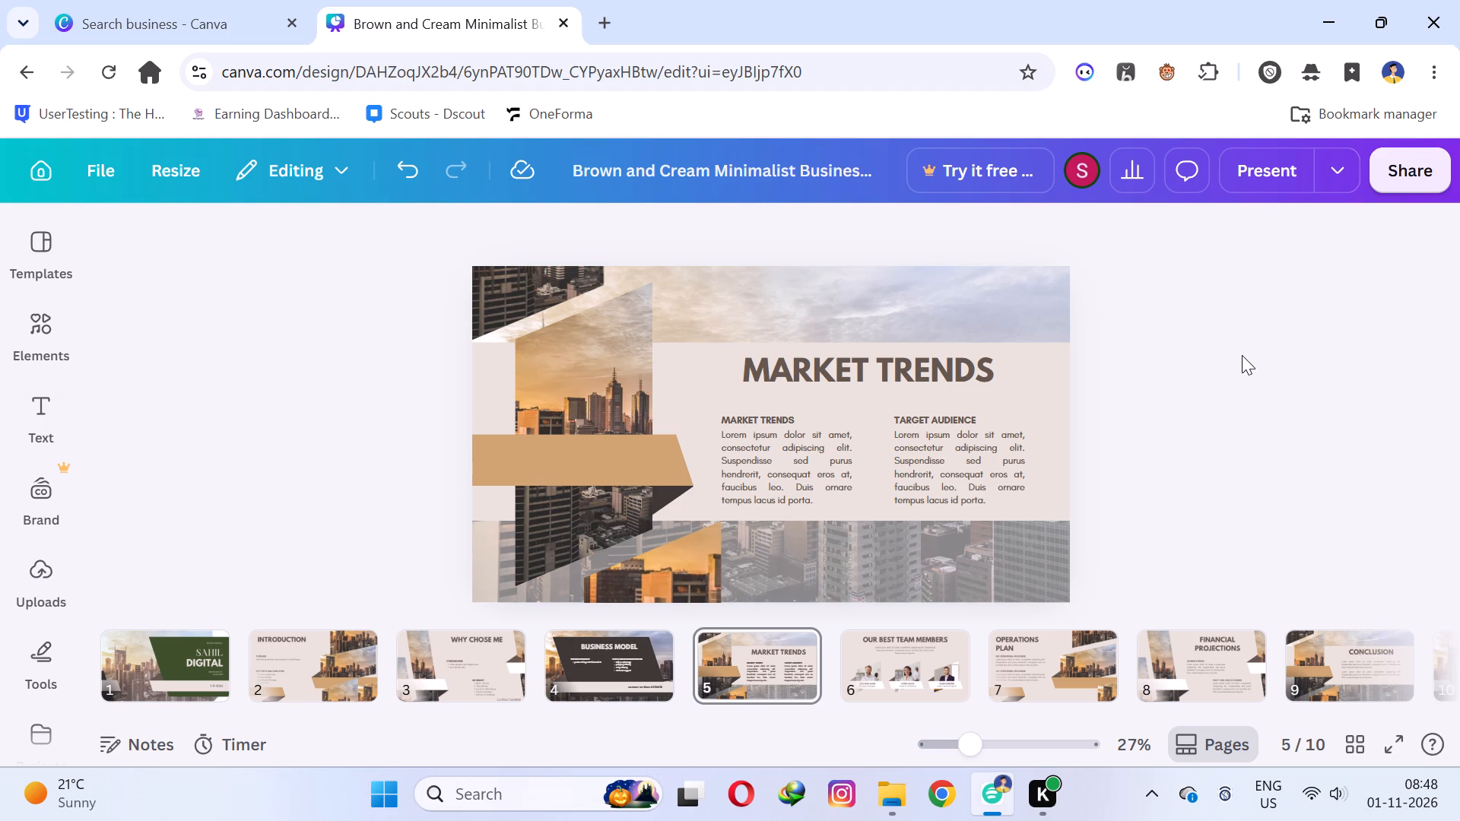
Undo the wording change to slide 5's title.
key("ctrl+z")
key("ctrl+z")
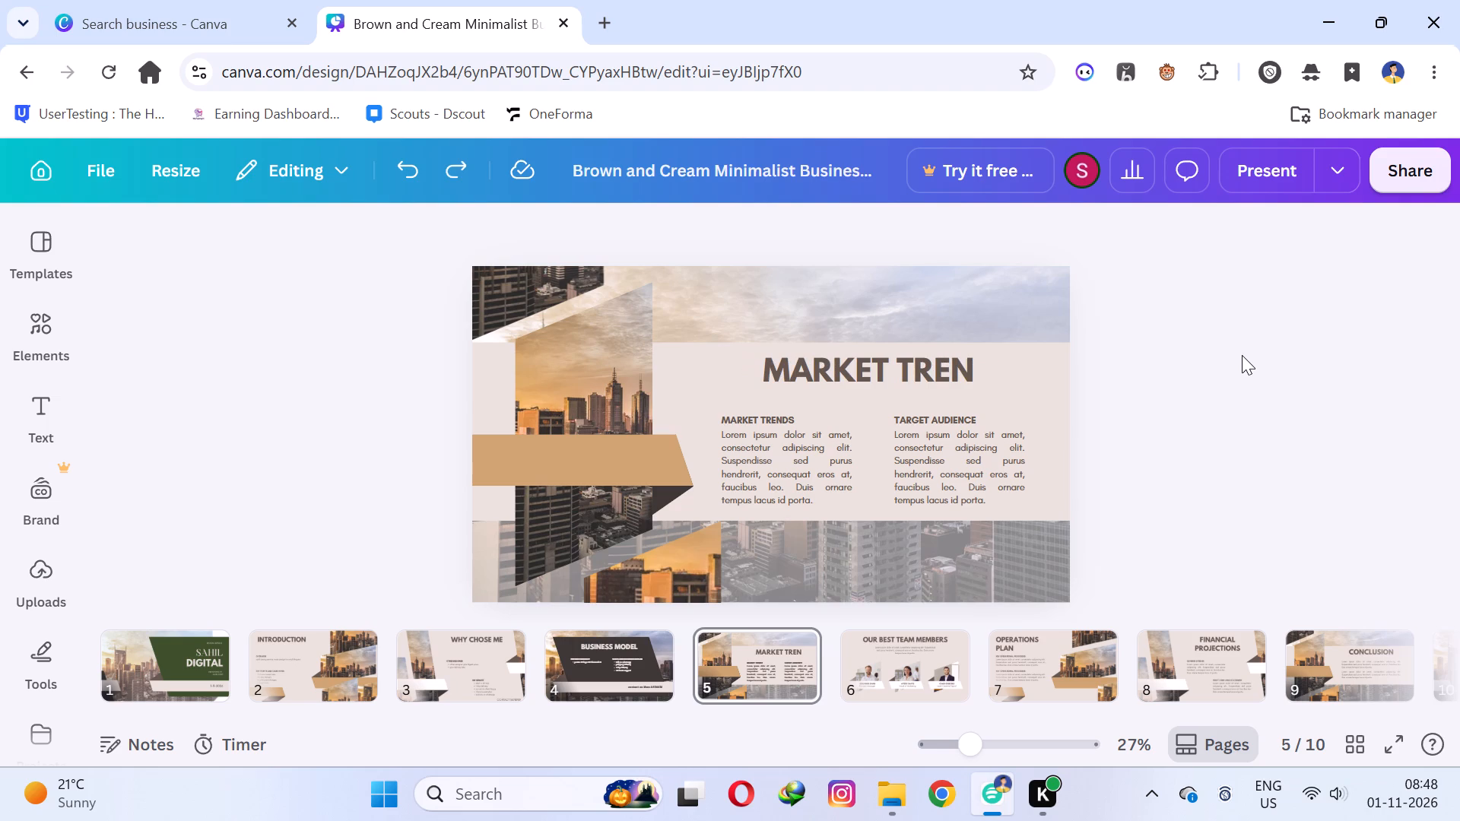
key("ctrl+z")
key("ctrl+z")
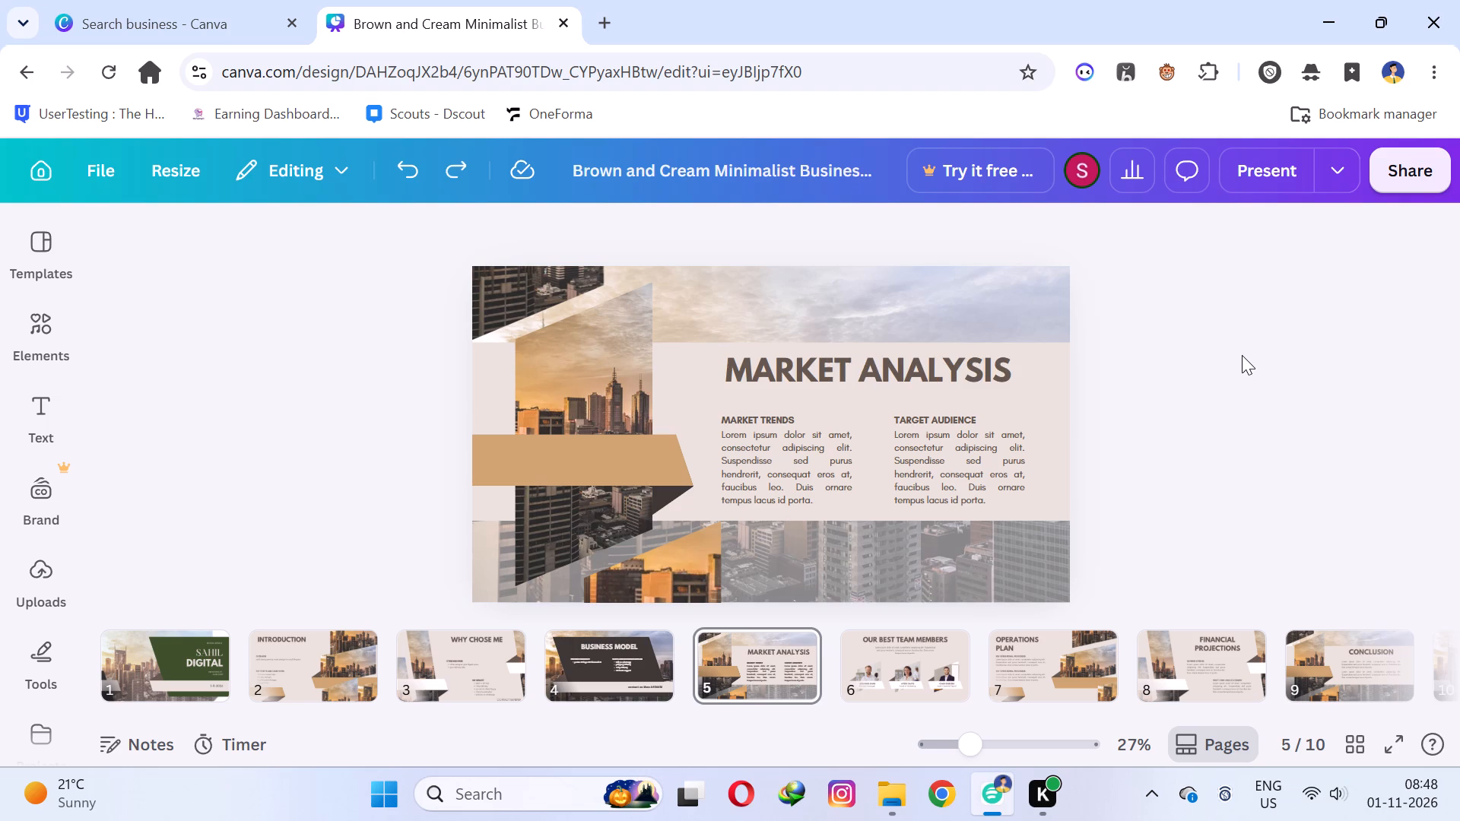
Replace the placeholder paragraph under "MARKET TRENDS" on slide 5 with "every shopkeeper want banner nad poster.".
triple_click(764, 468)
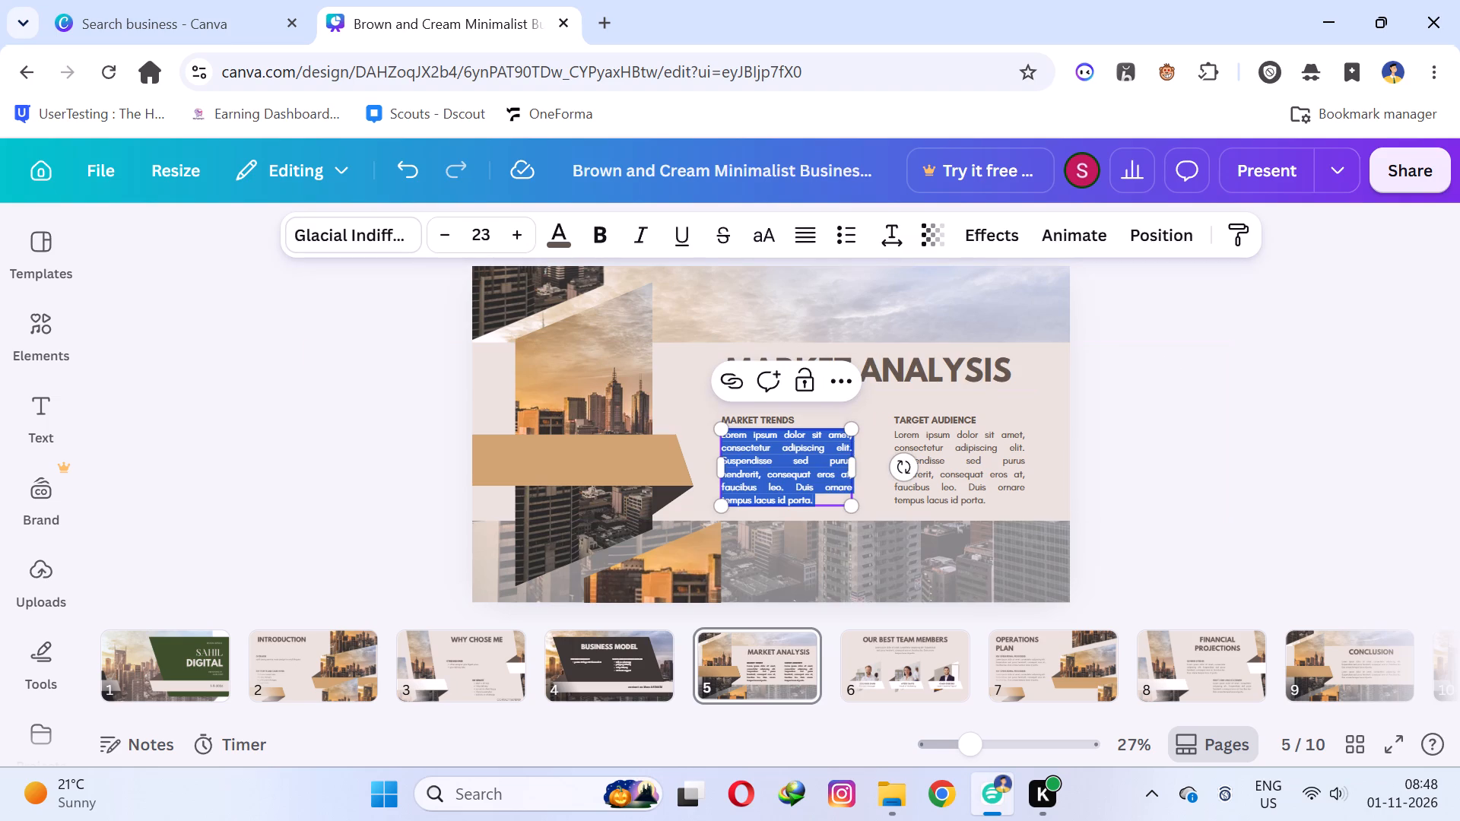
key("BackSpace")
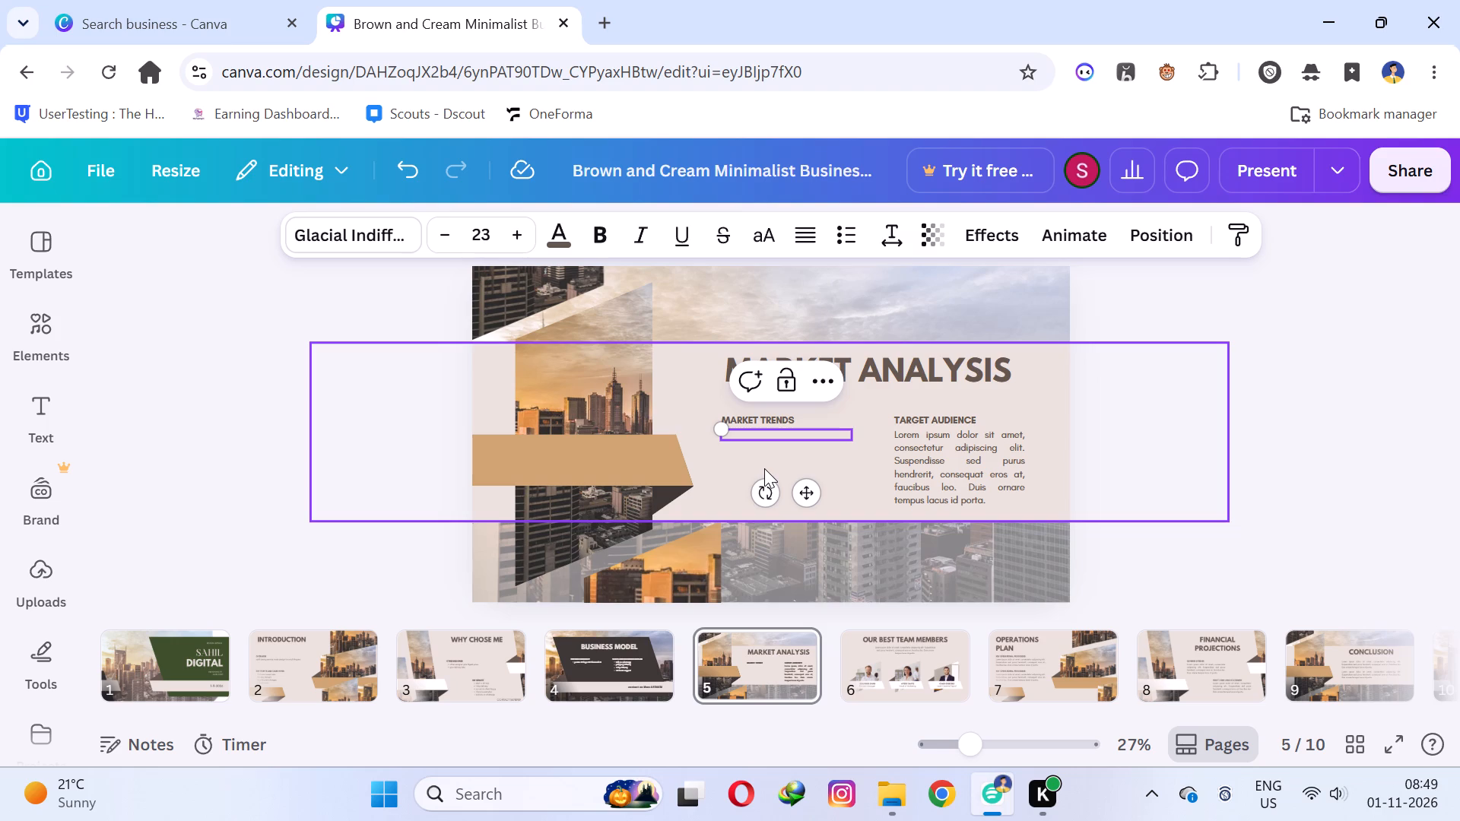
type("every")
key("space")
type("shopkeeper want")
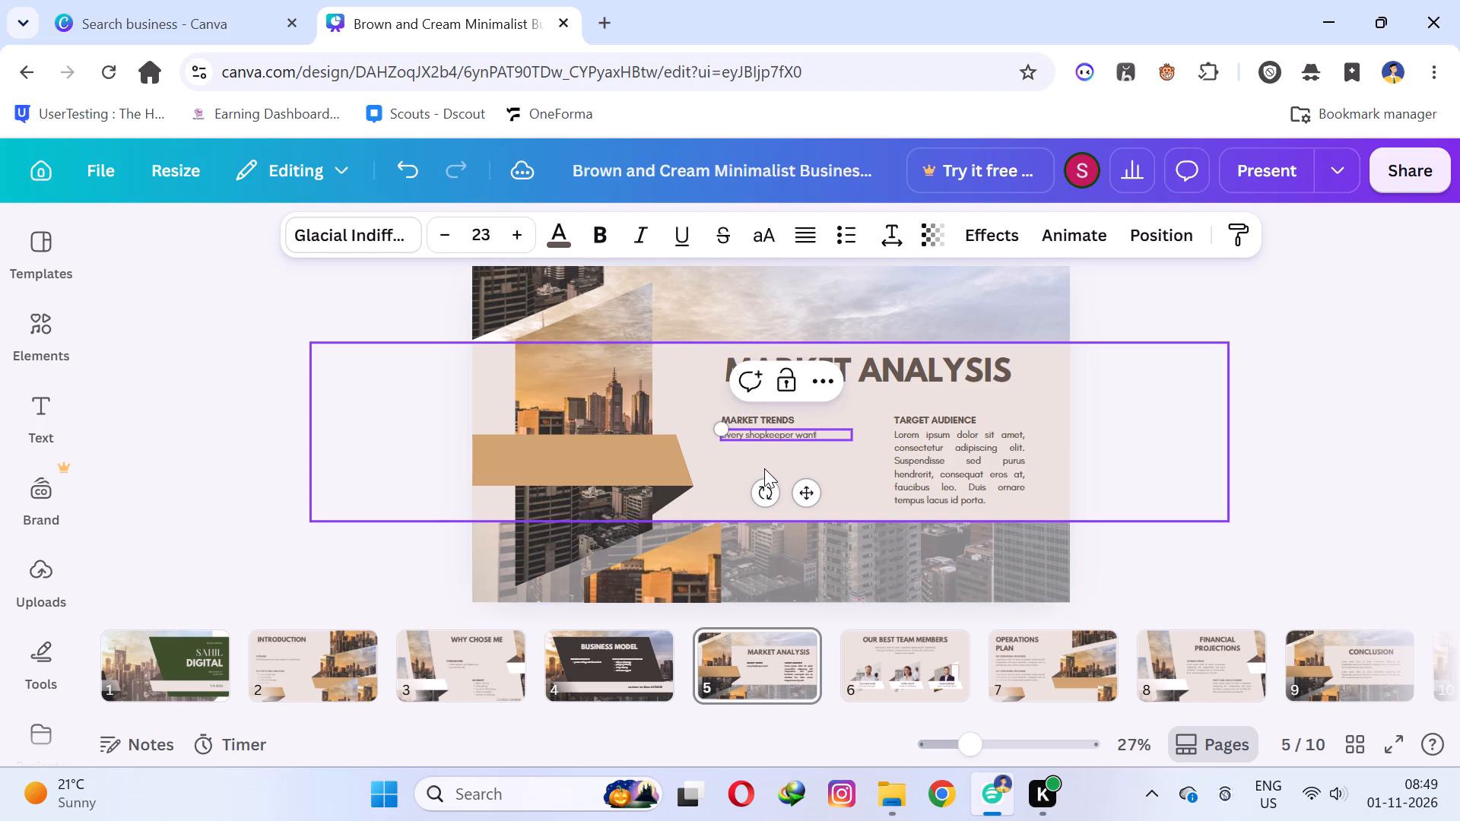
key("space")
type("bann")
type("er nad poster")
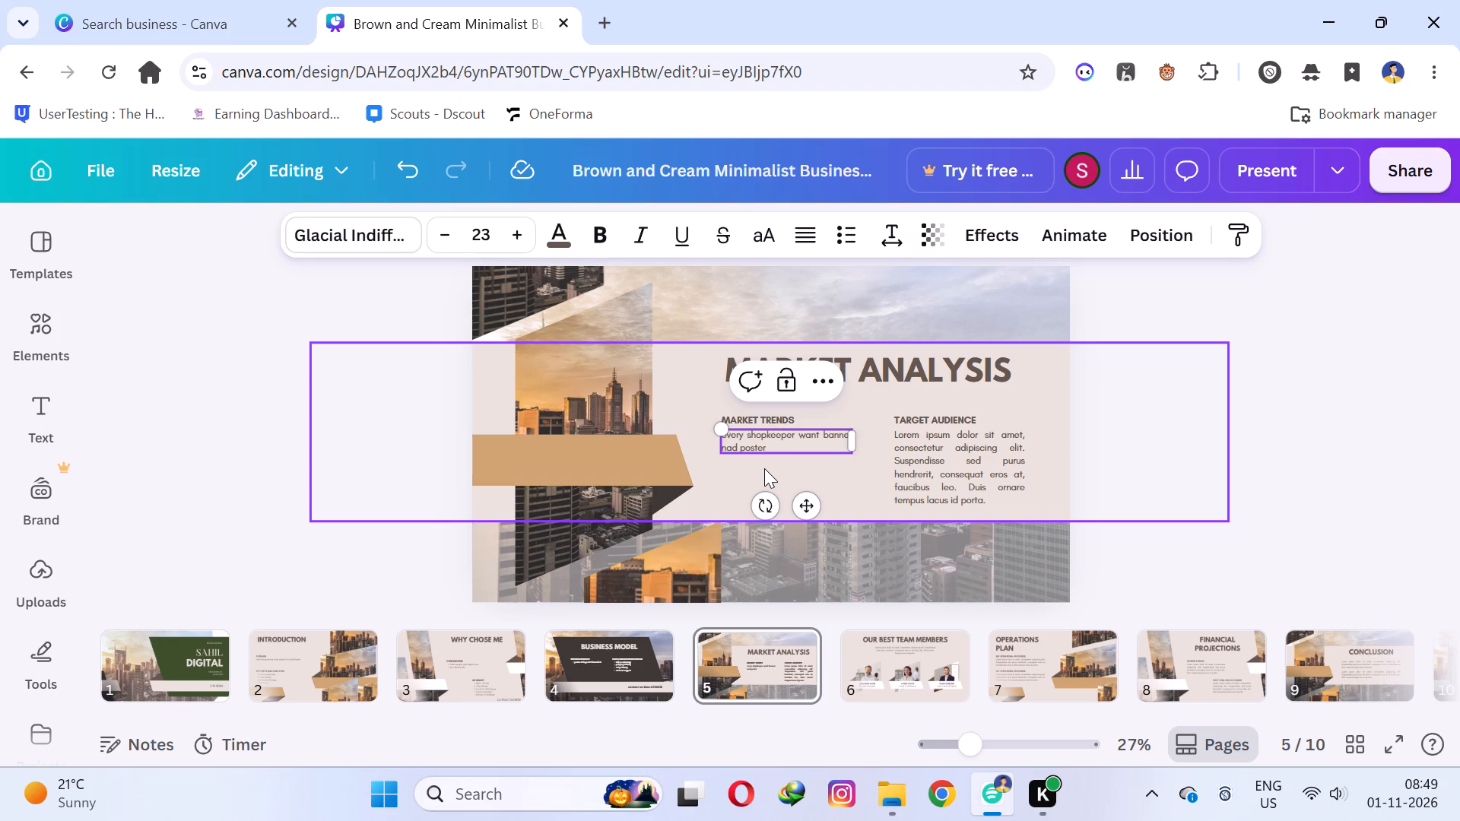
key("period")
Add a second line to the "MARKET TRENDS" text reading "every shopkeeper find poster in mobile app".
key("shift+Return")
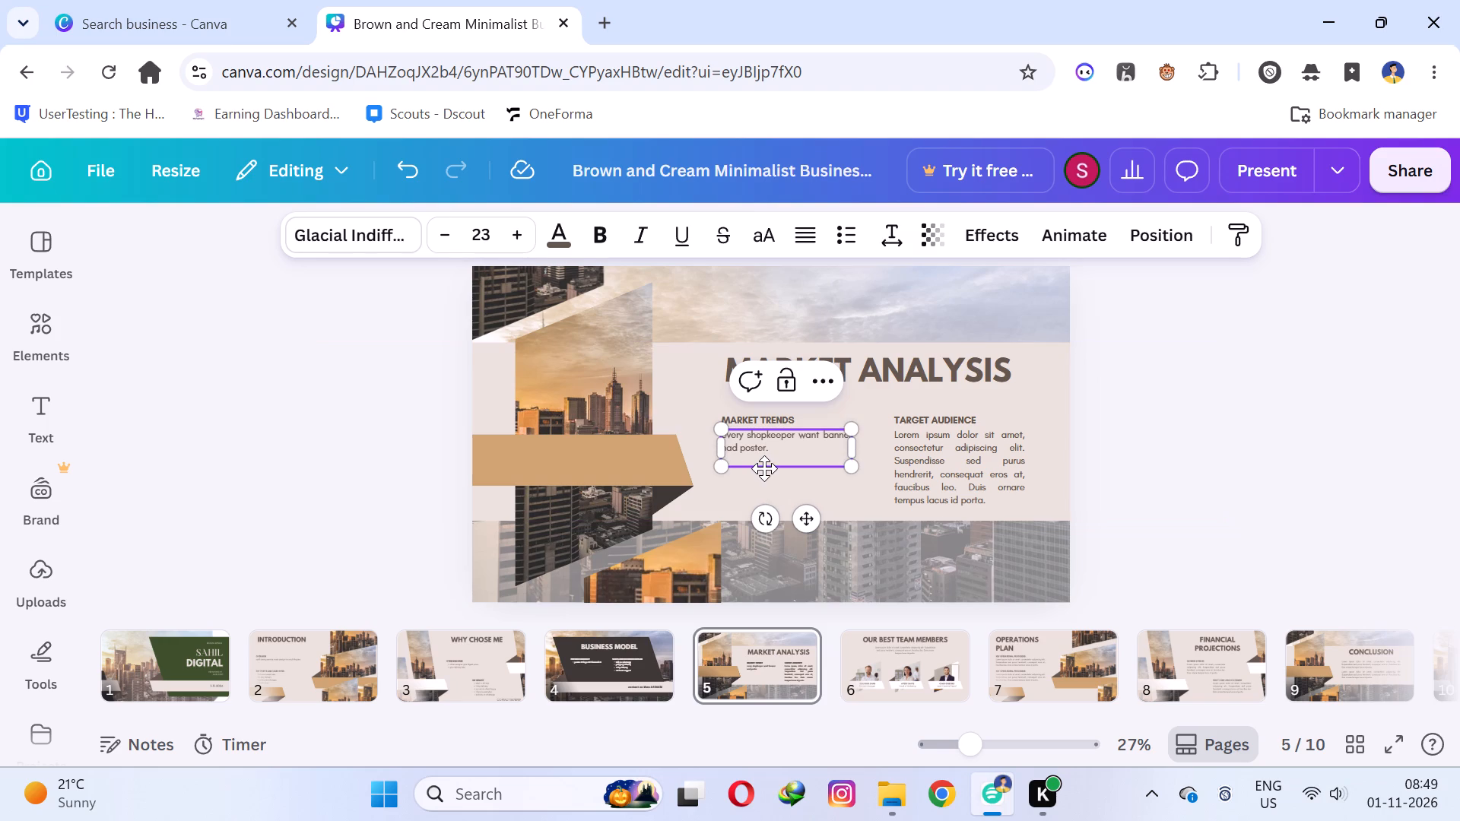
type("every shopkee")
type("per fin")
type("d")
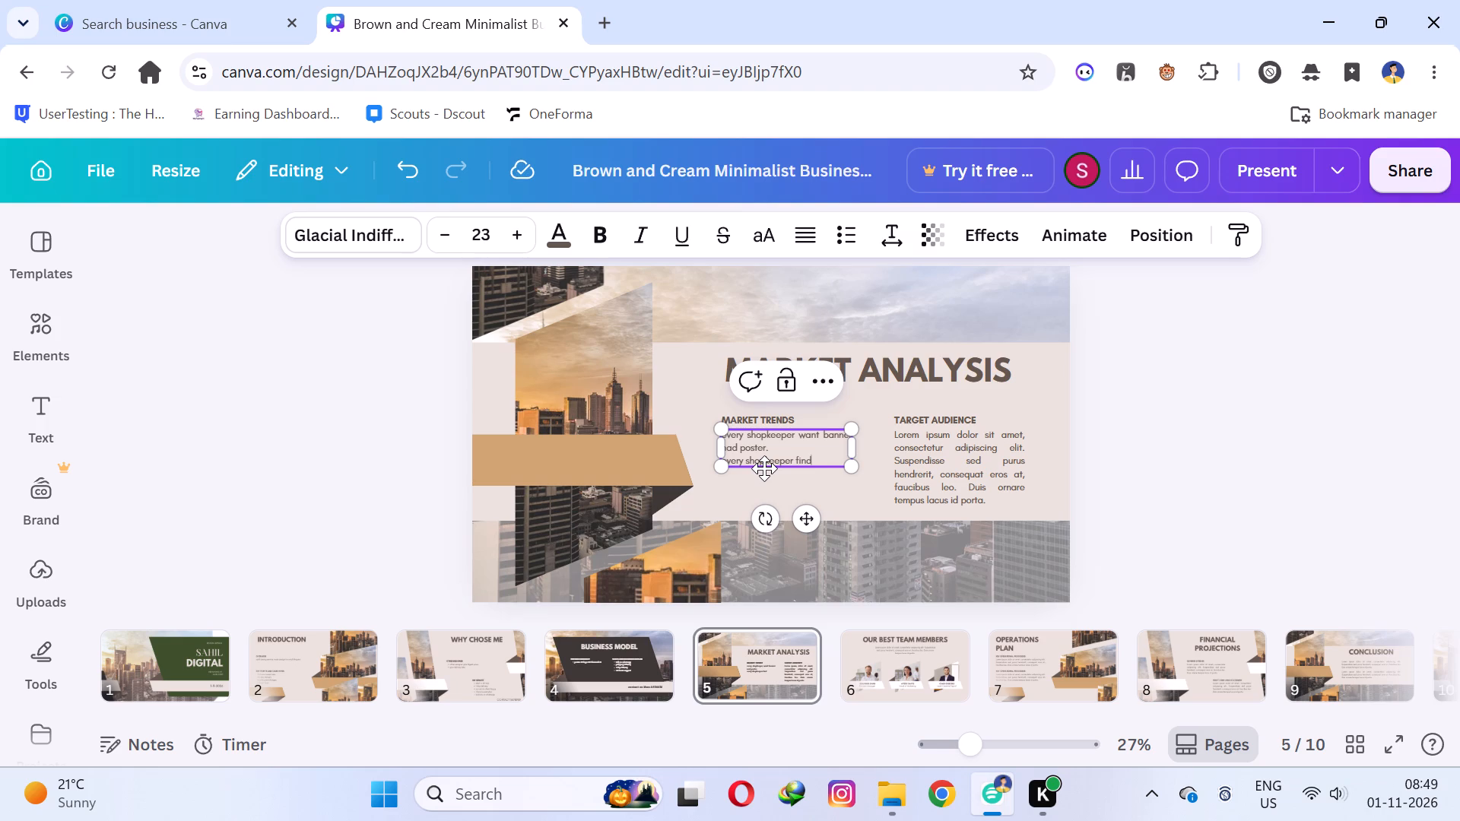
key("space")
type("poster in")
key("space")
type("mobile app")
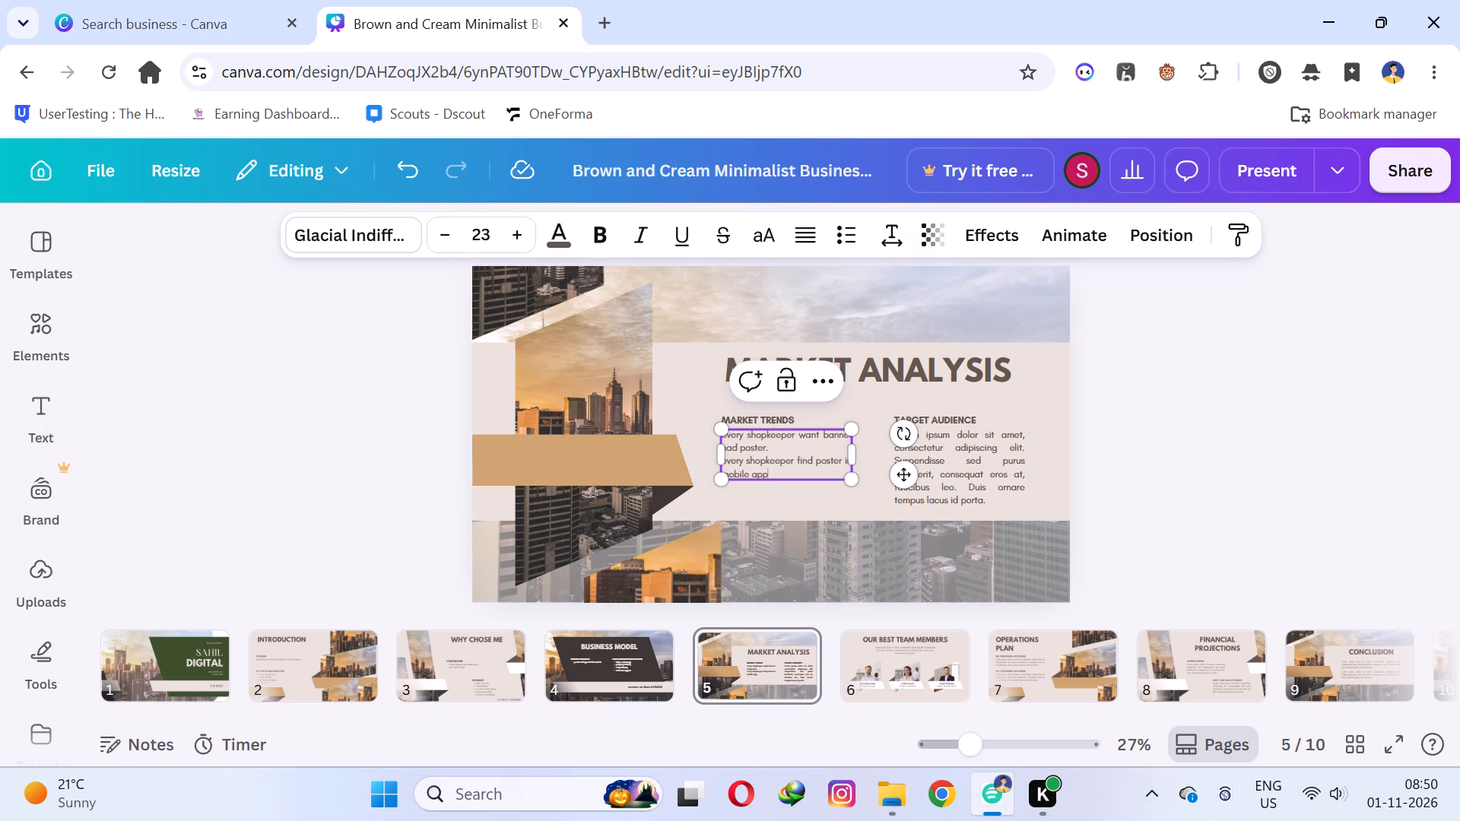
left_click(1343, 399)
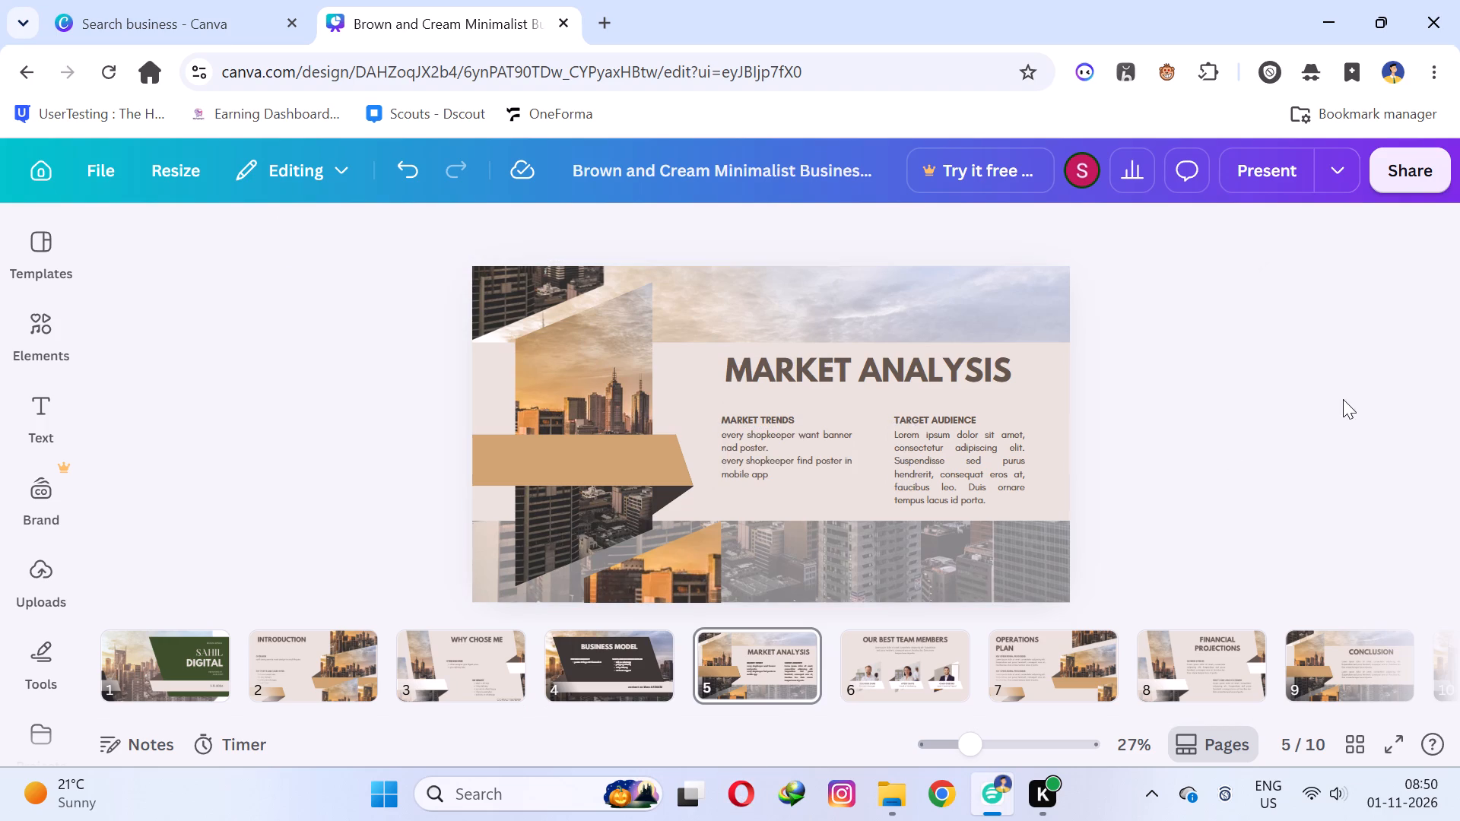
Replace the placeholder paragraph under "TARGET AUDIENCE" with separate lines reading "mobile shop", "kirana", "salon" and "hotel".
triple_click(957, 485)
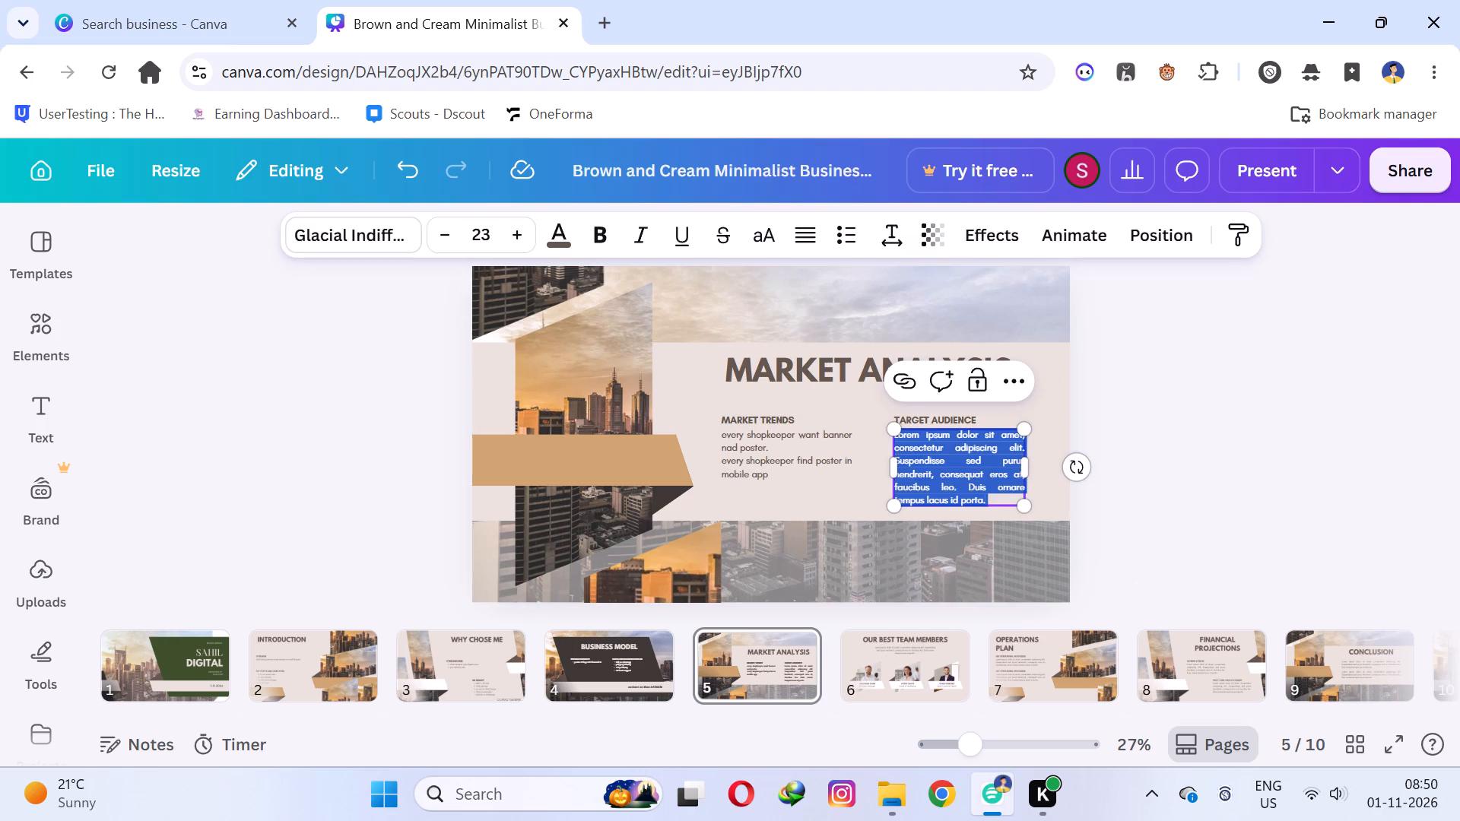
key("BackSpace")
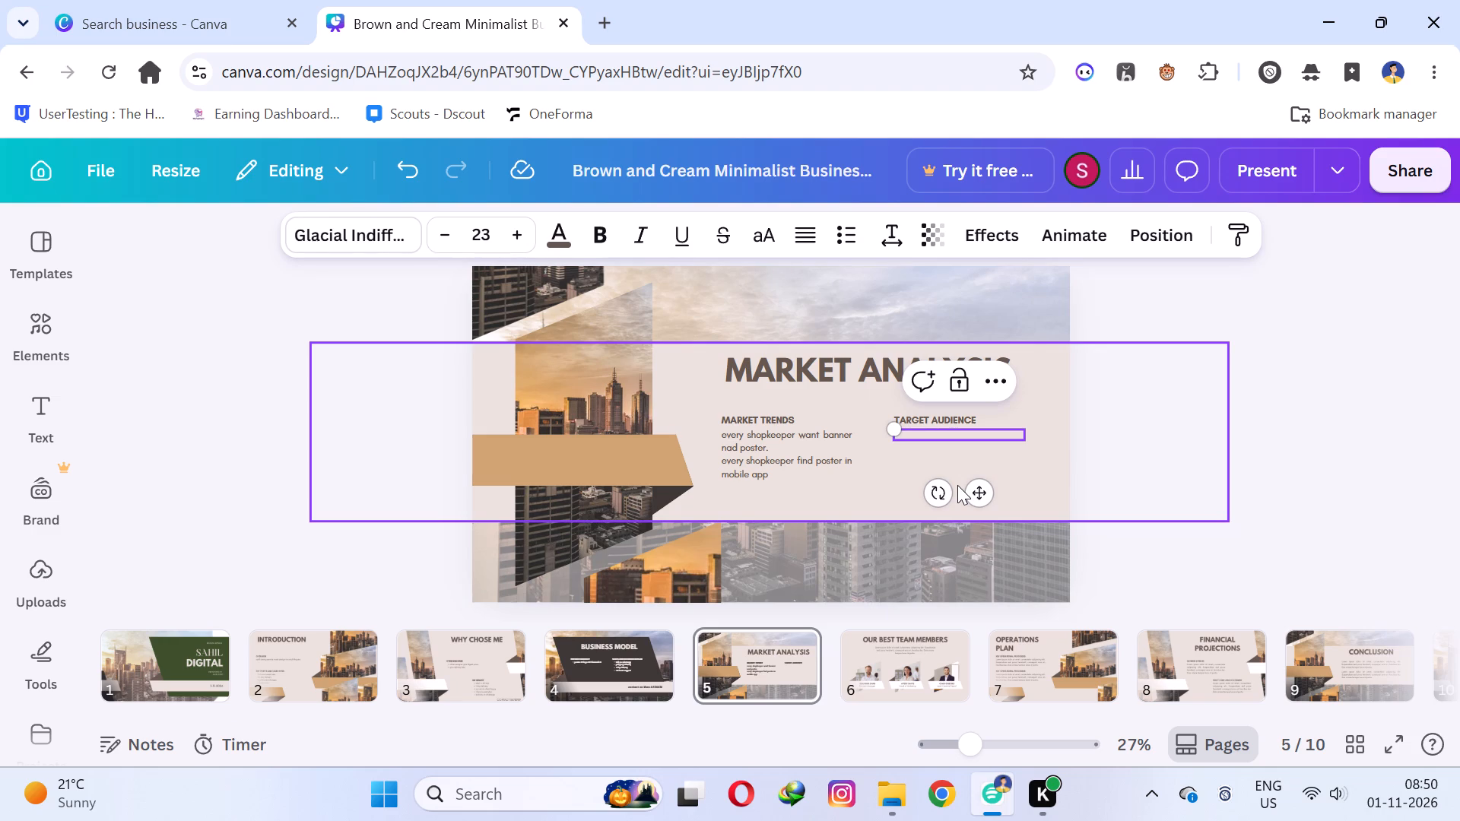
key("m")
type("obile shop")
key("shift+Return")
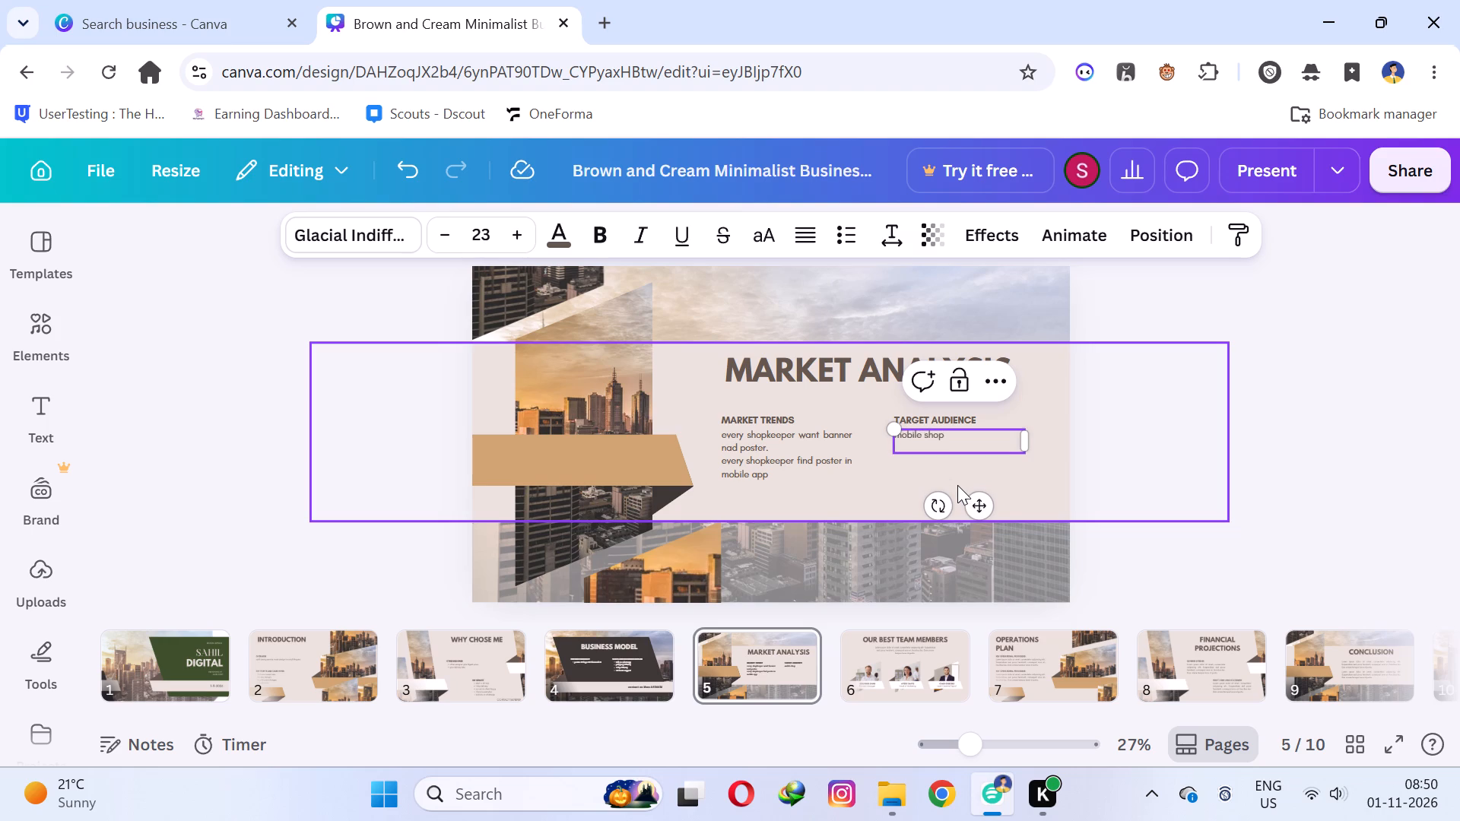
type("kirana")
key("shift+Return")
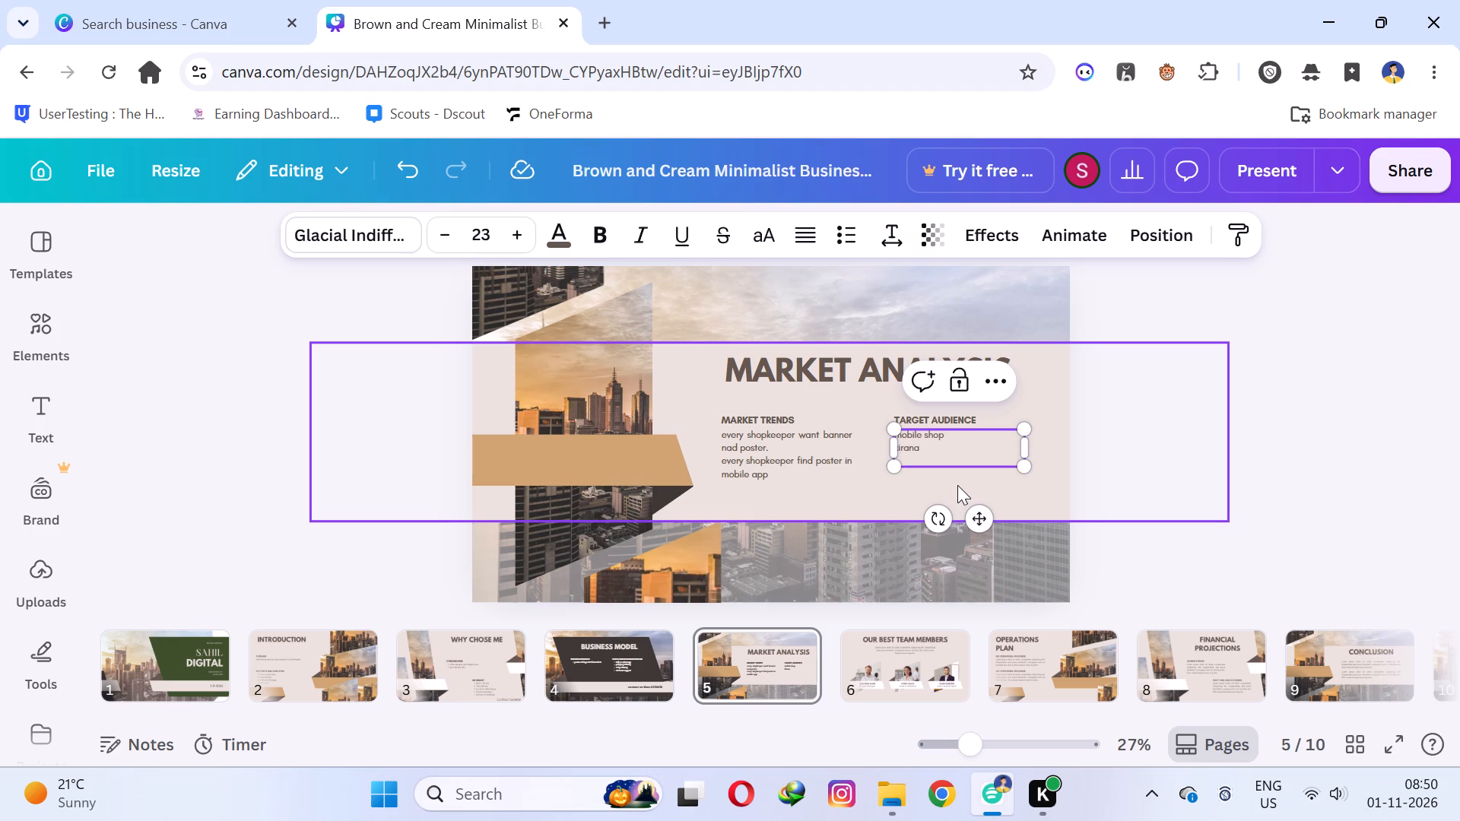
type("salon")
key("shift+Return")
type("hotel")
key("shift+Return")
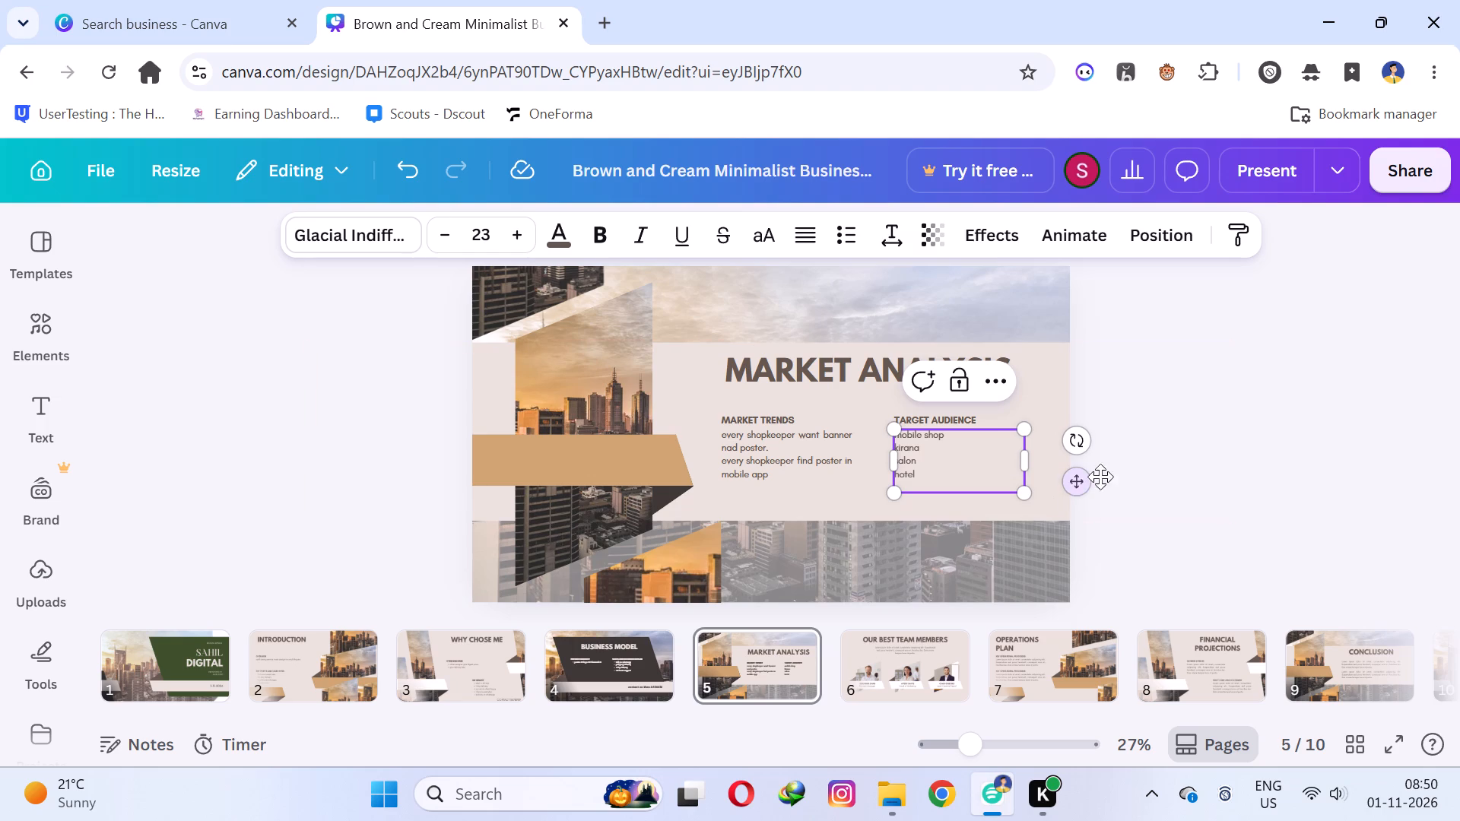
left_click(1253, 442)
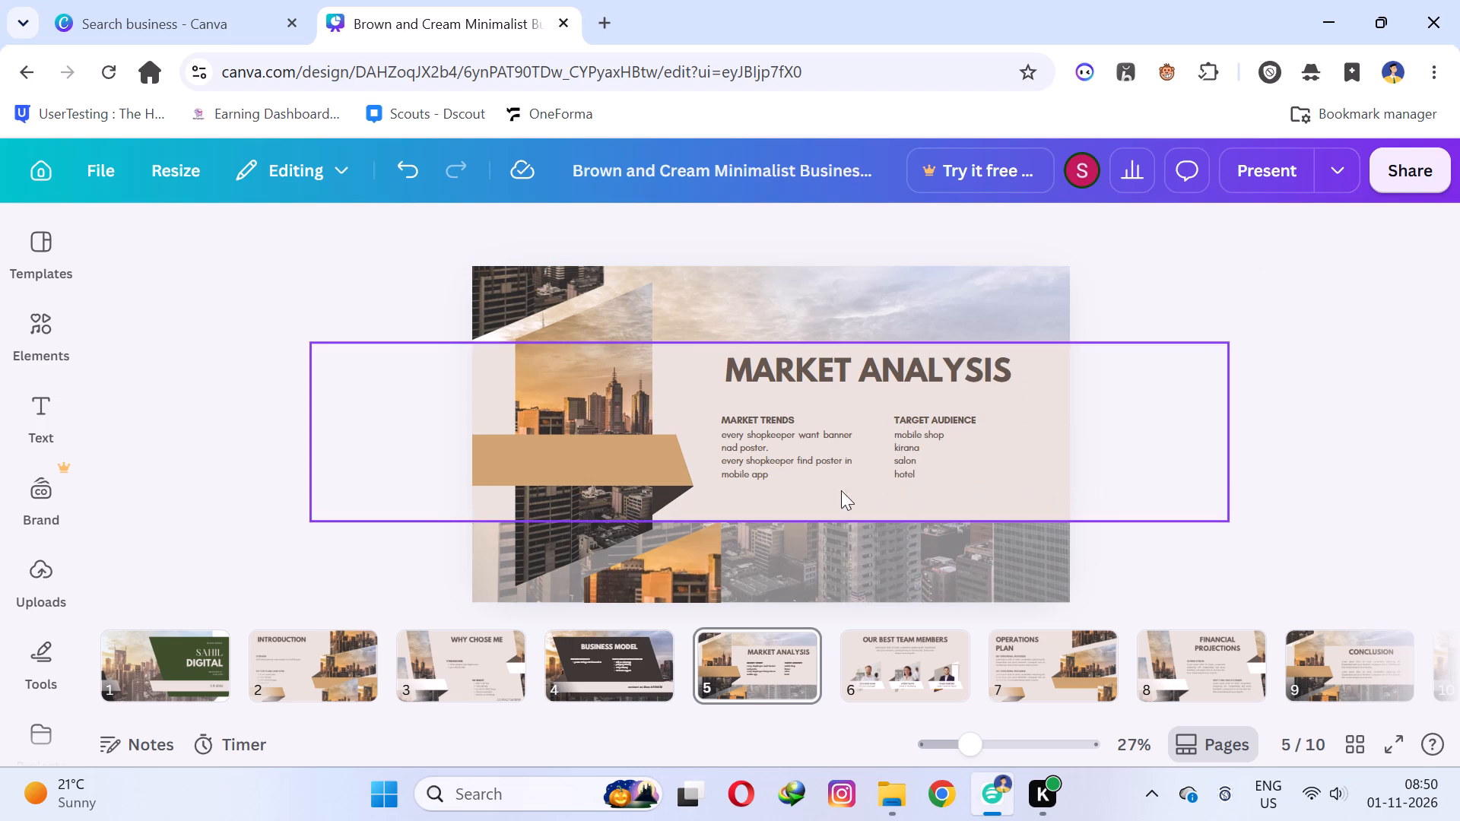
Format the texts under "MARKET TRENDS" and "TARGET AUDIENCE" as bulleted lists.
left_click(753, 453)
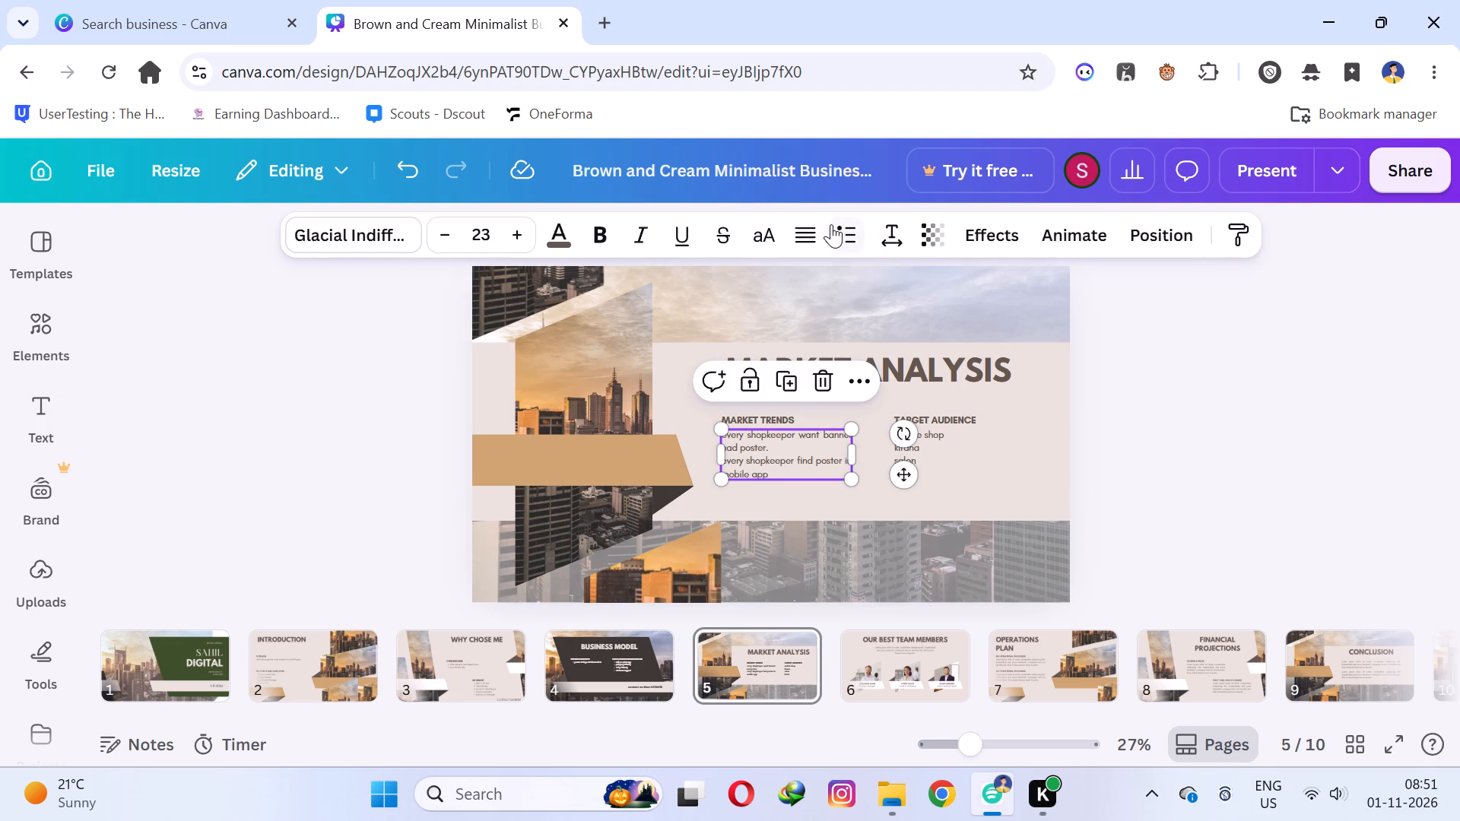
left_click(832, 225)
left_click(1406, 406)
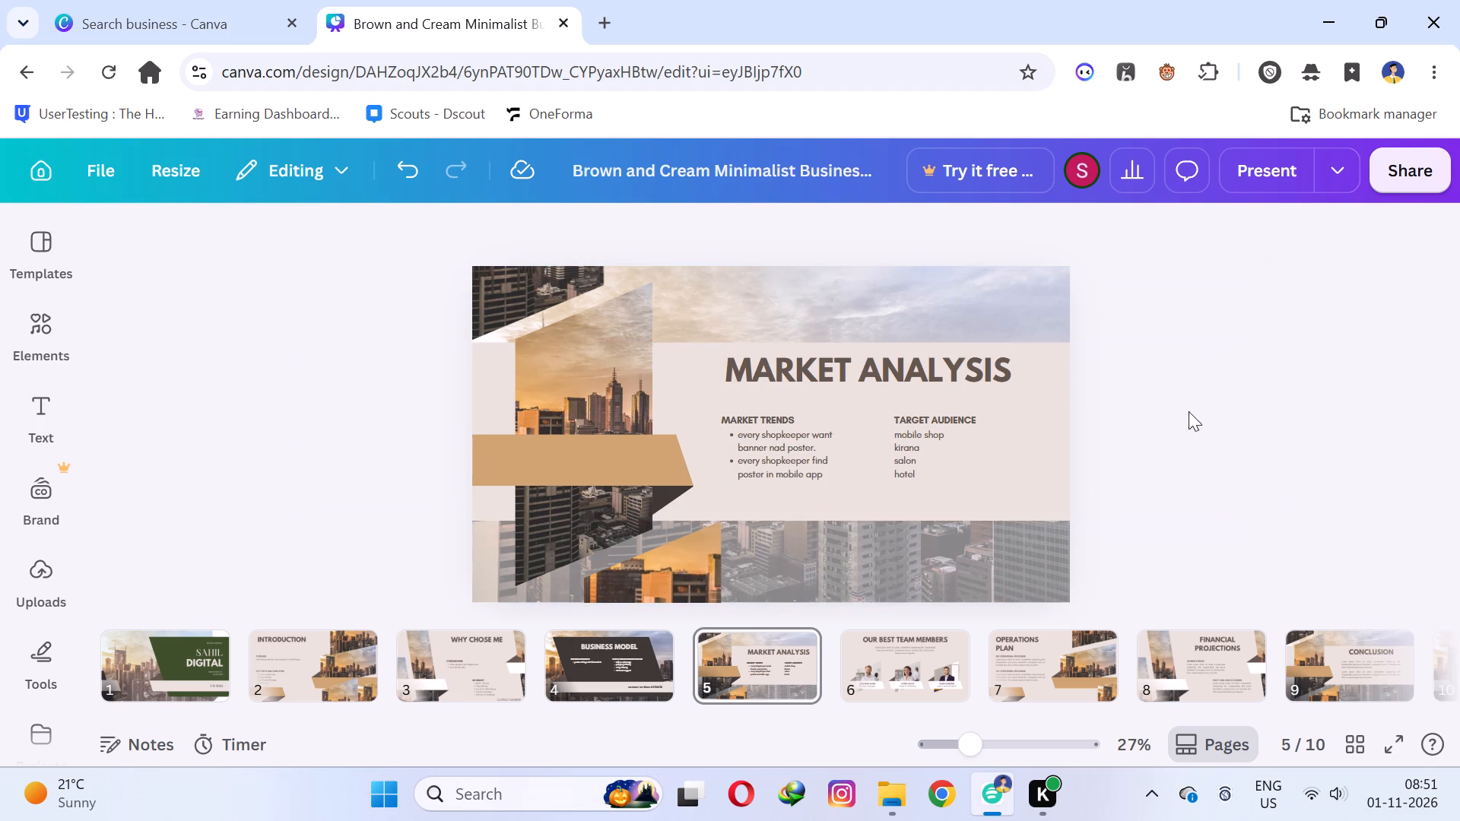
left_click(951, 450)
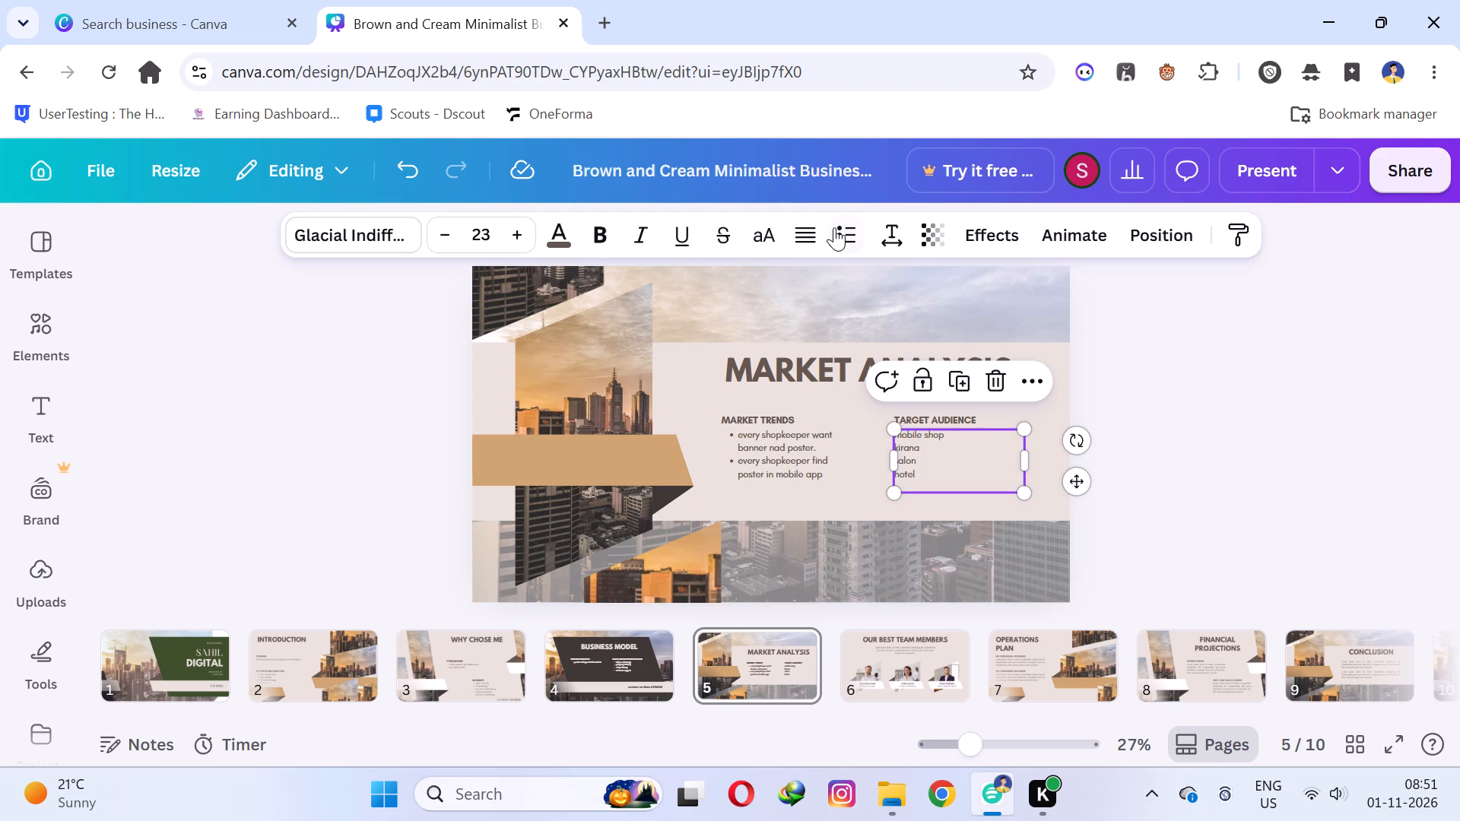
left_click(834, 227)
left_click(1173, 309)
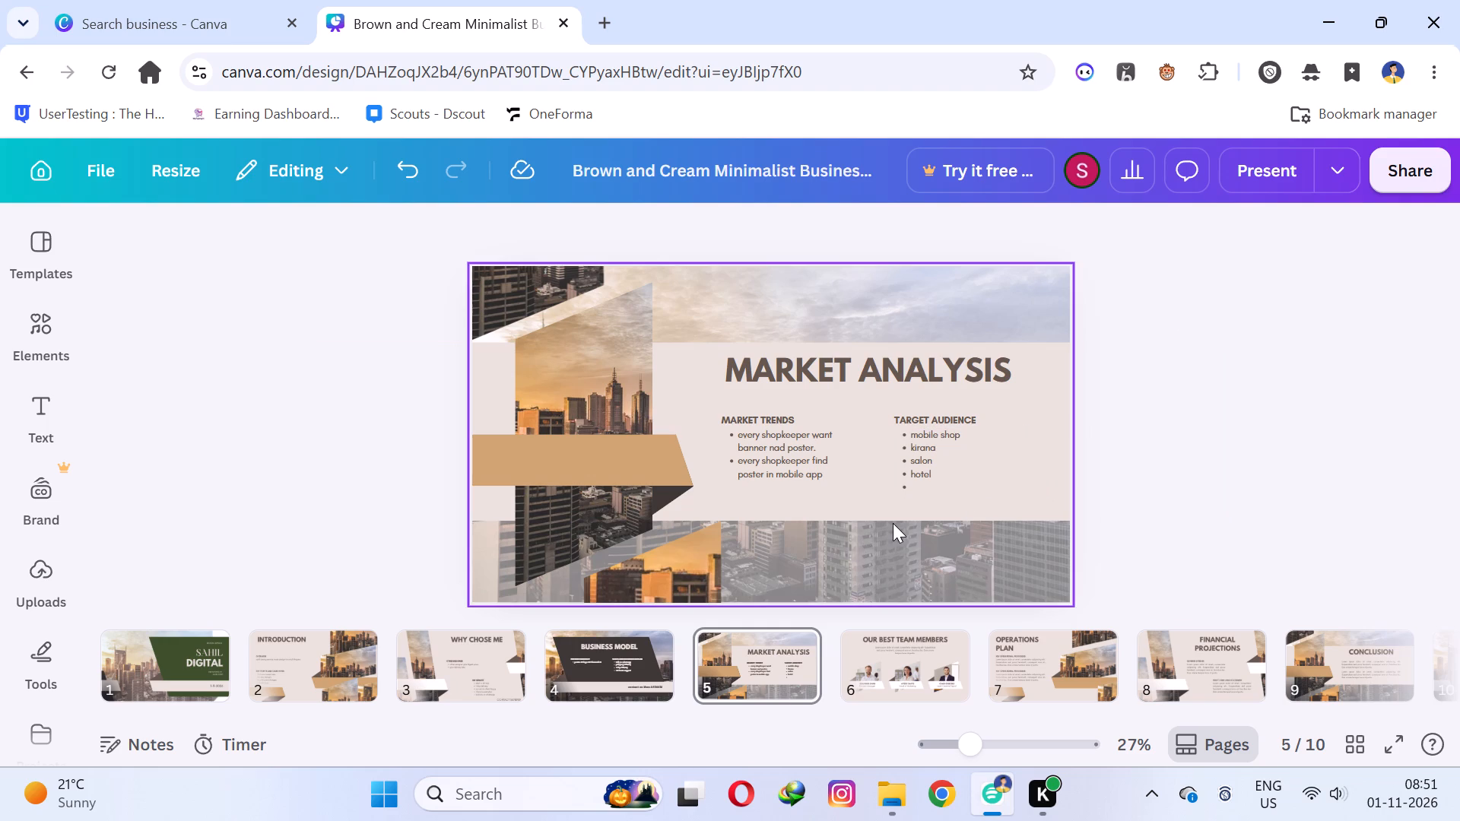
Search the colour choices for "dark green" for the tan banner shape on slide 5.
left_click(579, 445)
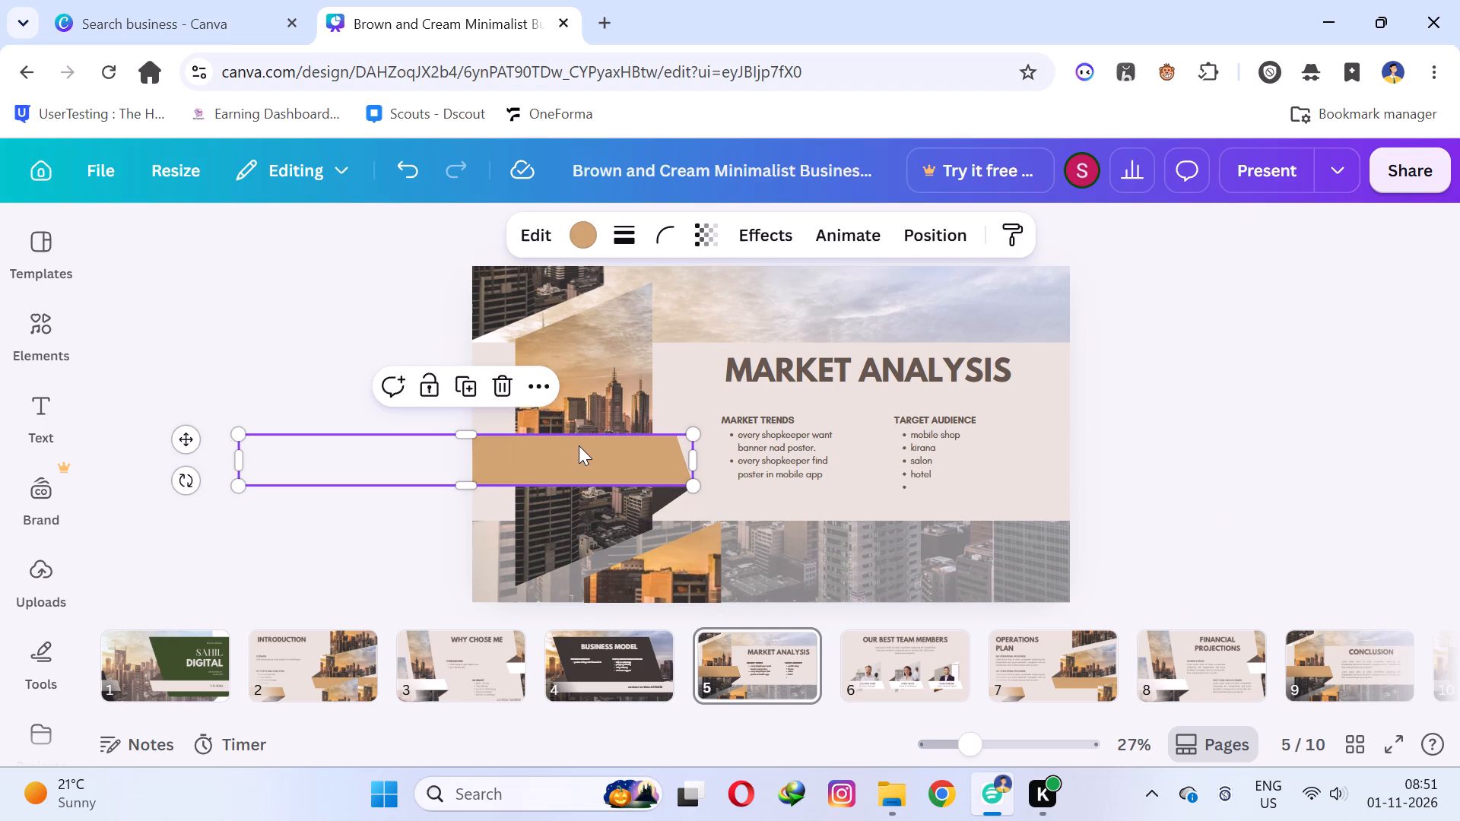
left_click(577, 237)
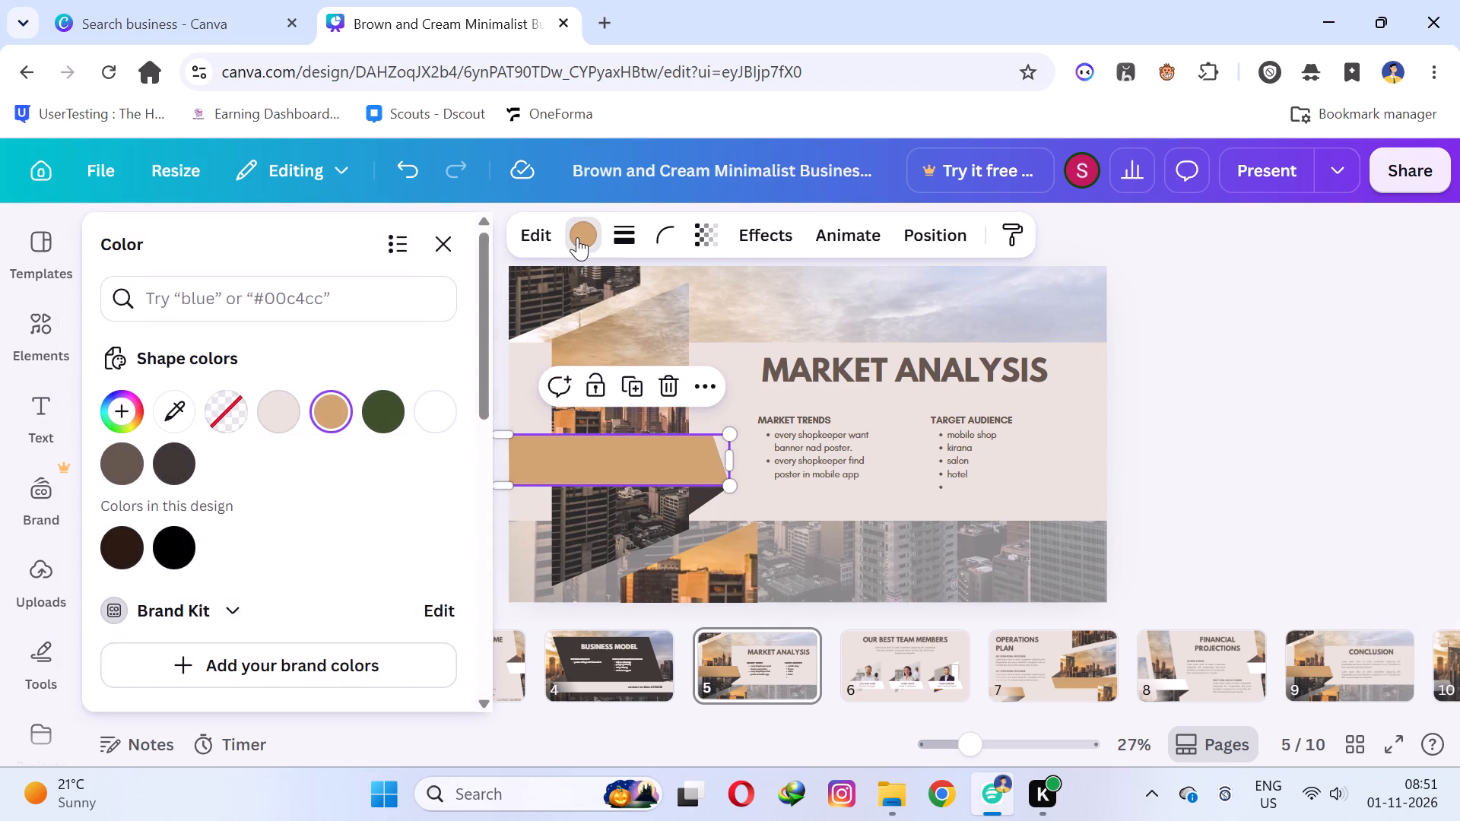
left_click(297, 287)
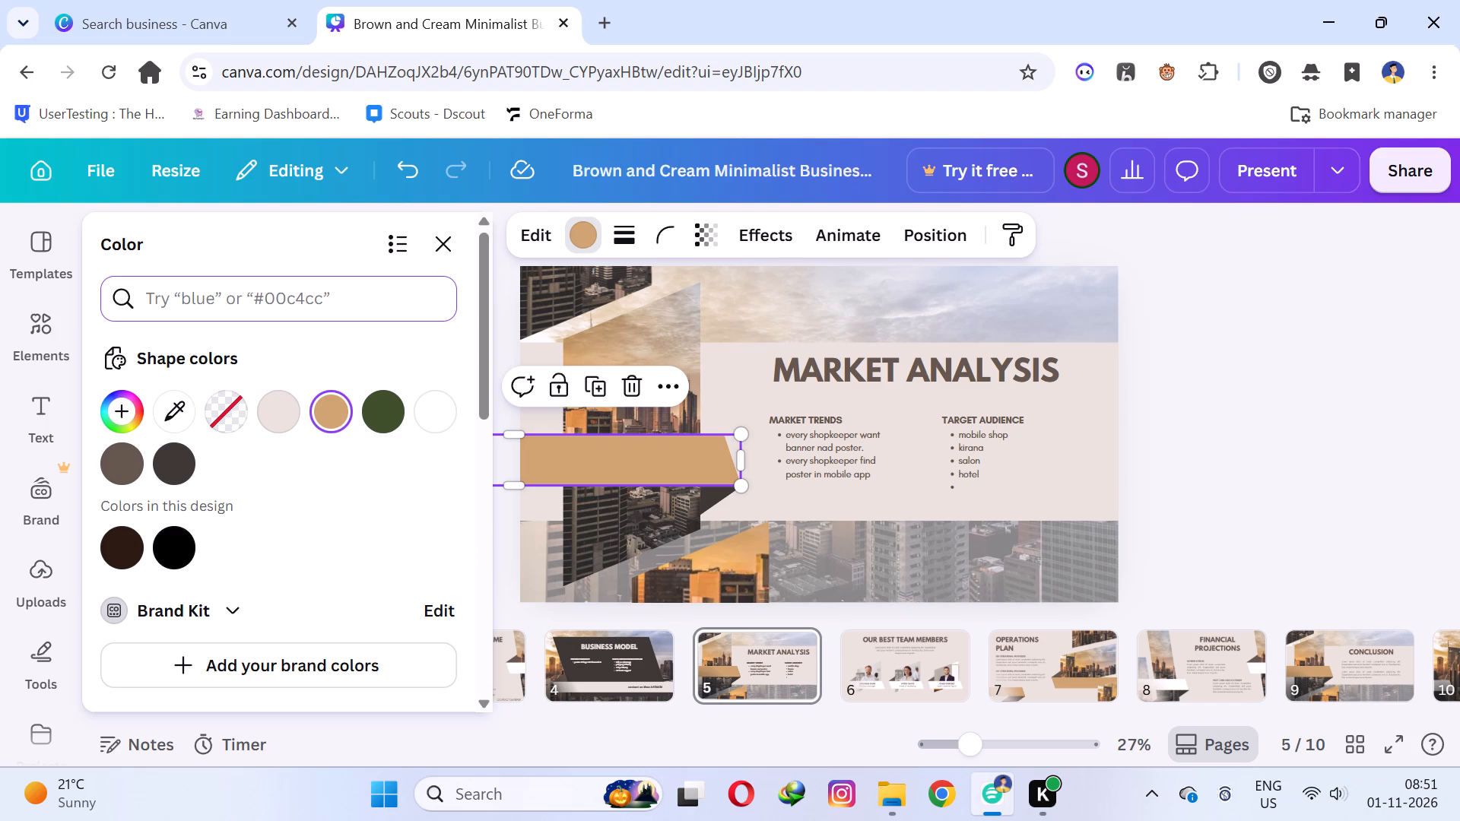
type("darkgree")
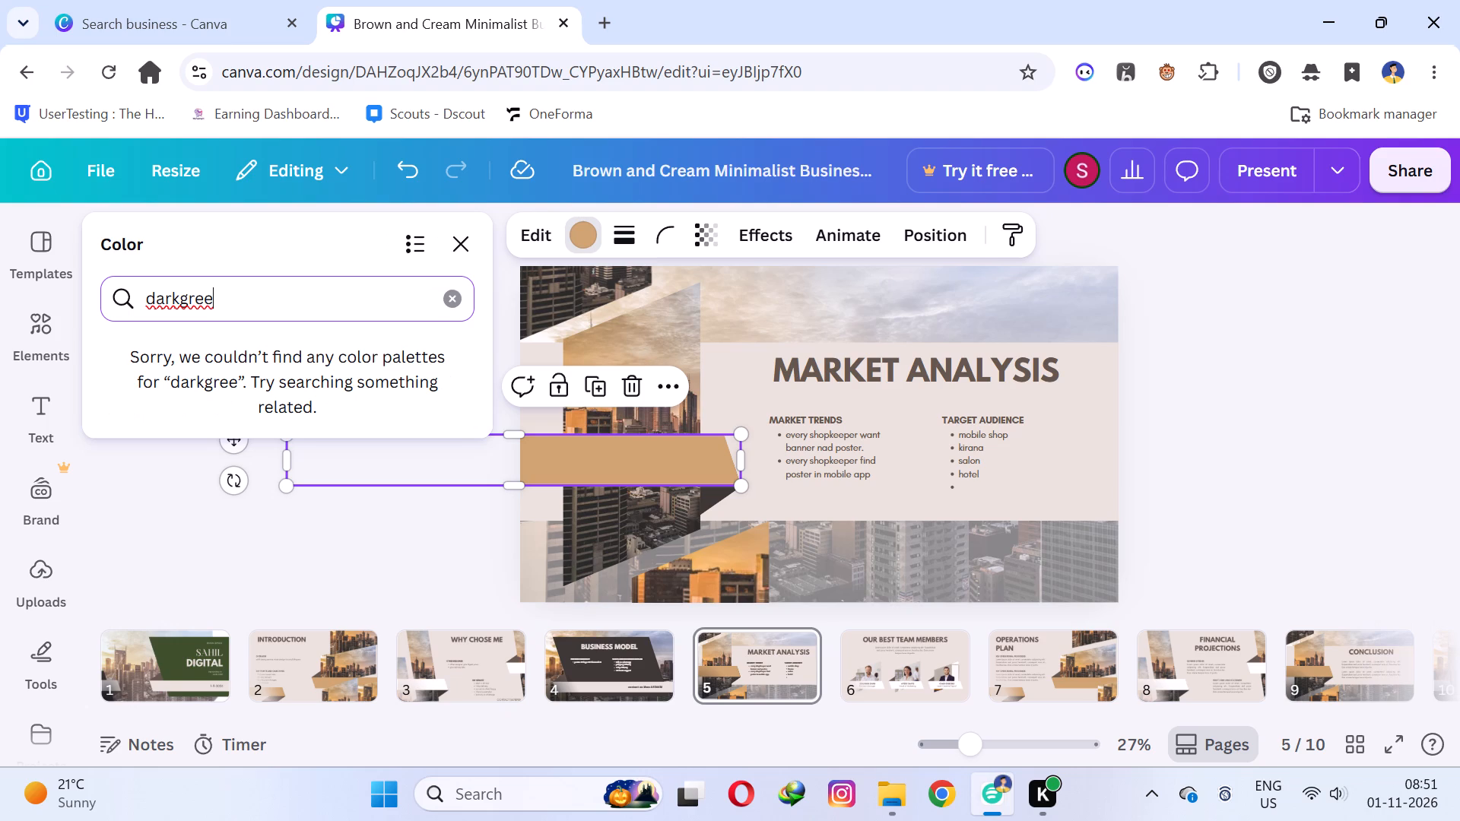
key("BackSpace")
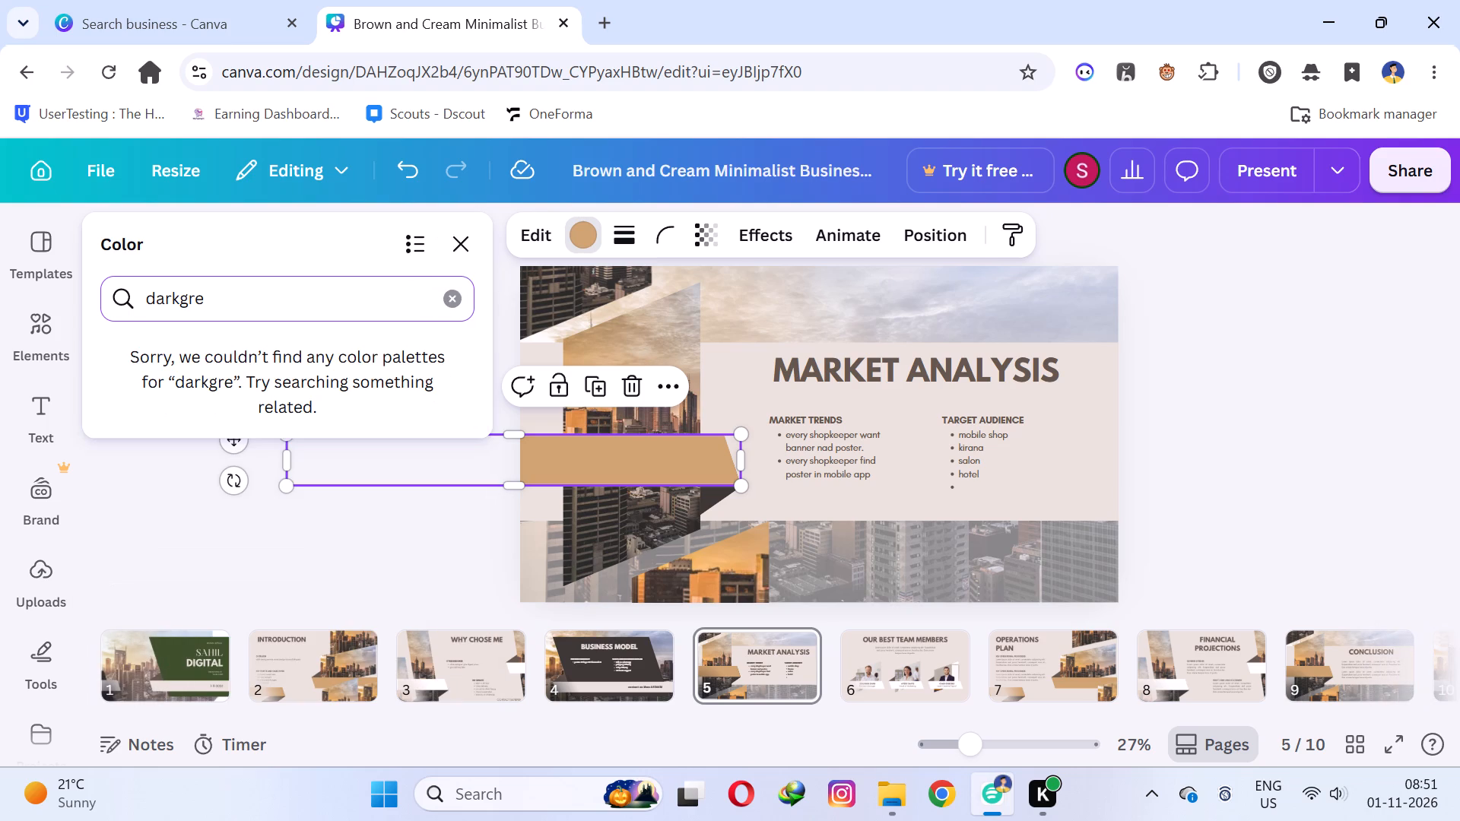
key("BackSpace")
key("BackSpace")
key("BackSpace")
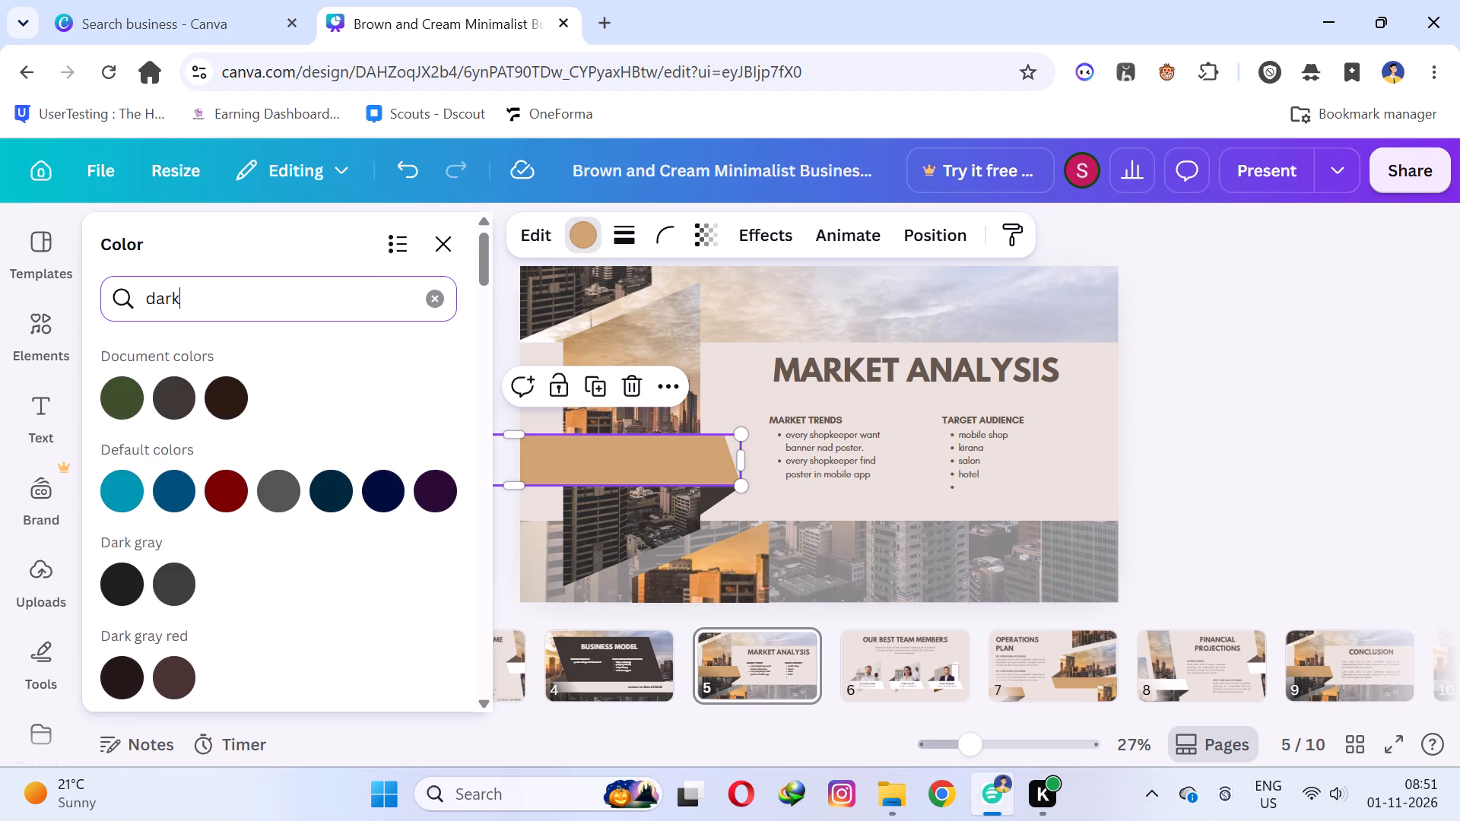
key("space")
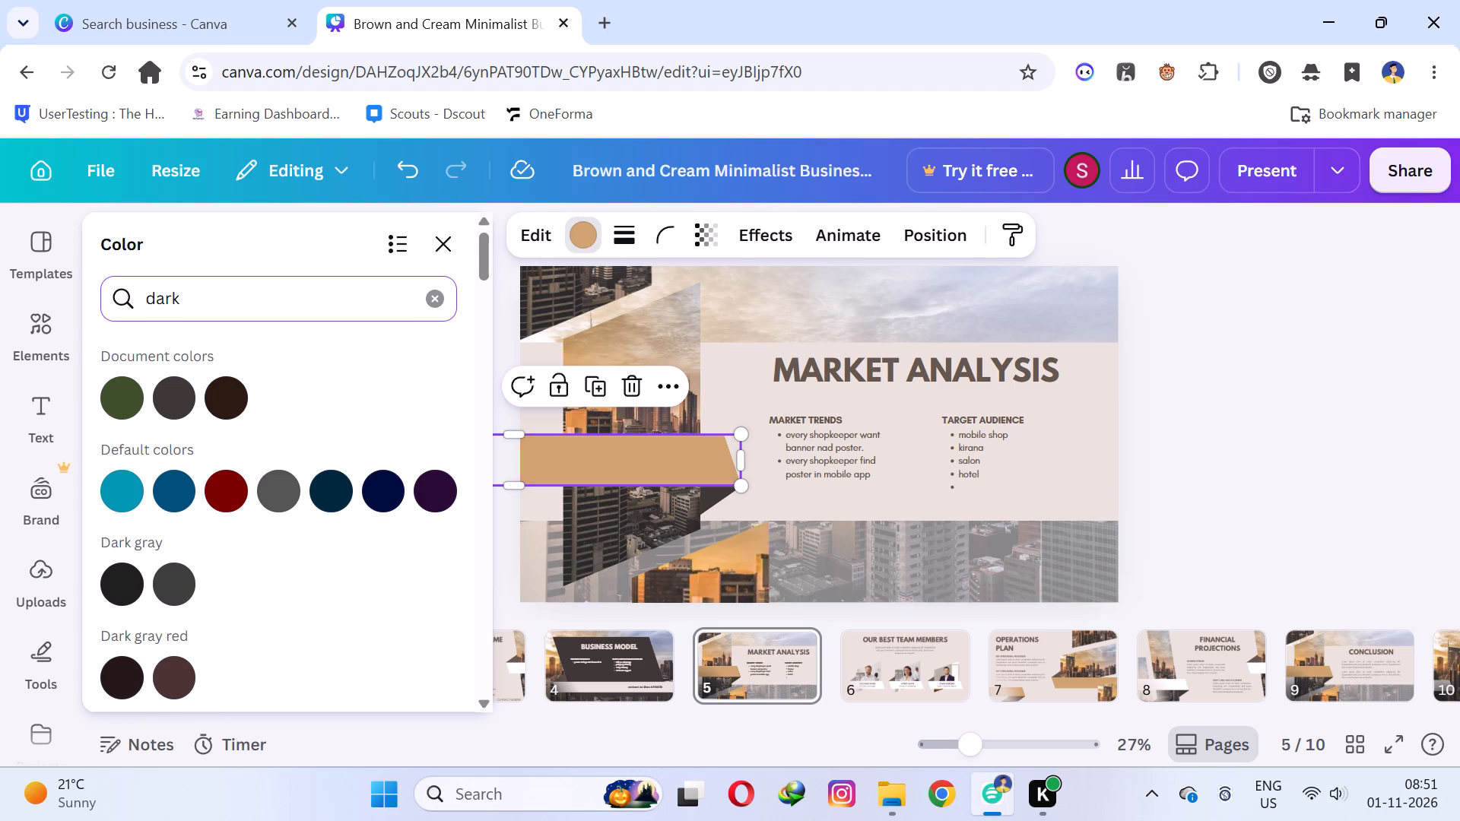
key("g")
type("ree")
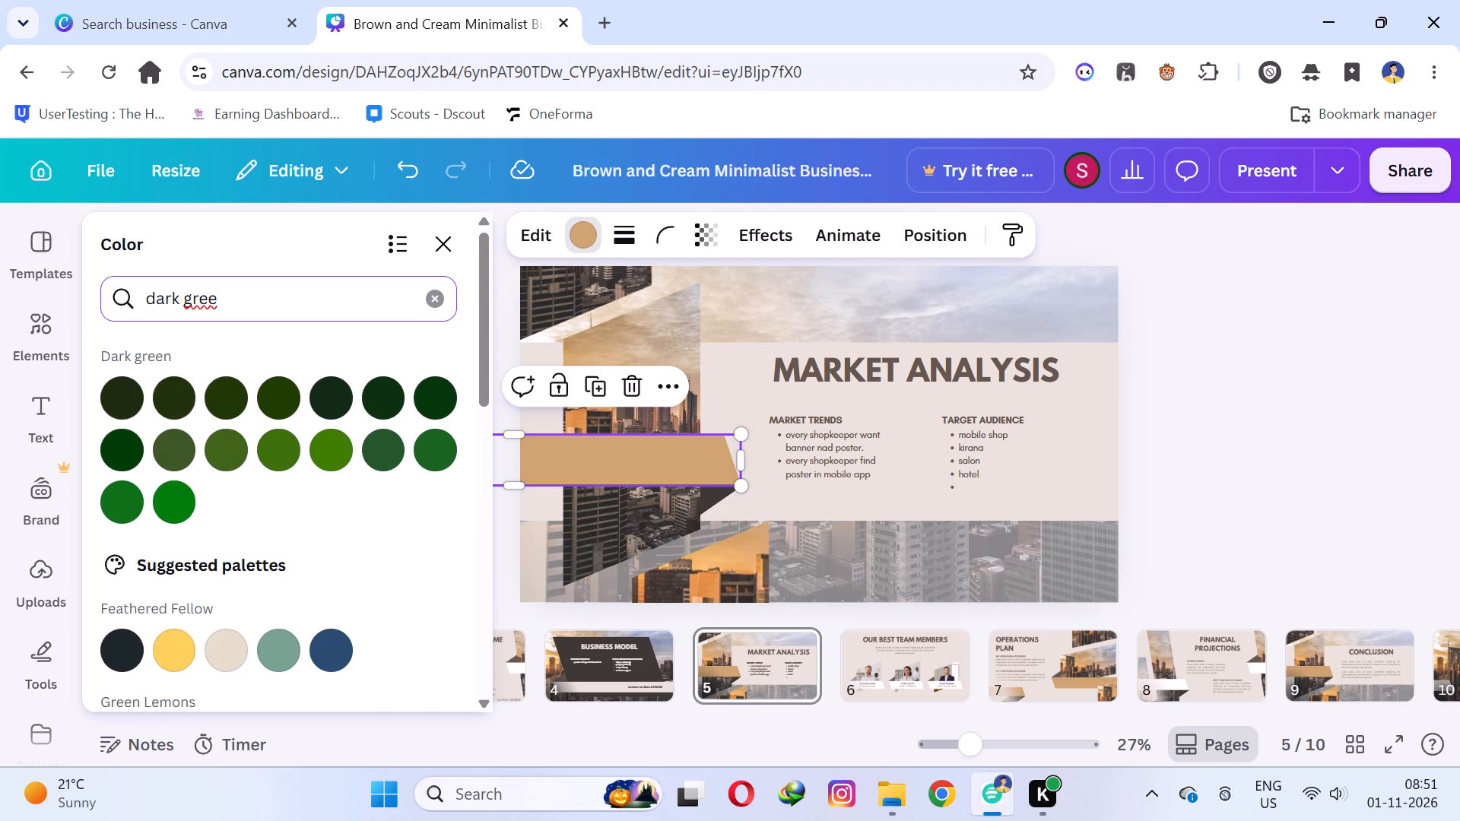
key("n")
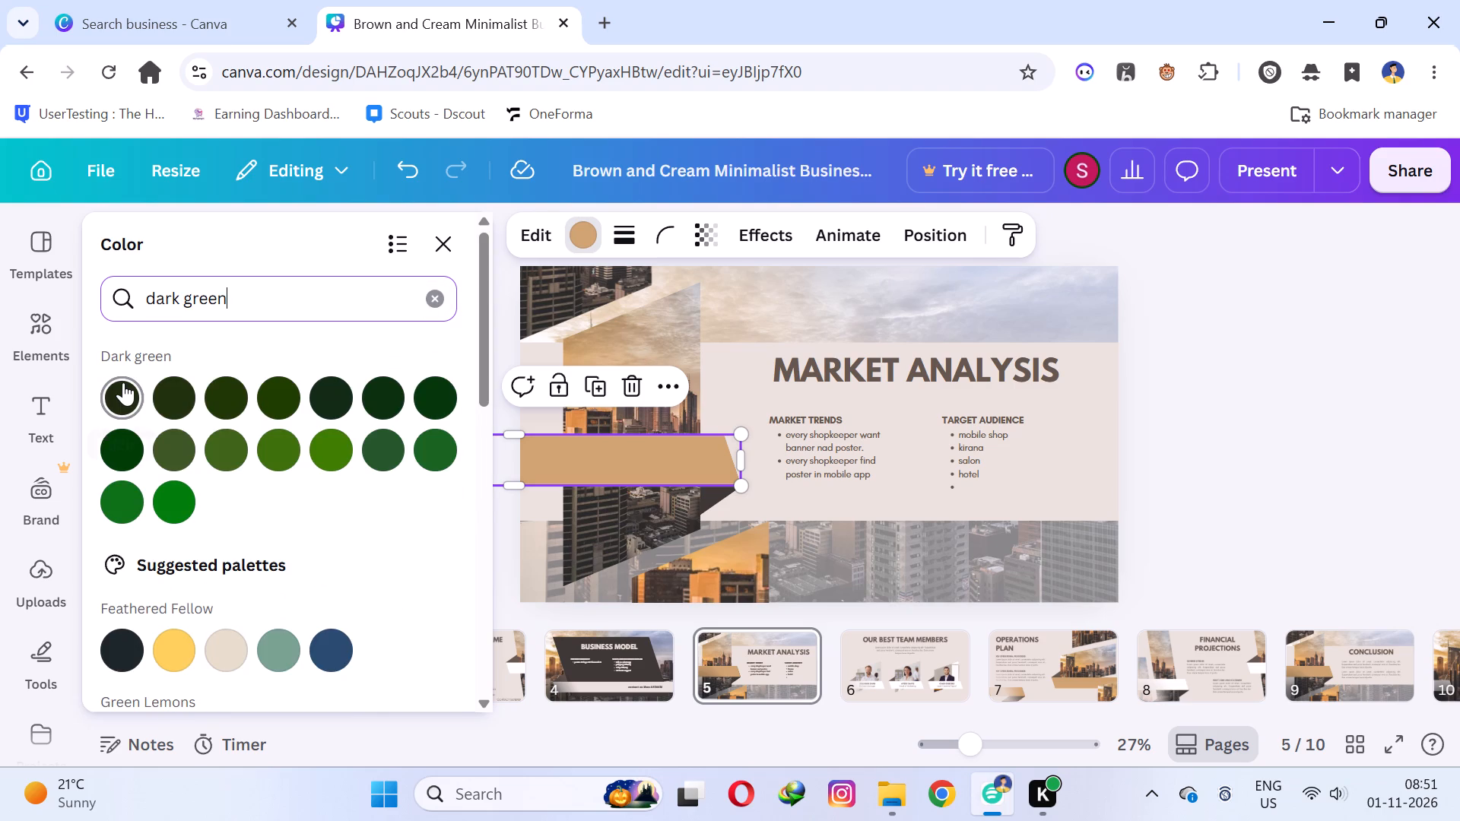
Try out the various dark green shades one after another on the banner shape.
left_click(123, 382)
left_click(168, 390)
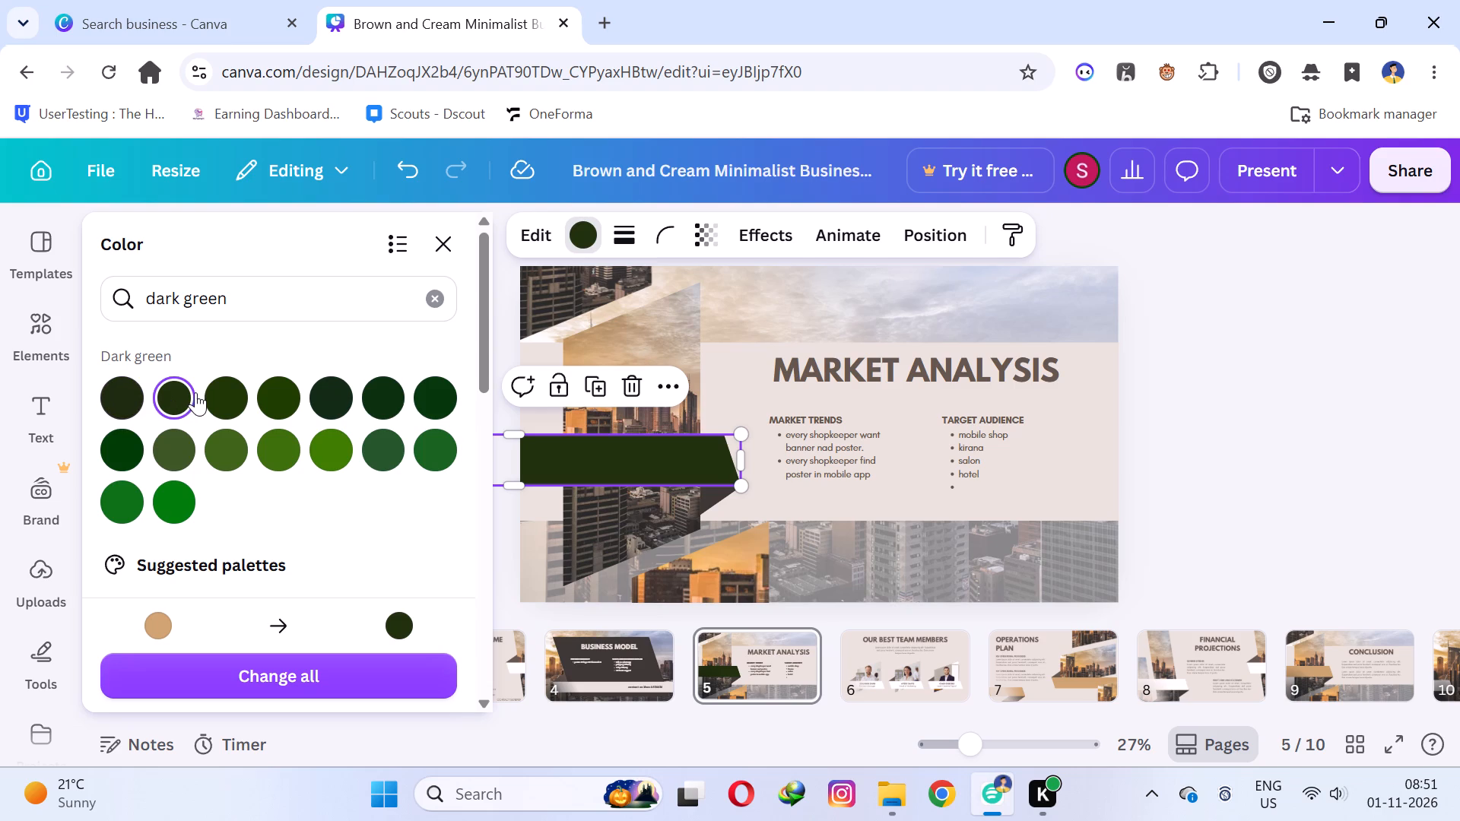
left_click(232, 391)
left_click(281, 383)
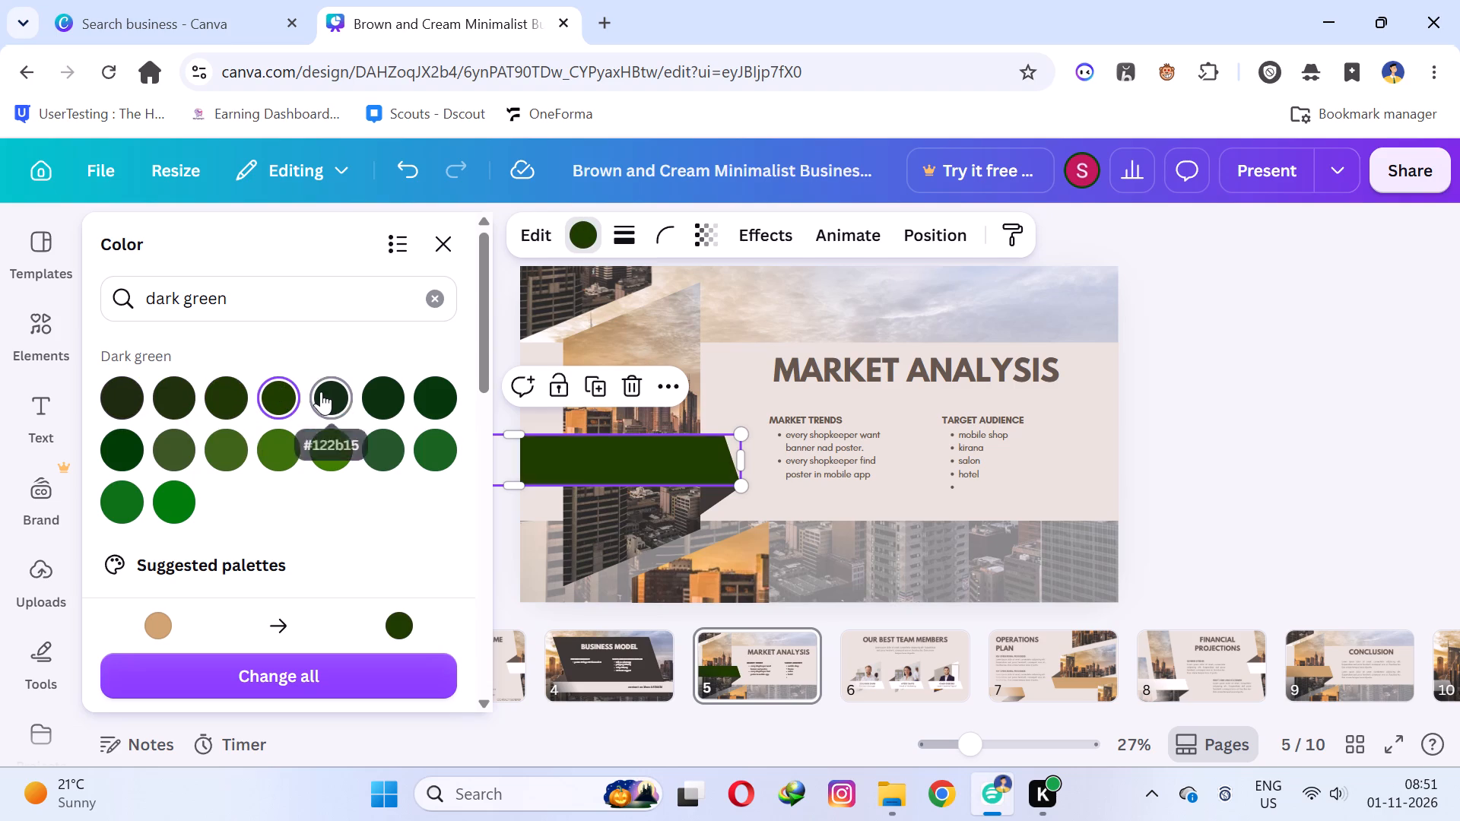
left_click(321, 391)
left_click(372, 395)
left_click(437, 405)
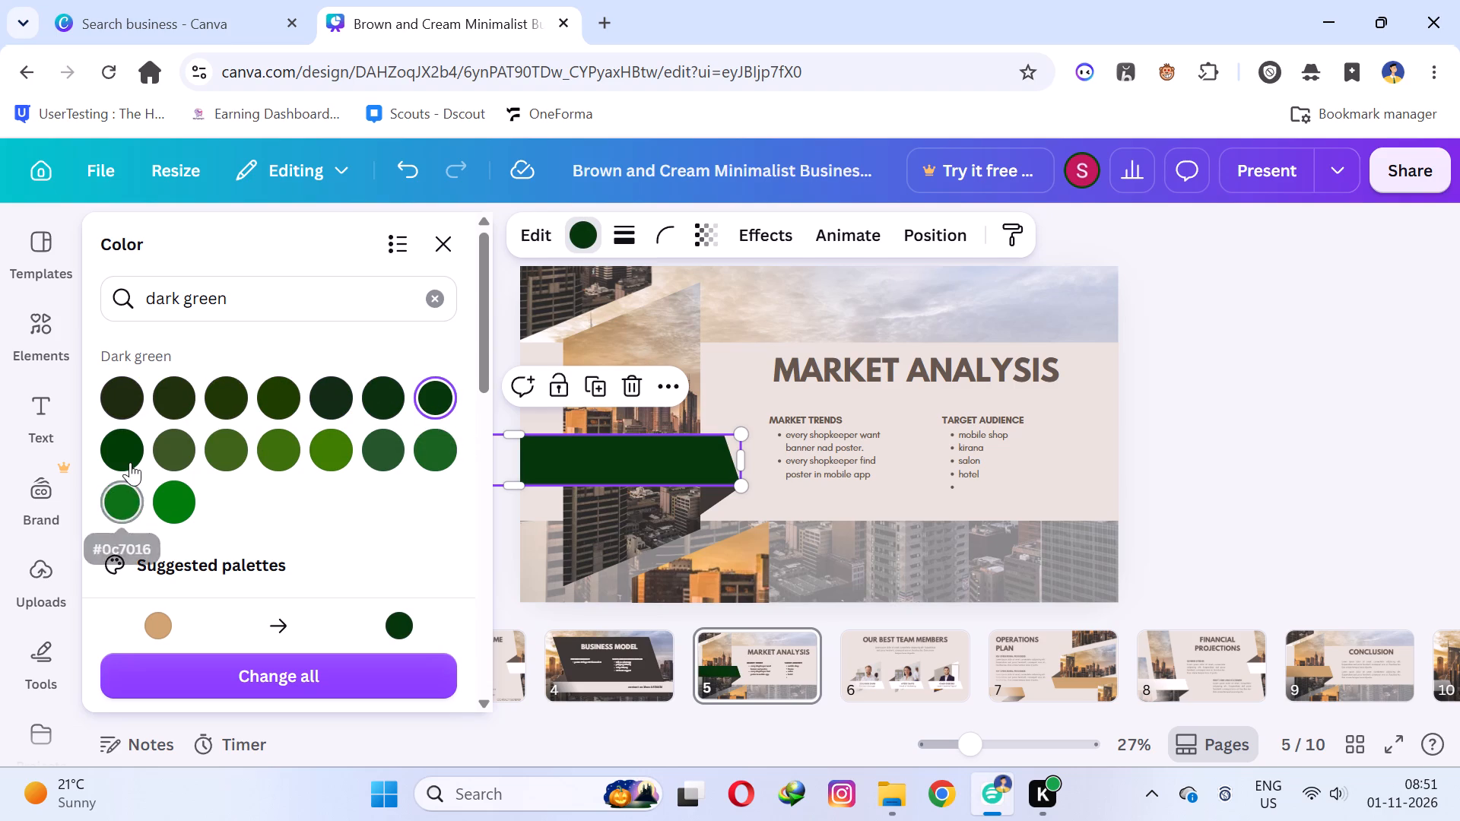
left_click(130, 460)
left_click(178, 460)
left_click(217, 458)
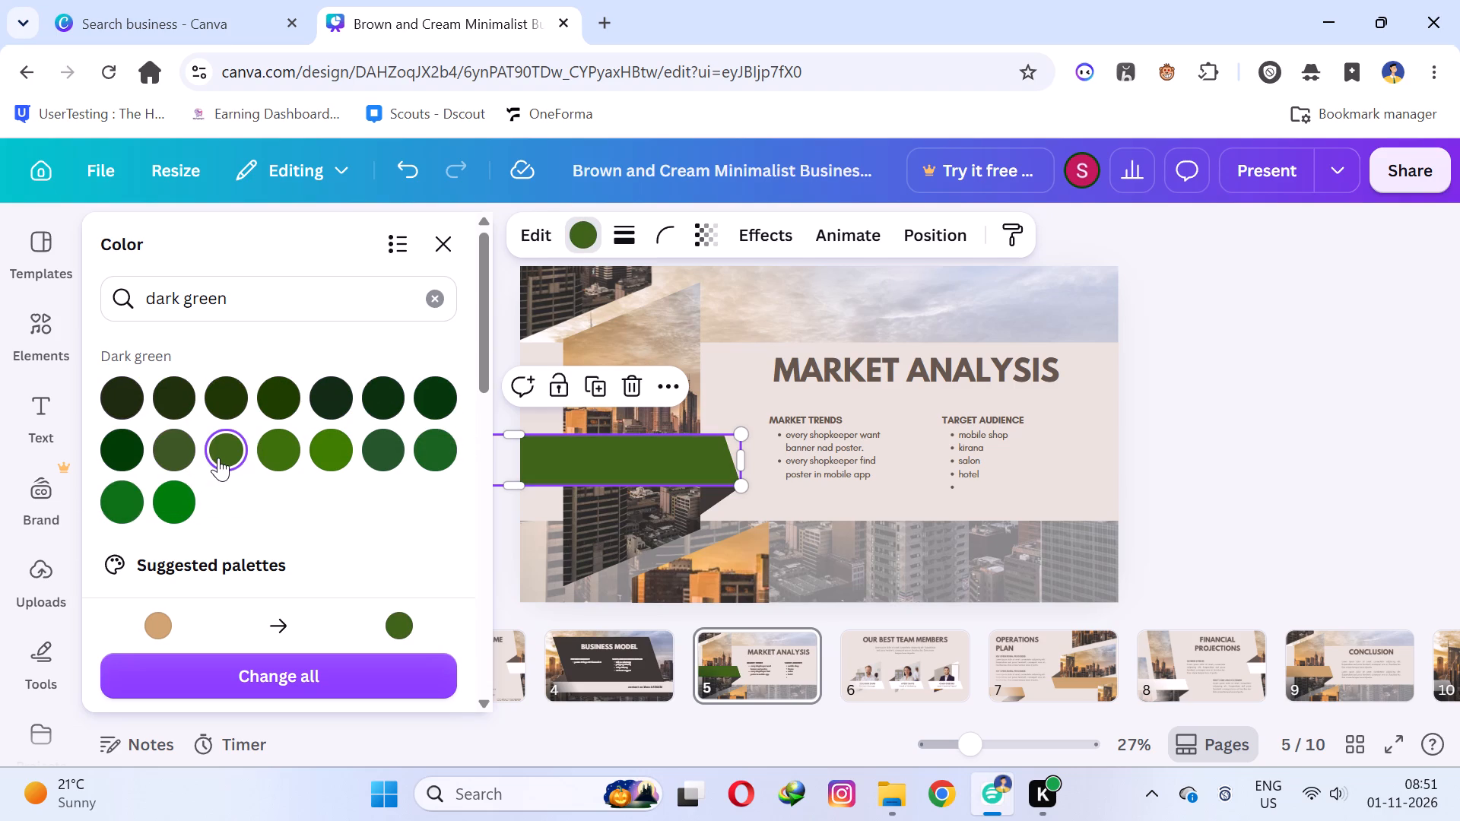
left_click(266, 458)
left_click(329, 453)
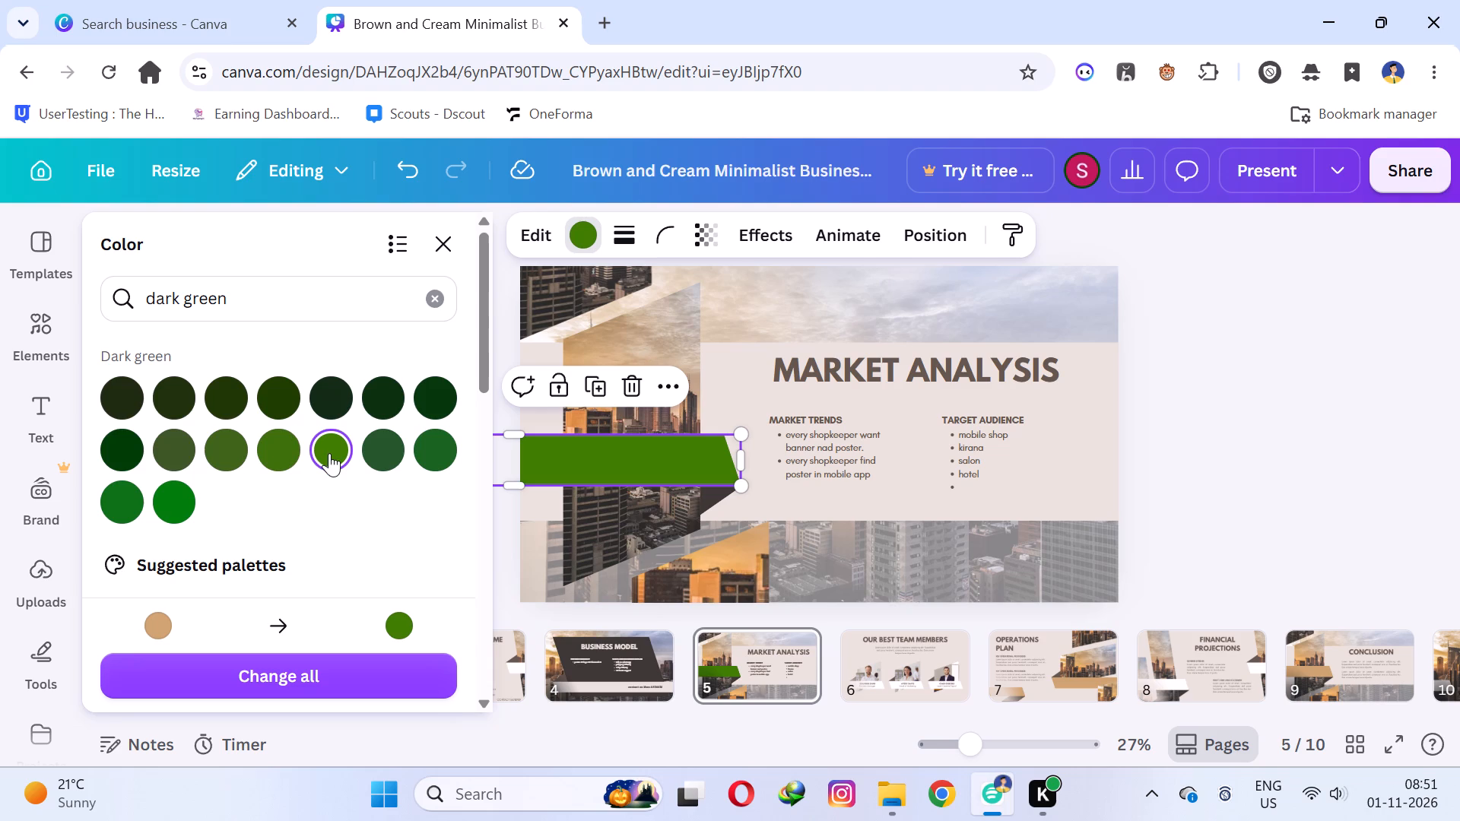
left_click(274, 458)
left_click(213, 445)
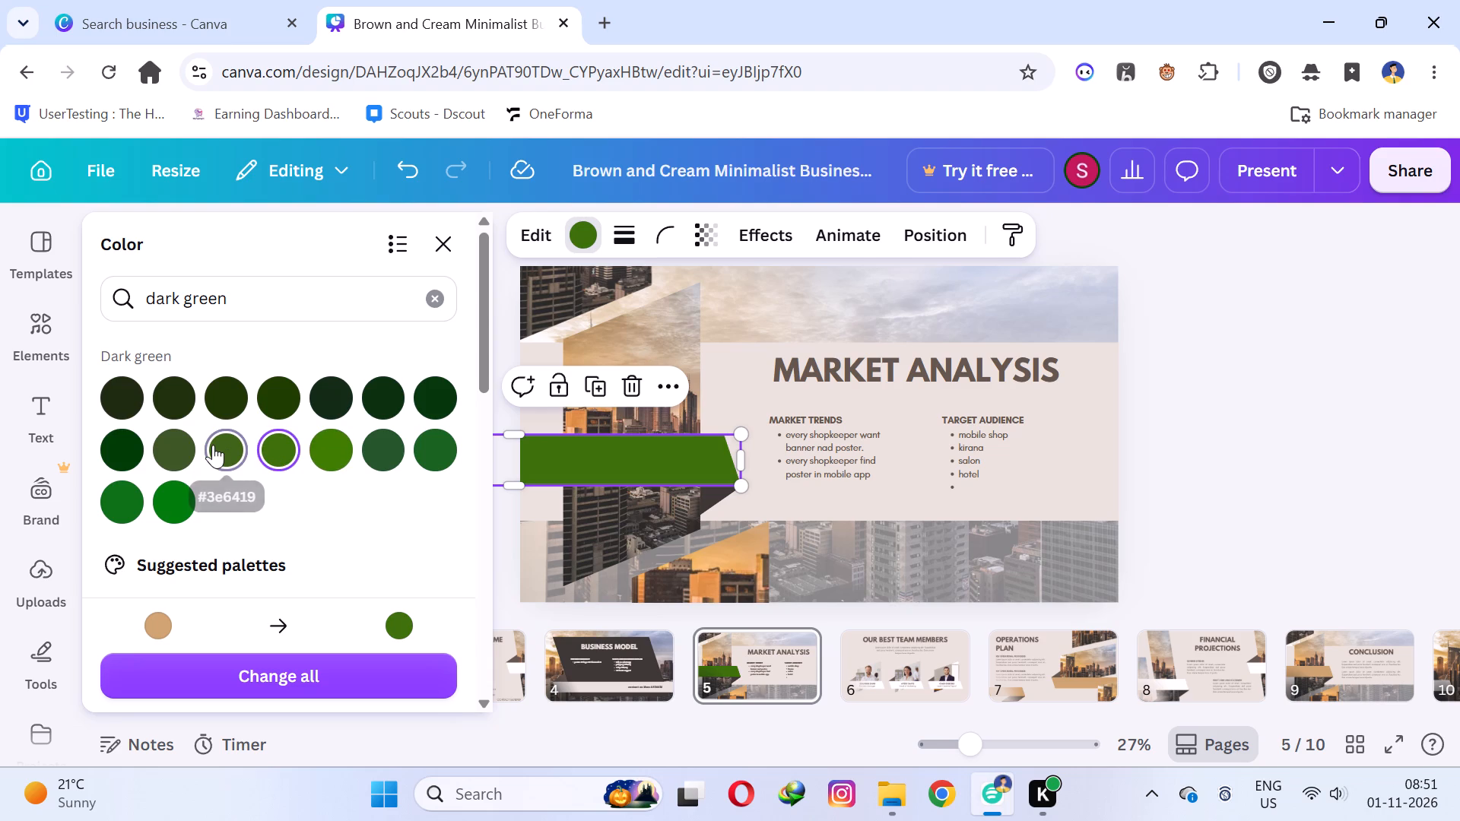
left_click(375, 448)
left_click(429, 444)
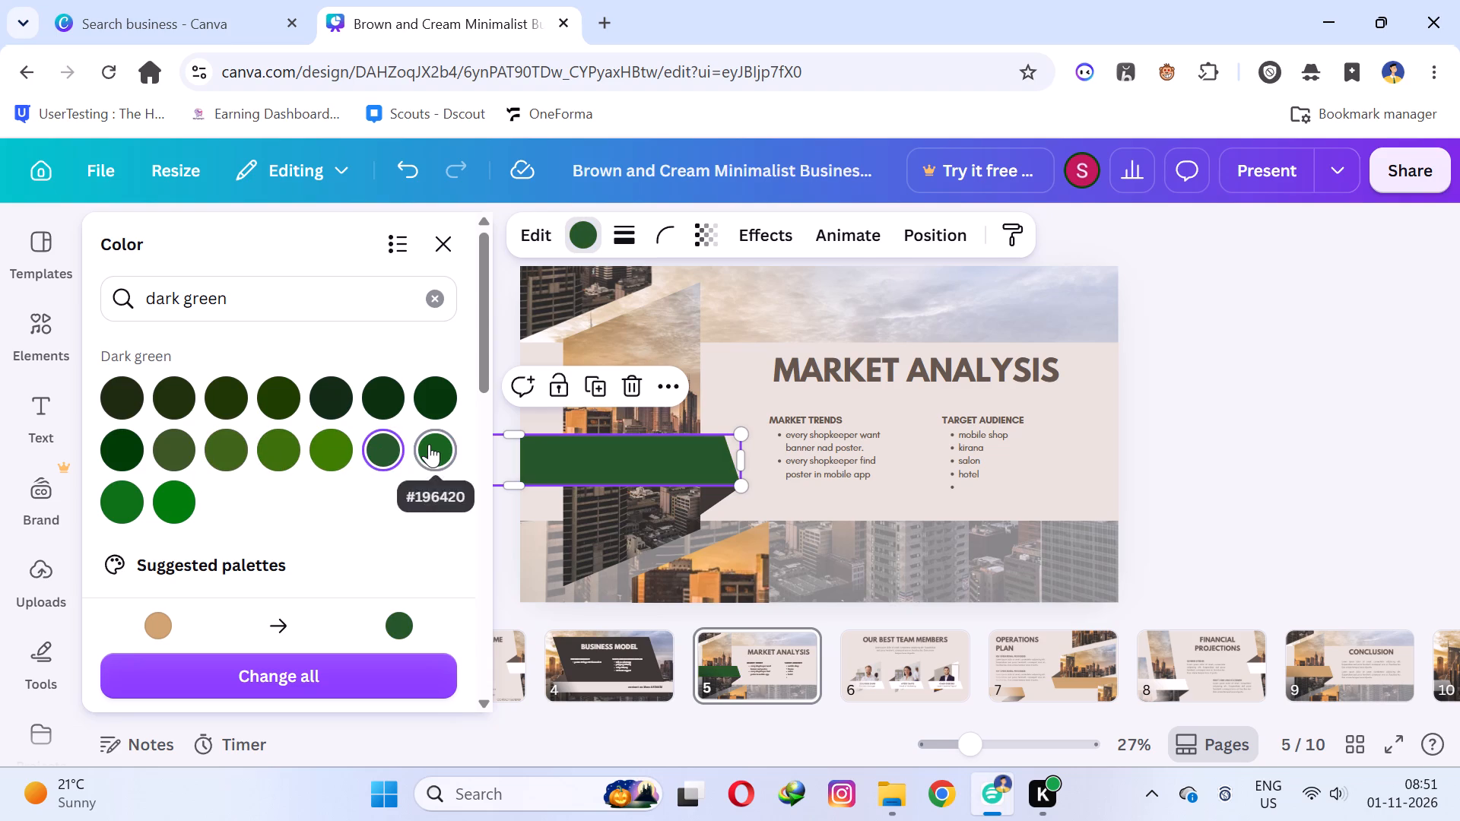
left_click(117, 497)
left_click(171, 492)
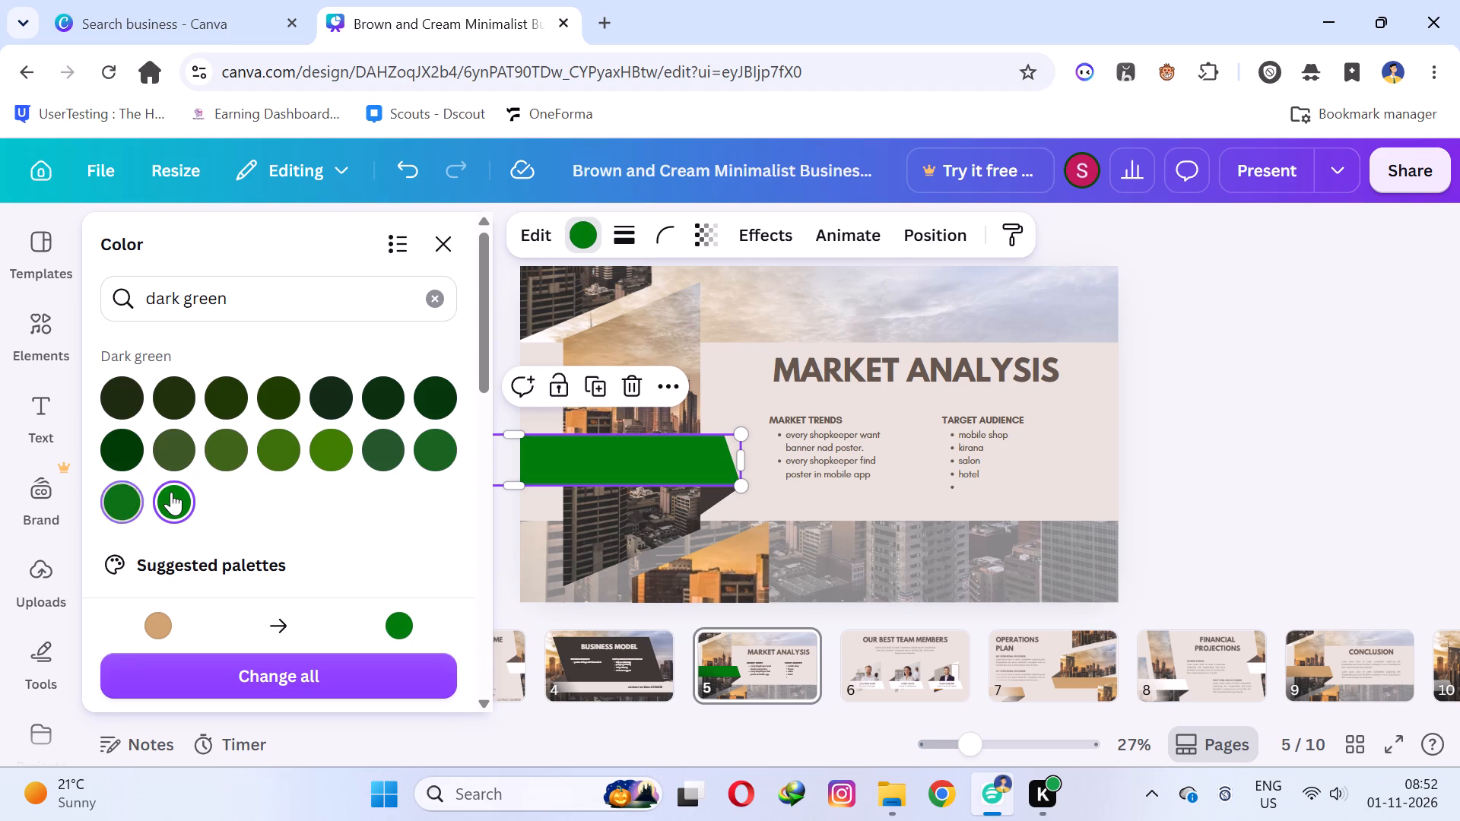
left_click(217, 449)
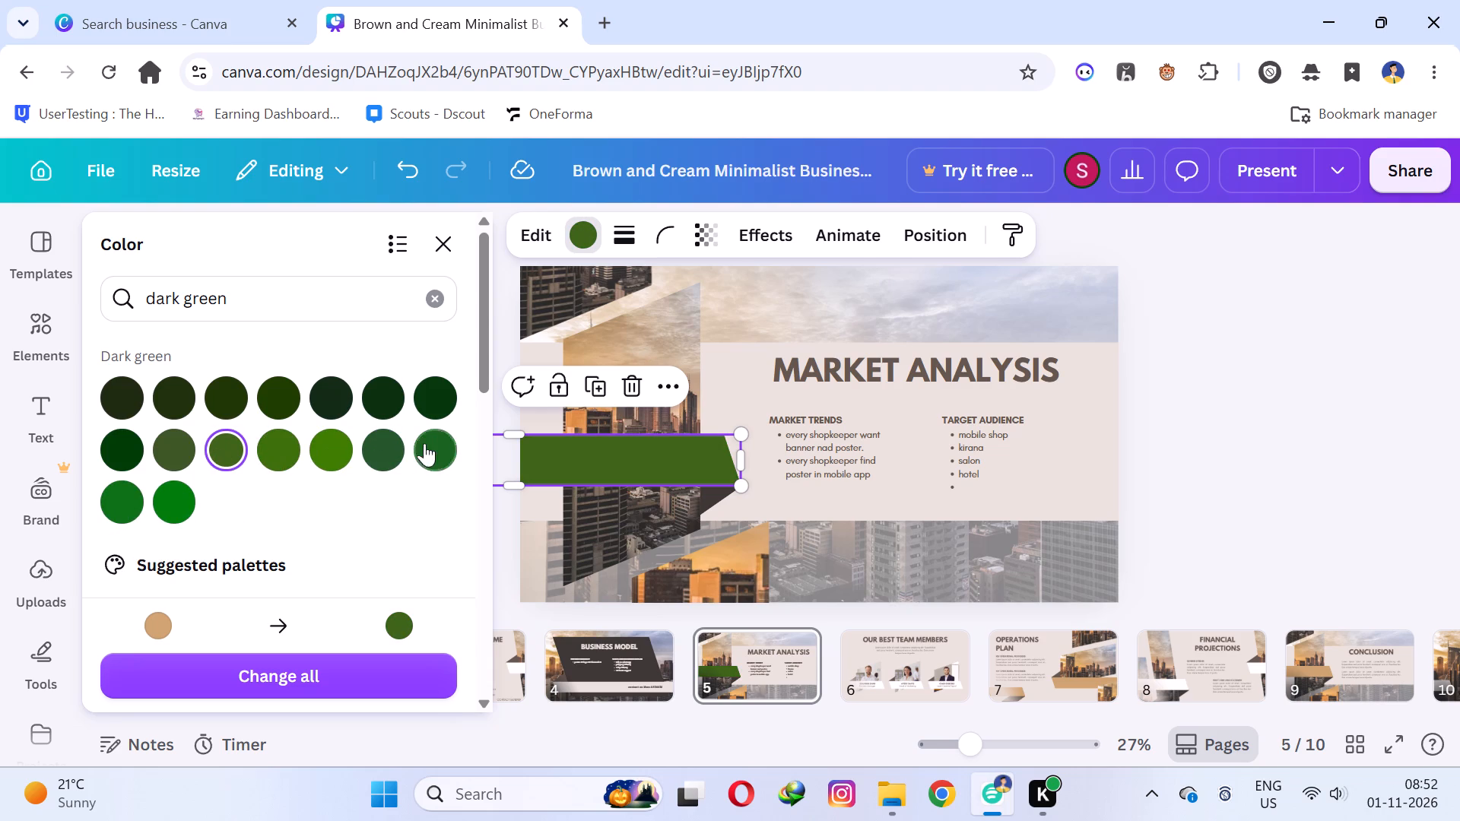
Recolour the banner shape on slide 5 with the brightest yellowish green from the dark green shades.
left_click(322, 440)
left_click(843, 284)
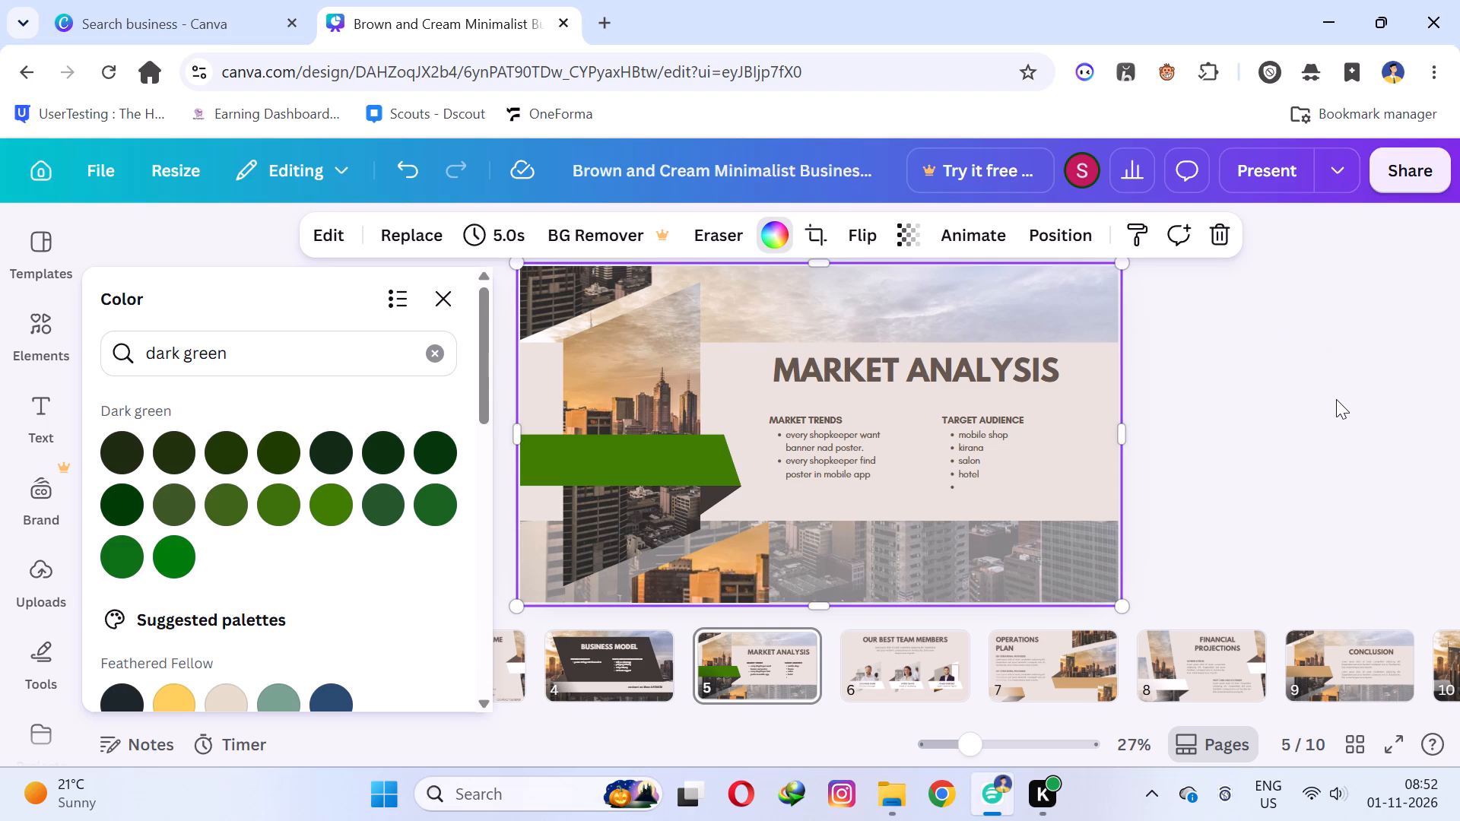
Fill the empty last bullet under "TARGET AUDIENCE" with "other".
left_click(960, 483)
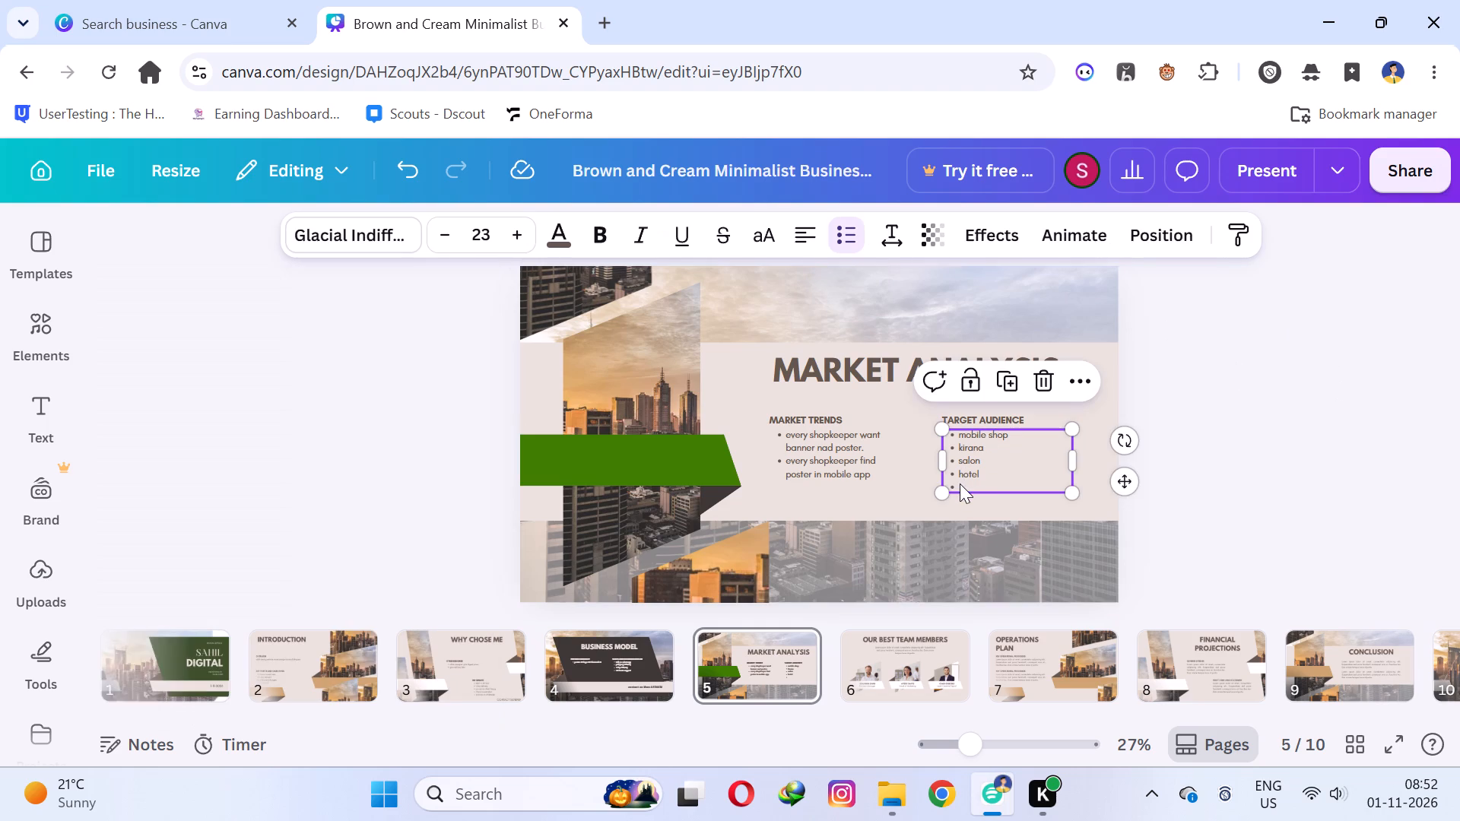
triple_click(935, 483)
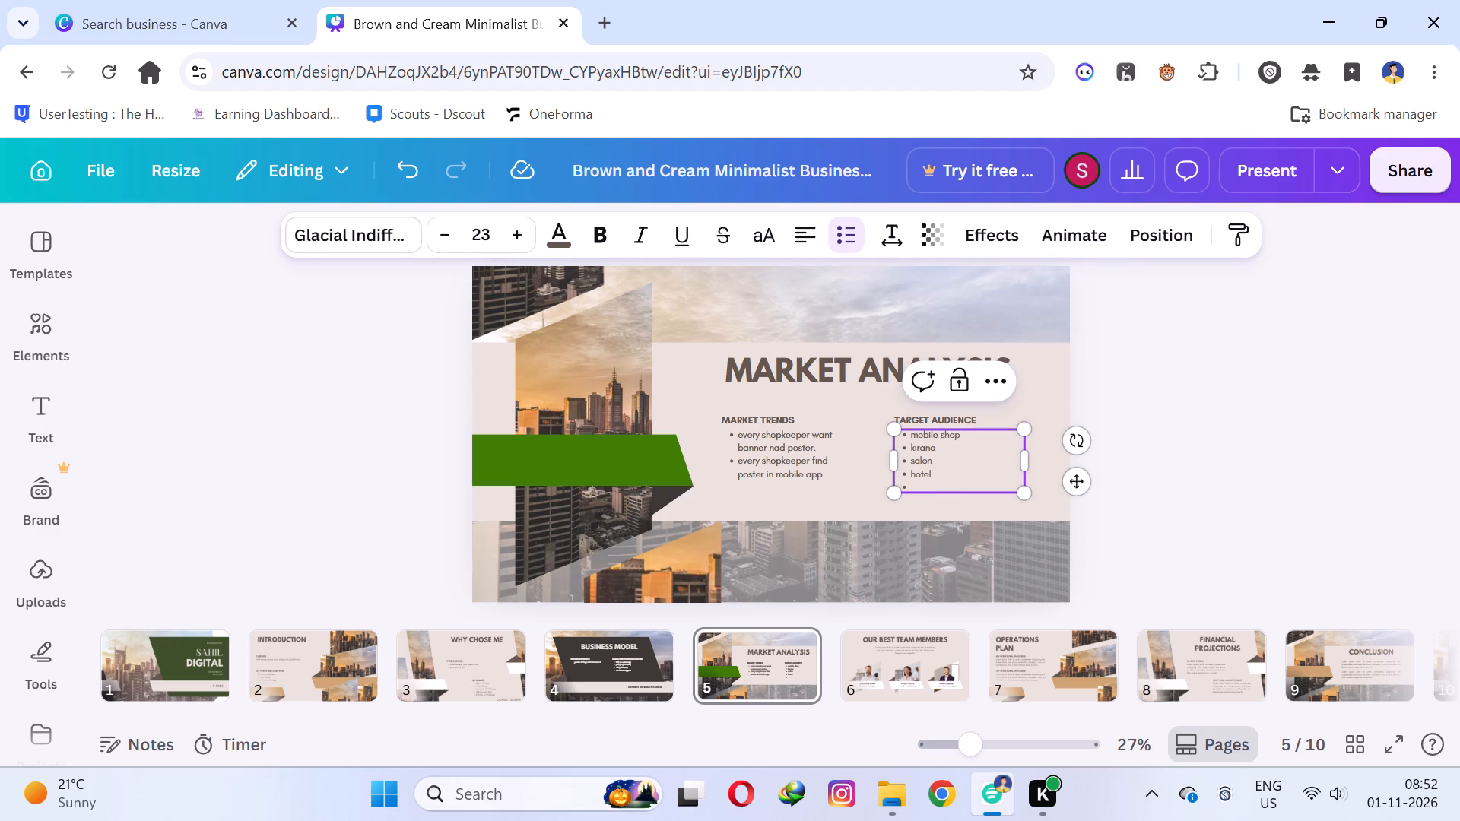
triple_click(933, 452)
left_click(933, 452)
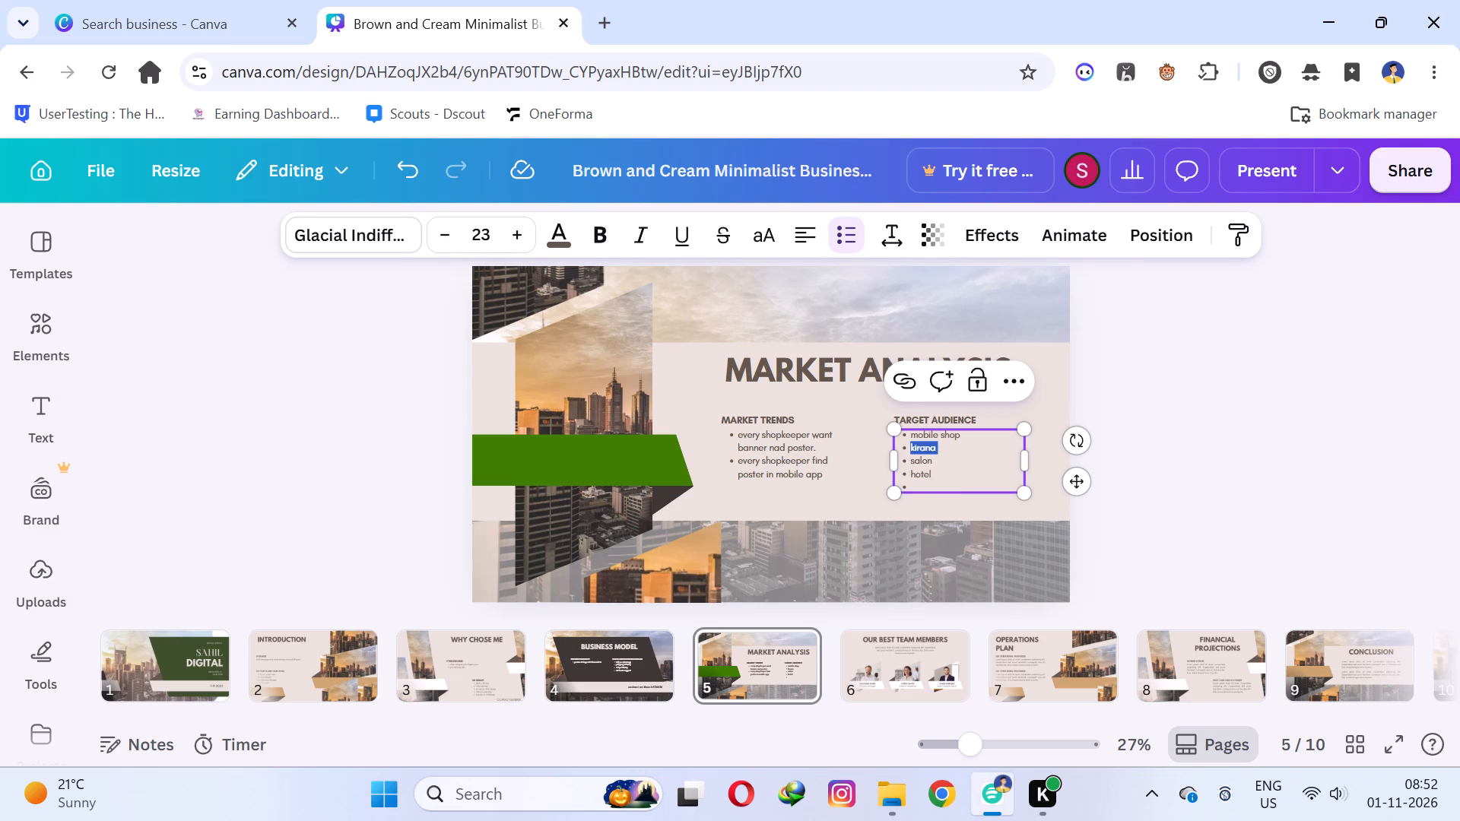
left_click(928, 490)
type("other")
left_click(1281, 439)
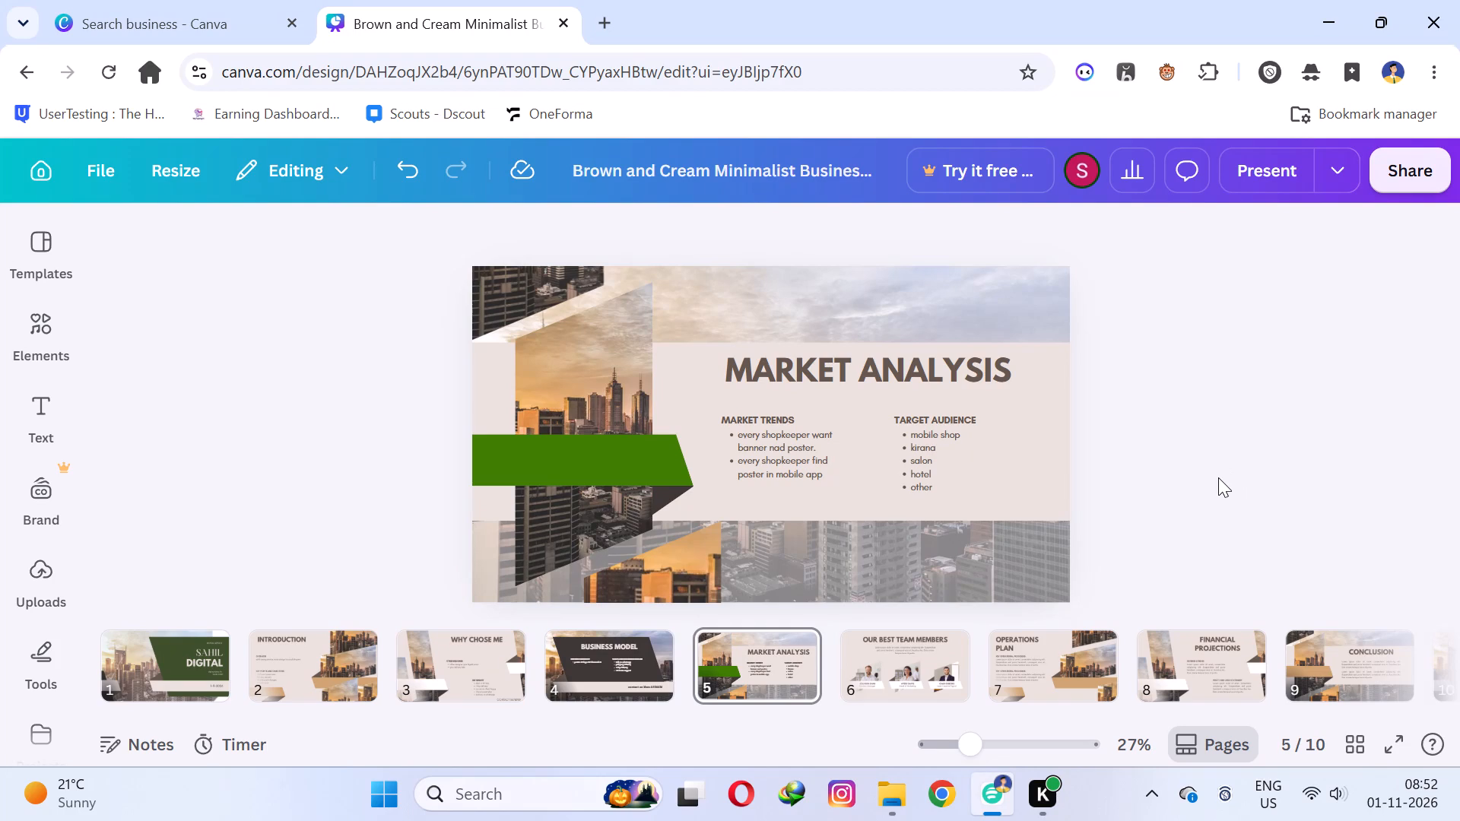
left_click(1218, 475)
Replace the Business Manager photo on slide 6 with the dark-background portrait of a man in glasses, found by searching "man".
left_click(935, 632)
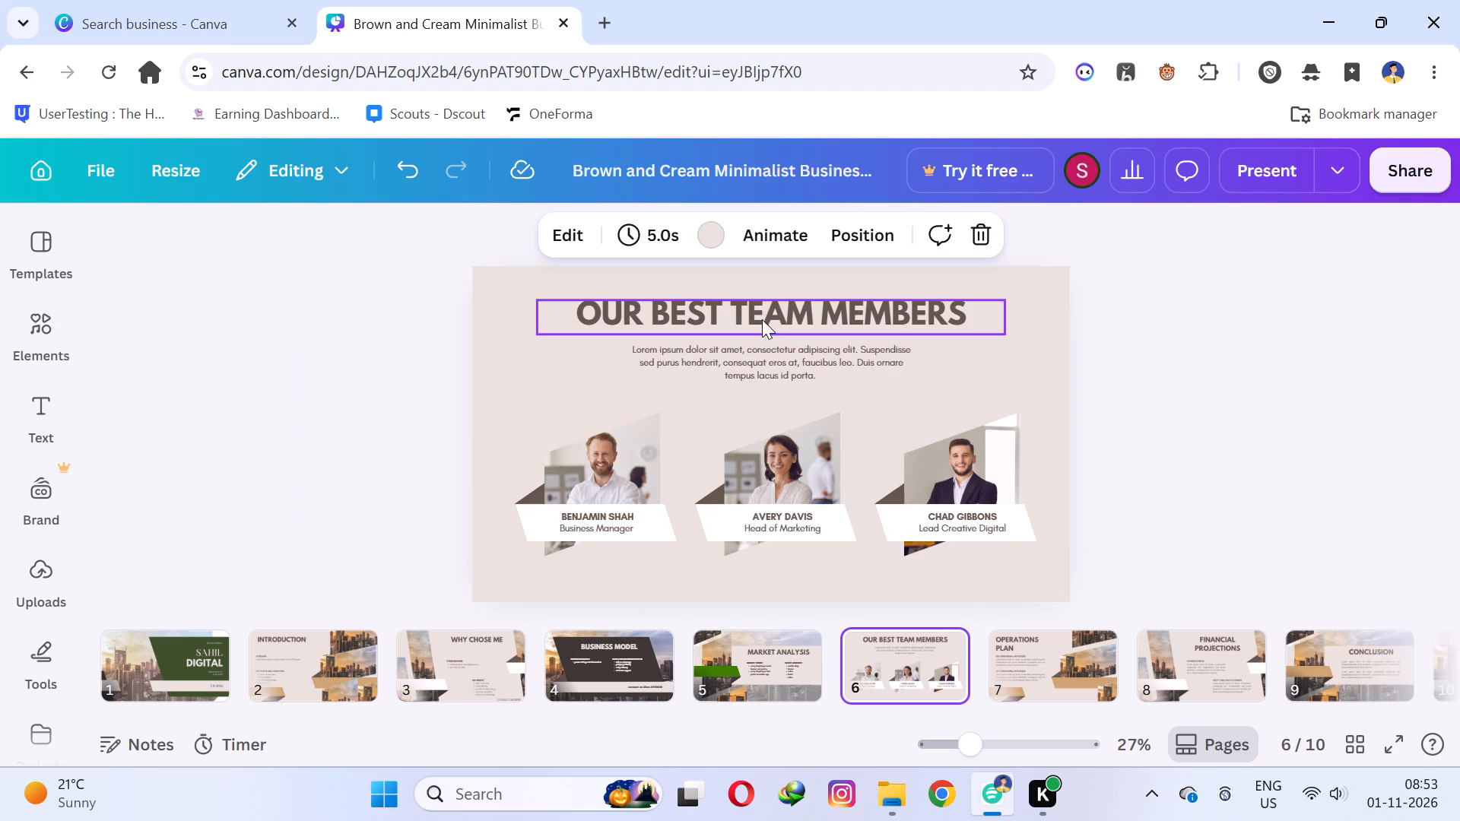
left_click(582, 468)
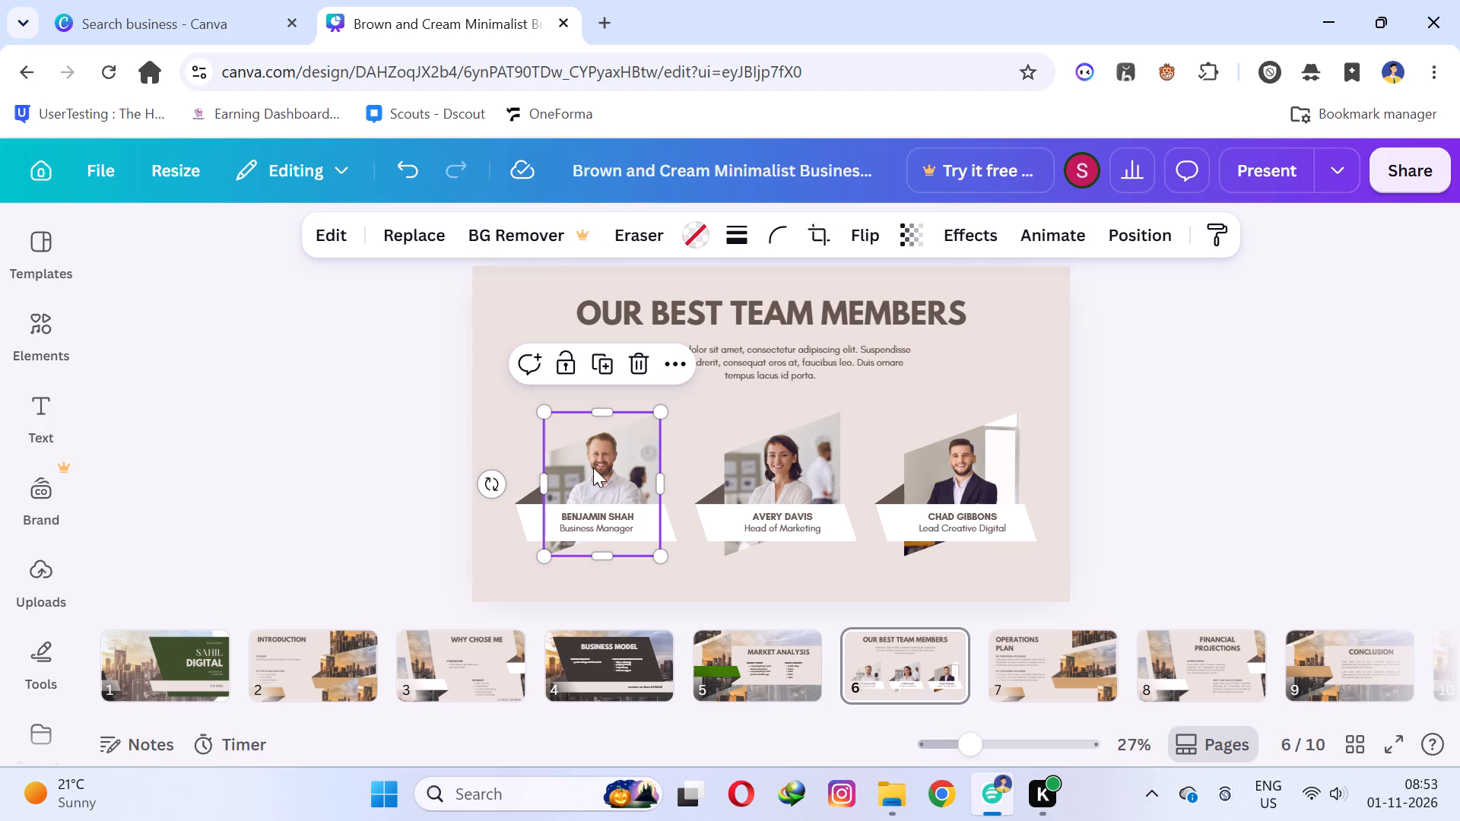
right_click(593, 468)
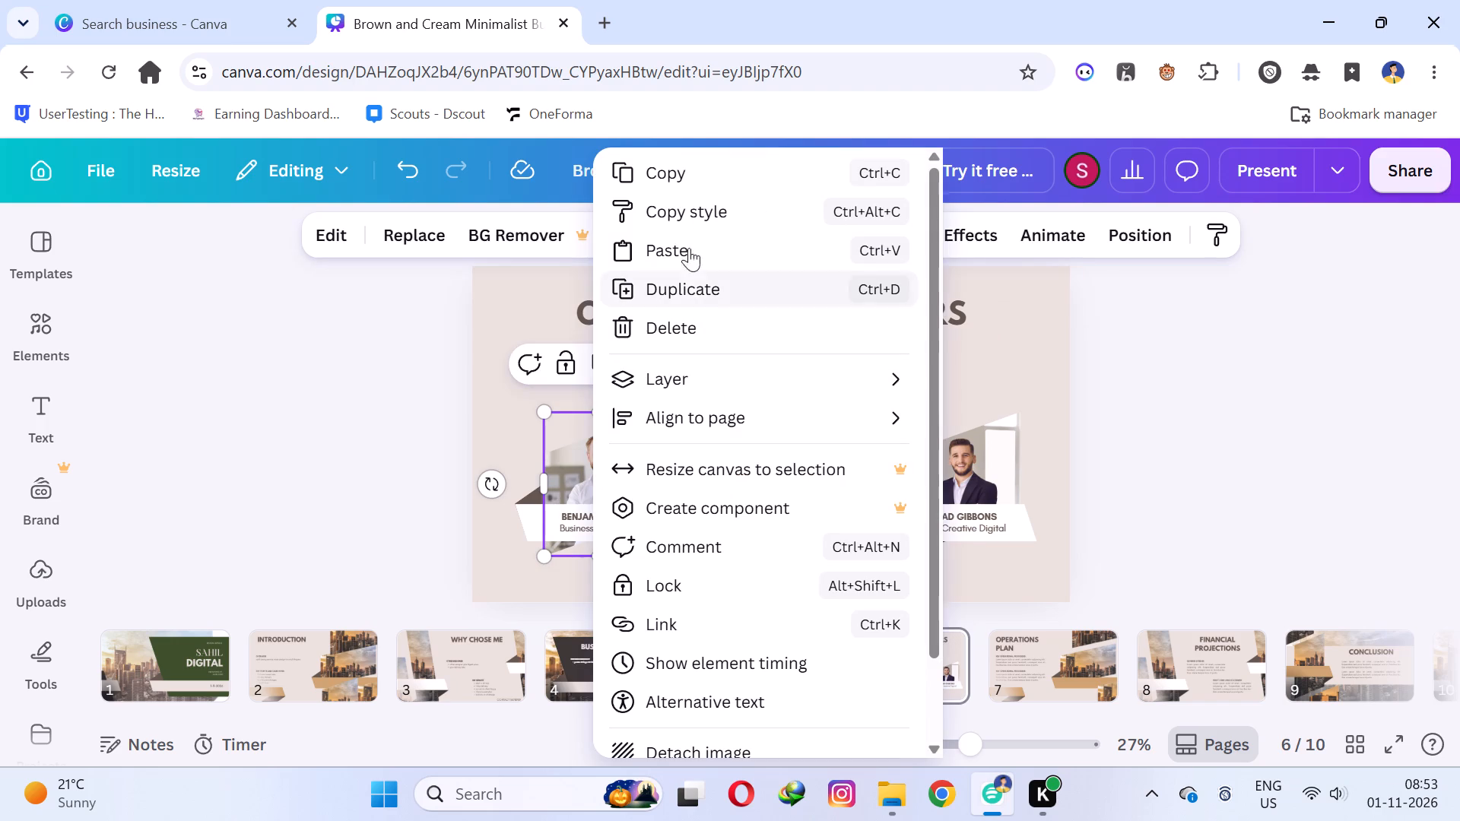
left_click(314, 230)
left_click(374, 236)
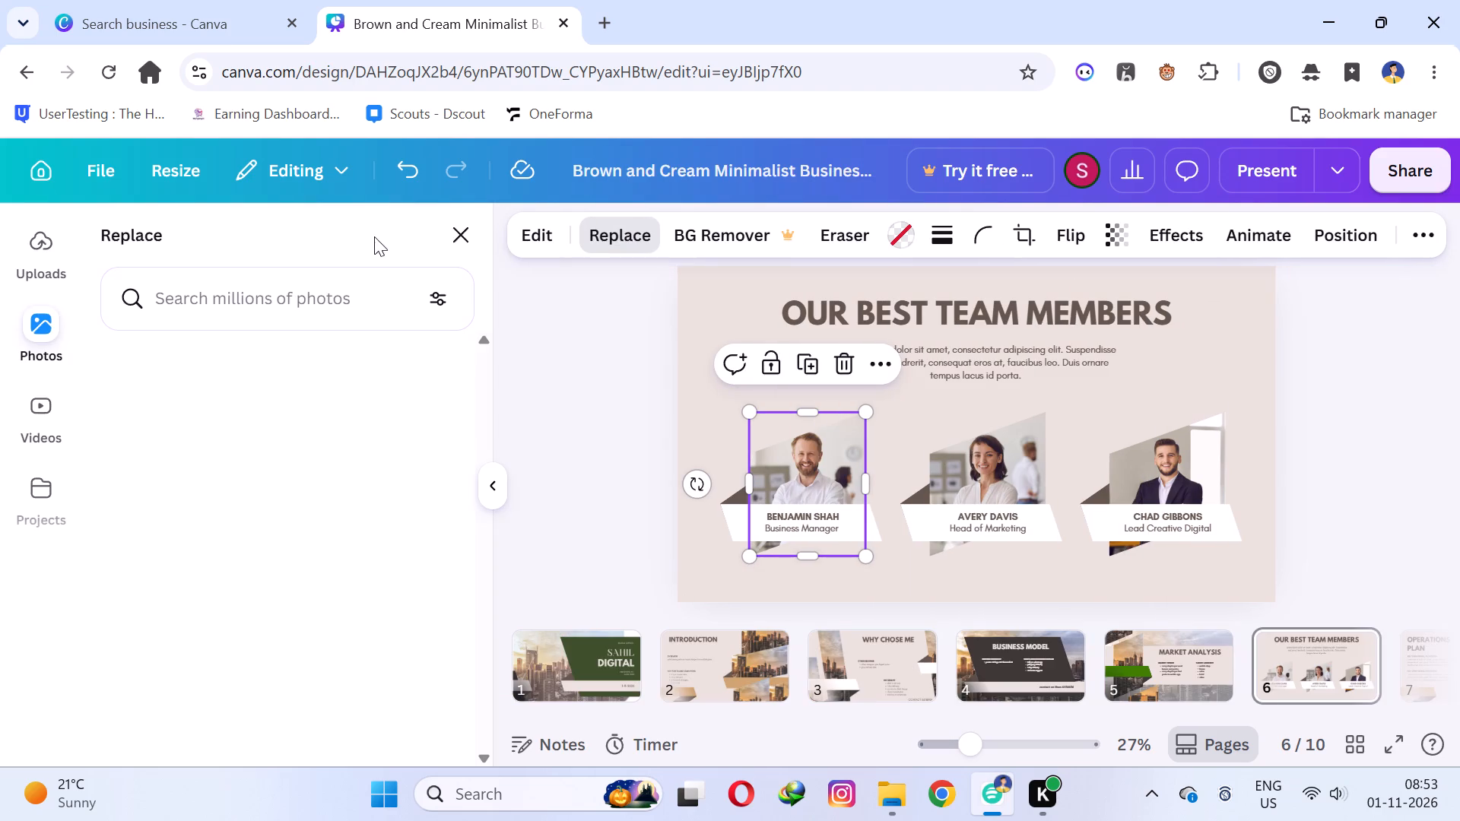
left_click(260, 301)
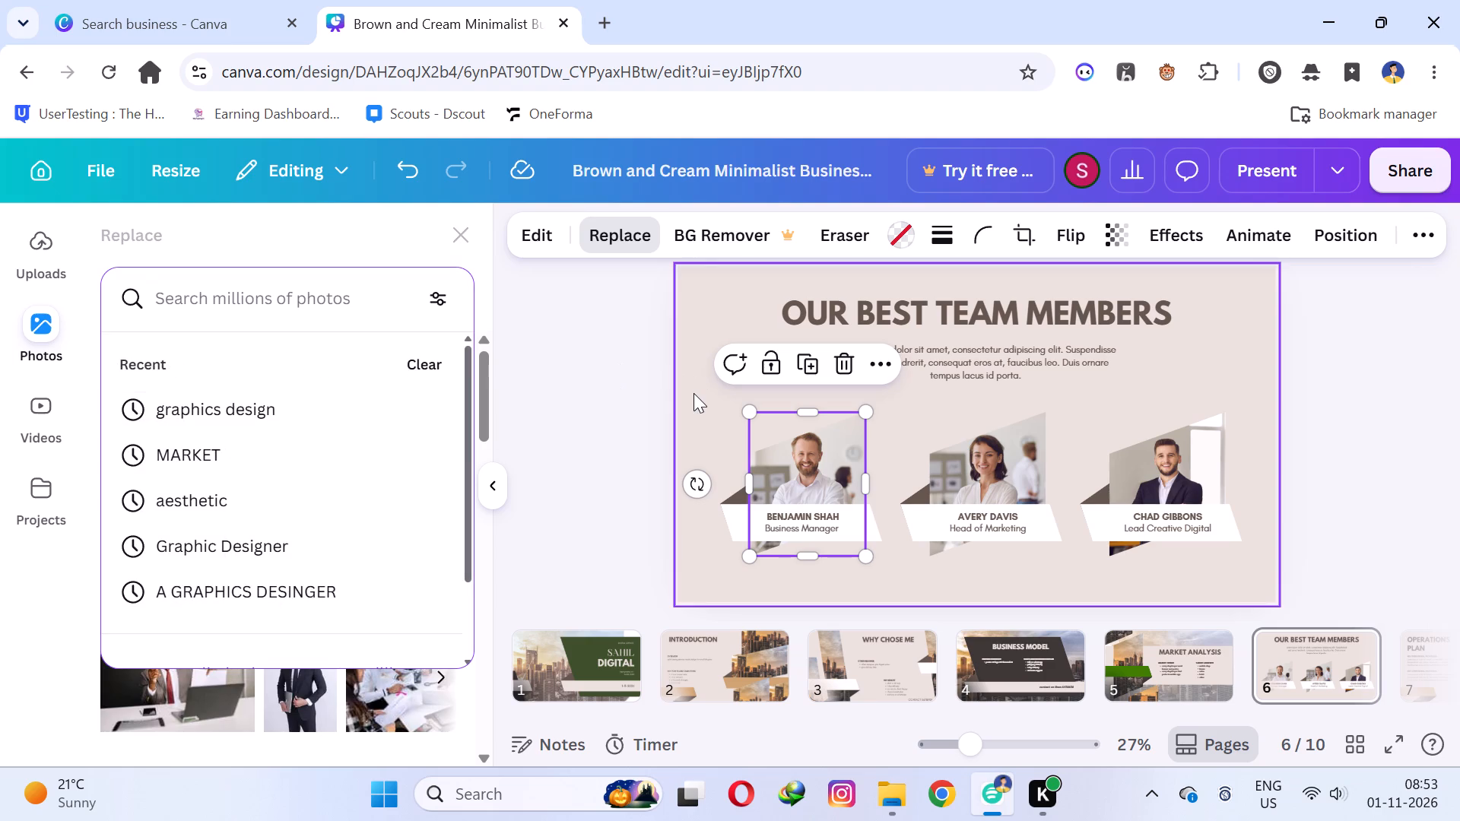
type("ma")
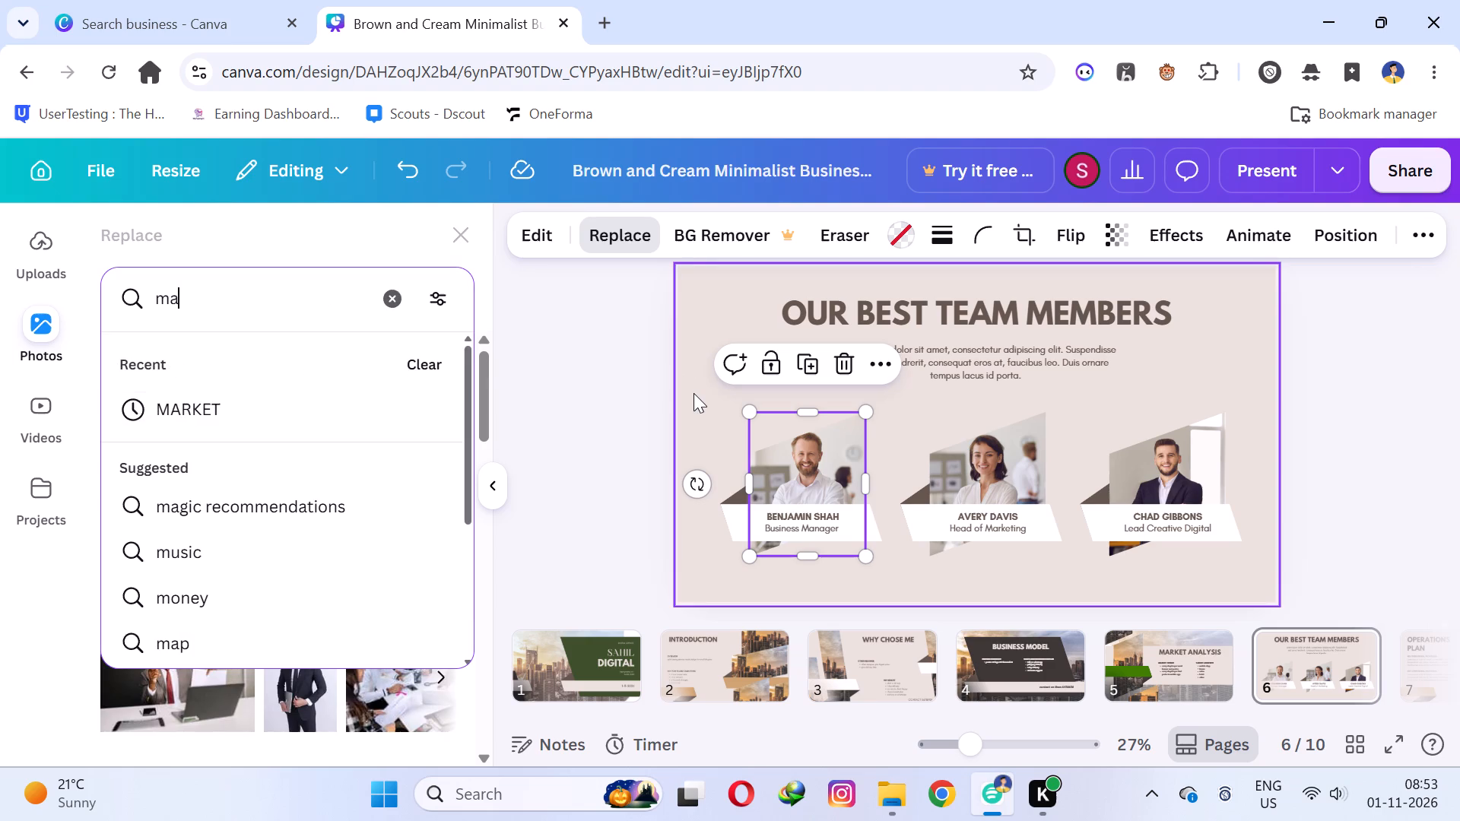
key("n")
key("Return")
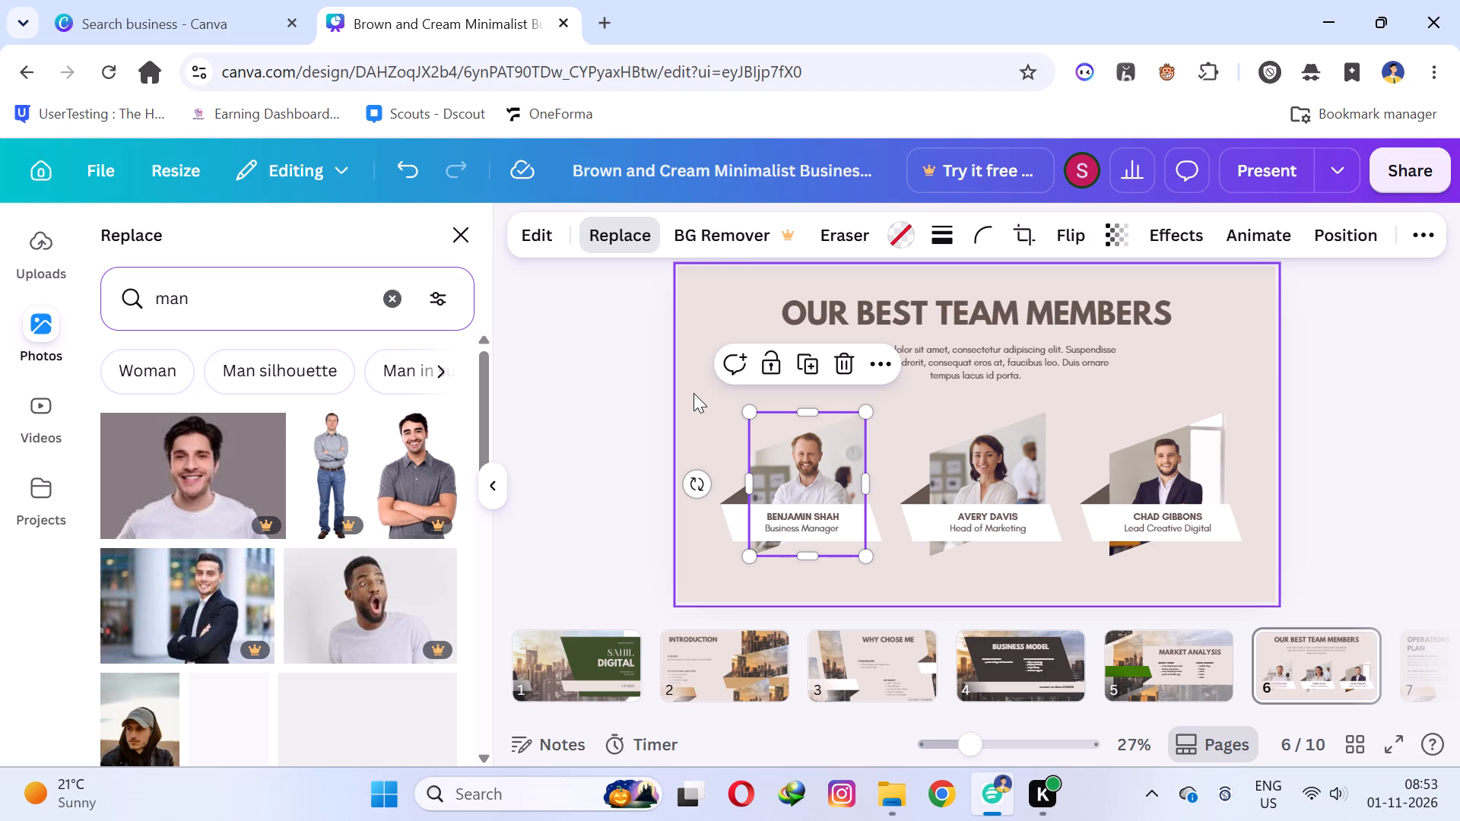
scroll(221, 445, "down", 2)
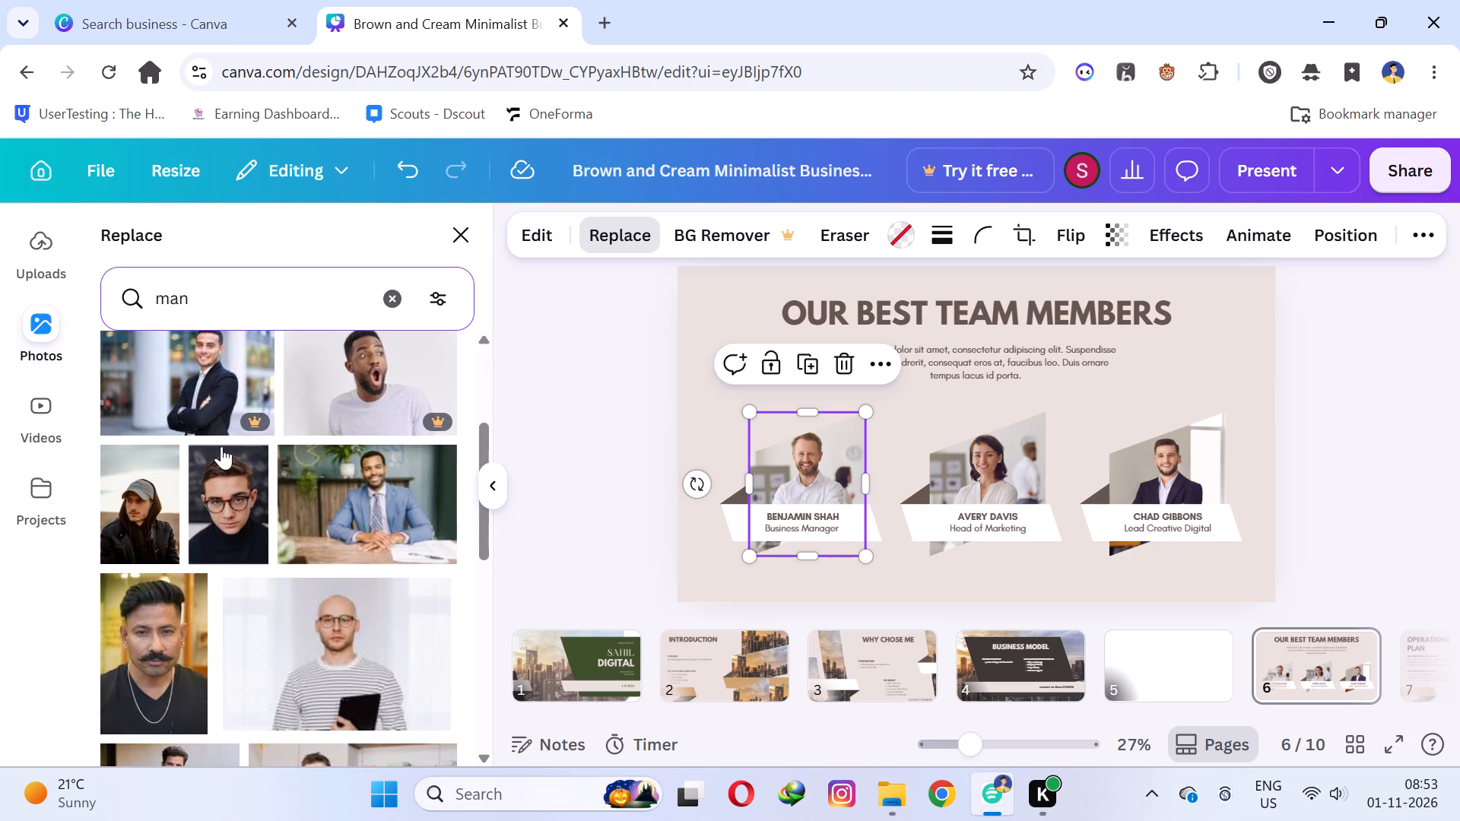
left_click(211, 483)
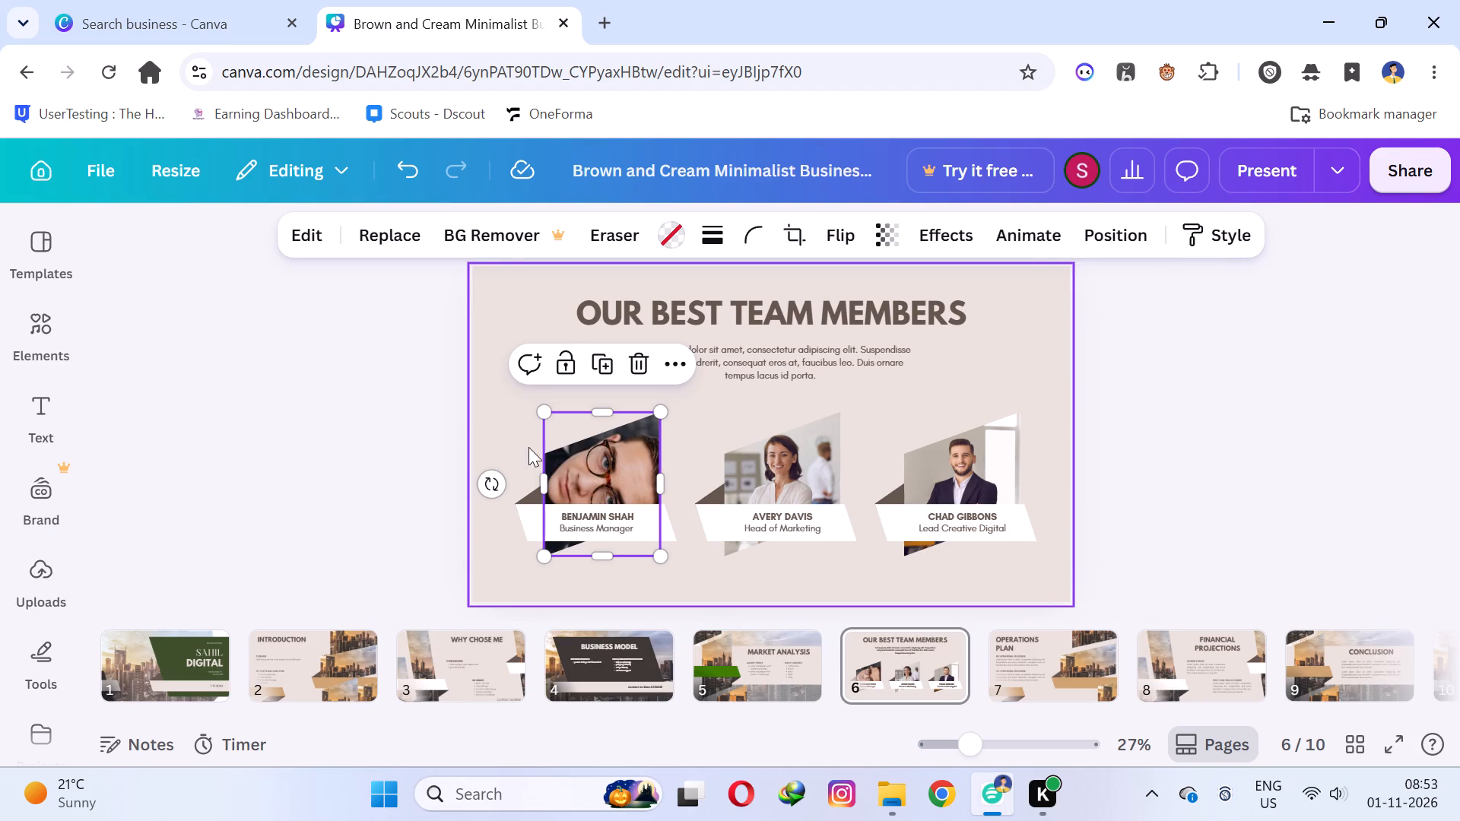
Rotate the new Business Manager photo about a quarter turn so the sideways face is nearly upright.
left_click_drag(493, 481, 590, 574)
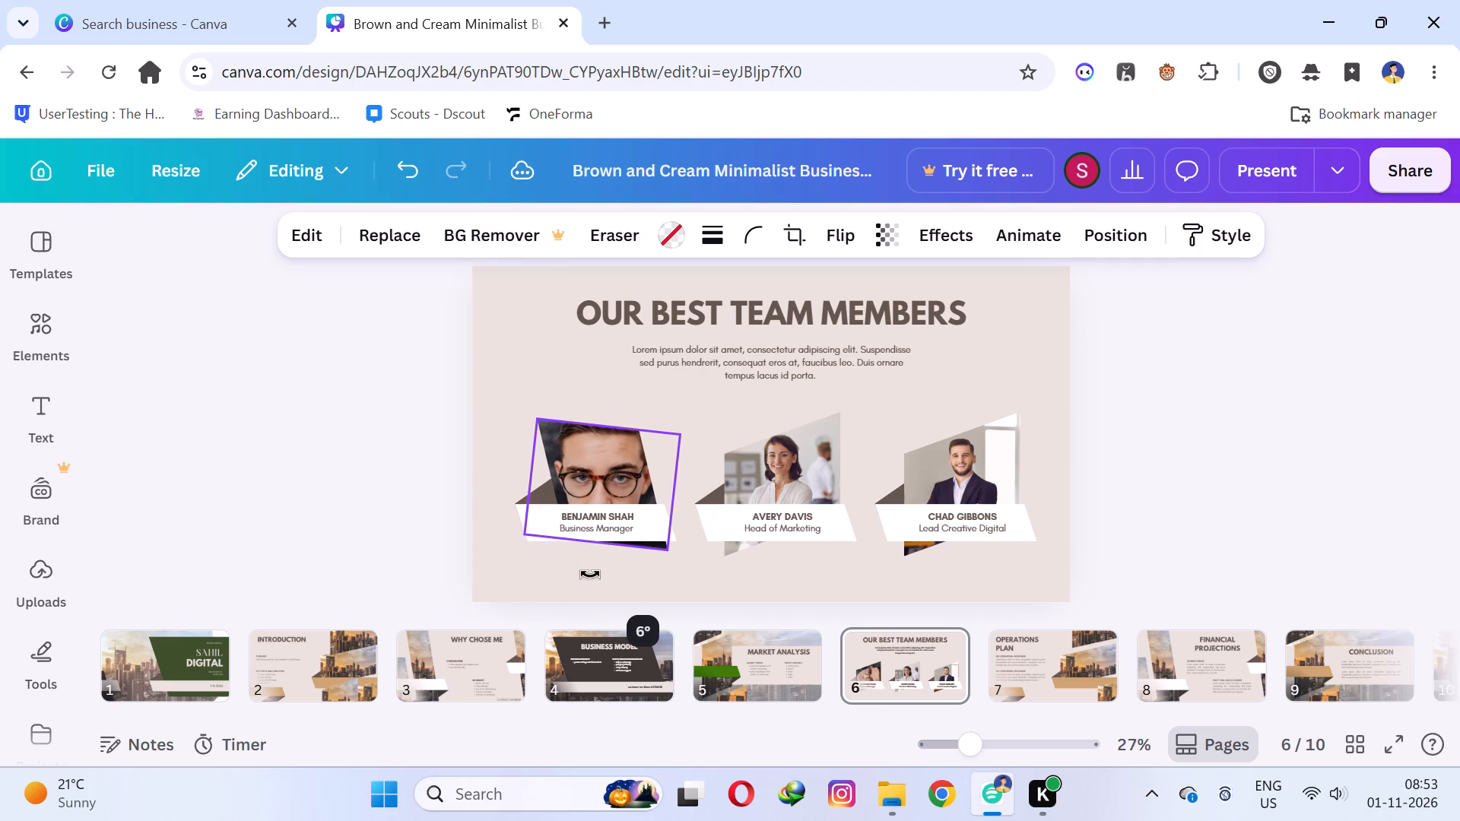
left_click_drag(590, 574, 604, 574)
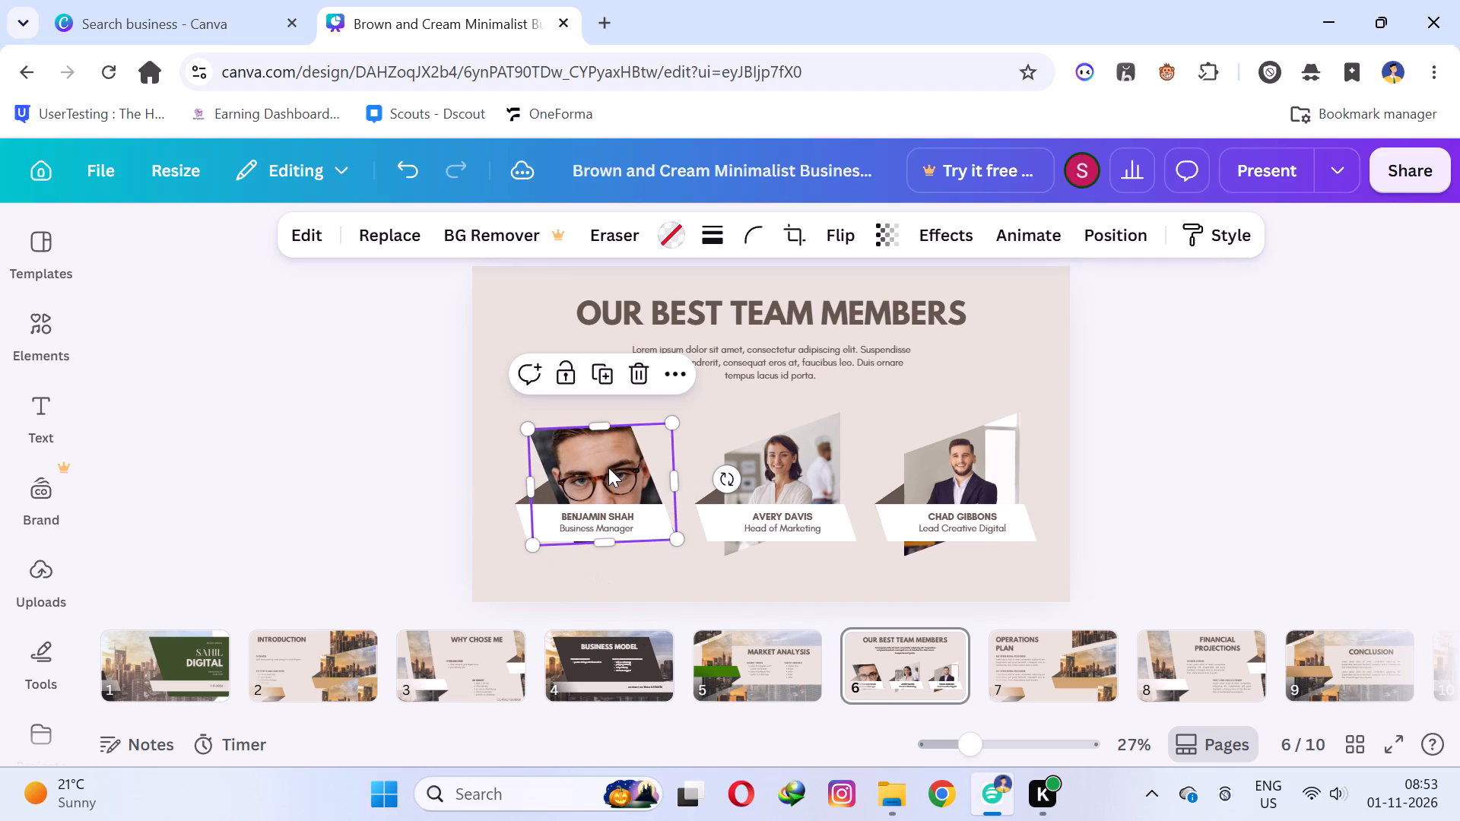
Move the Business Manager photo up on slide 6 so the face sits directly above the name banner.
left_click_drag(608, 466, 608, 440)
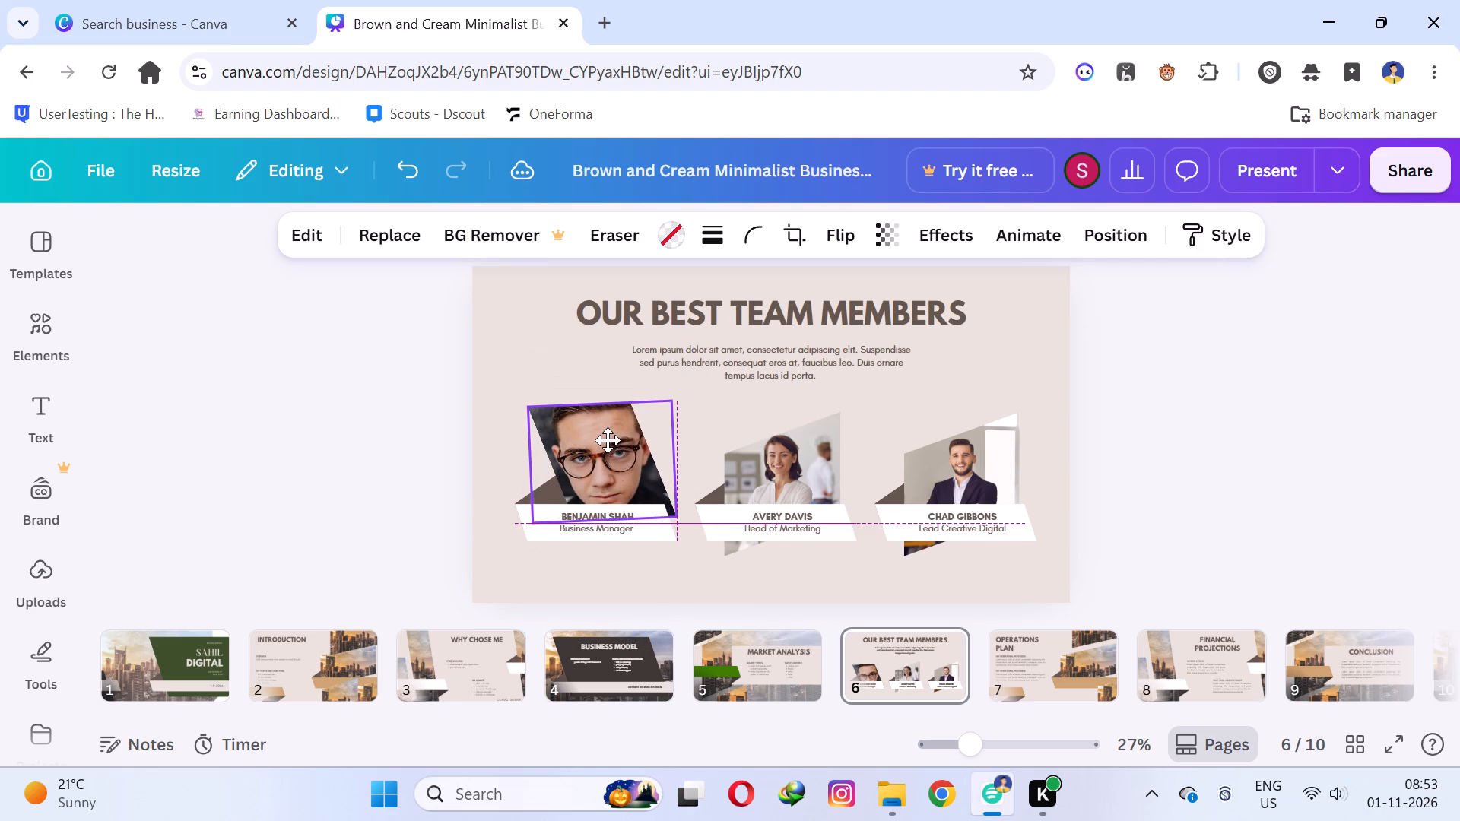
left_click_drag(608, 440, 604, 430)
left_click(488, 431)
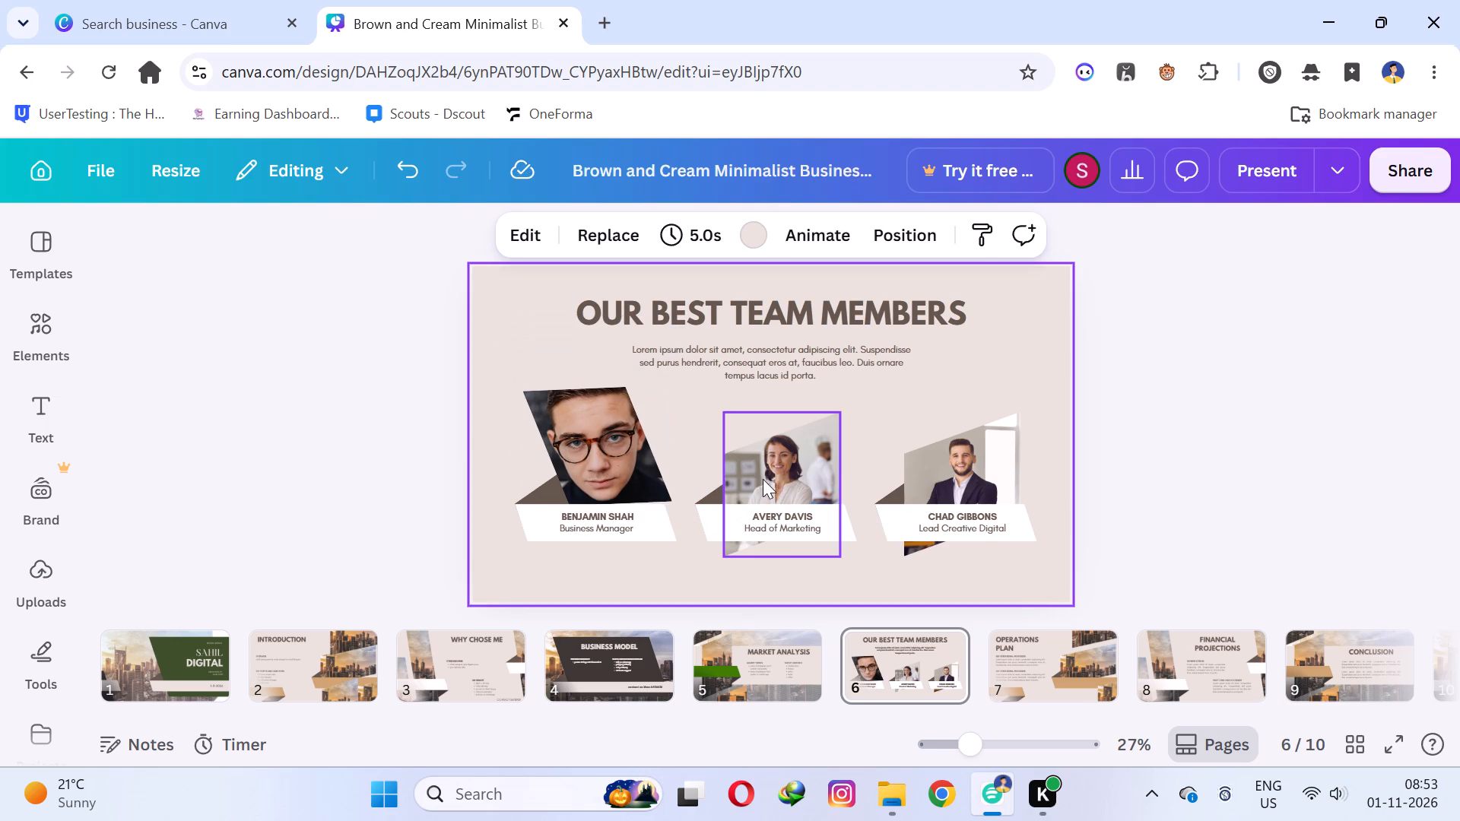
Replace the Lead Creative Digital photo with the bald man in glasses and striped shirt from the "man" photo results.
left_click(782, 462)
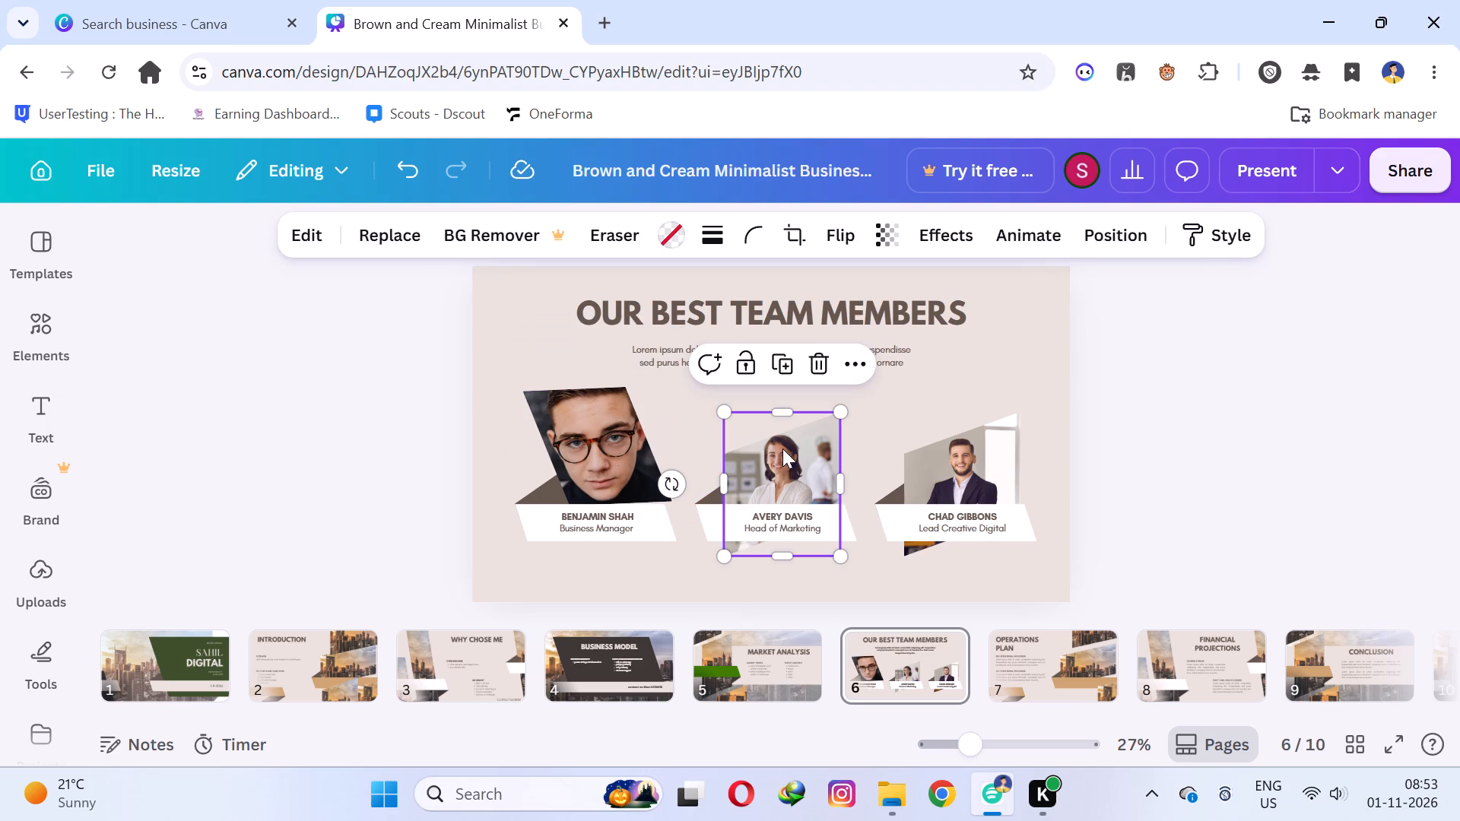
left_click(393, 226)
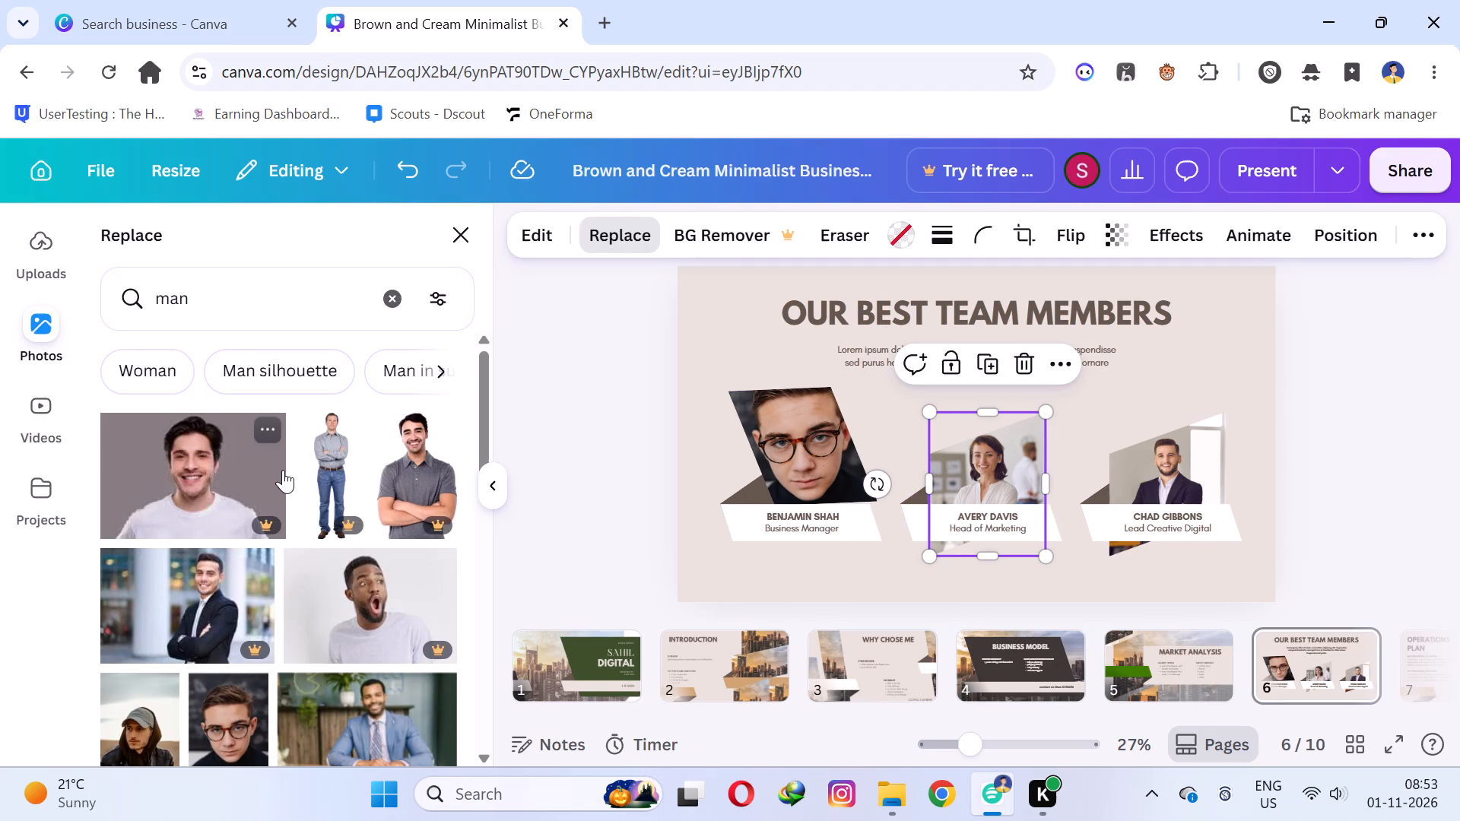
scroll(283, 475, "down", 2)
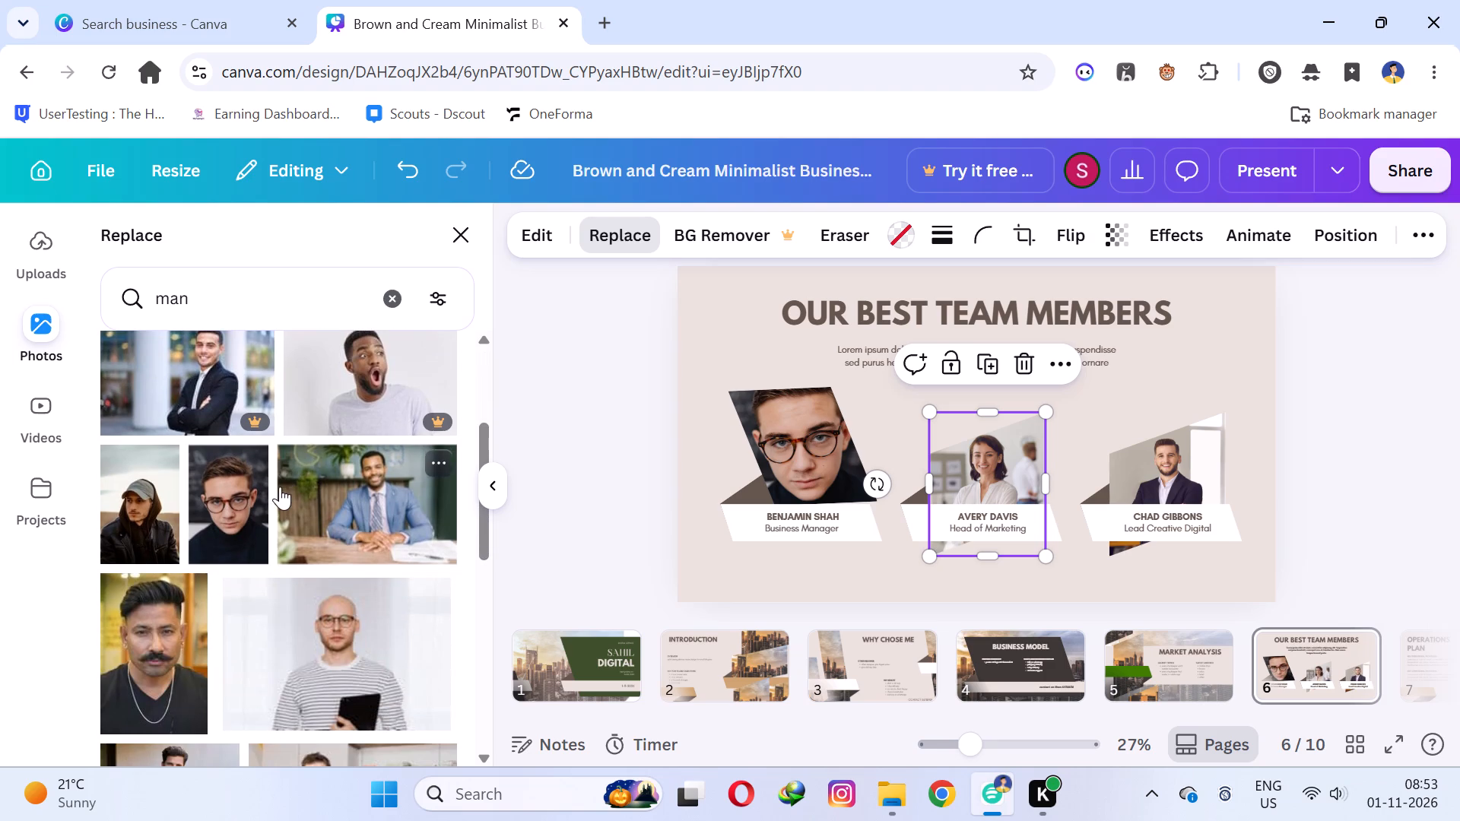
scroll(271, 478, "down", 1)
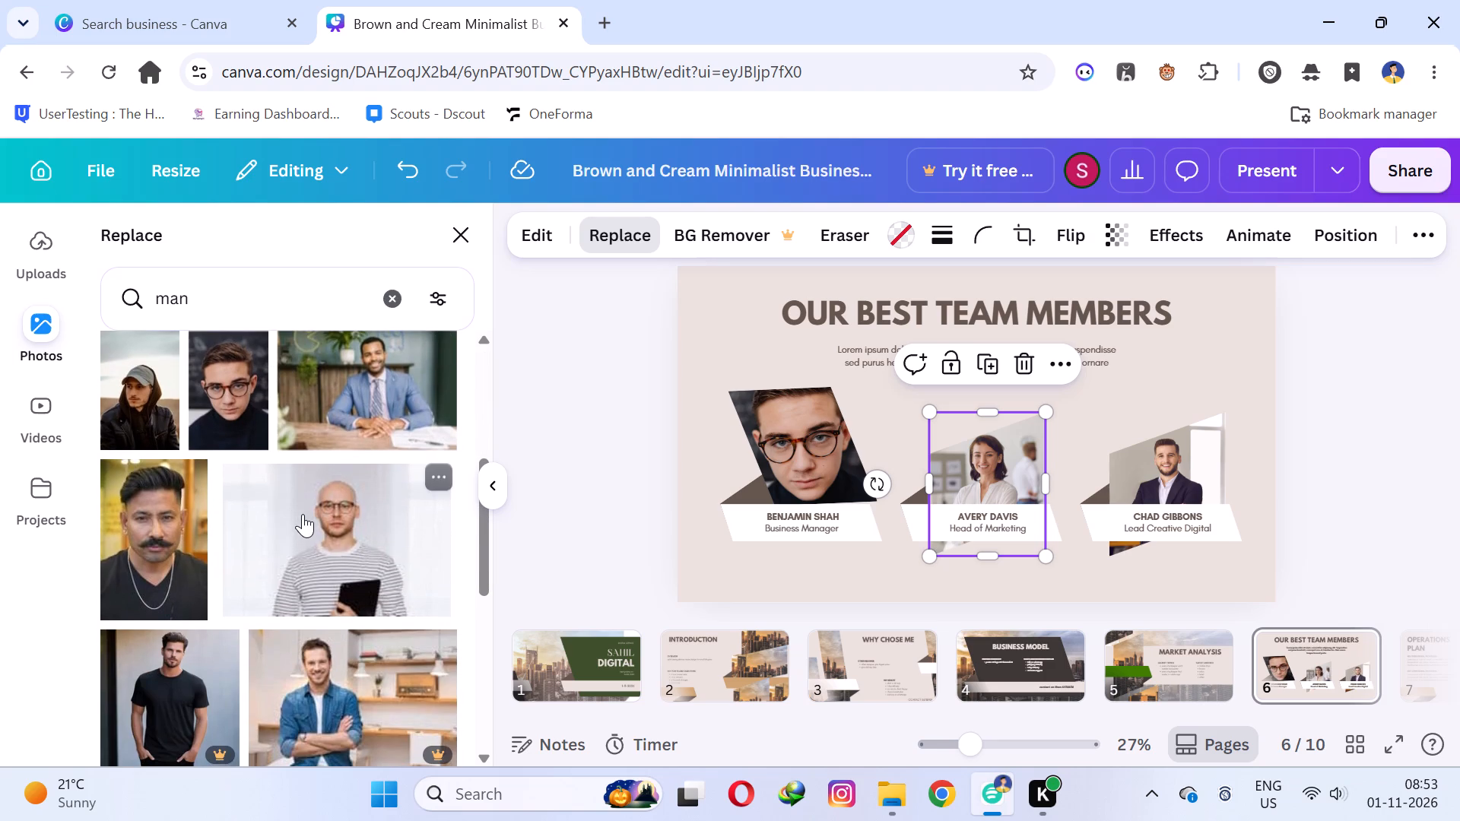
left_click(1163, 474)
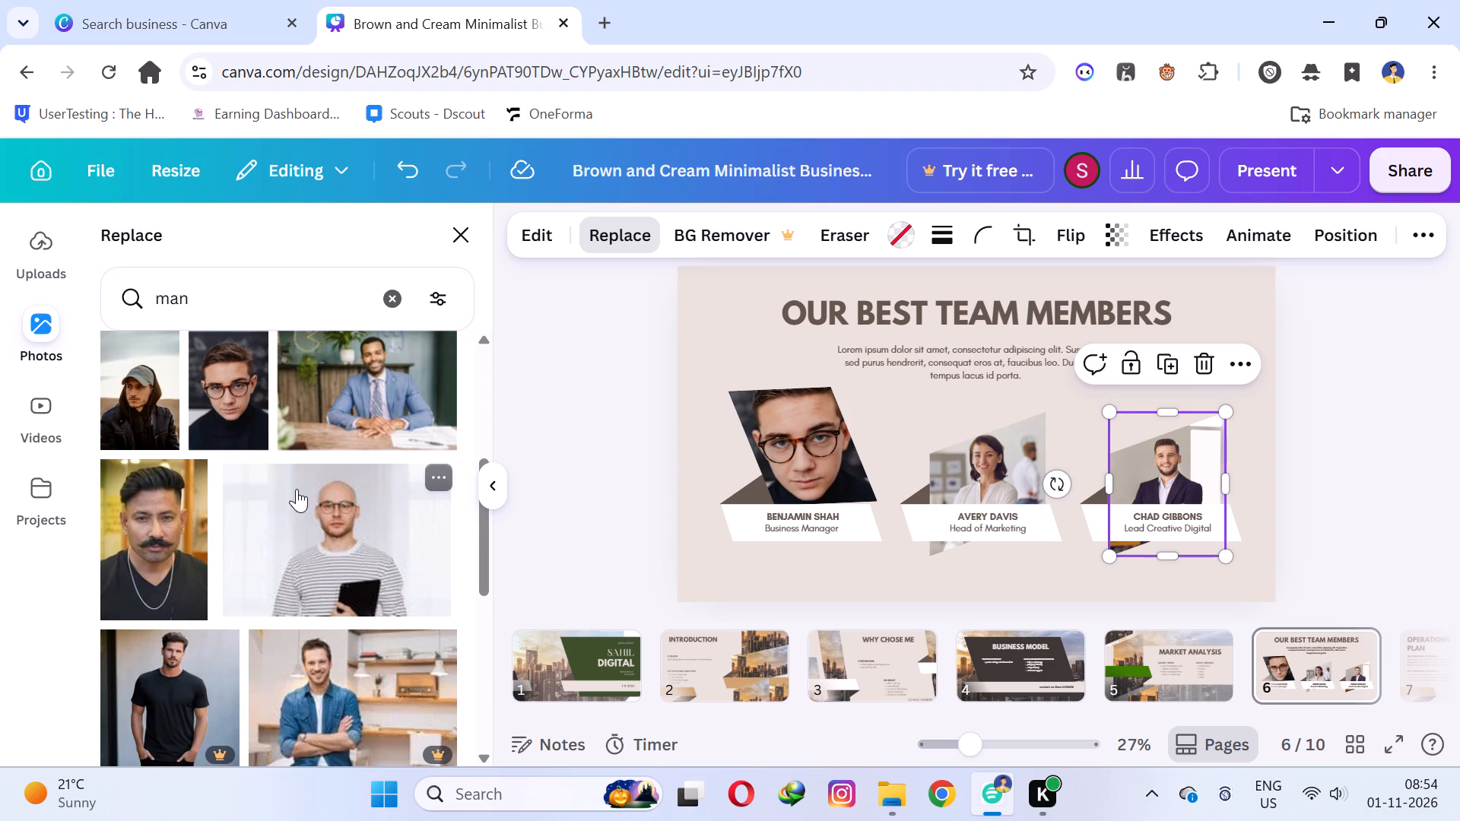
scroll(297, 489, "down", 3)
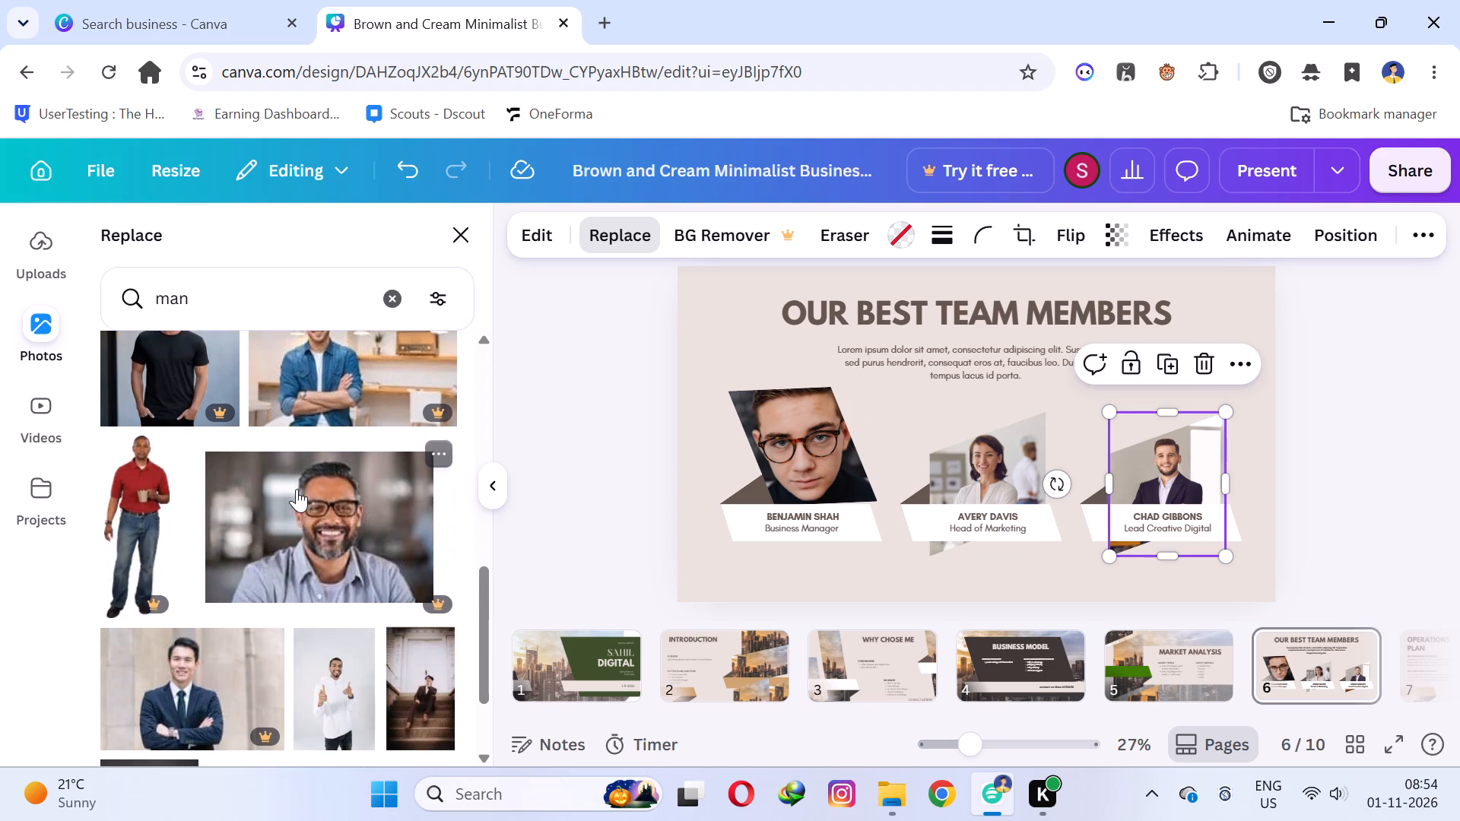
scroll(297, 489, "up", 4)
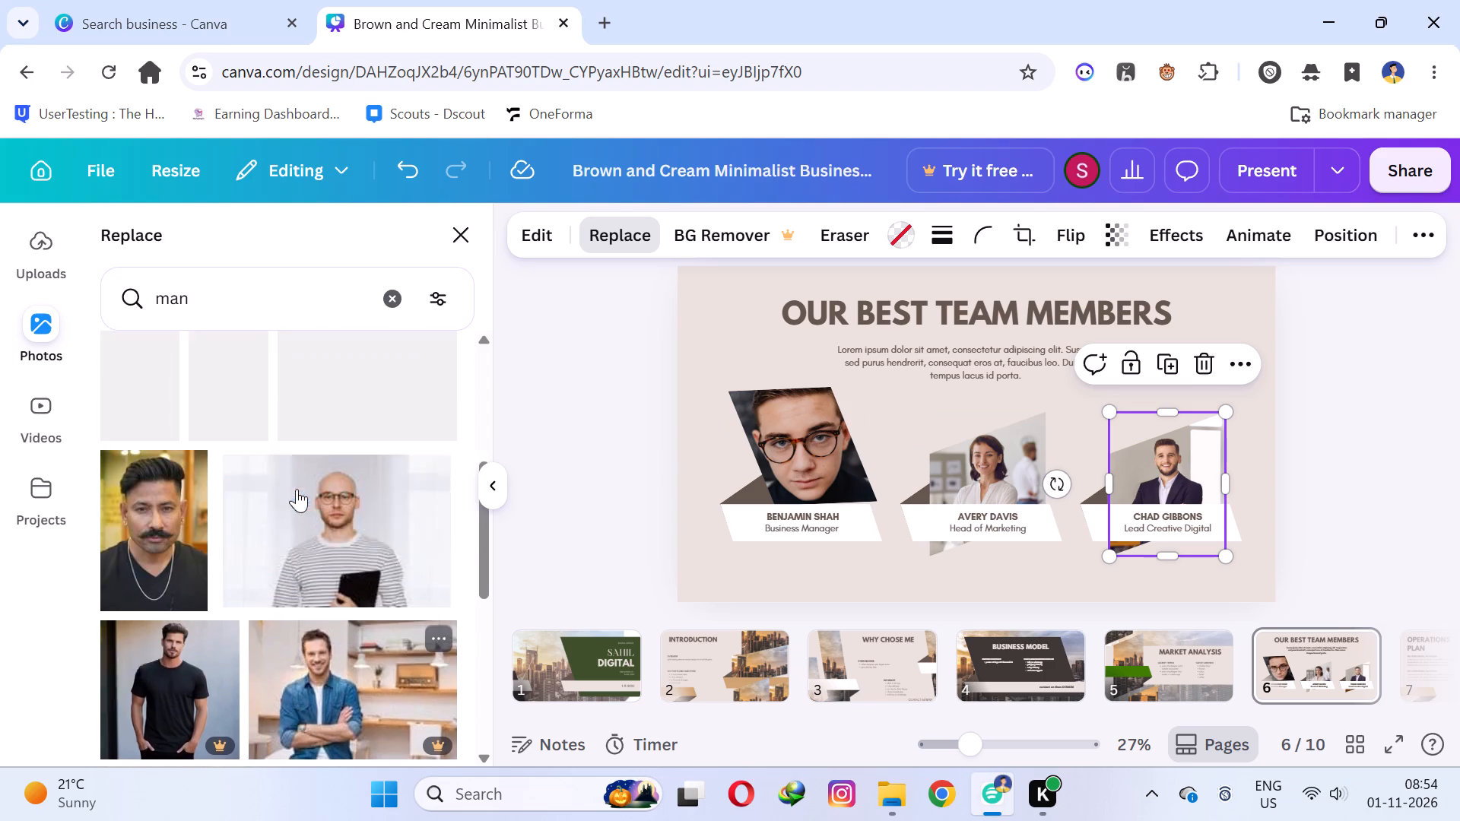
left_click(322, 654)
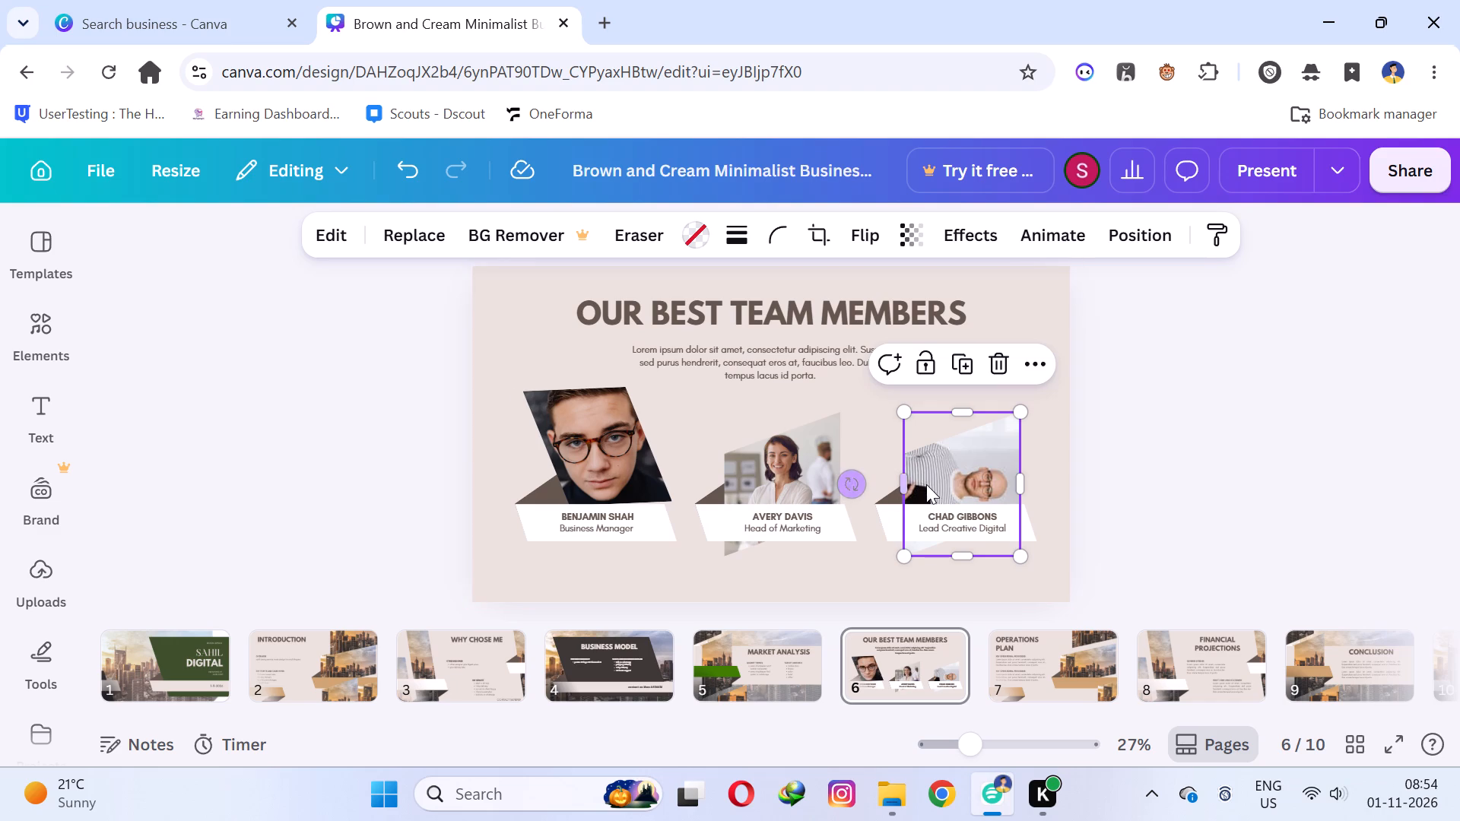
Rotate the new Lead Creative Digital photo about a quarter turn so the sideways man stands upright.
left_click(977, 439)
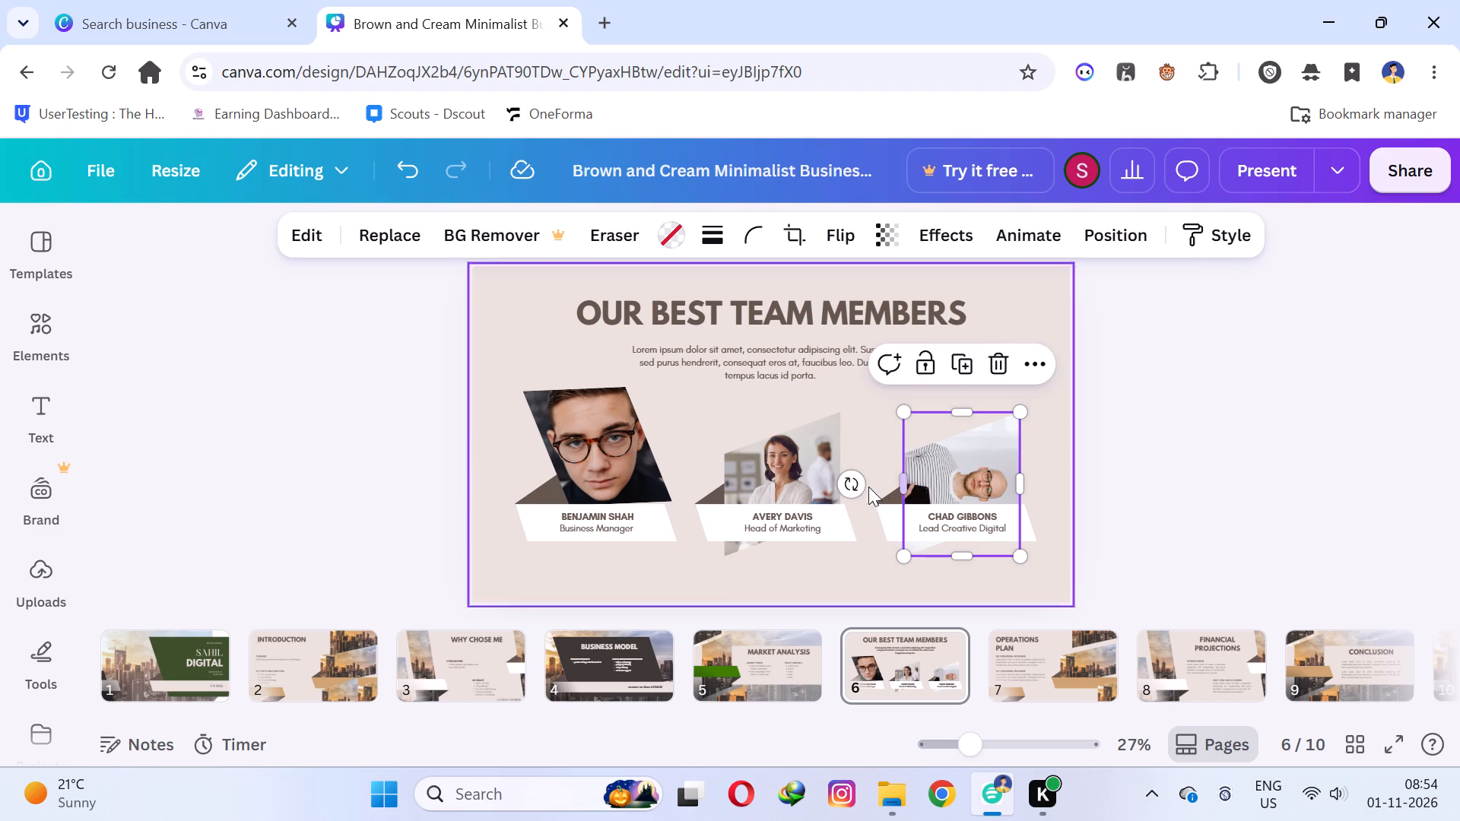
left_click_drag(859, 487, 985, 561)
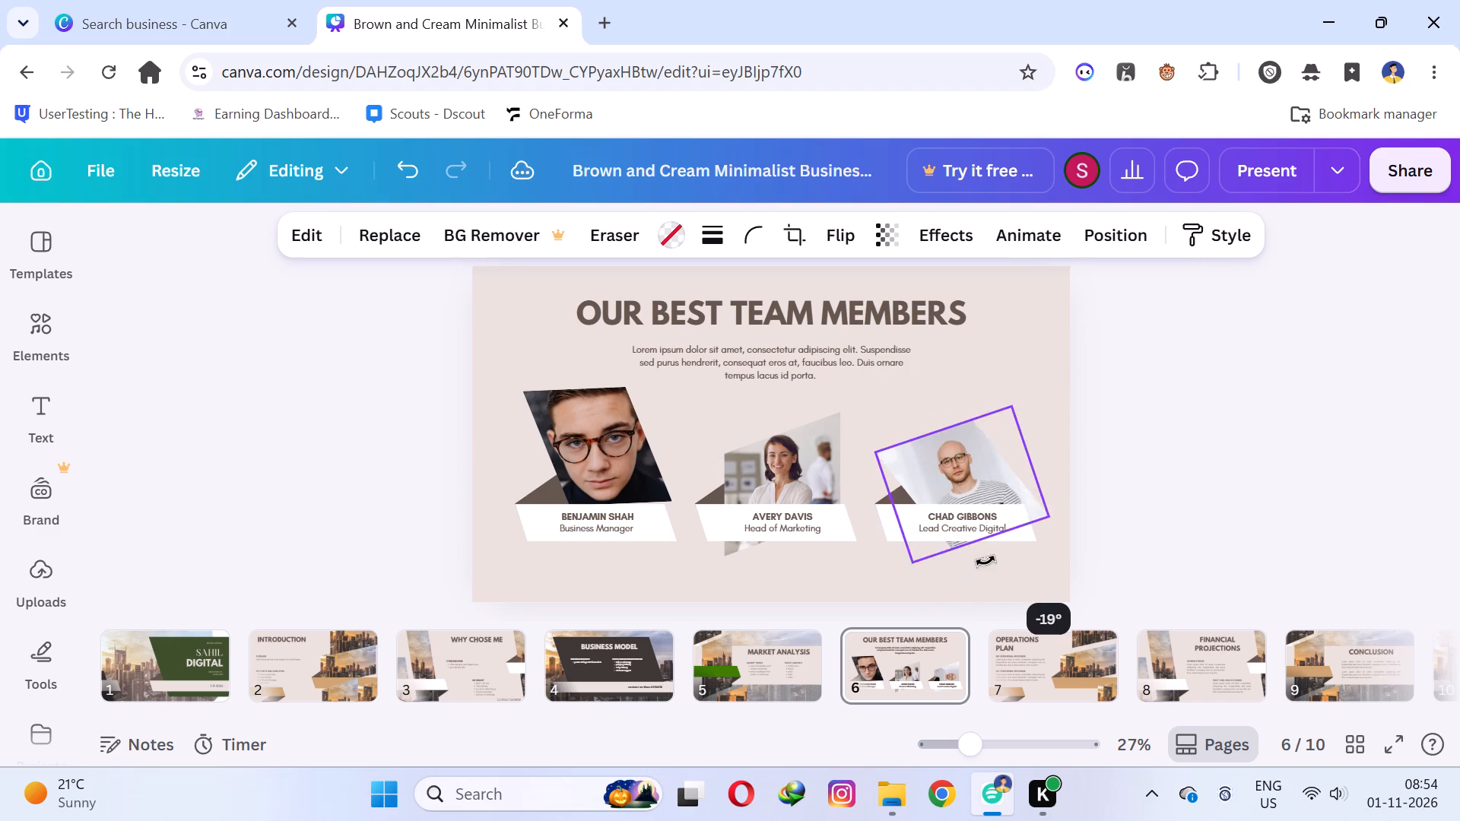
left_click_drag(985, 561, 963, 566)
left_click(1198, 457)
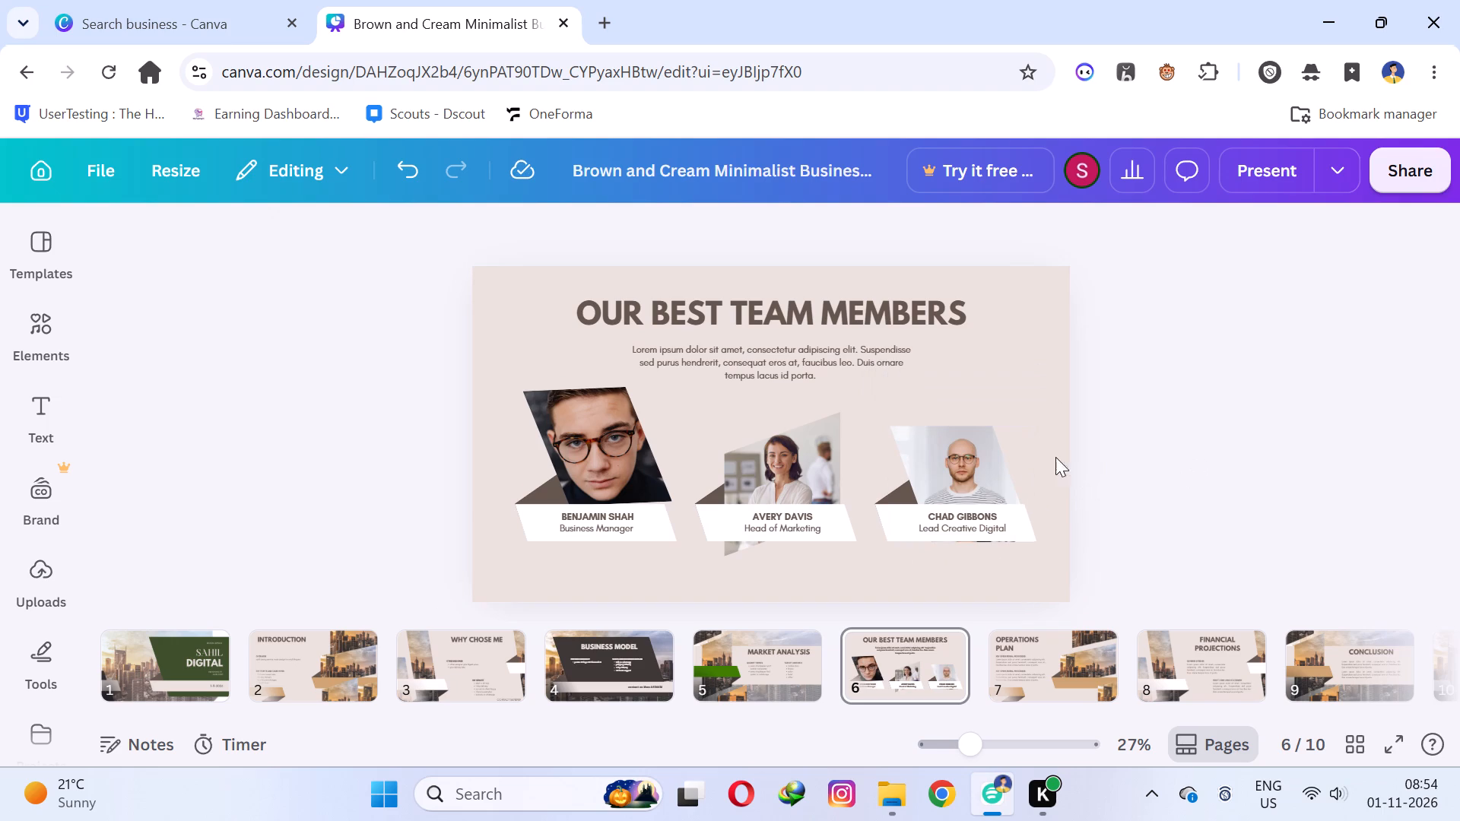
Move the Lead Creative Digital photo up so its lower edge tucks behind the name banner.
left_click_drag(953, 457, 951, 426)
left_click(1213, 444)
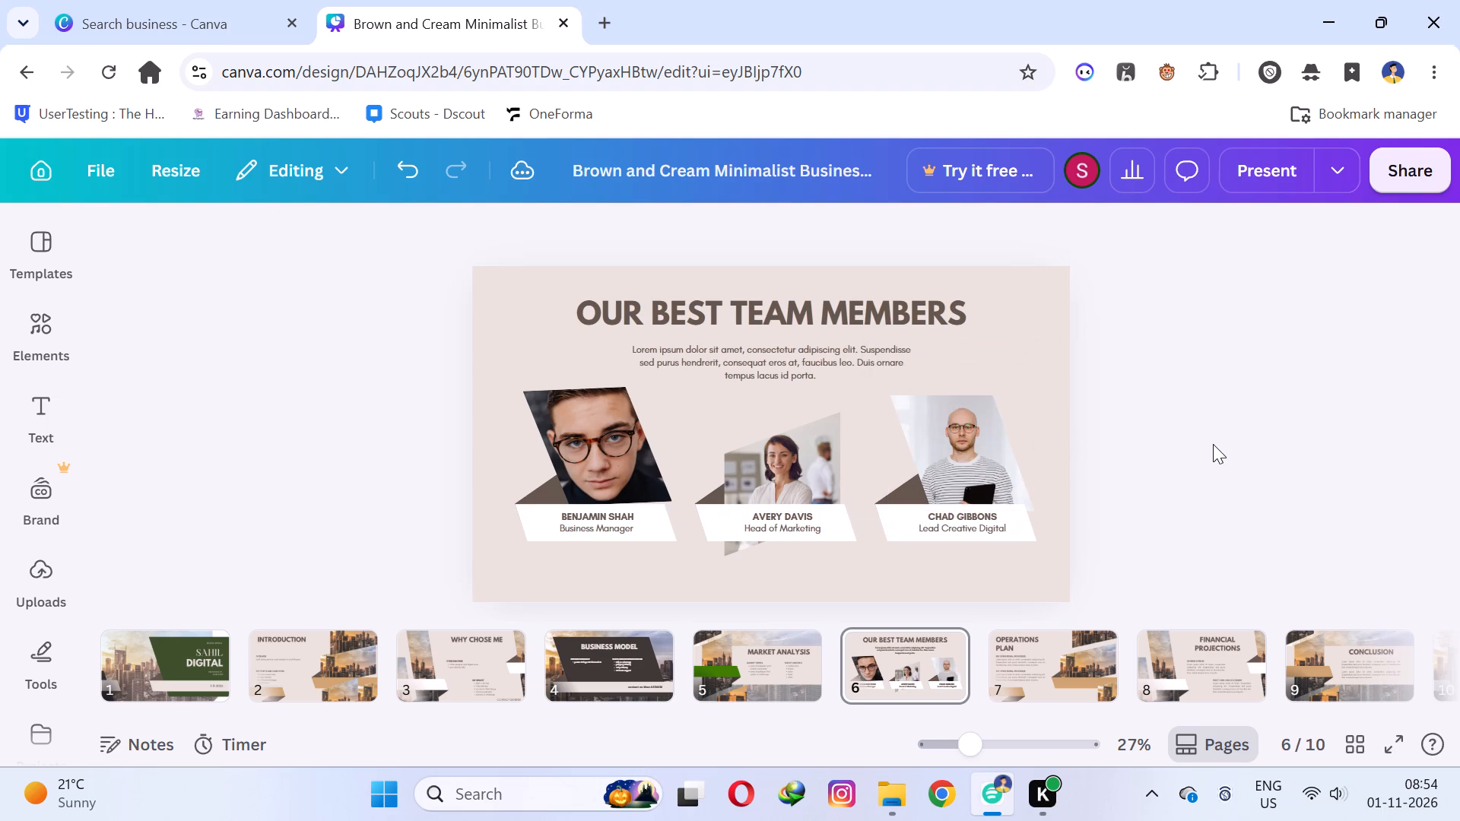
Replace the Head of Marketing photo with the dark-haired woman in a black blazer on a white background, found by searching "women".
left_click(767, 453)
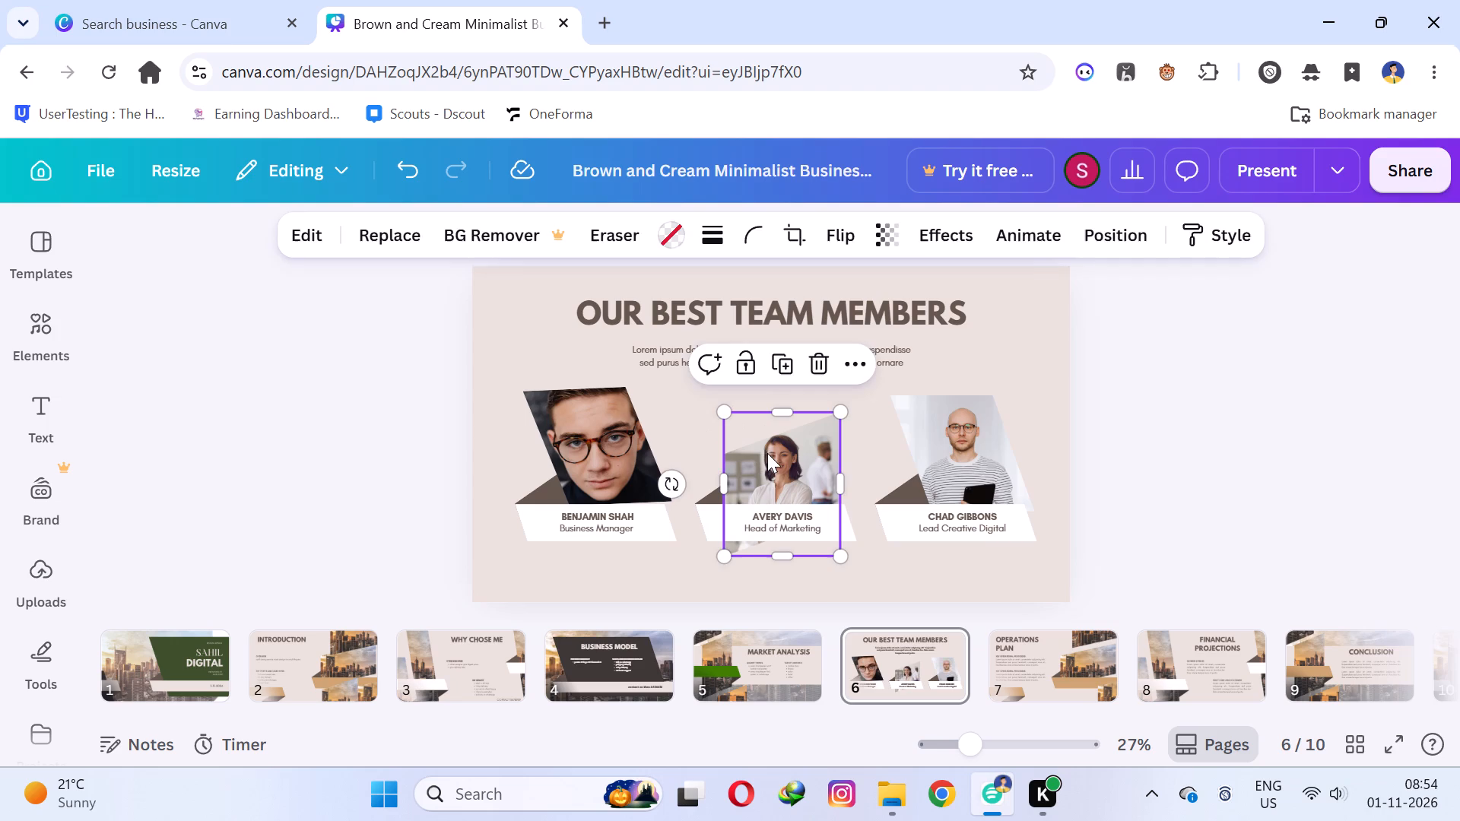
left_click(379, 235)
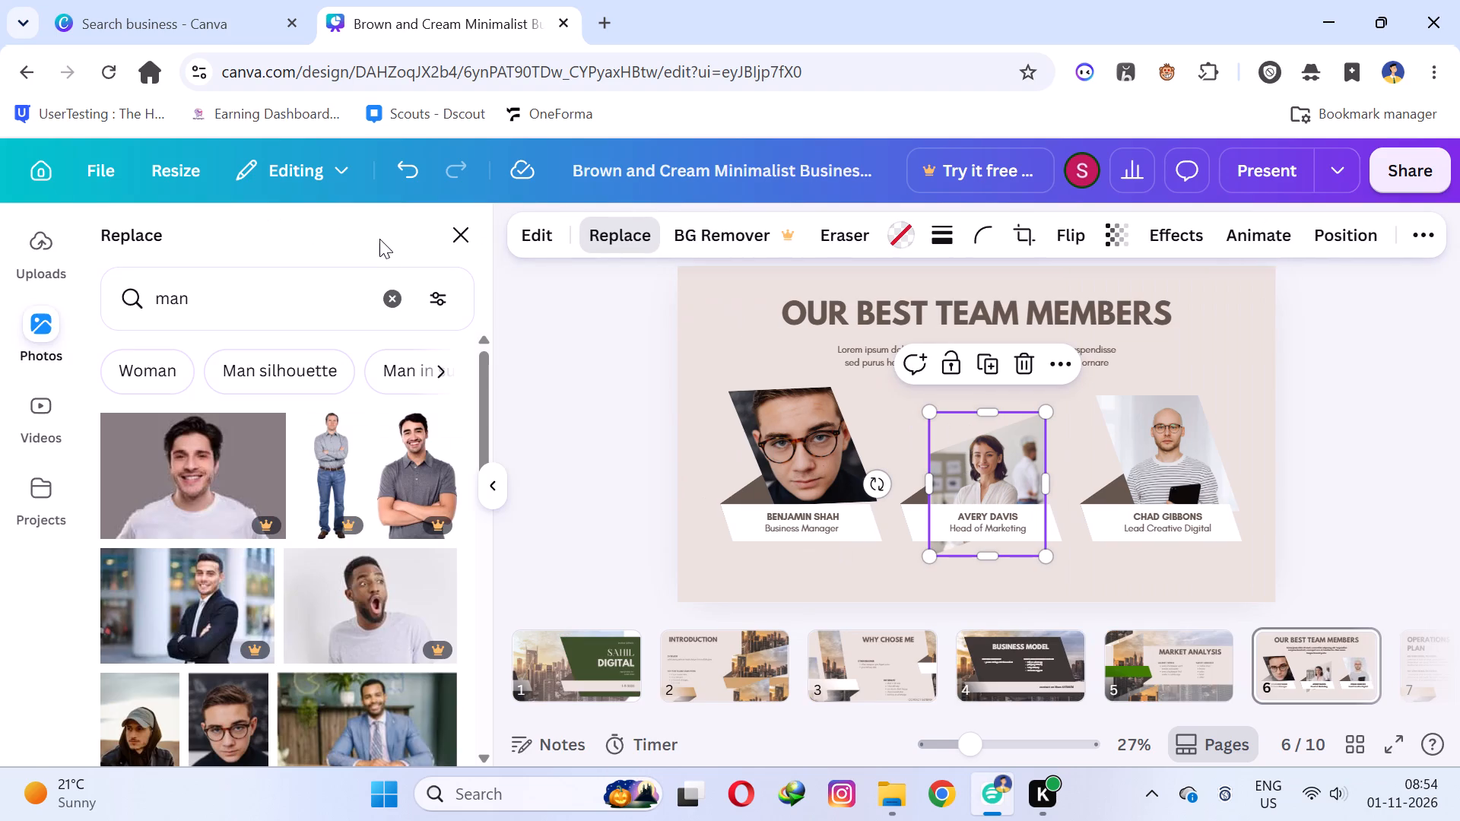
left_click_drag(223, 283, 0, 293)
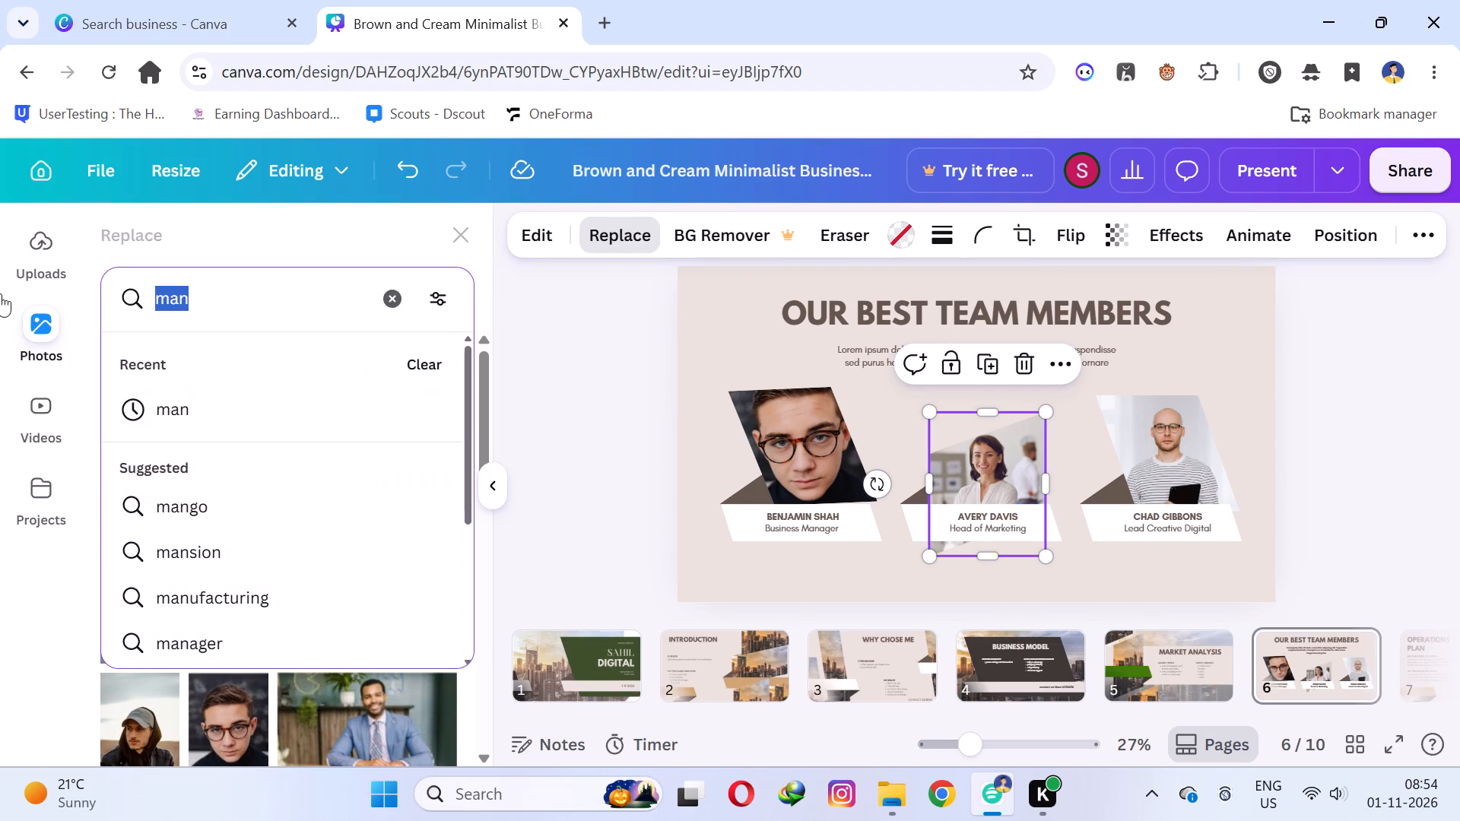
type("women")
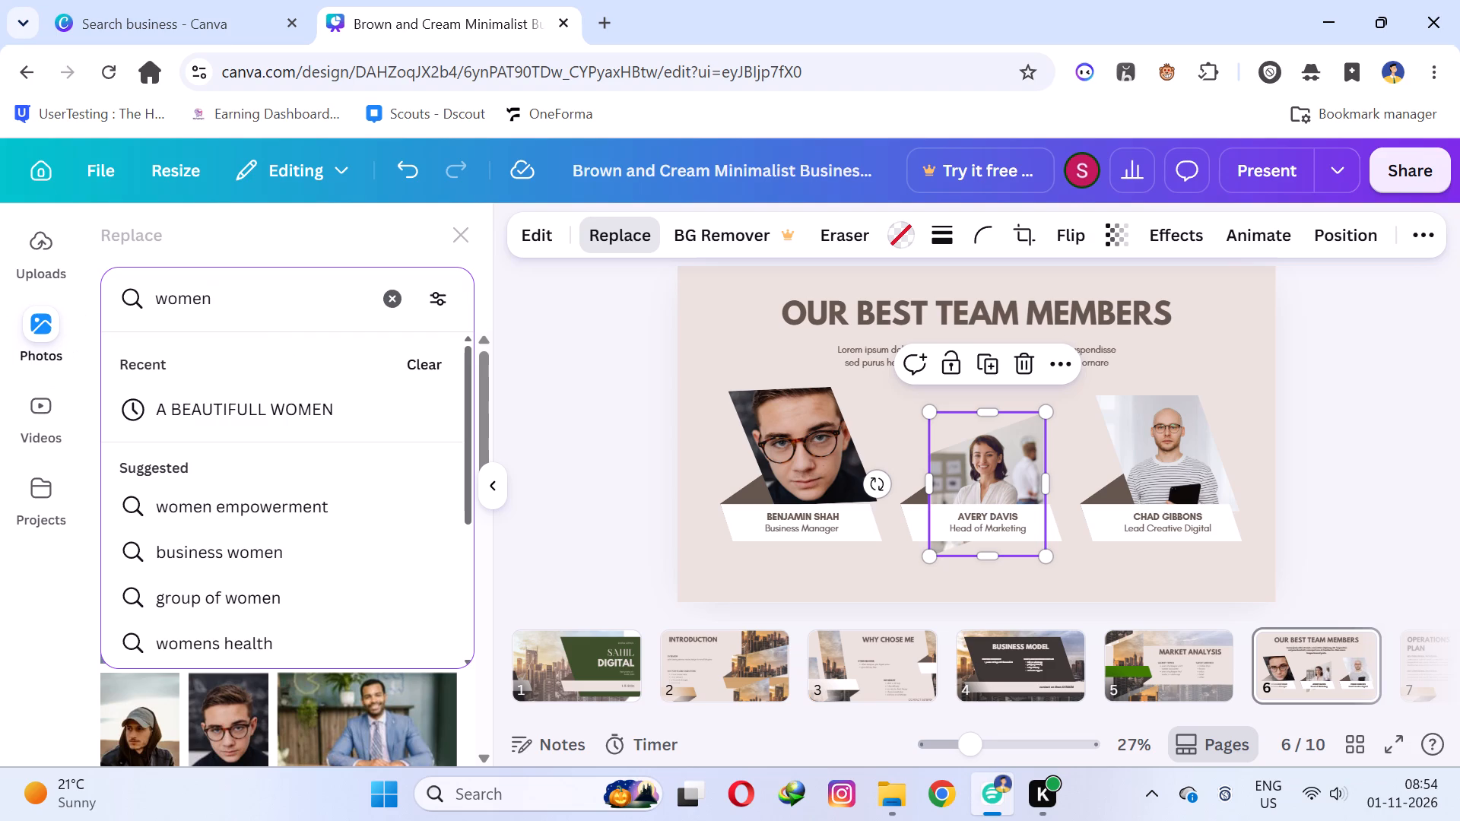
key("Return")
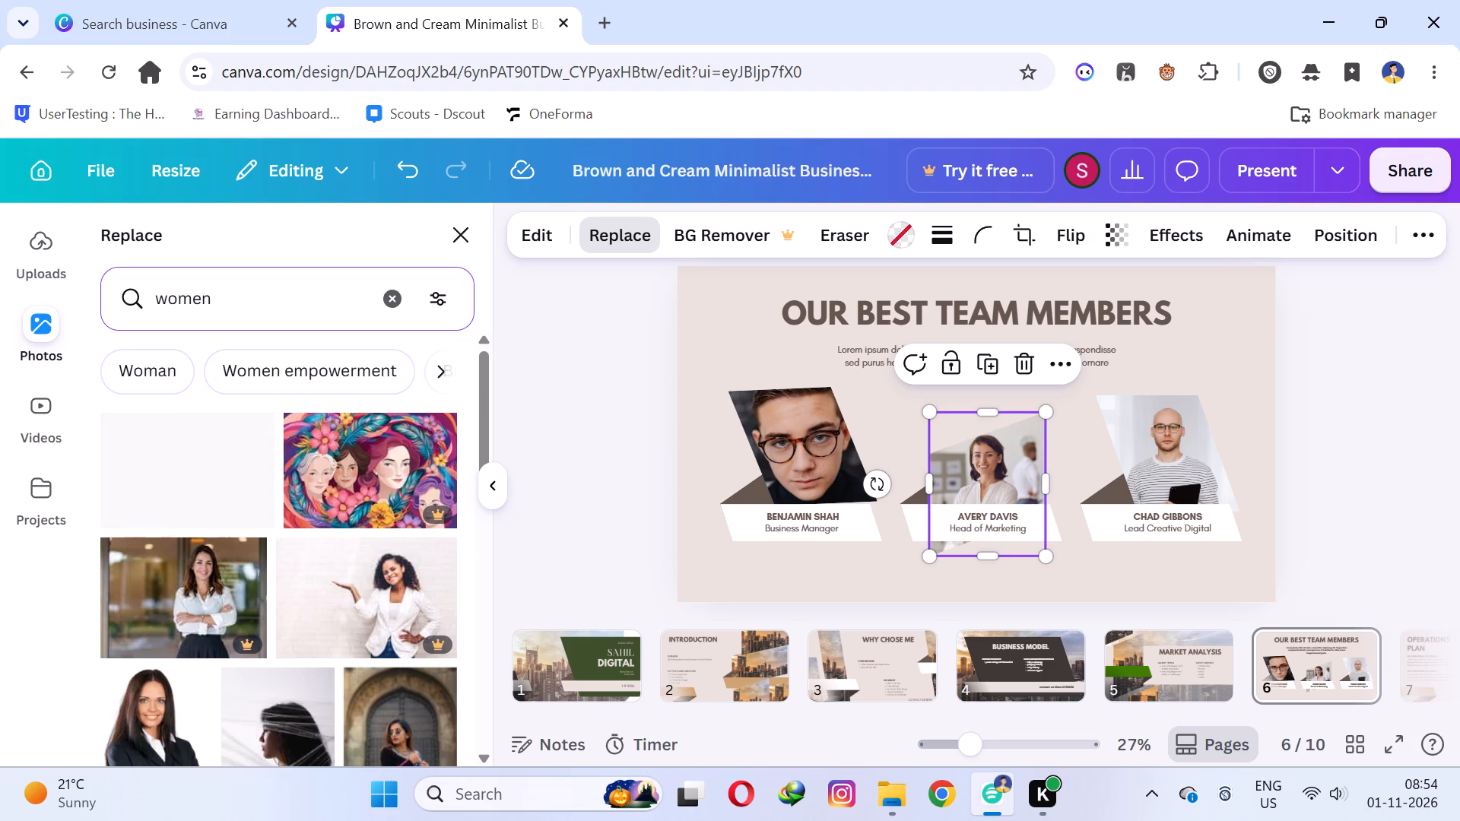
scroll(287, 413, "down", 2)
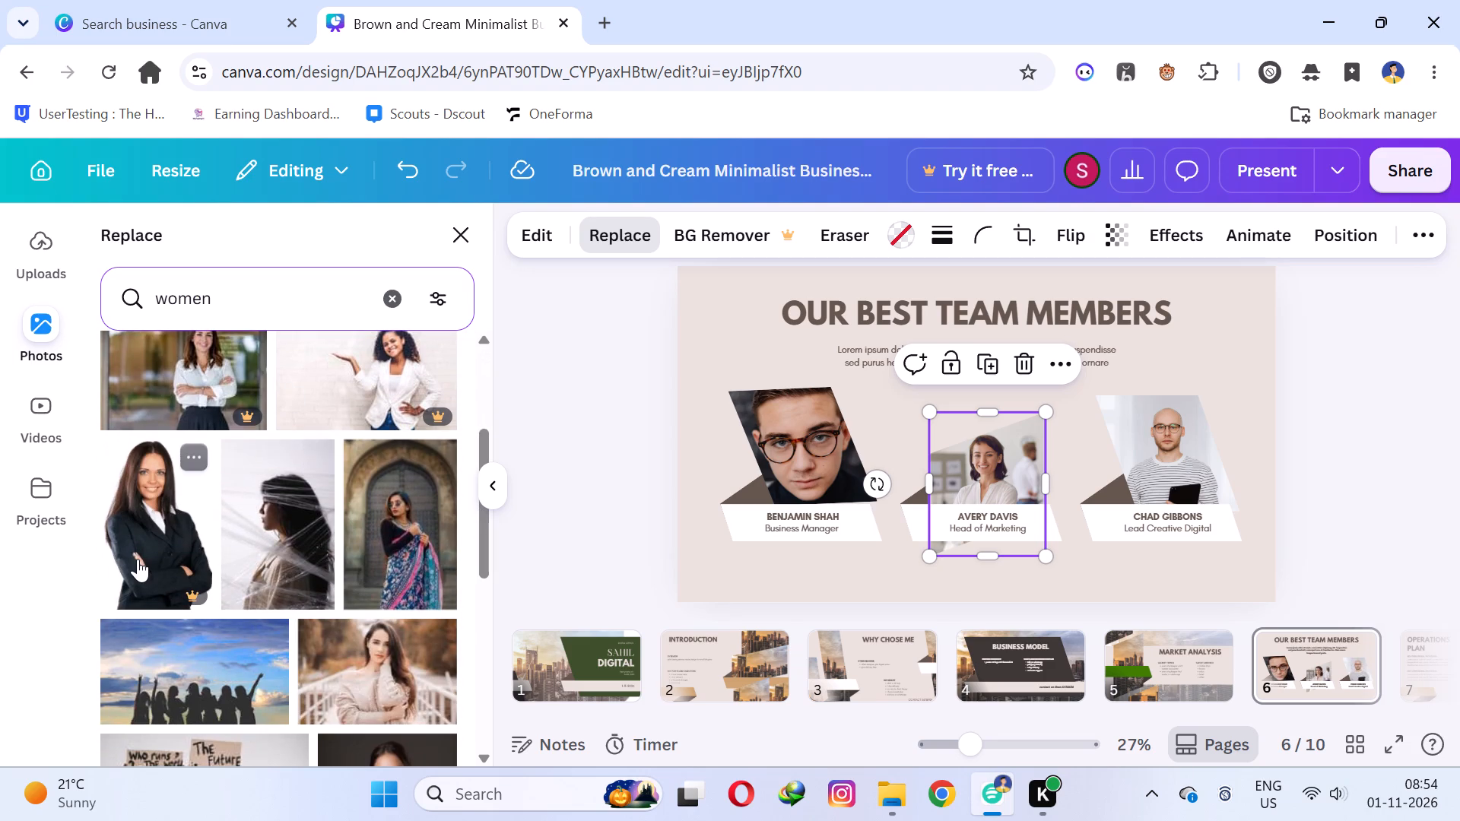
scroll(115, 471, "down", 2)
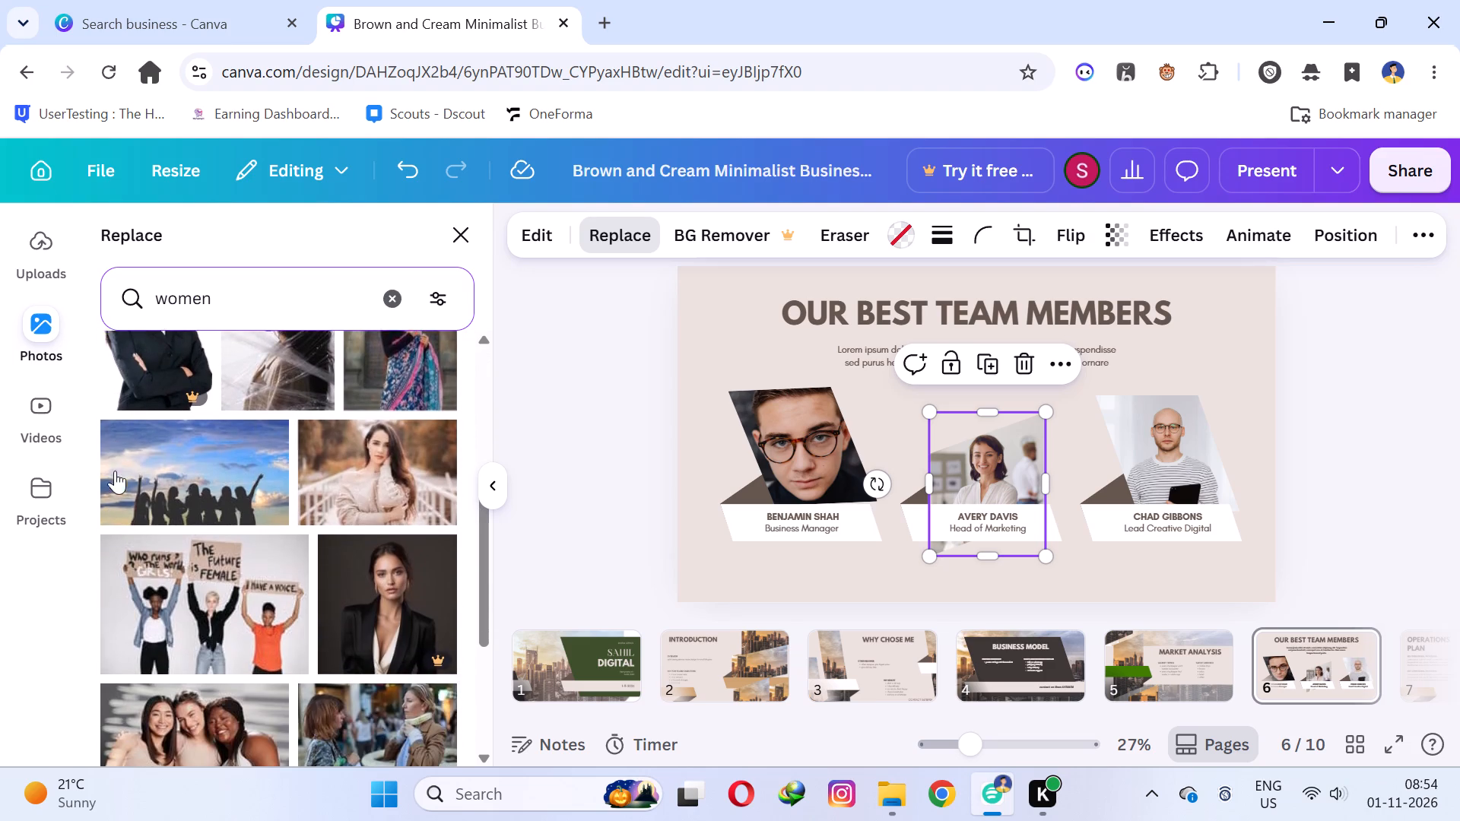
scroll(115, 471, "down", 2)
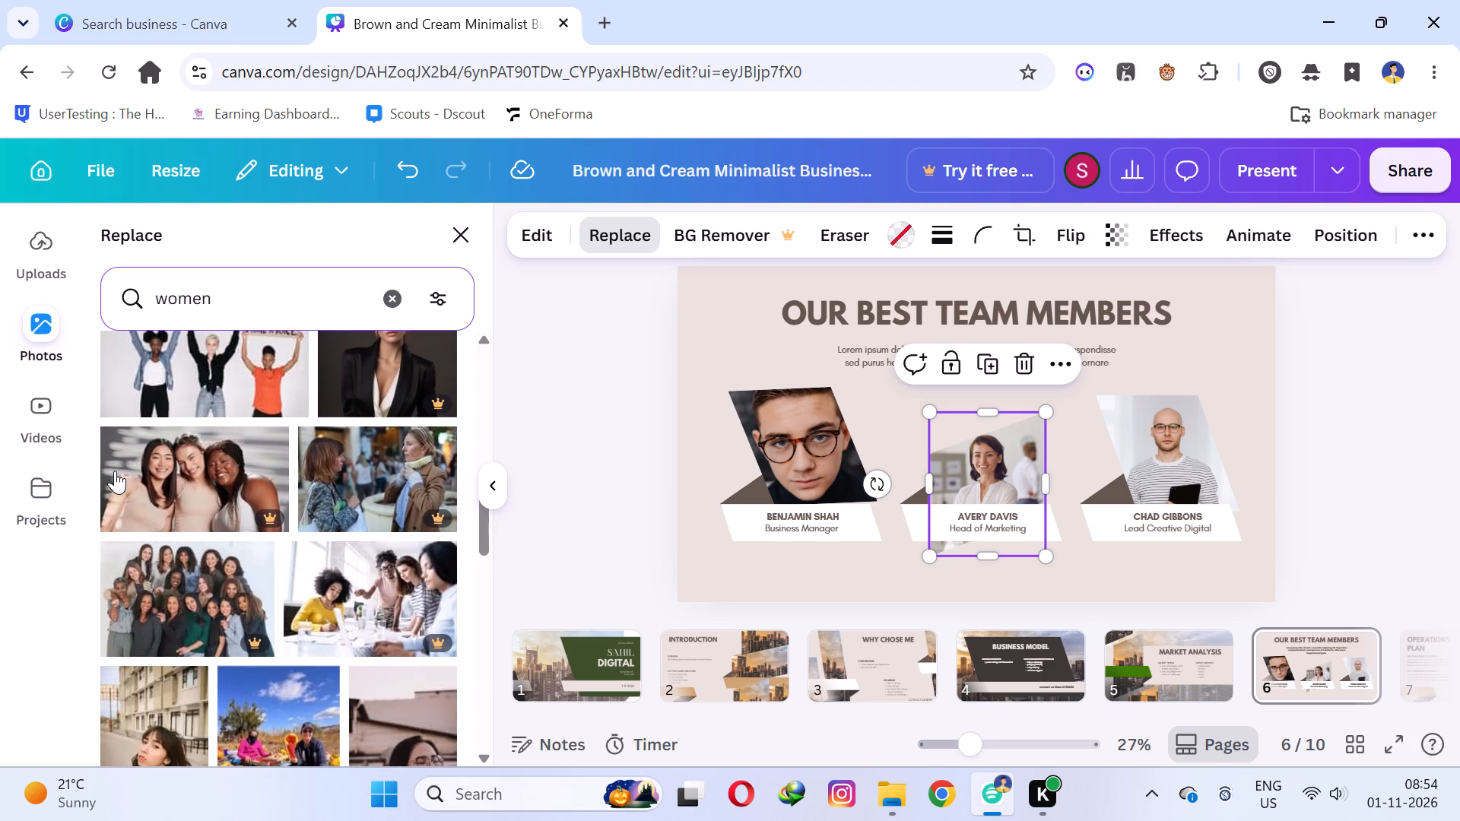
scroll(115, 471, "down", 2)
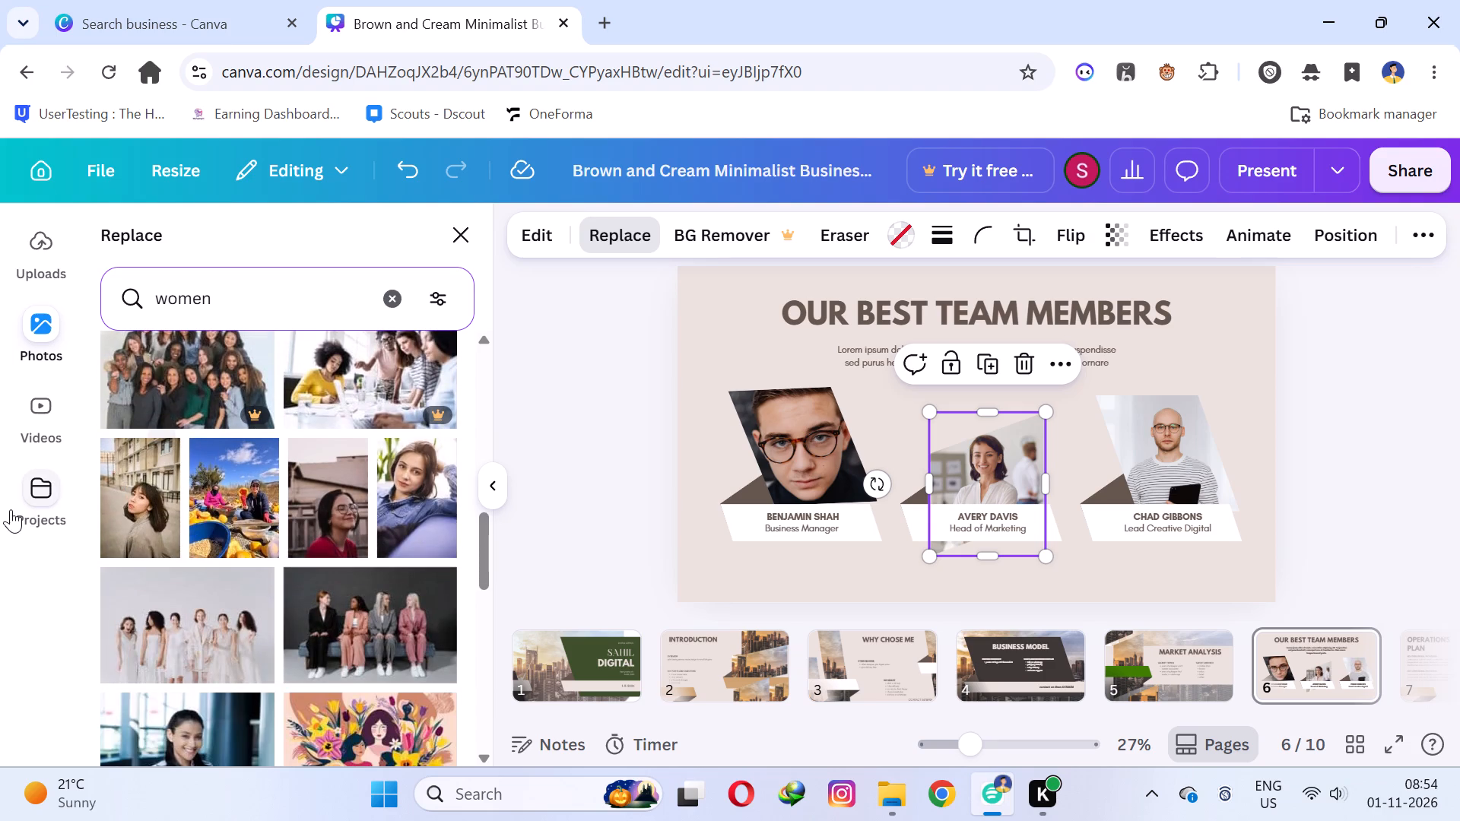
scroll(11, 509, "down", 3)
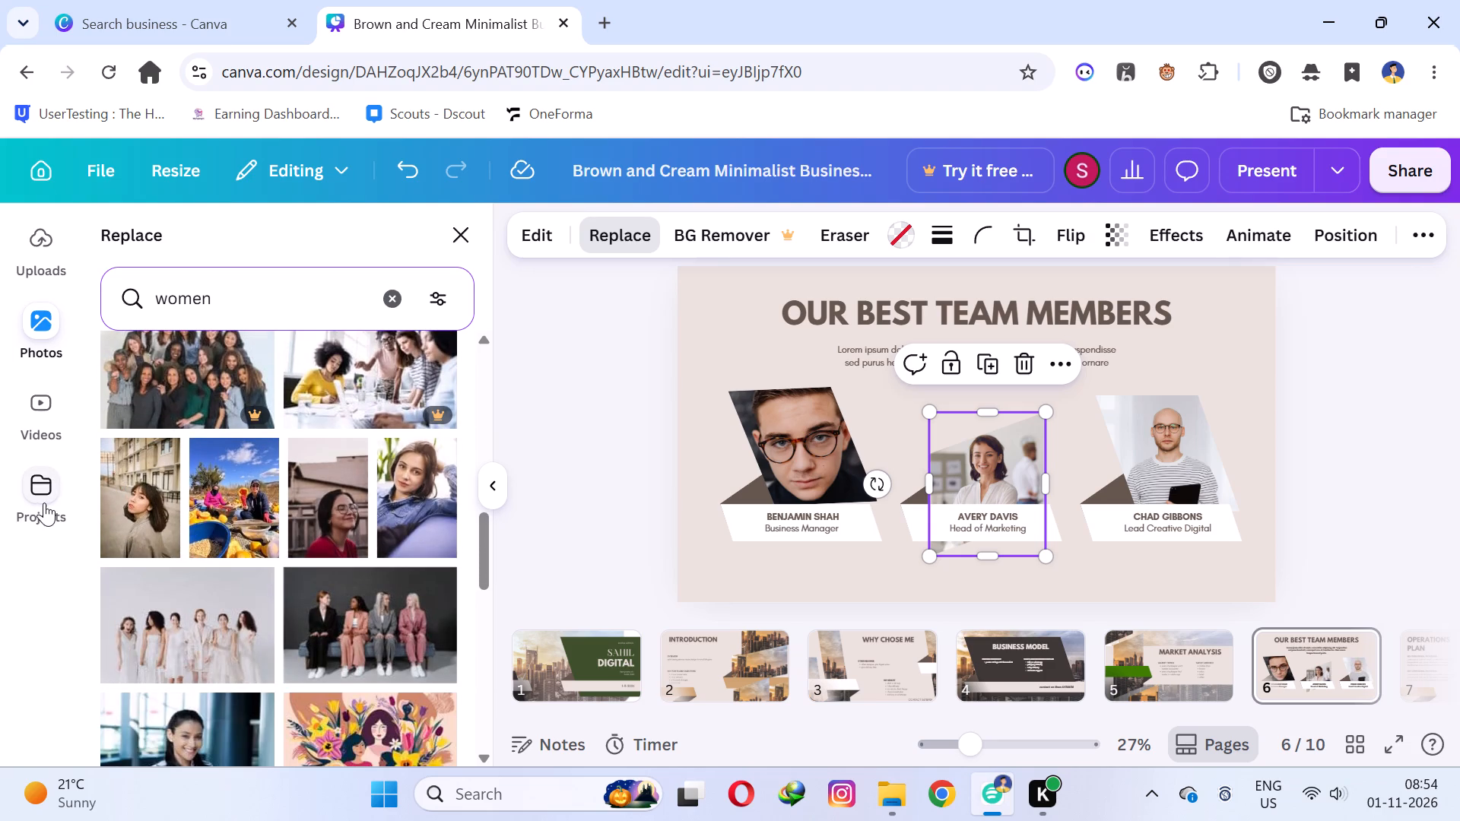
scroll(57, 515, "down", 2)
scroll(215, 642, "down", 1)
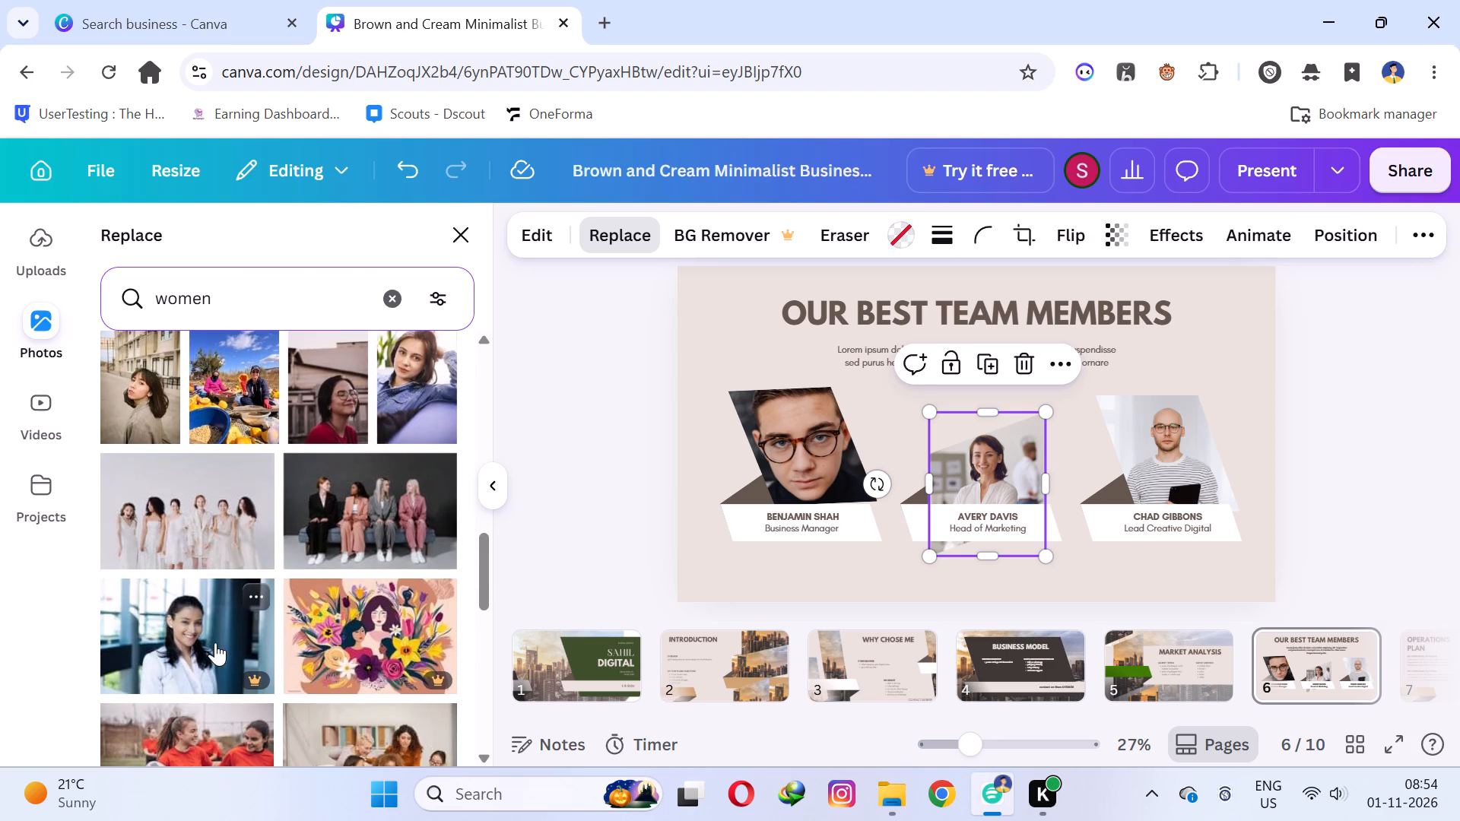
scroll(181, 620, "down", 1)
scroll(68, 645, "down", 2)
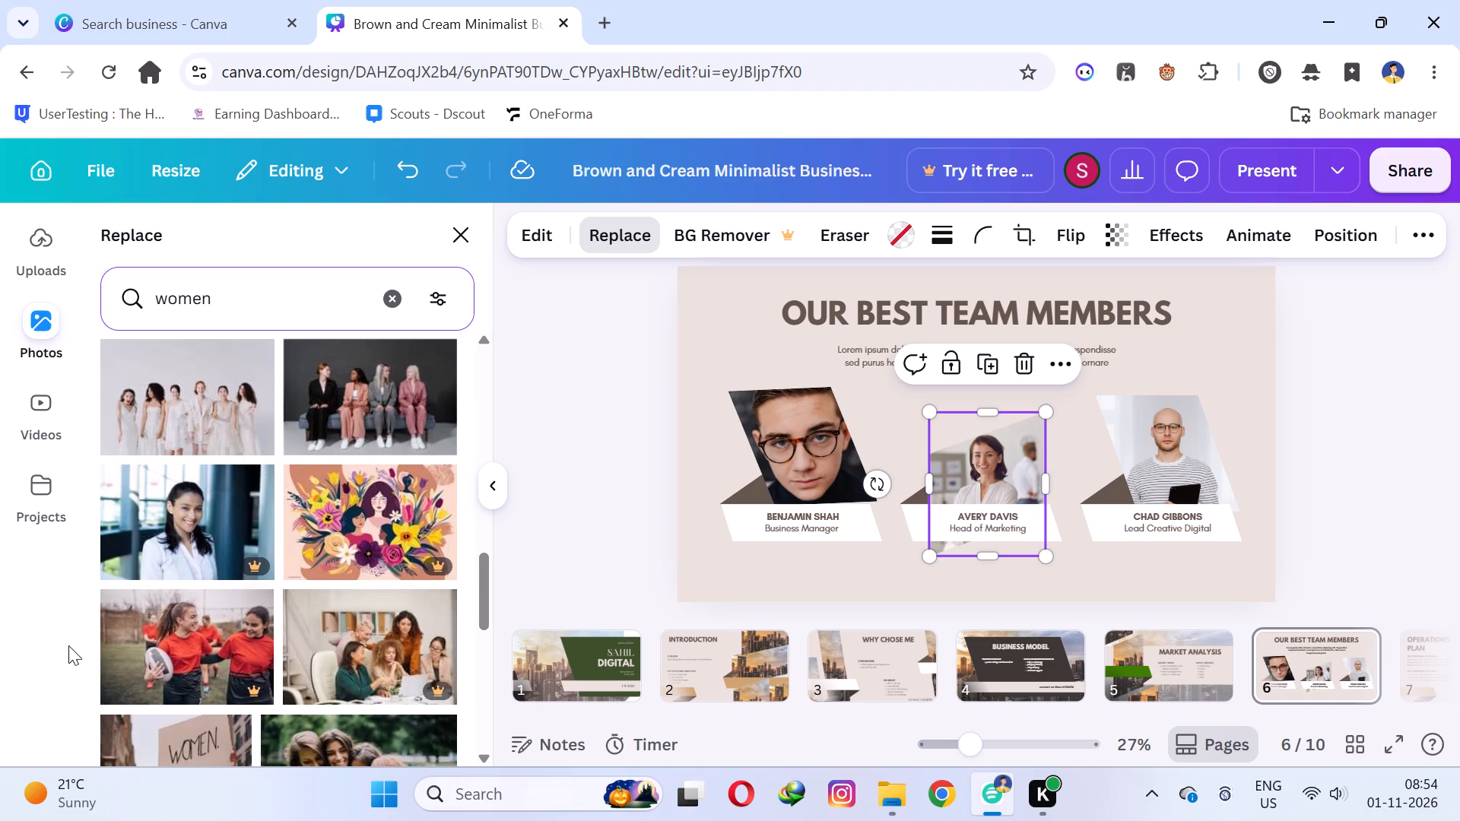
scroll(68, 645, "down", 5)
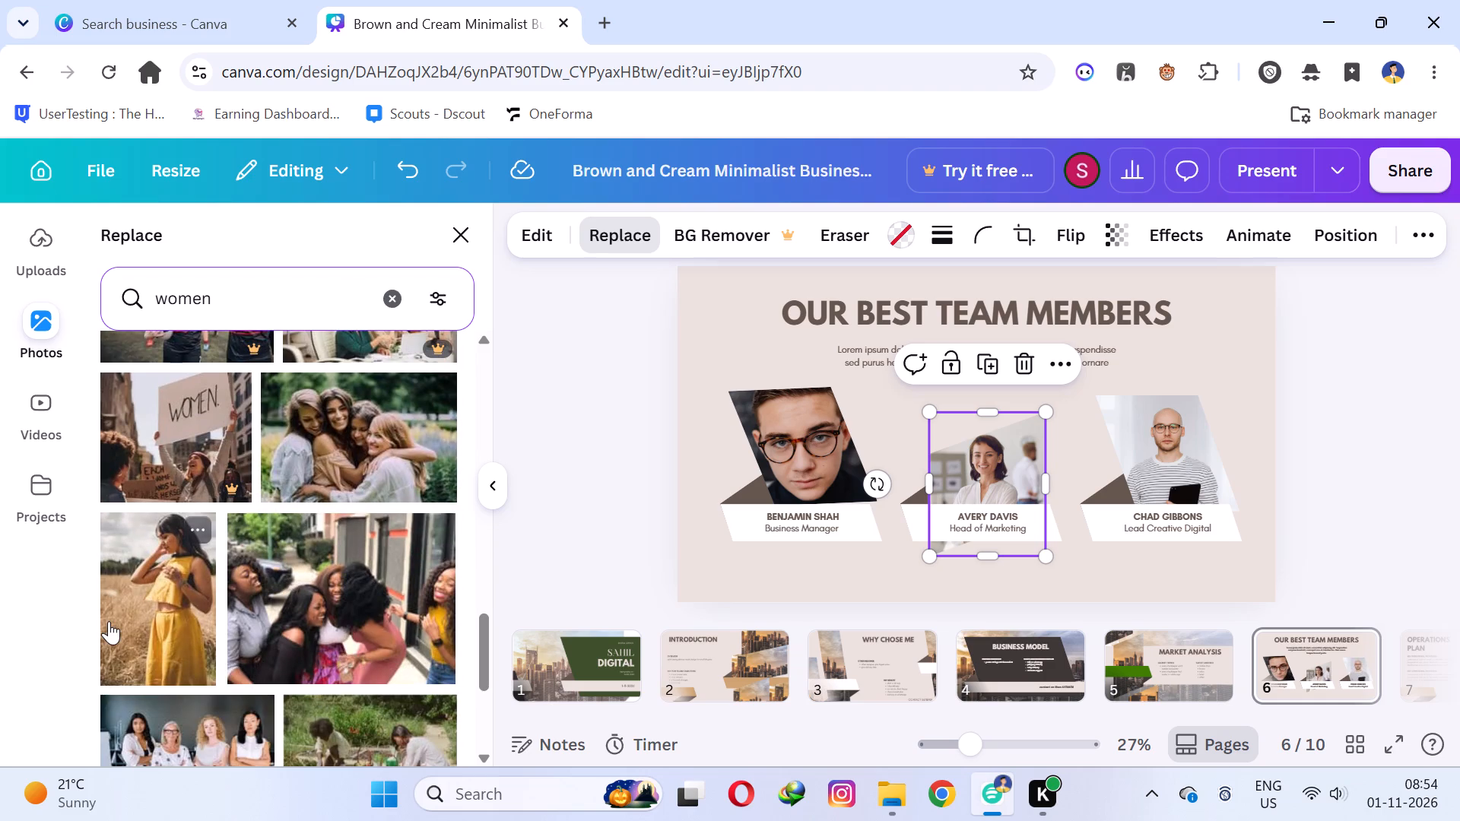
scroll(109, 621, "down", 6)
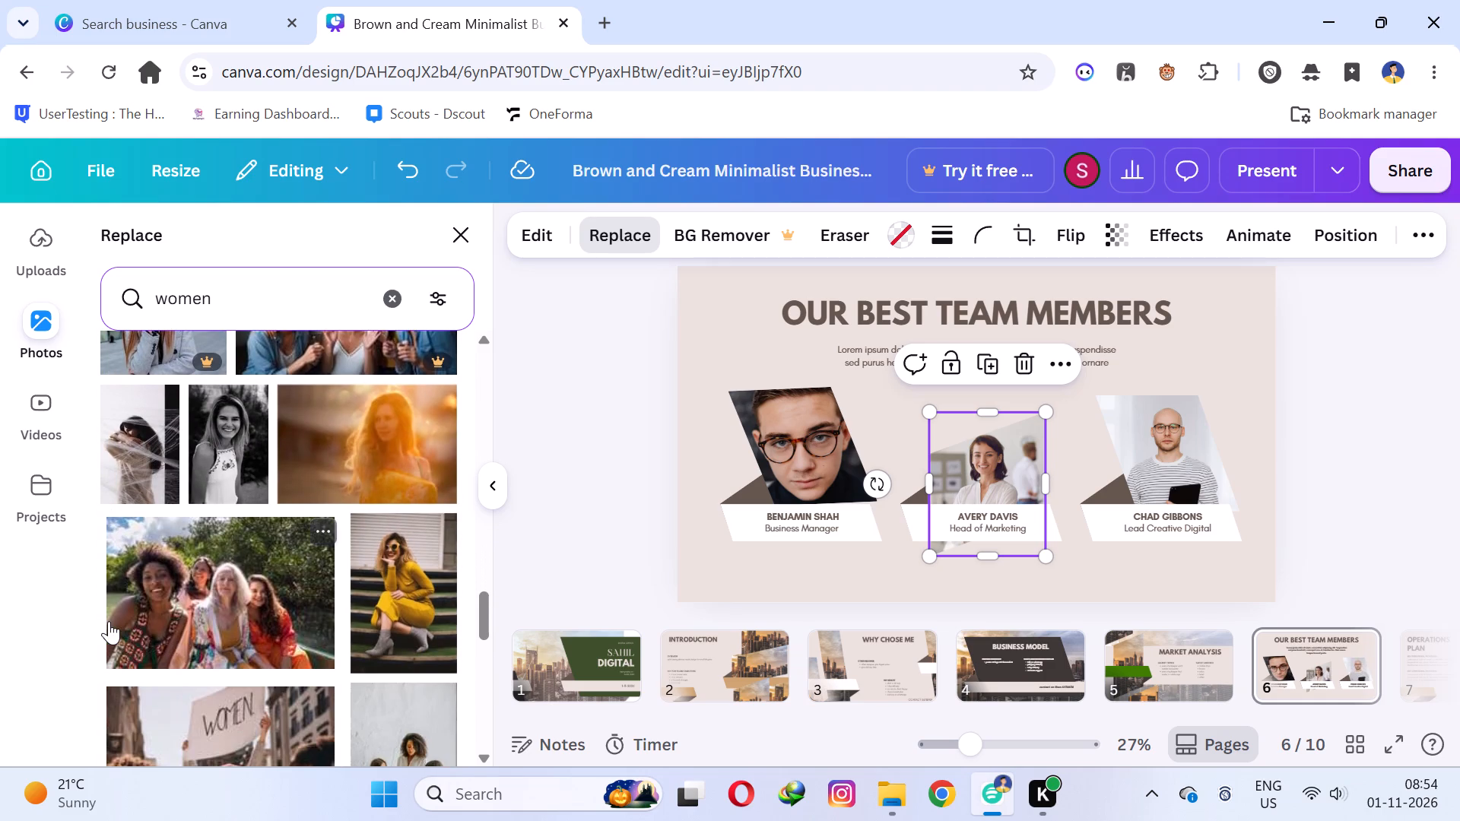
scroll(109, 621, "down", 5)
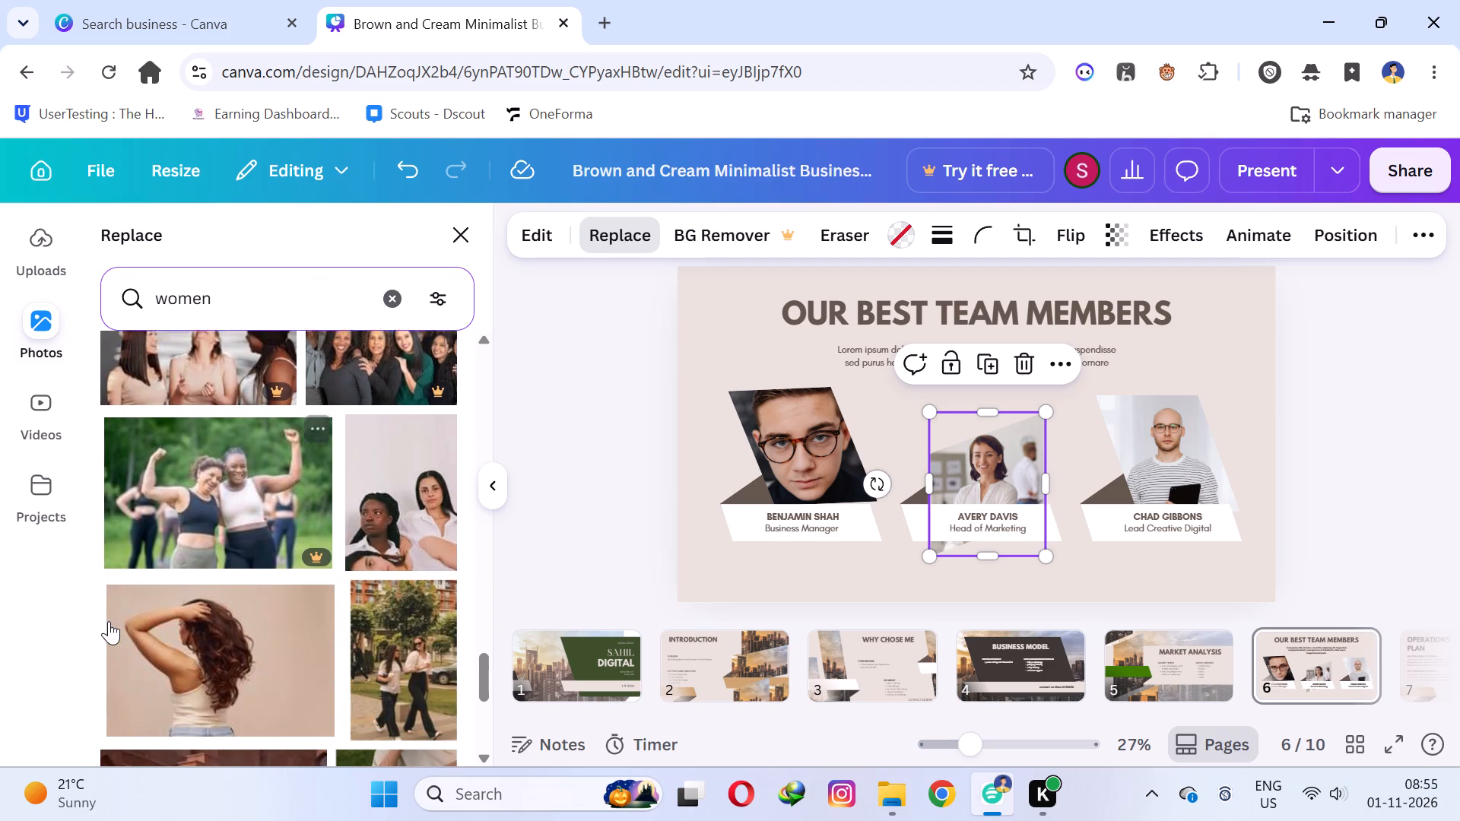
scroll(109, 621, "down", 4)
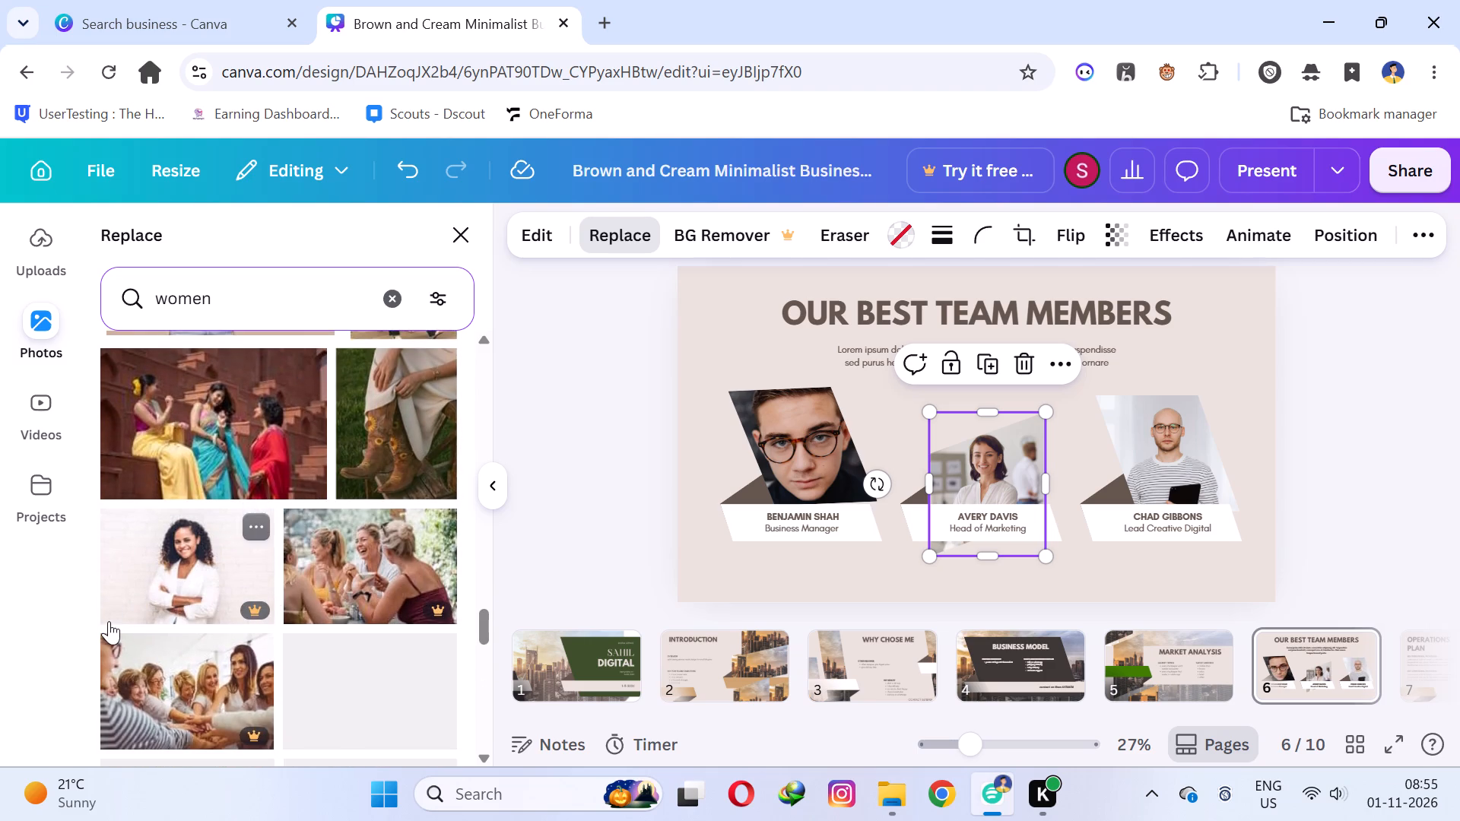
scroll(109, 621, "down", 3)
scroll(109, 621, "up", 20)
scroll(109, 621, "up", 5)
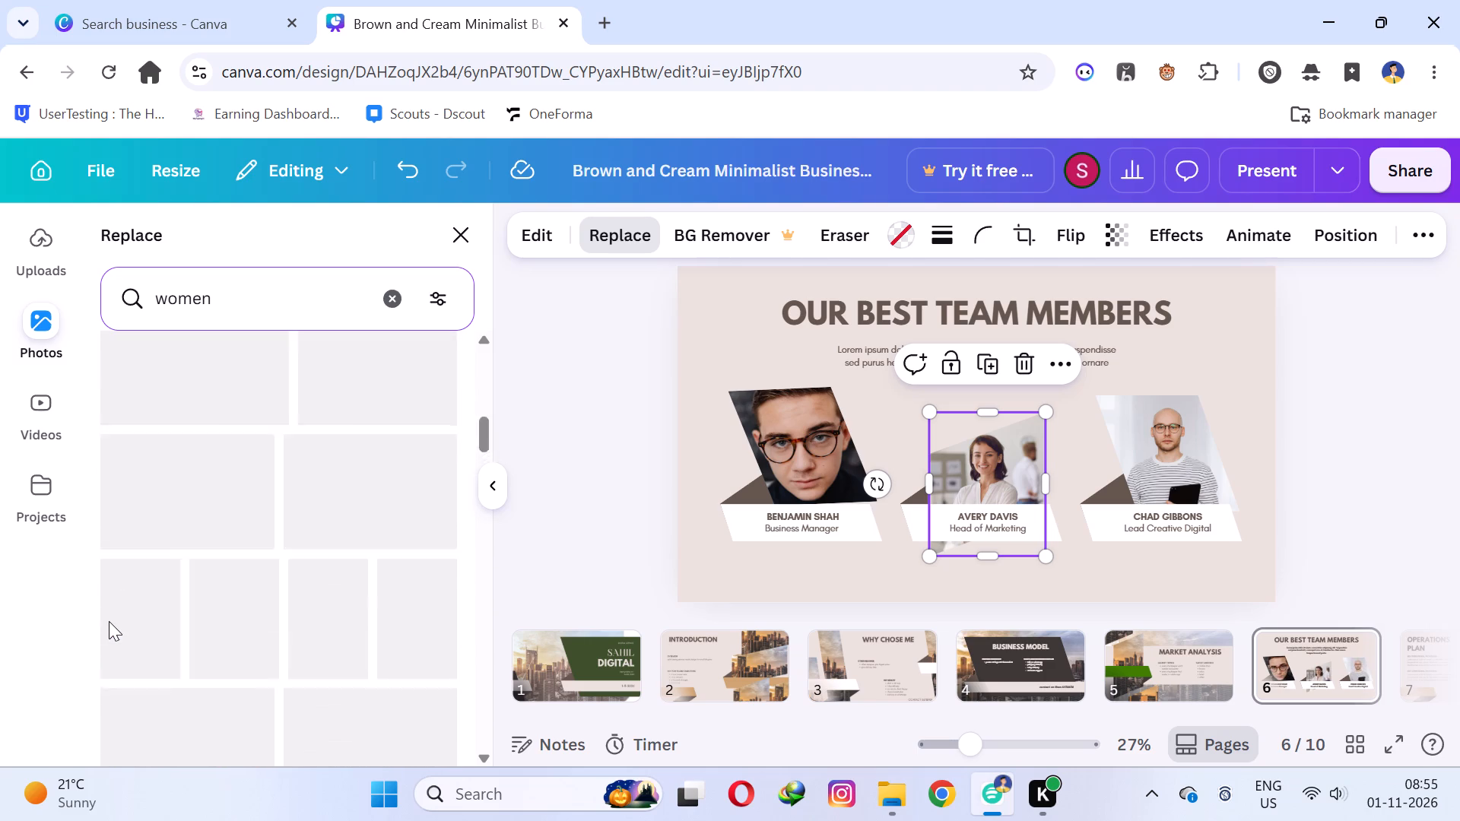
scroll(109, 621, "up", 16)
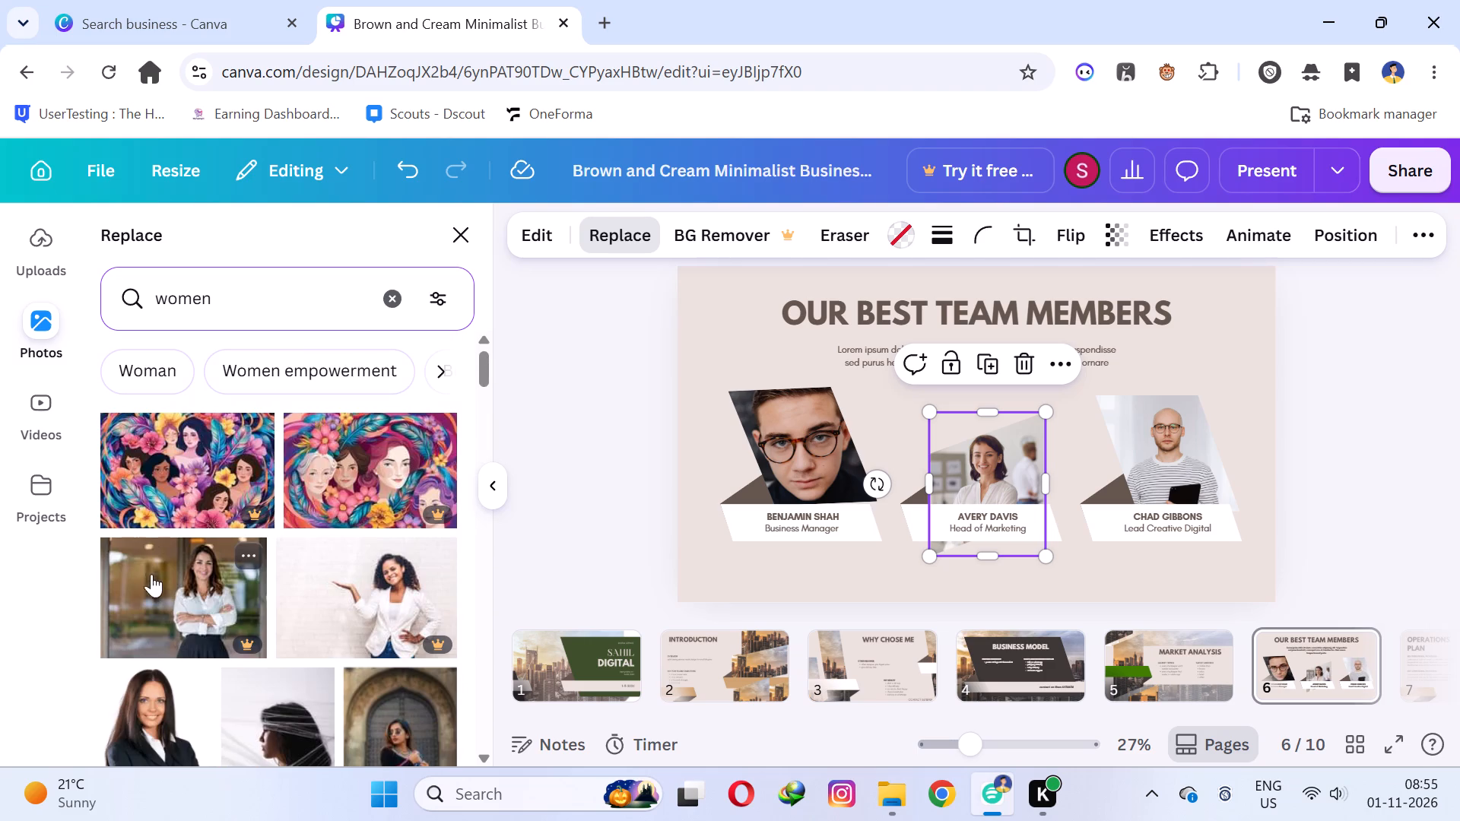
scroll(154, 528, "down", 2)
left_click(147, 563)
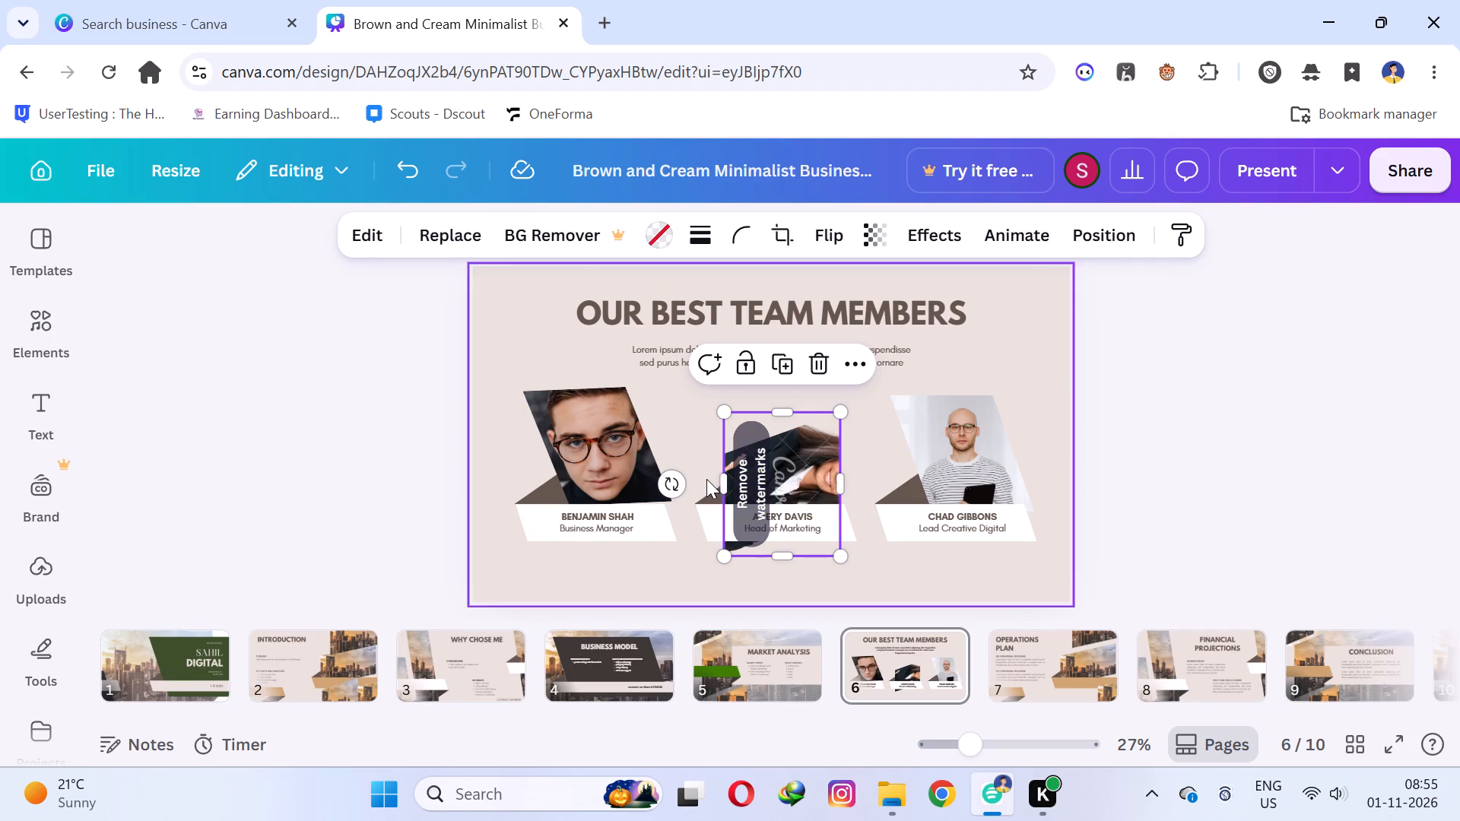
Rotate the new Head of Marketing photo to about 3° so the sideways woman is nearly upright.
left_click_drag(665, 477, 685, 574)
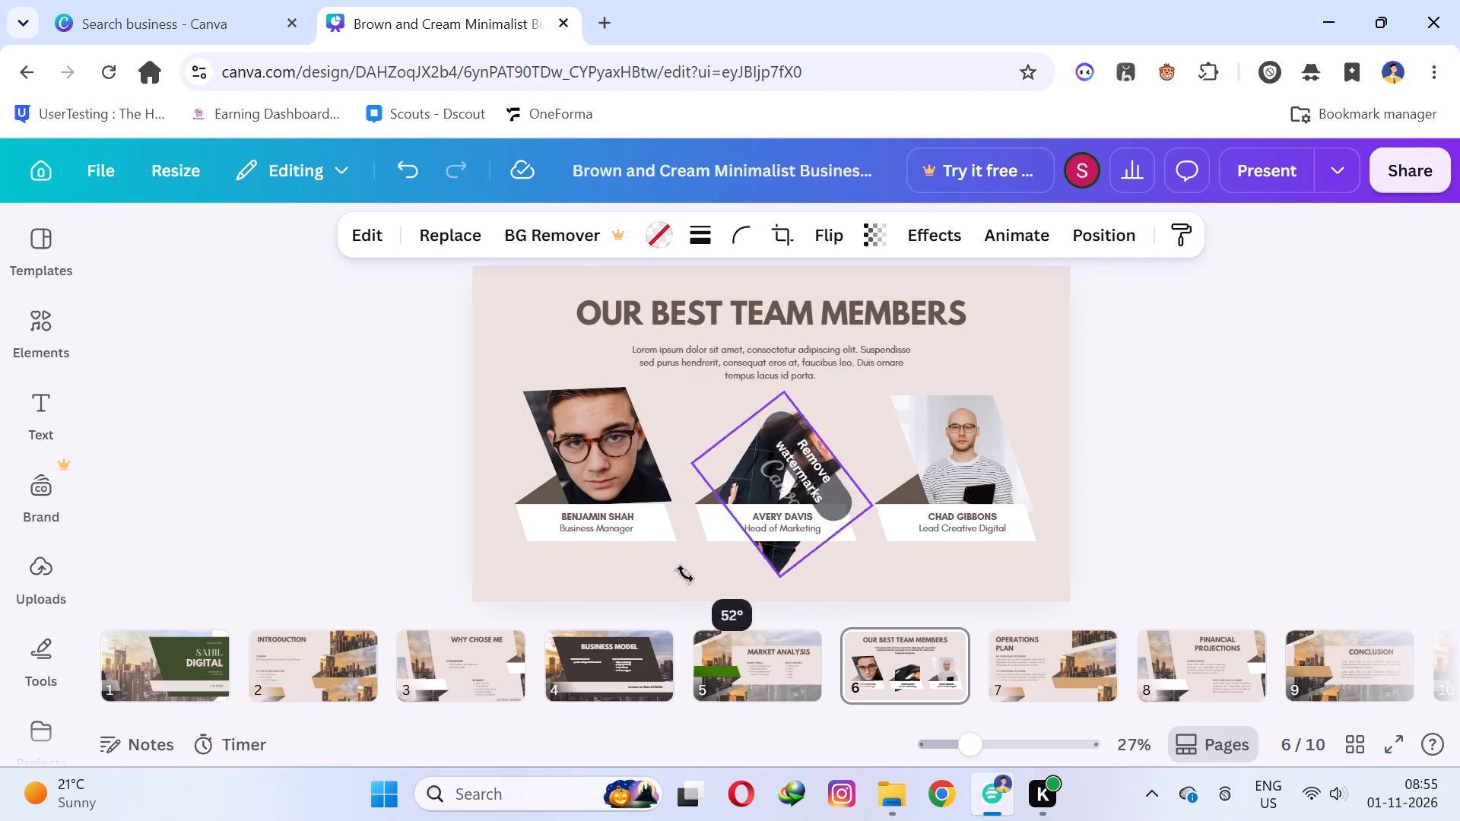
left_click_drag(685, 574, 764, 633)
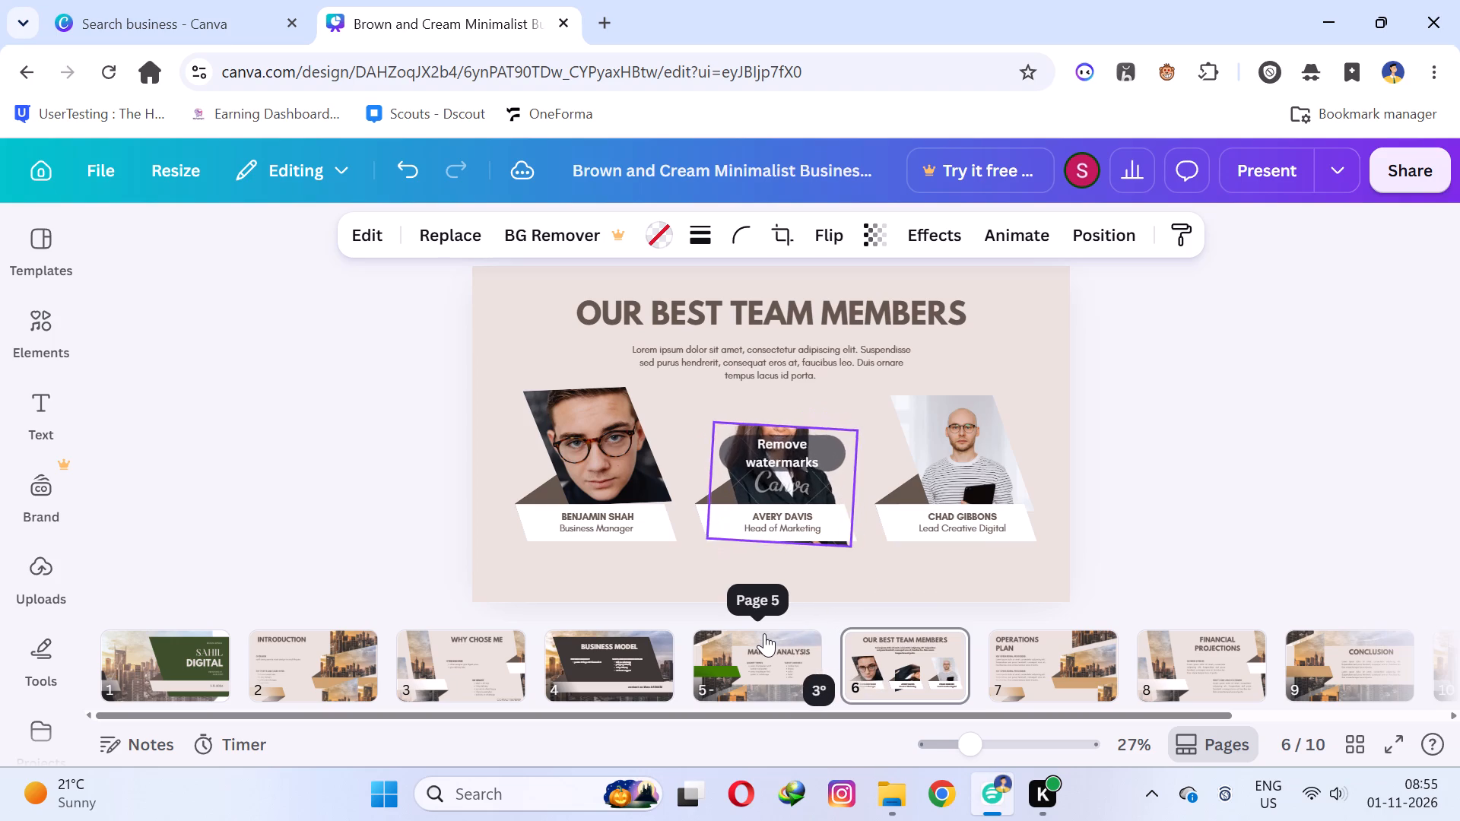
Tilt the Head of Marketing photo slightly counter-clockwise and stretch its top edge upward to the height of the neighbouring team photos.
left_click_drag(764, 633, 784, 628)
scroll(775, 459, "up", 2)
left_click_drag(777, 423, 777, 392)
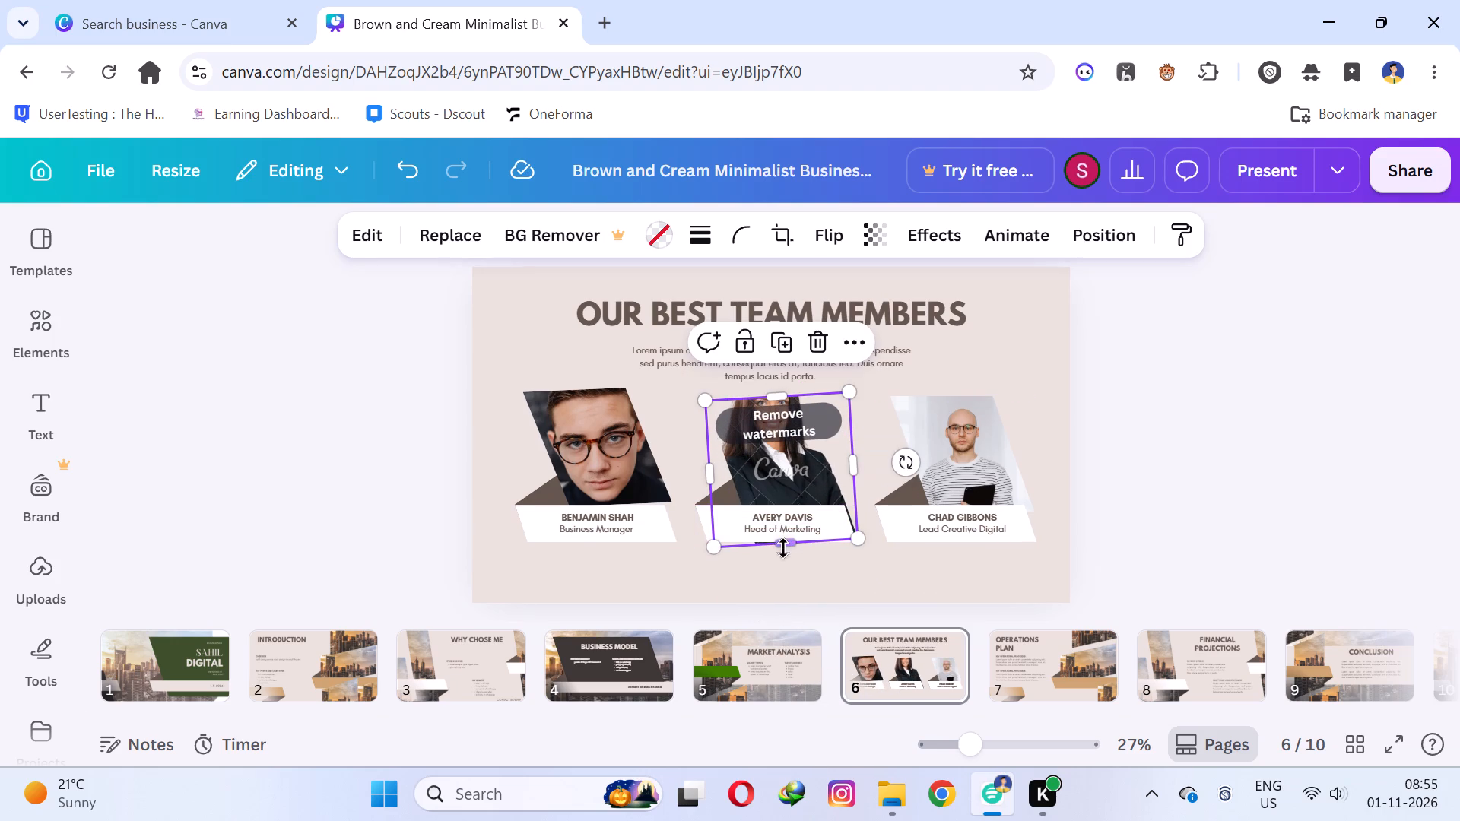
left_click_drag(783, 548, 783, 534)
left_click_drag(781, 461, 775, 471)
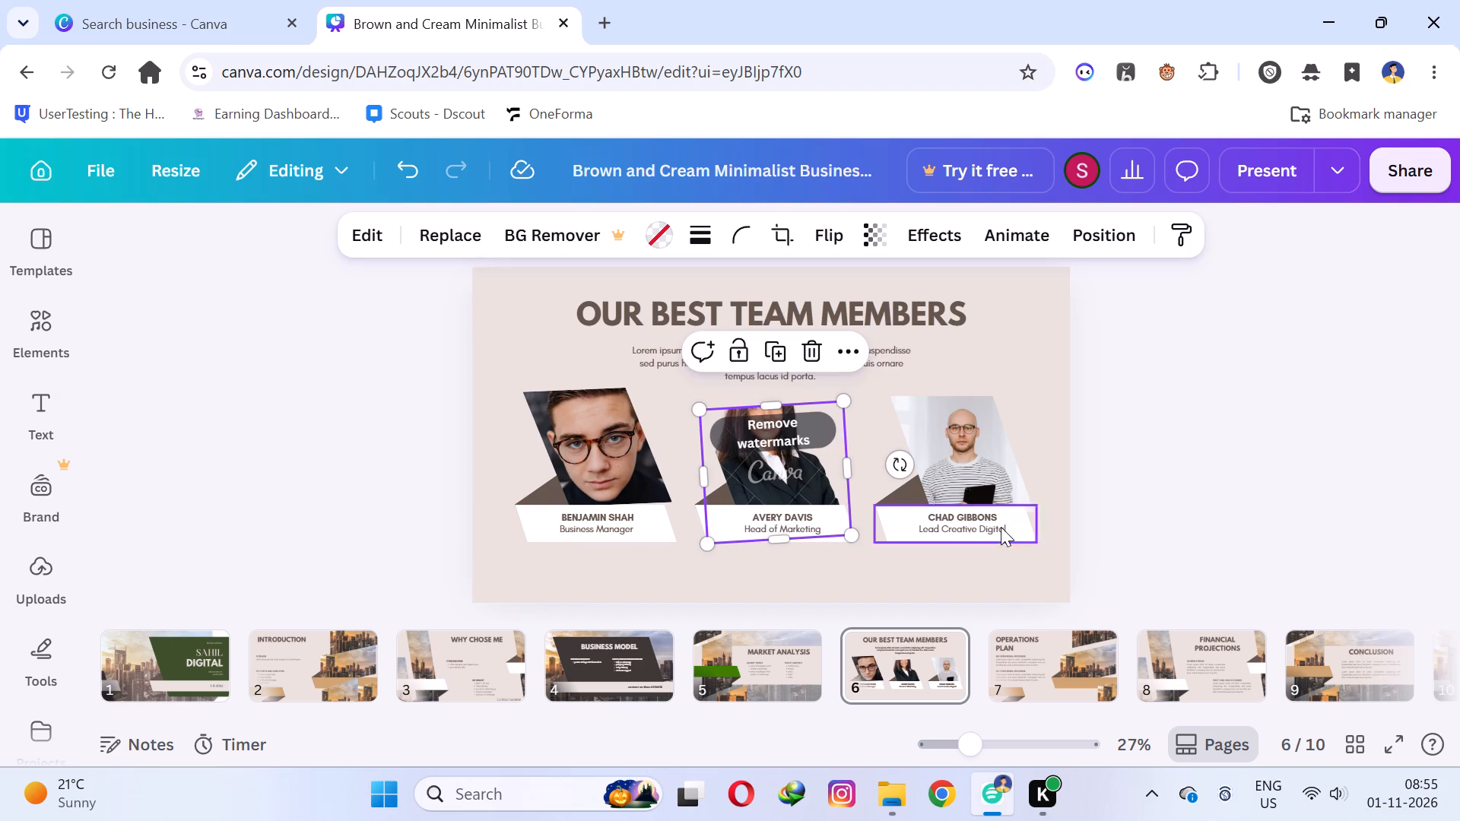
left_click(1190, 442)
left_click(770, 437)
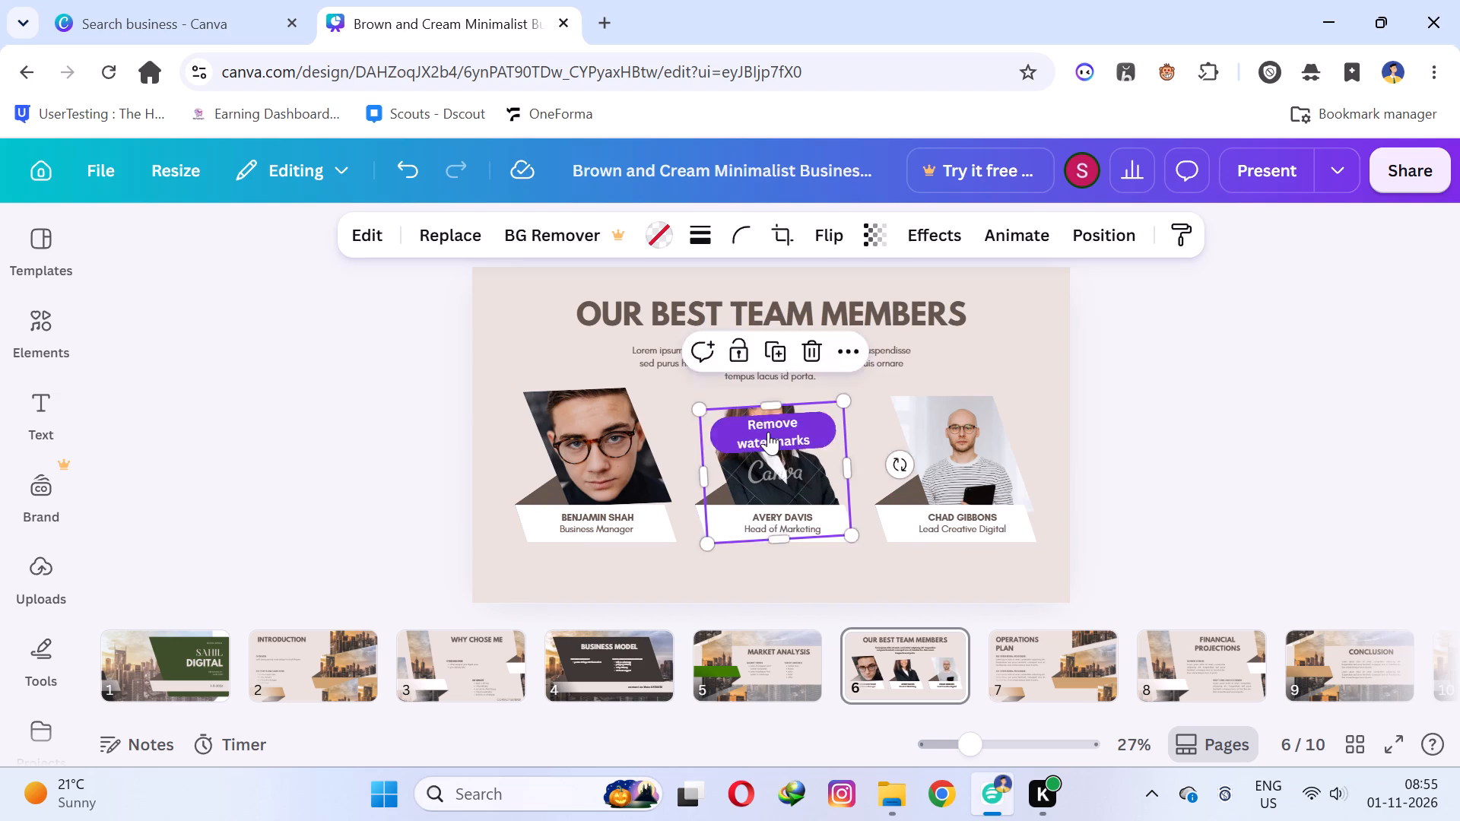
left_click_drag(773, 398, 773, 379)
left_click(1201, 406)
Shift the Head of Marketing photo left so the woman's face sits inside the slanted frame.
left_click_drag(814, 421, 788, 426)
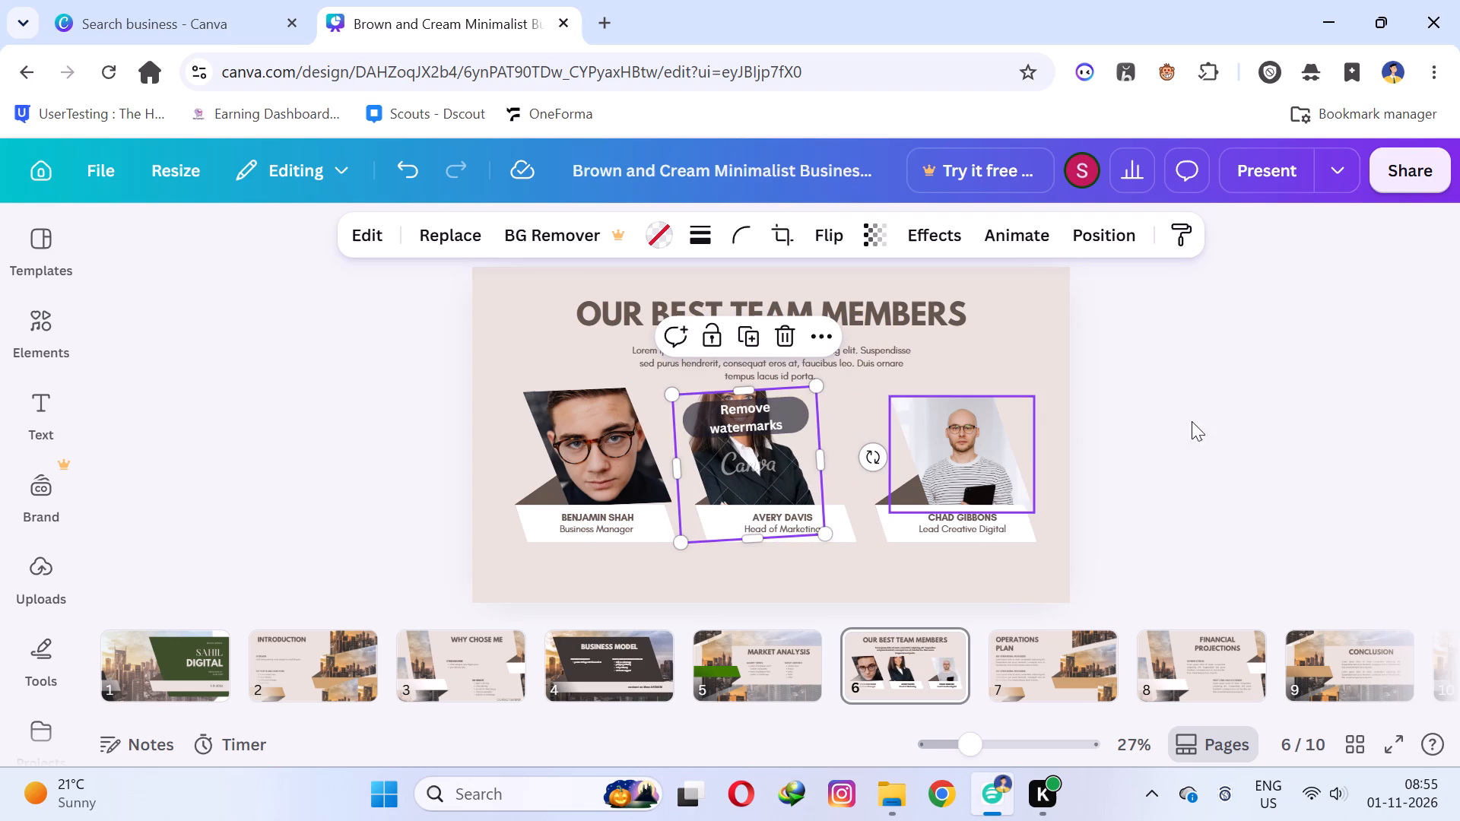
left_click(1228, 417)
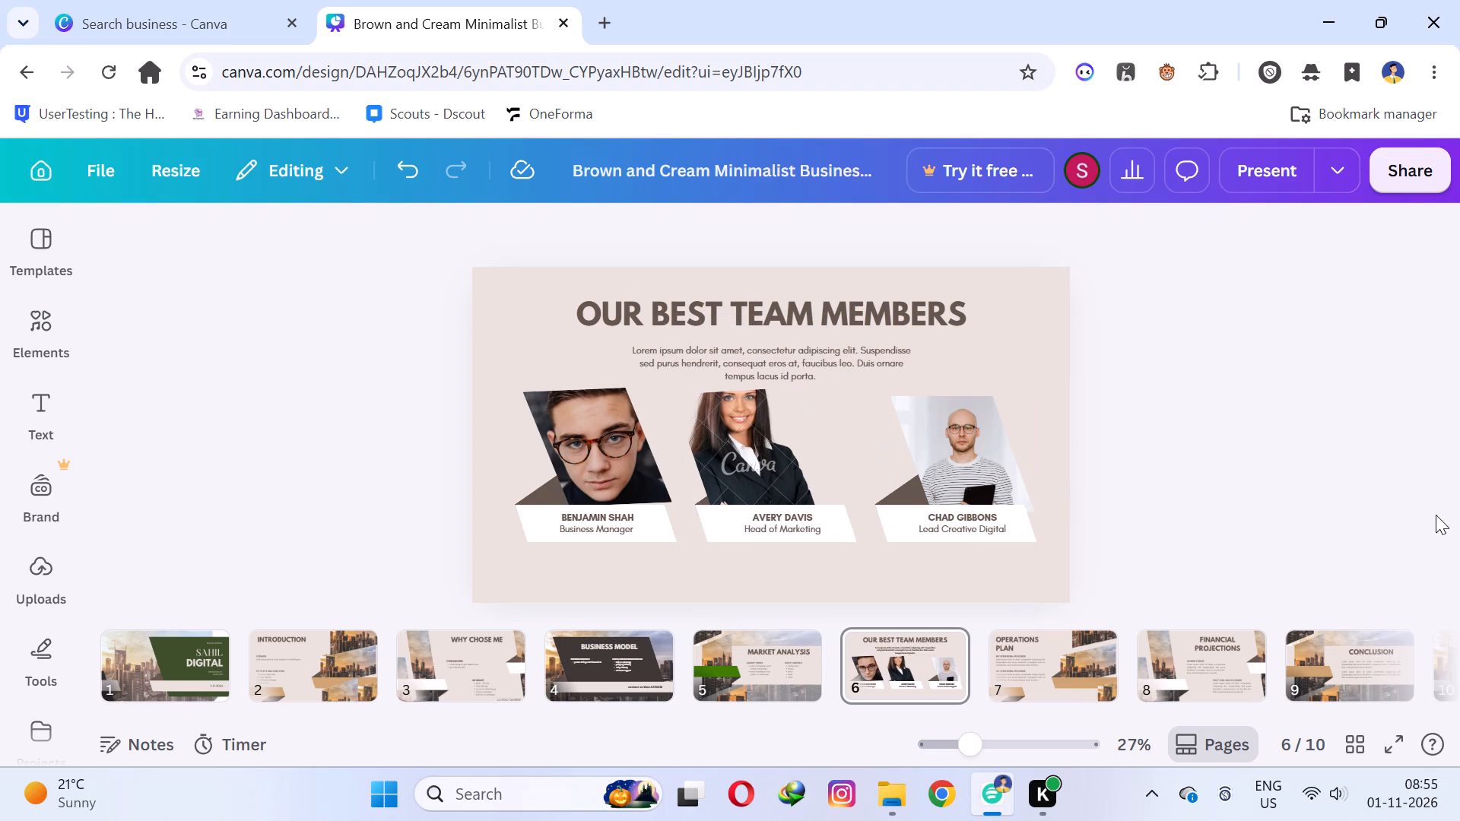
Replace the Head of Marketing photo with the long-haired woman in a cream sweater from the "women" results.
left_click(750, 474)
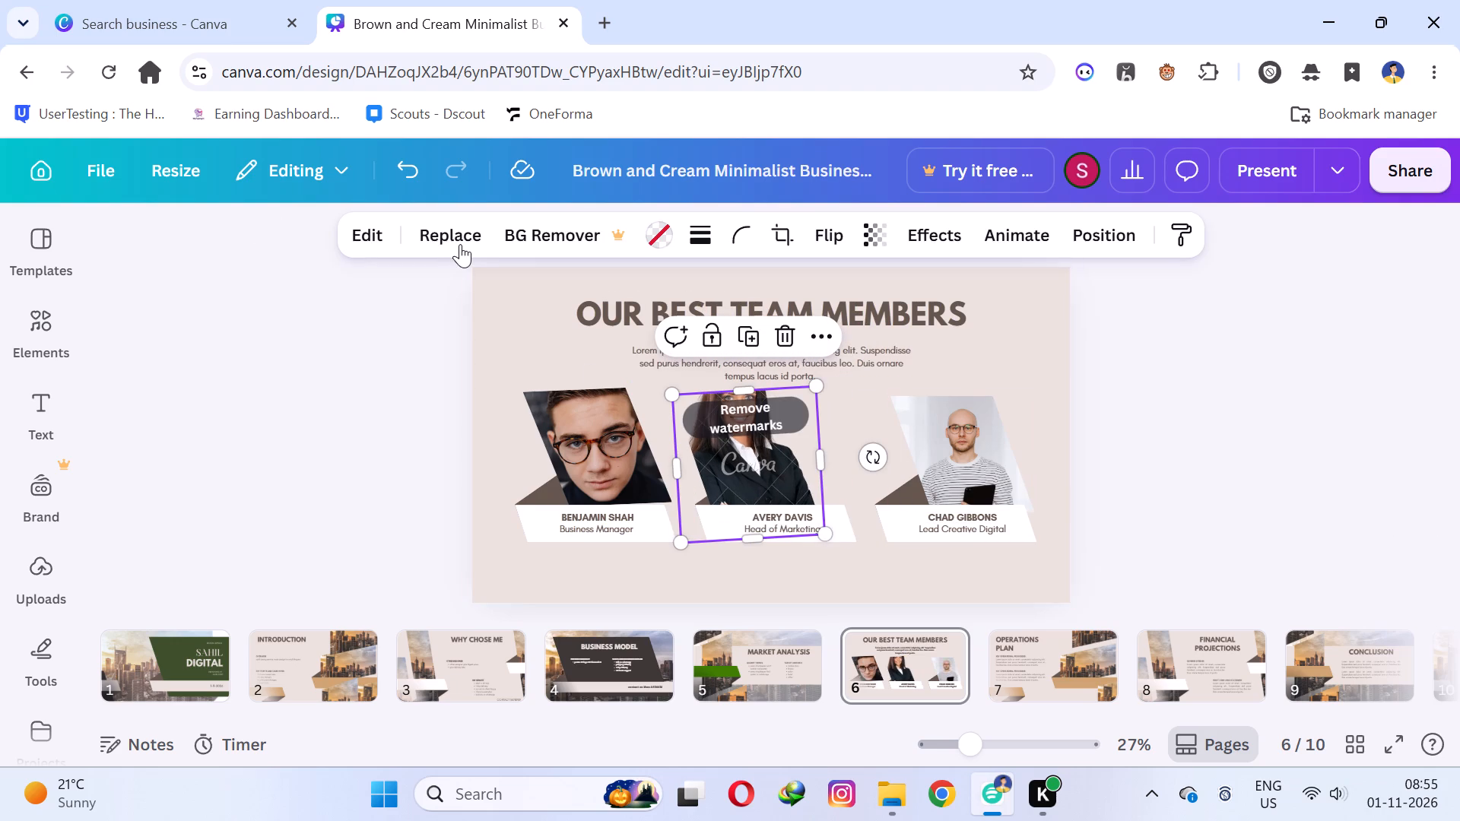
left_click(463, 244)
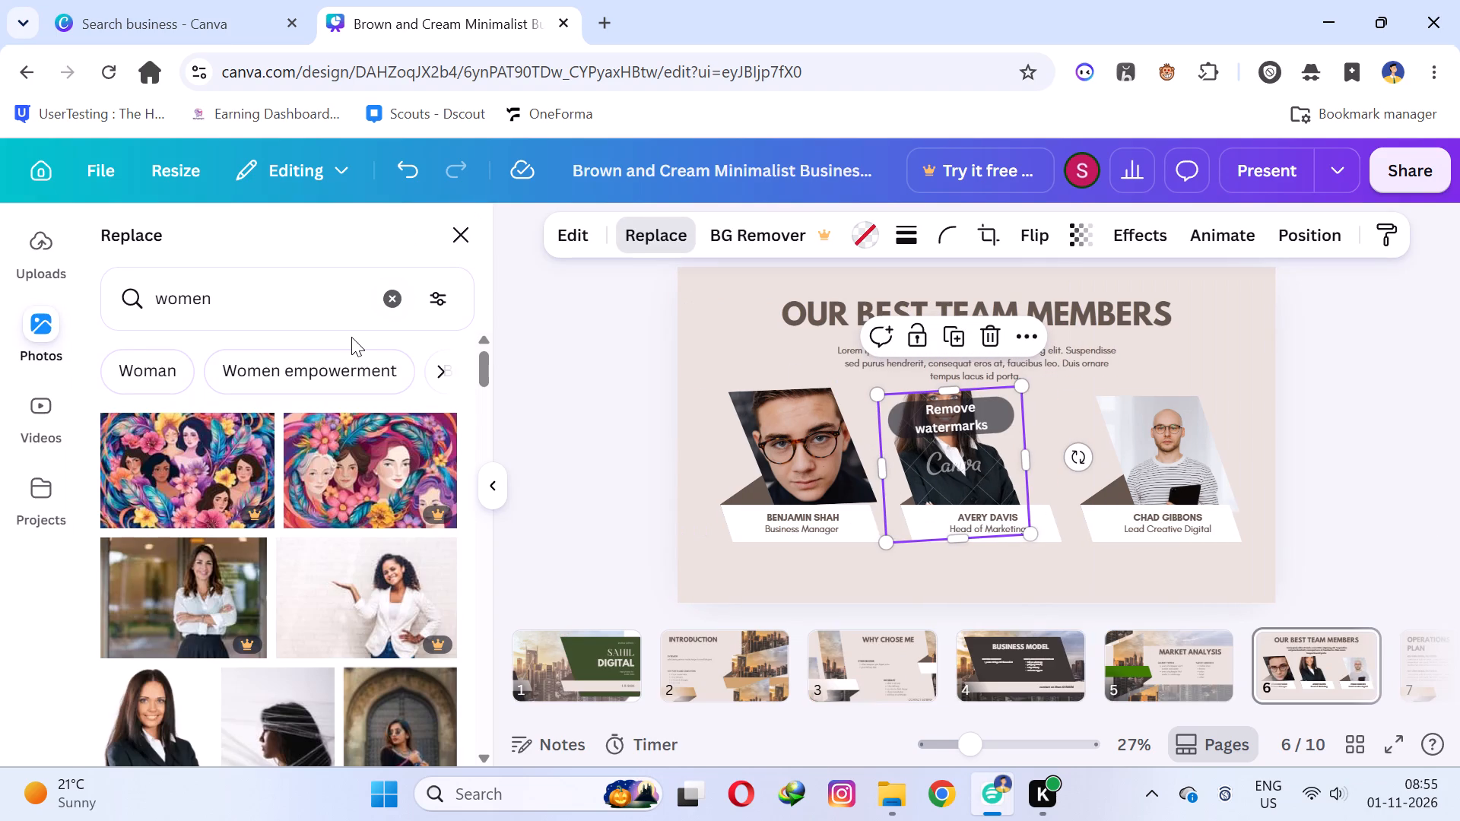
scroll(351, 337, "down", 2)
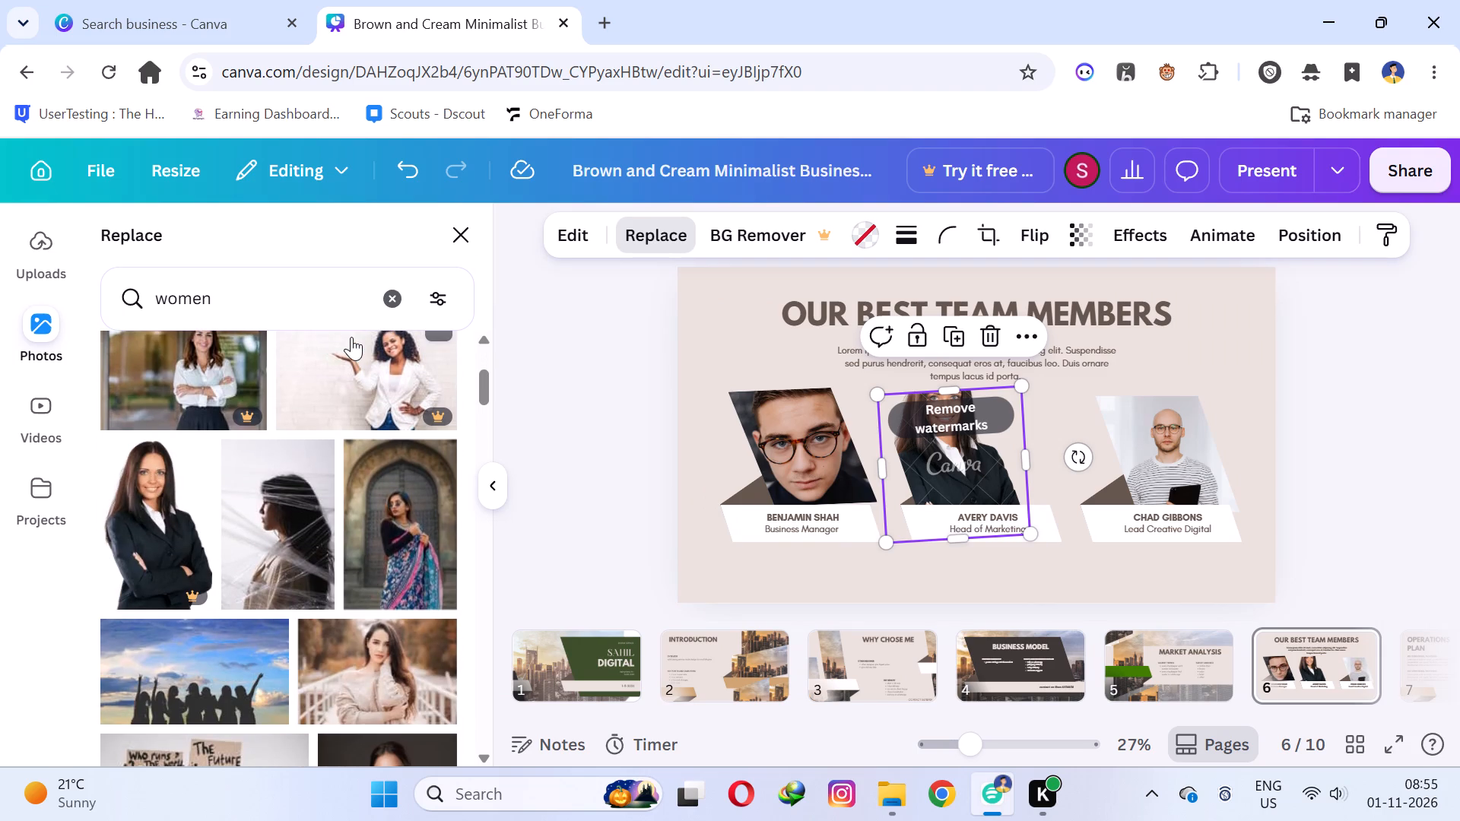
left_click(357, 651)
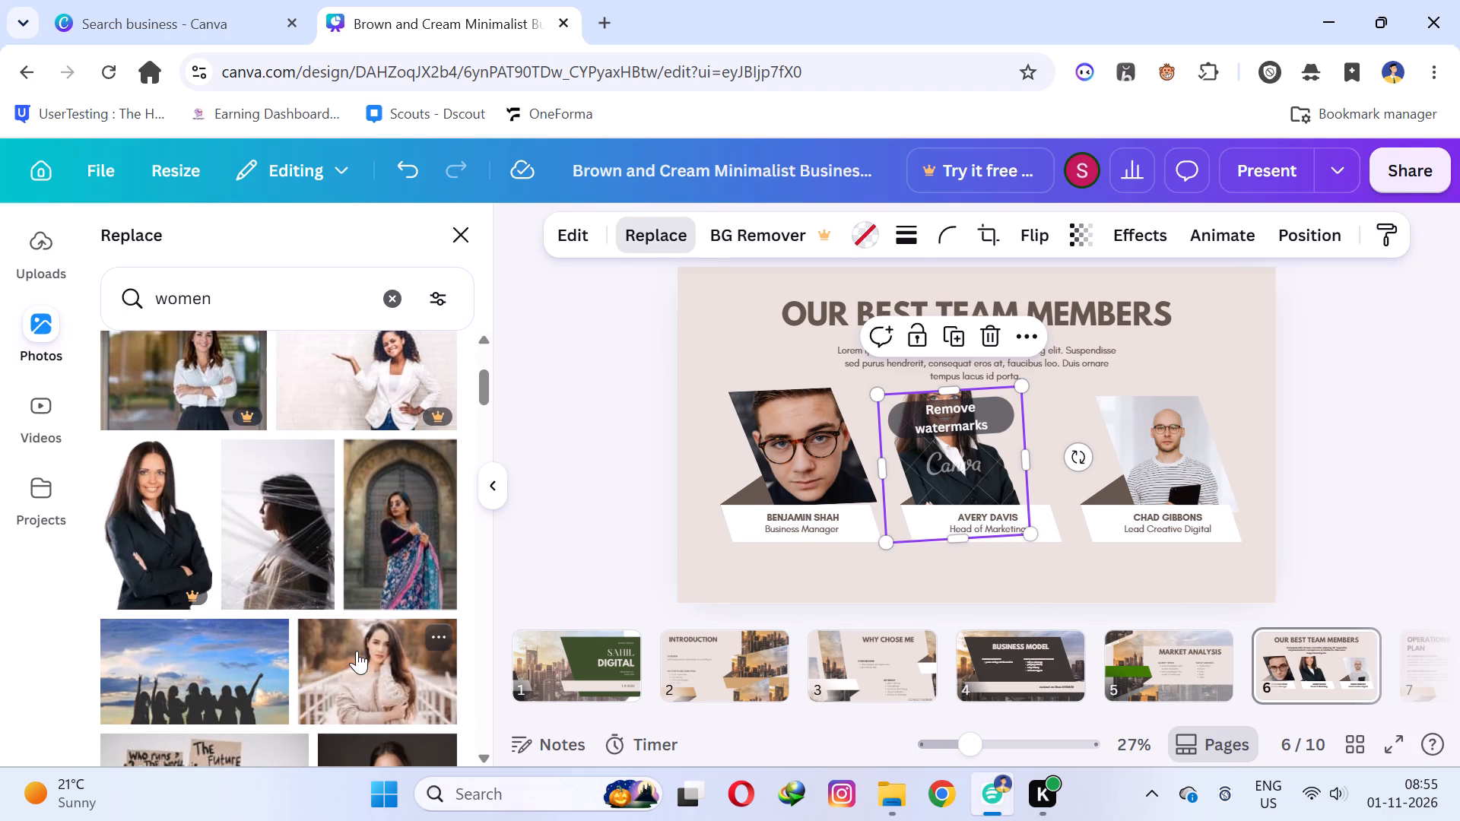
Reposition the new Head of Marketing photo so the woman is centred in the slanted frame and its lower edge tucks behind the name banner.
left_click_drag(763, 427, 790, 430)
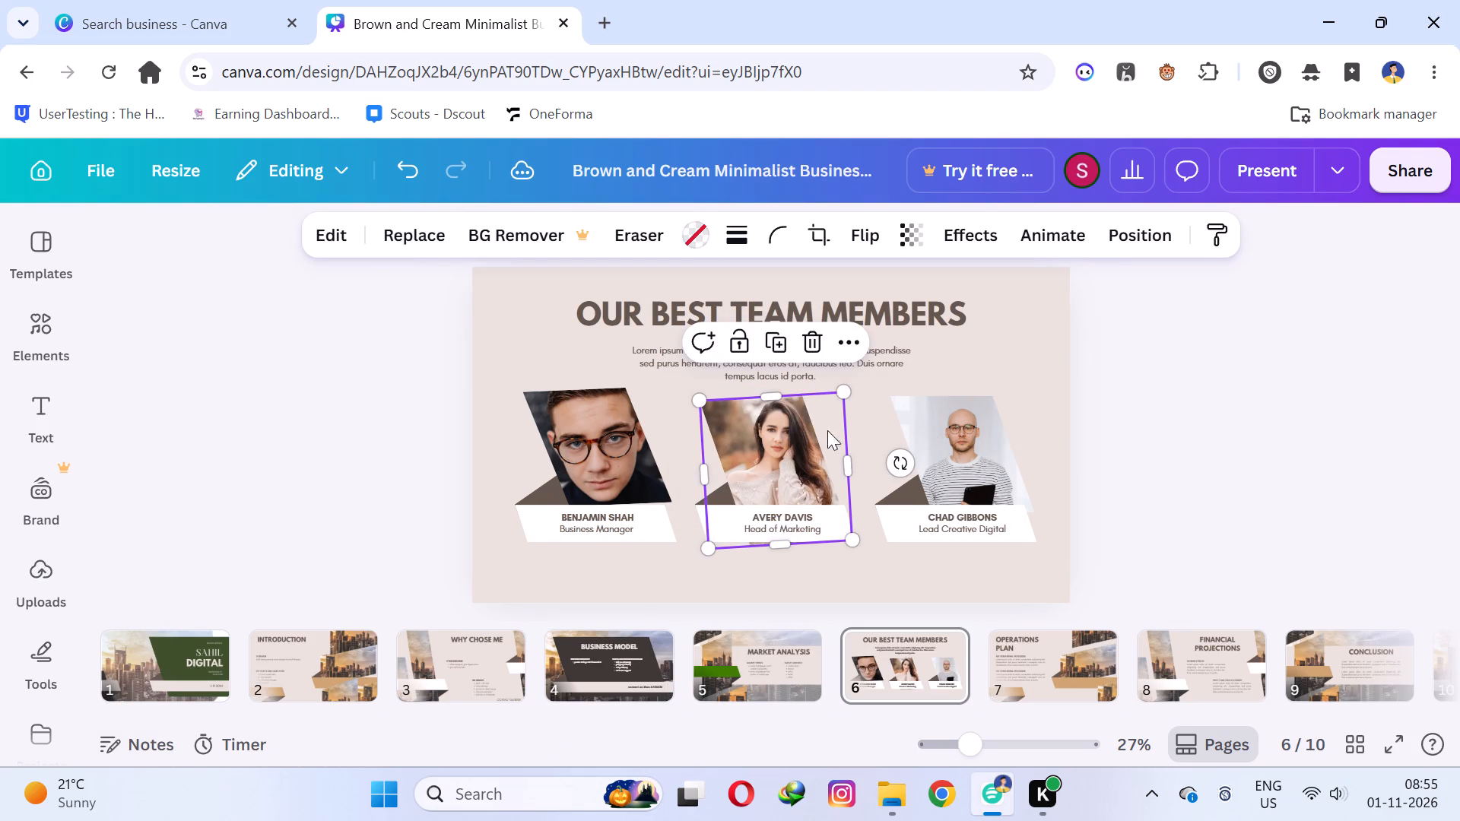
left_click(1245, 409)
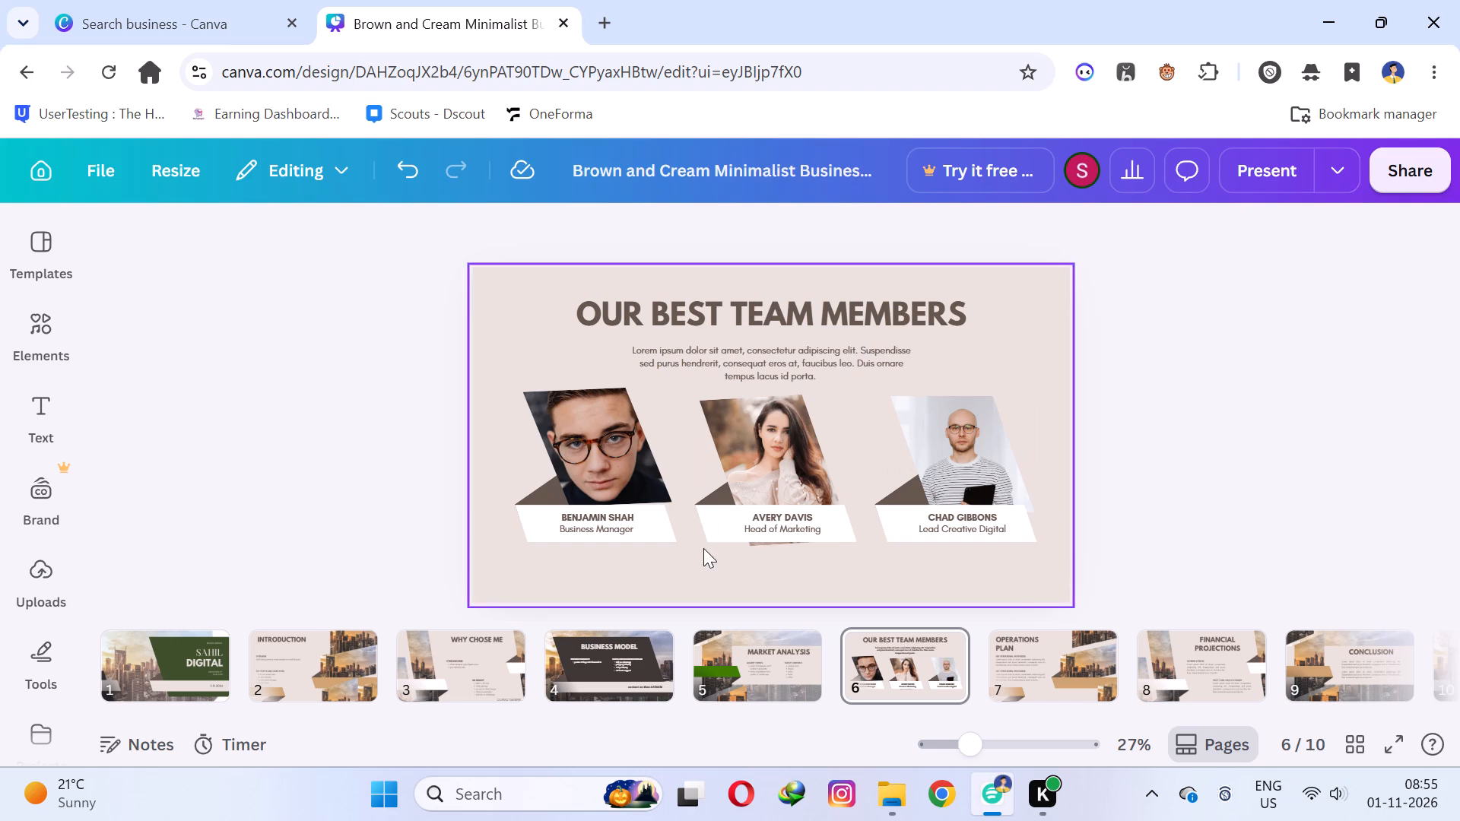
left_click_drag(762, 466, 758, 444)
left_click(1243, 433)
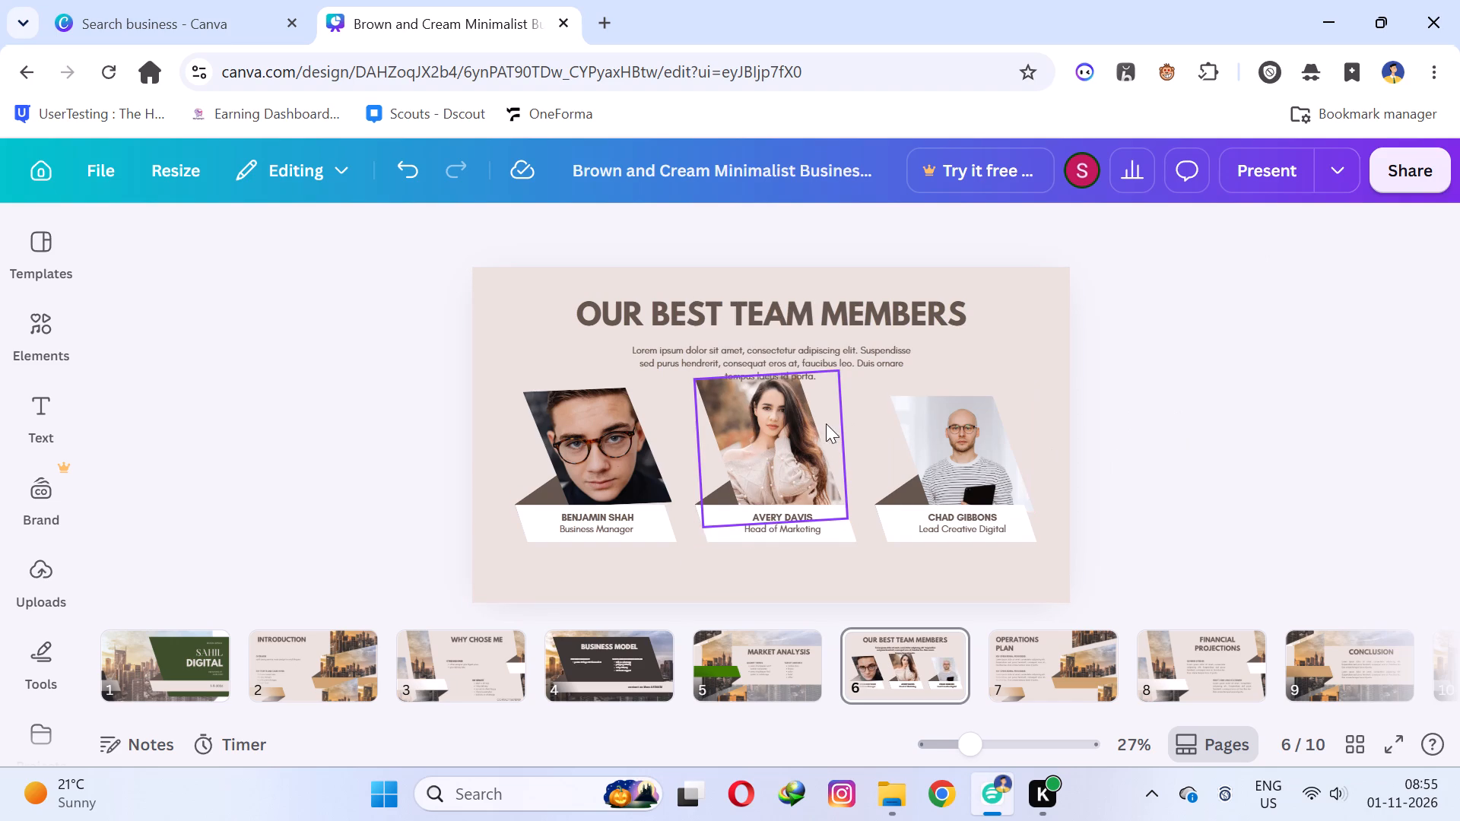
left_click_drag(799, 421, 804, 429)
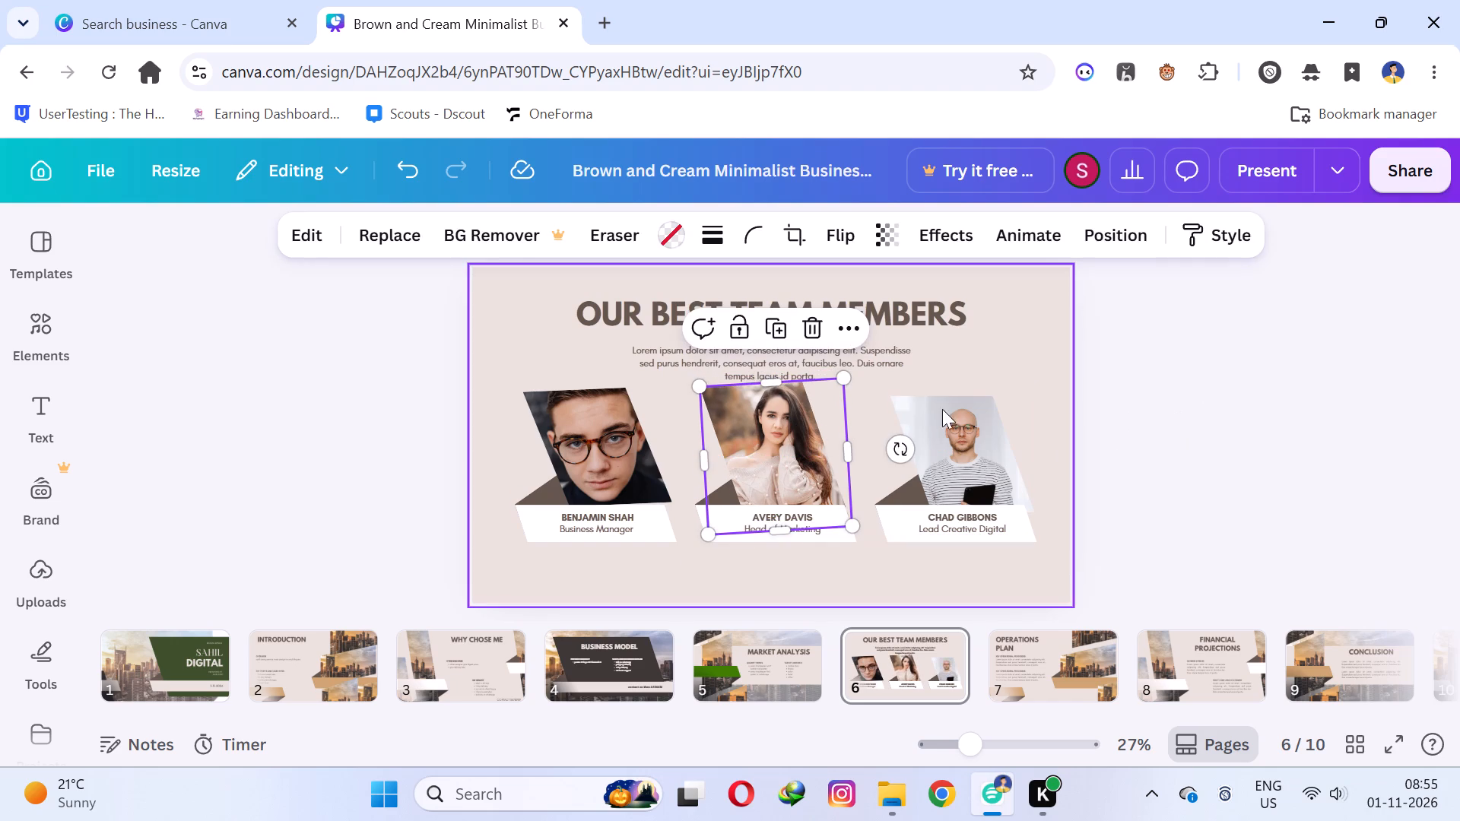
left_click(1208, 390)
left_click_drag(787, 424, 788, 424)
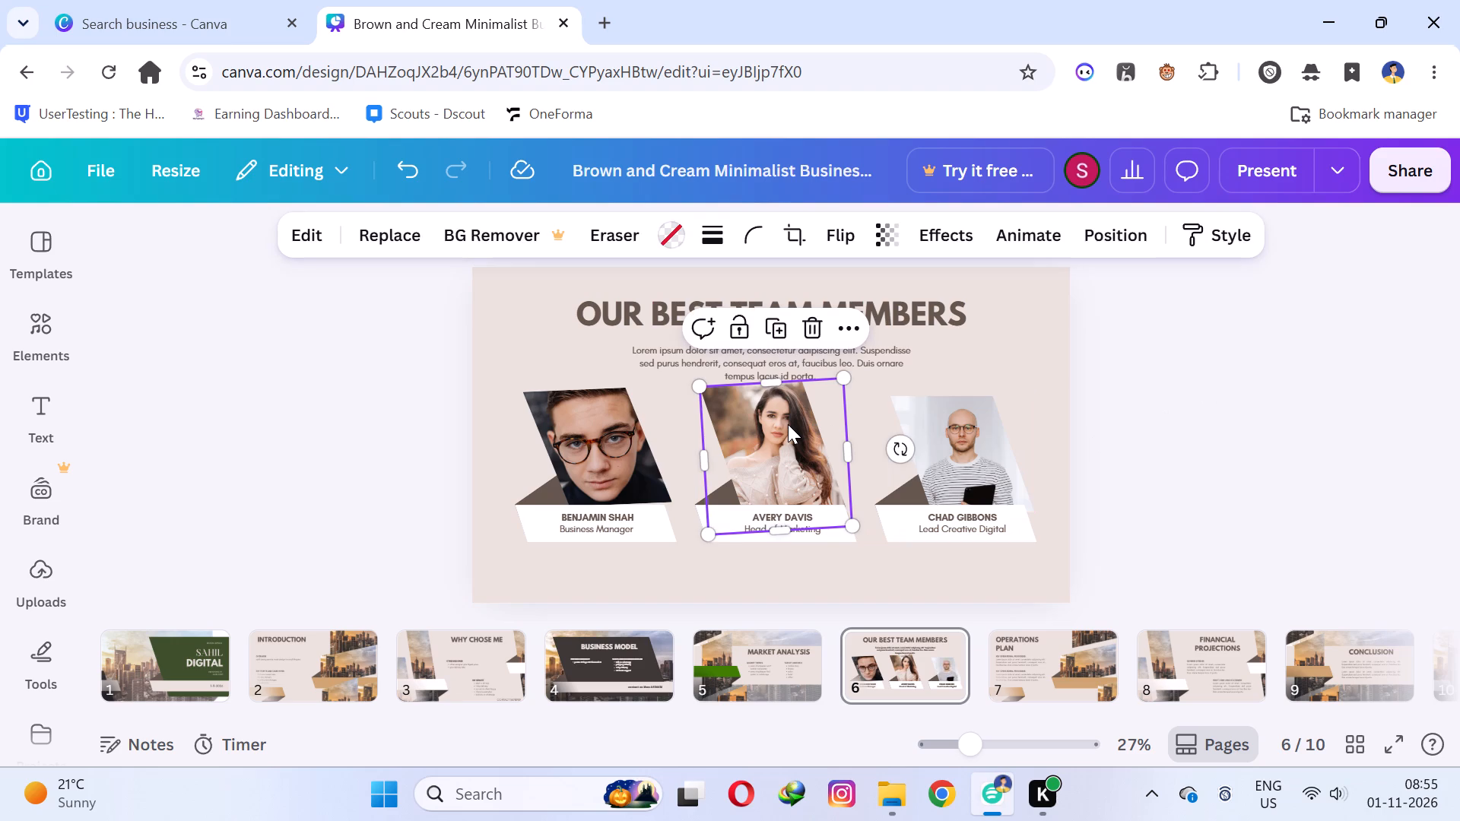
left_click_drag(788, 424, 792, 430)
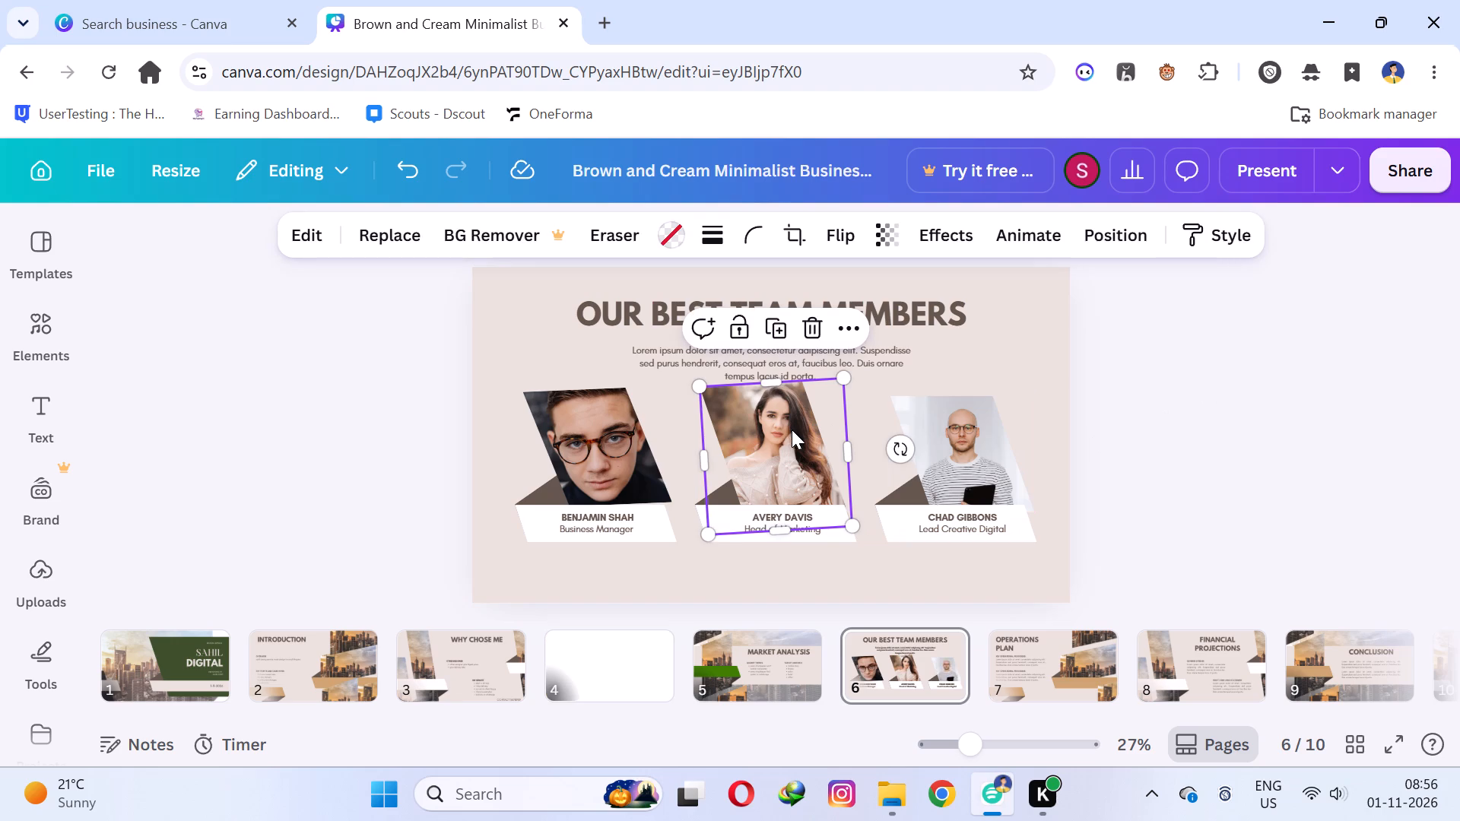
left_click_drag(792, 430, 791, 432)
left_click(1298, 383)
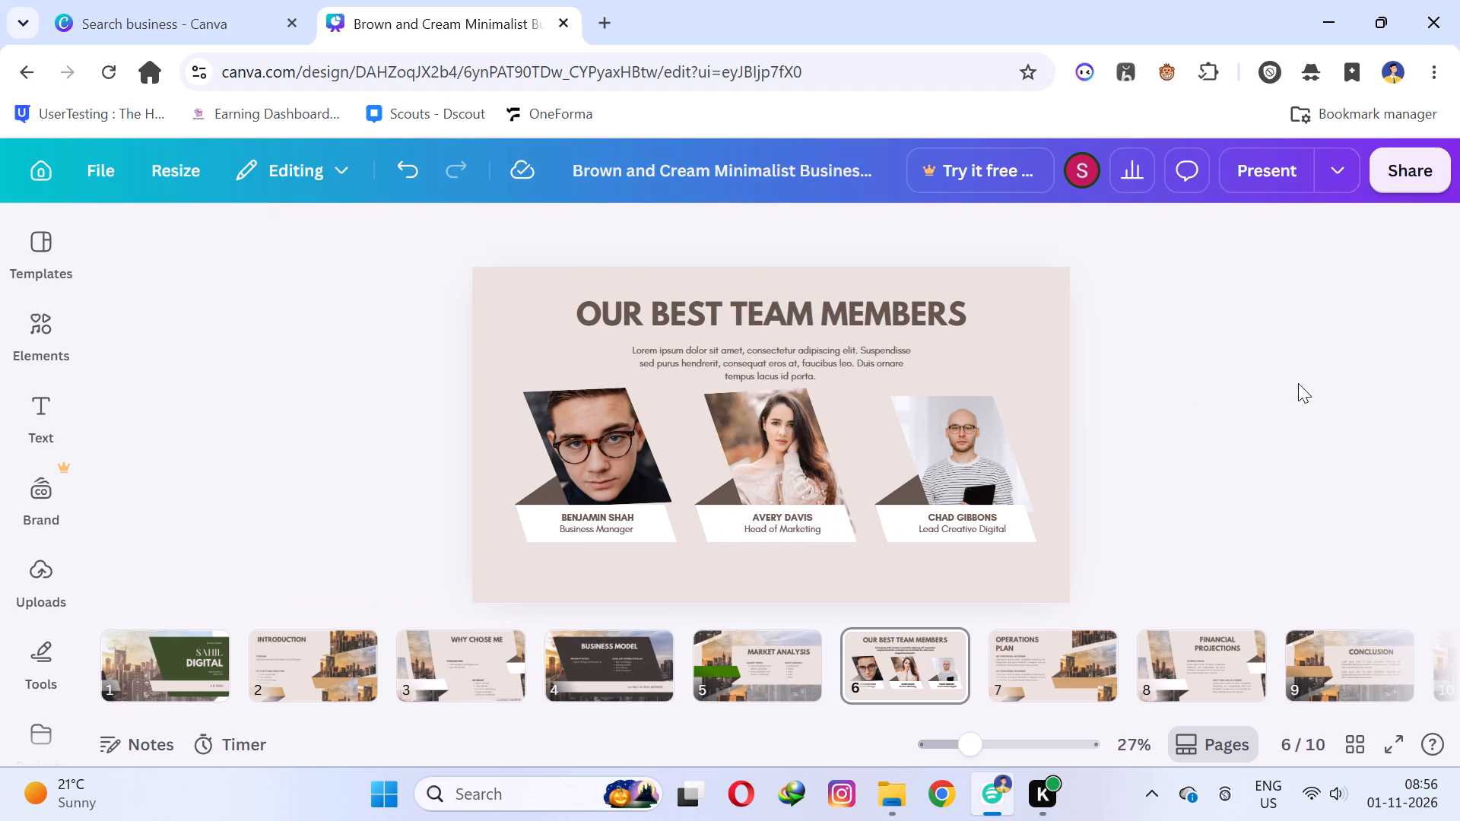
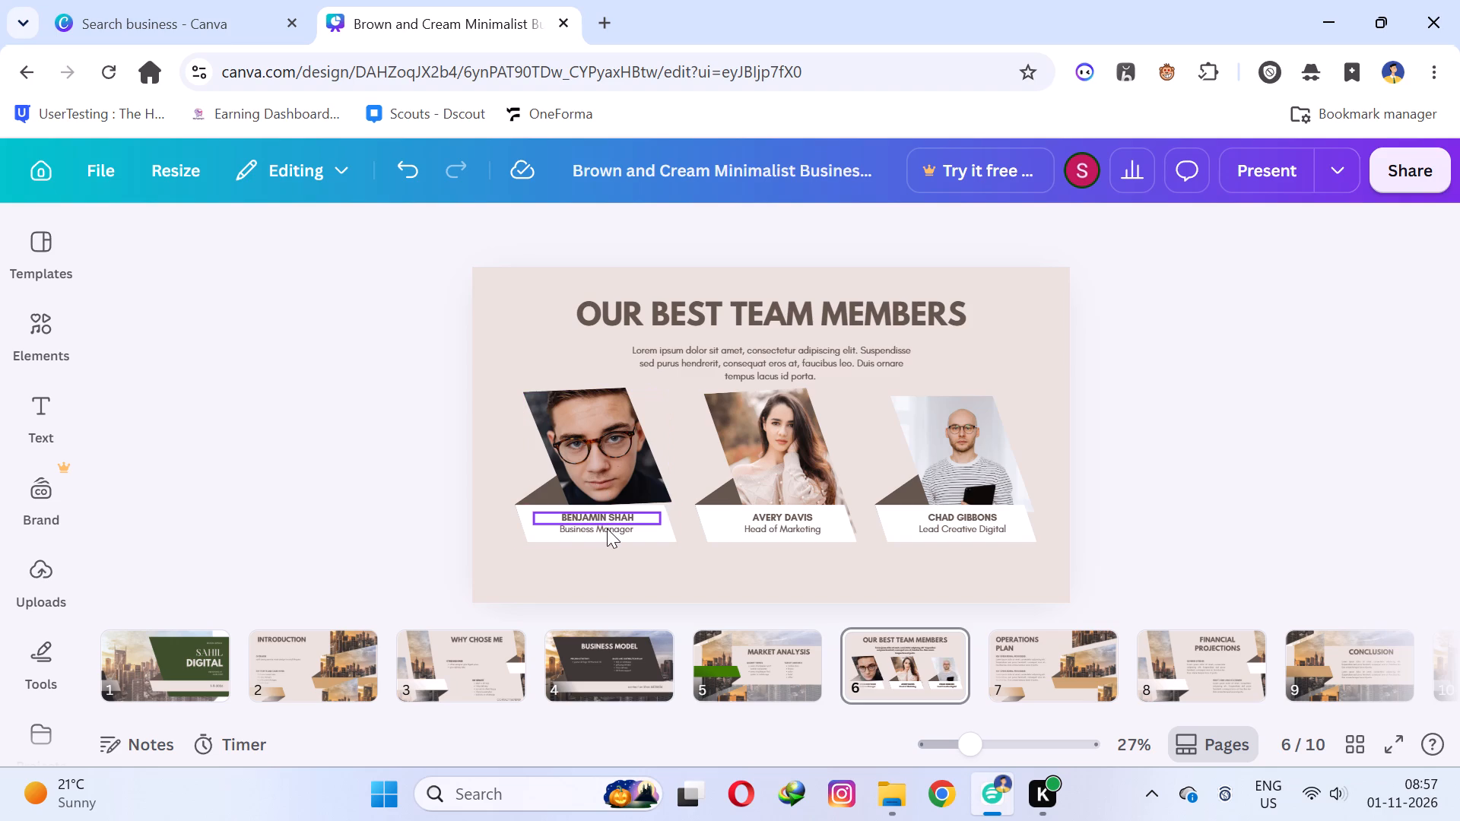
Rename the team members: Business Manager as "suresh", Head of Marketing as "aaya" and Lead Creative Digital as "maghus".
triple_click(616, 519)
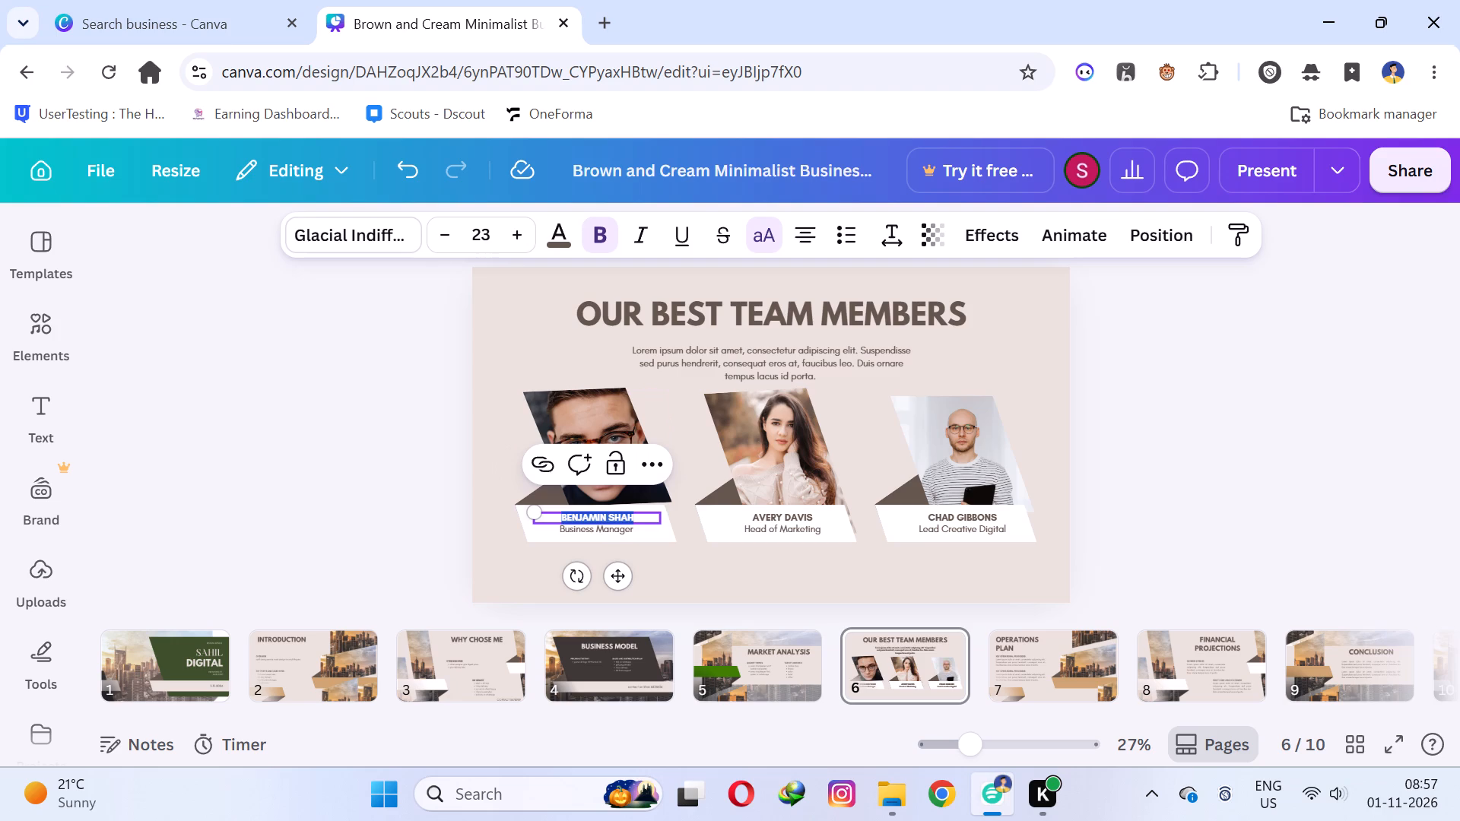
key("s")
type("uresh")
left_click(725, 554)
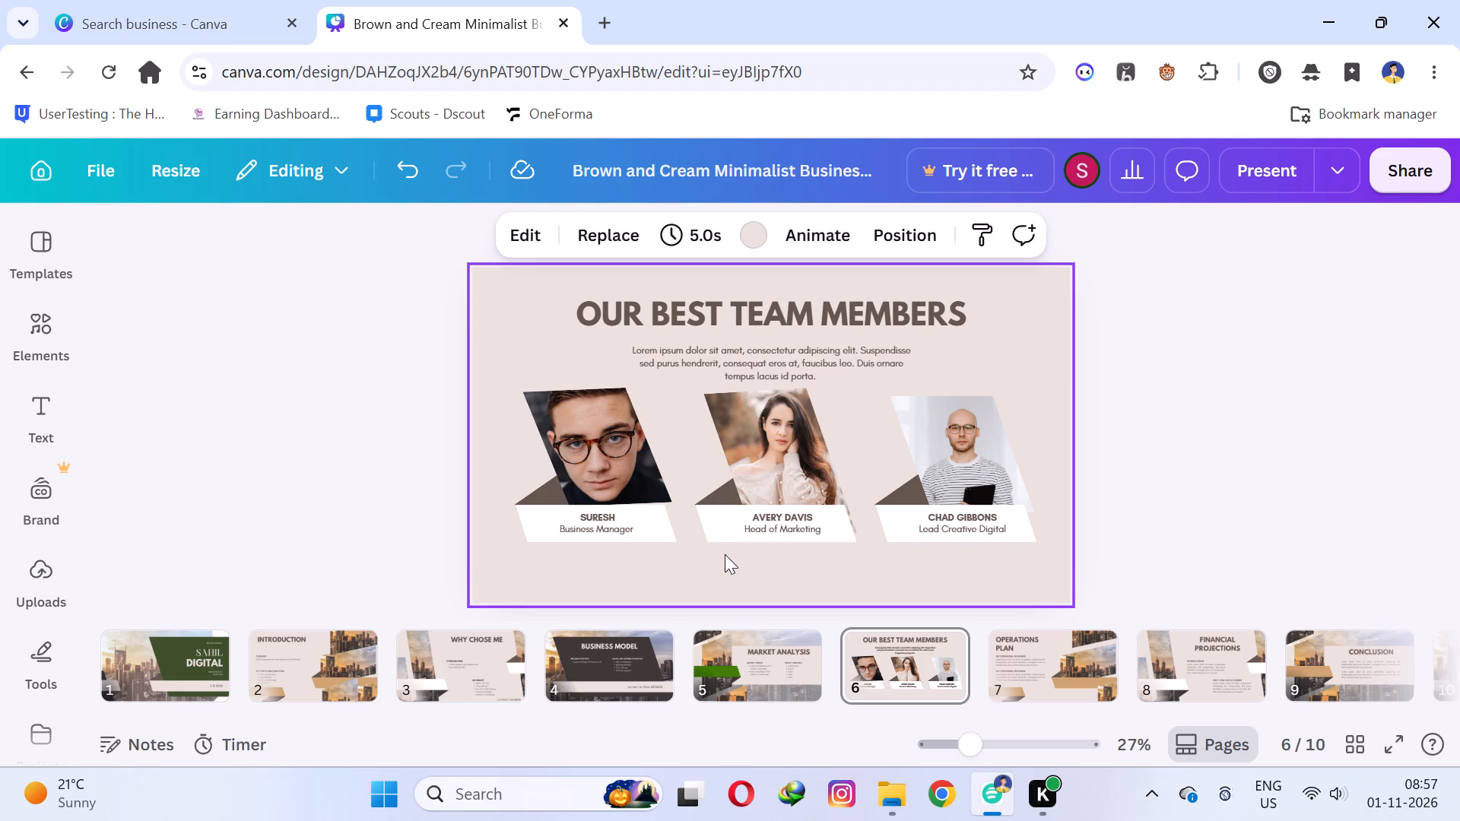
triple_click(803, 522)
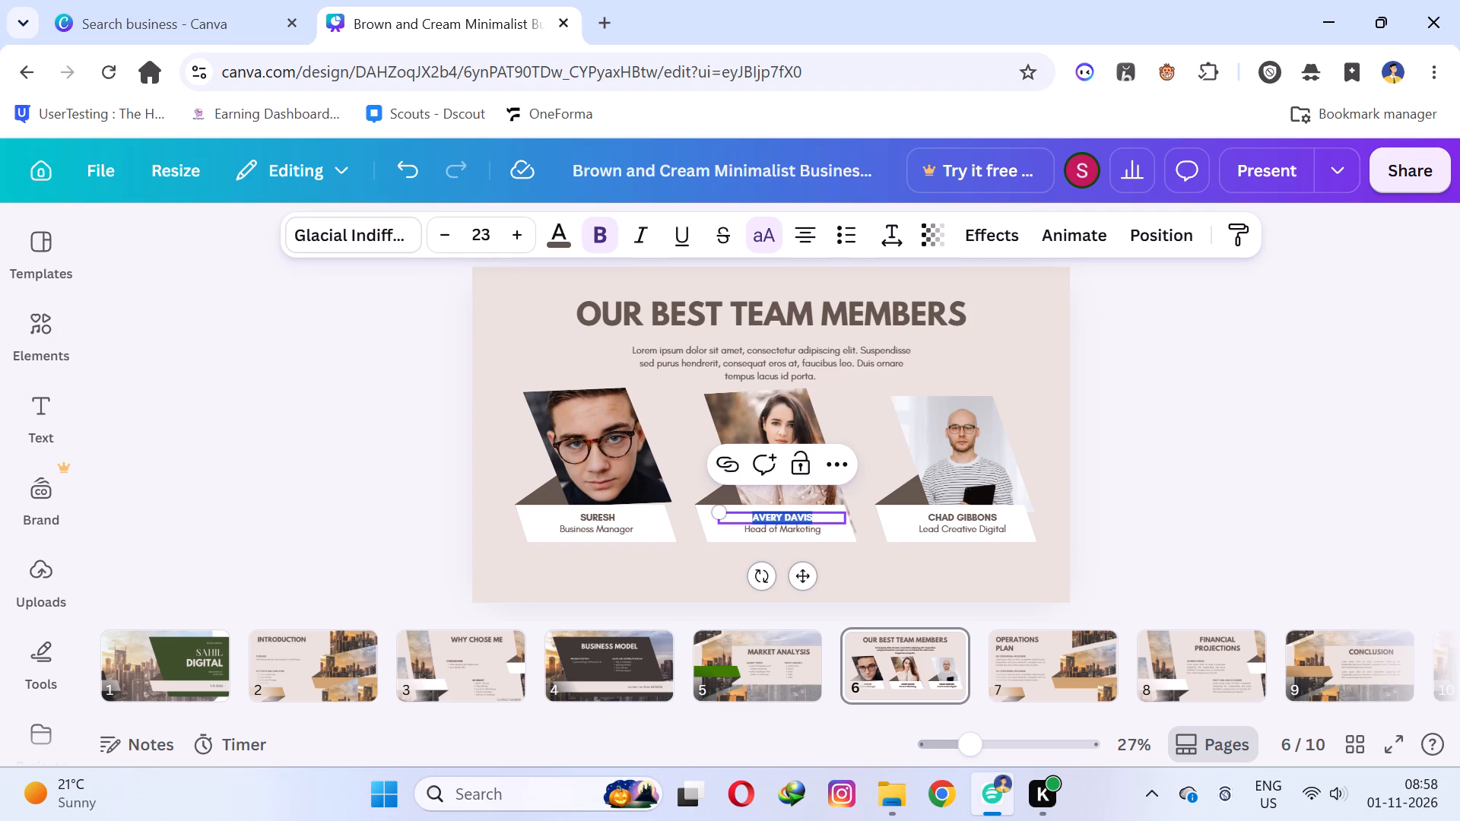
type("aaya")
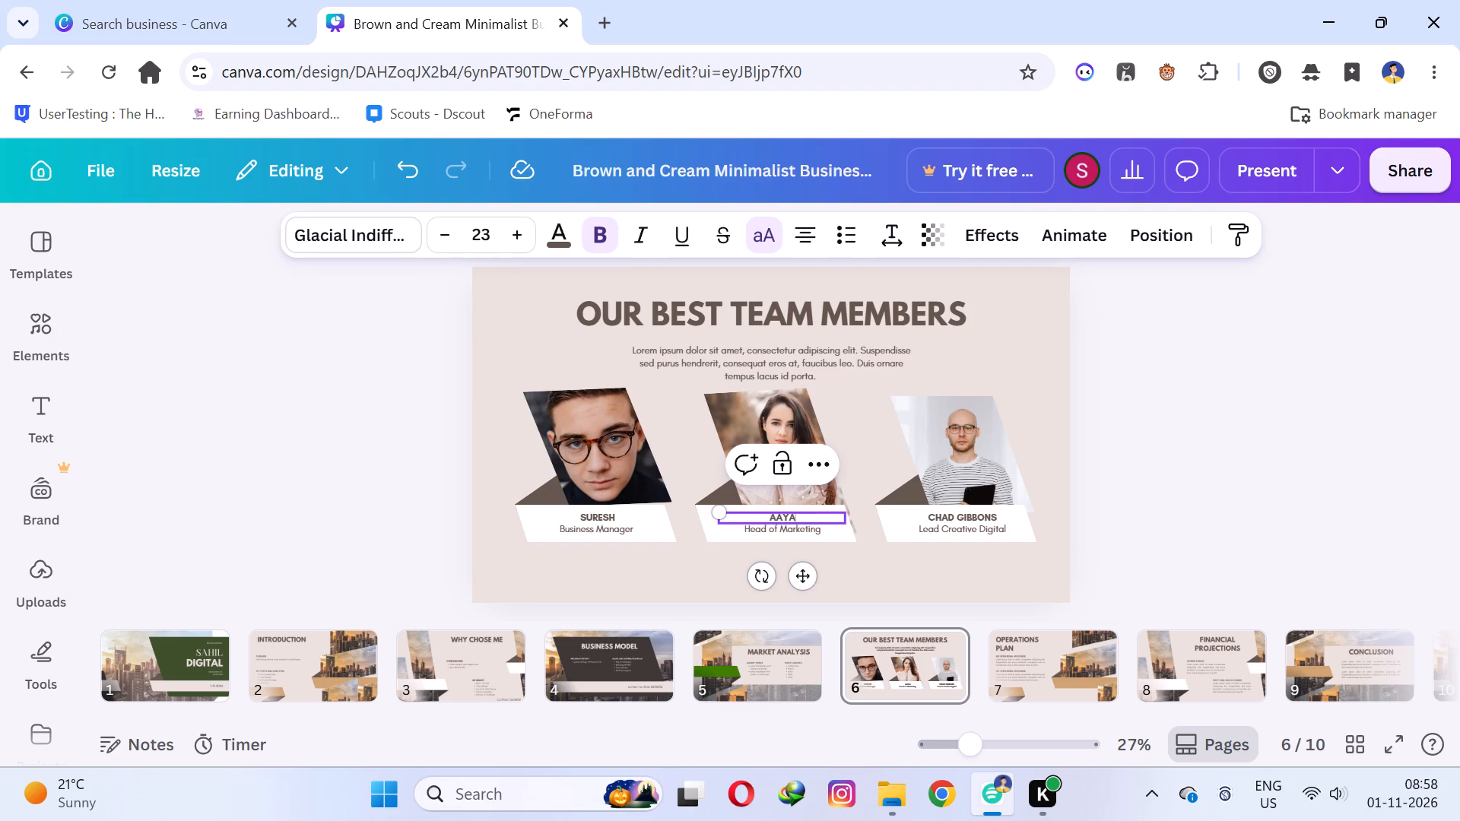
left_click(877, 563)
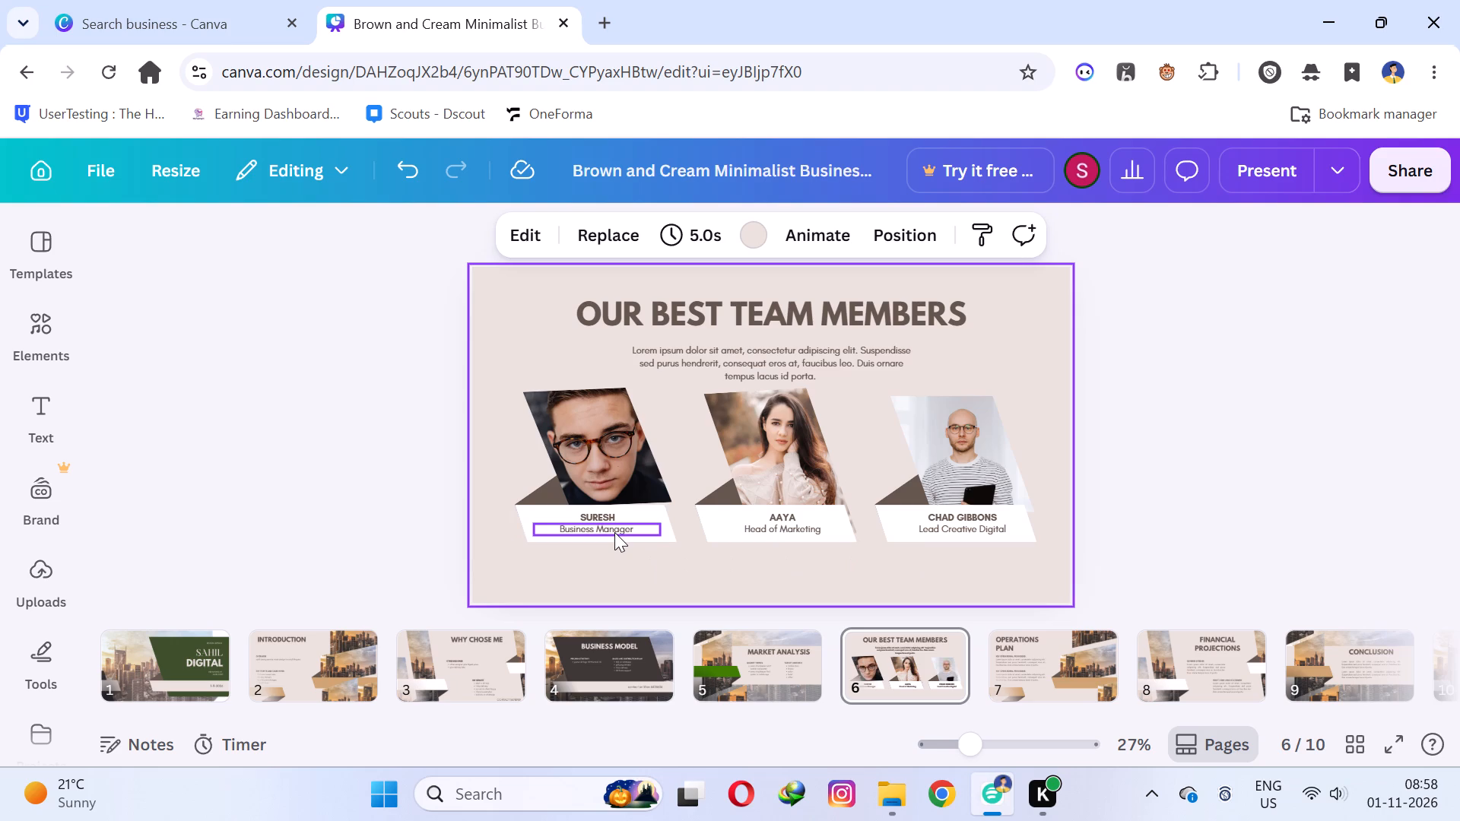
double_click(947, 508)
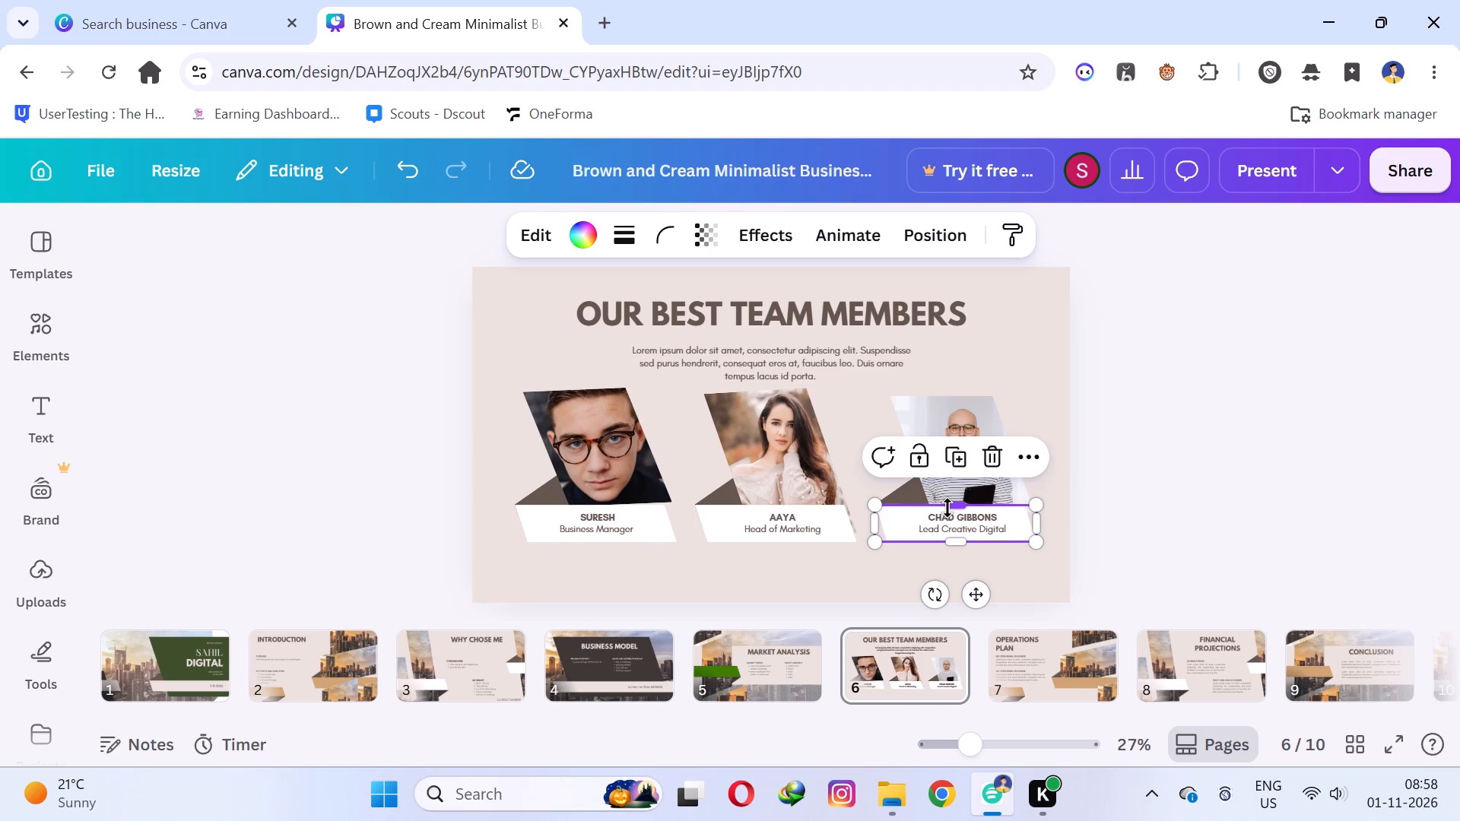
double_click(947, 517)
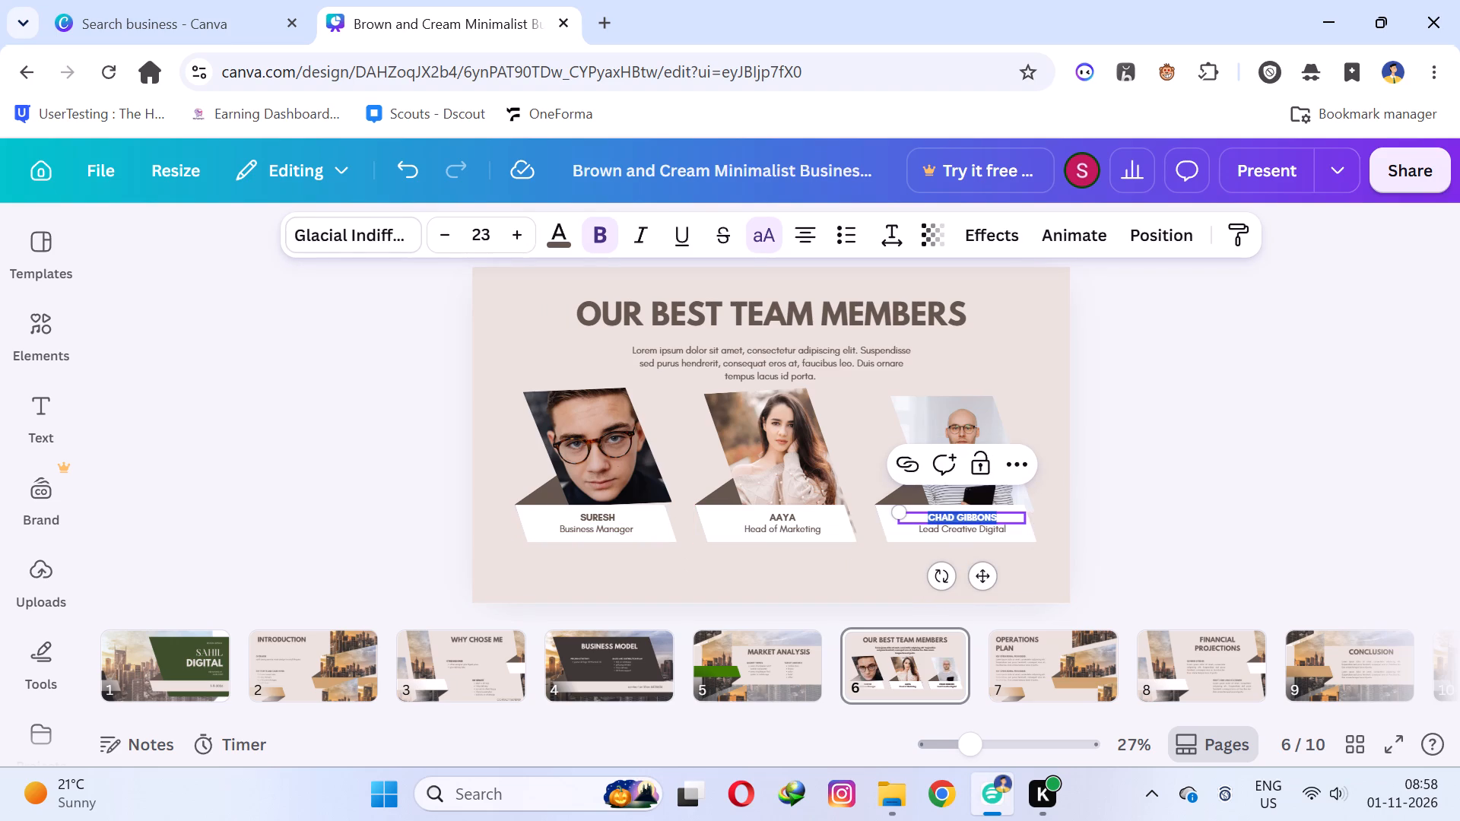
type("maghus")
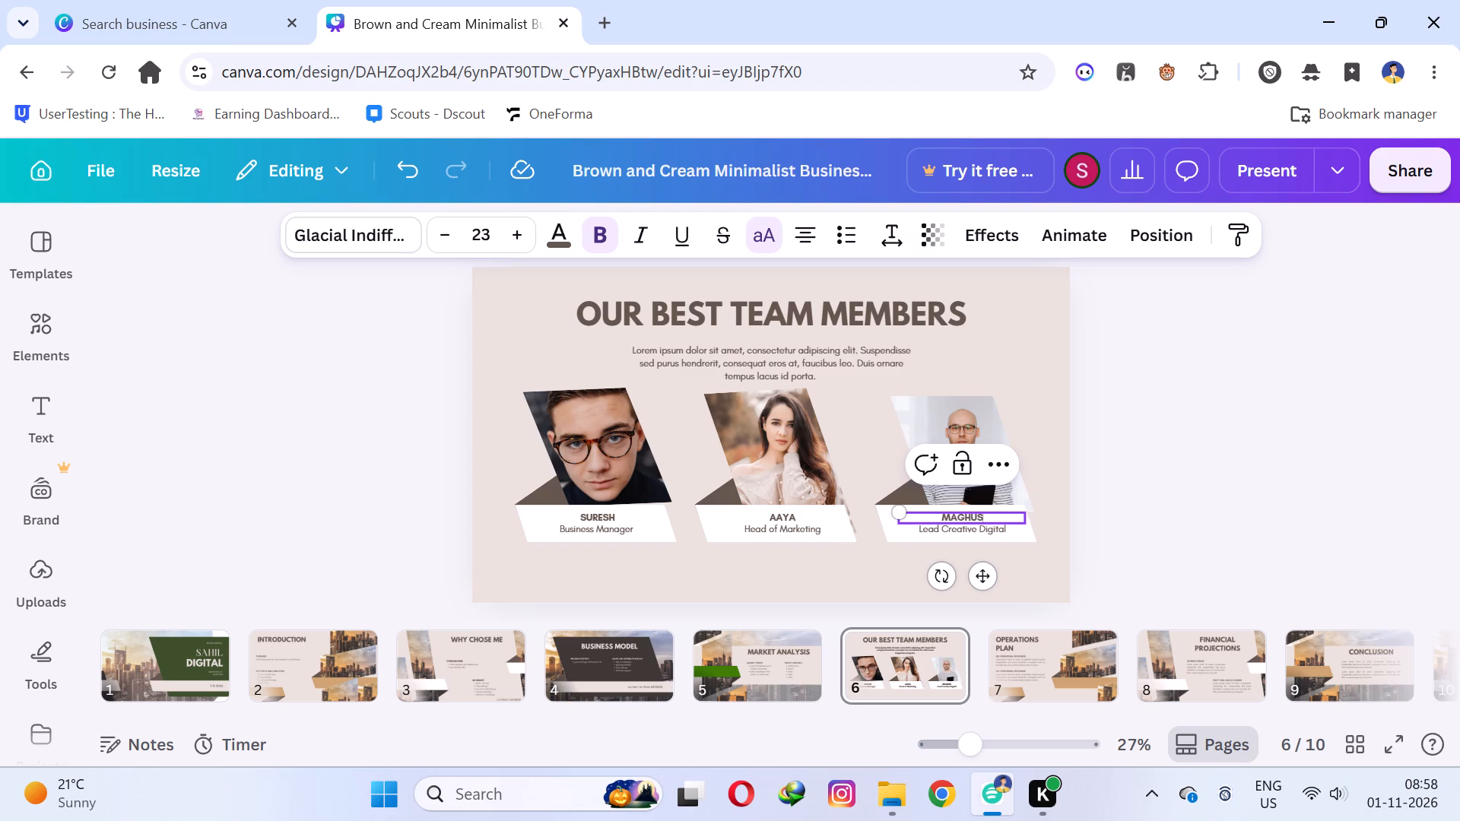
left_click(1135, 483)
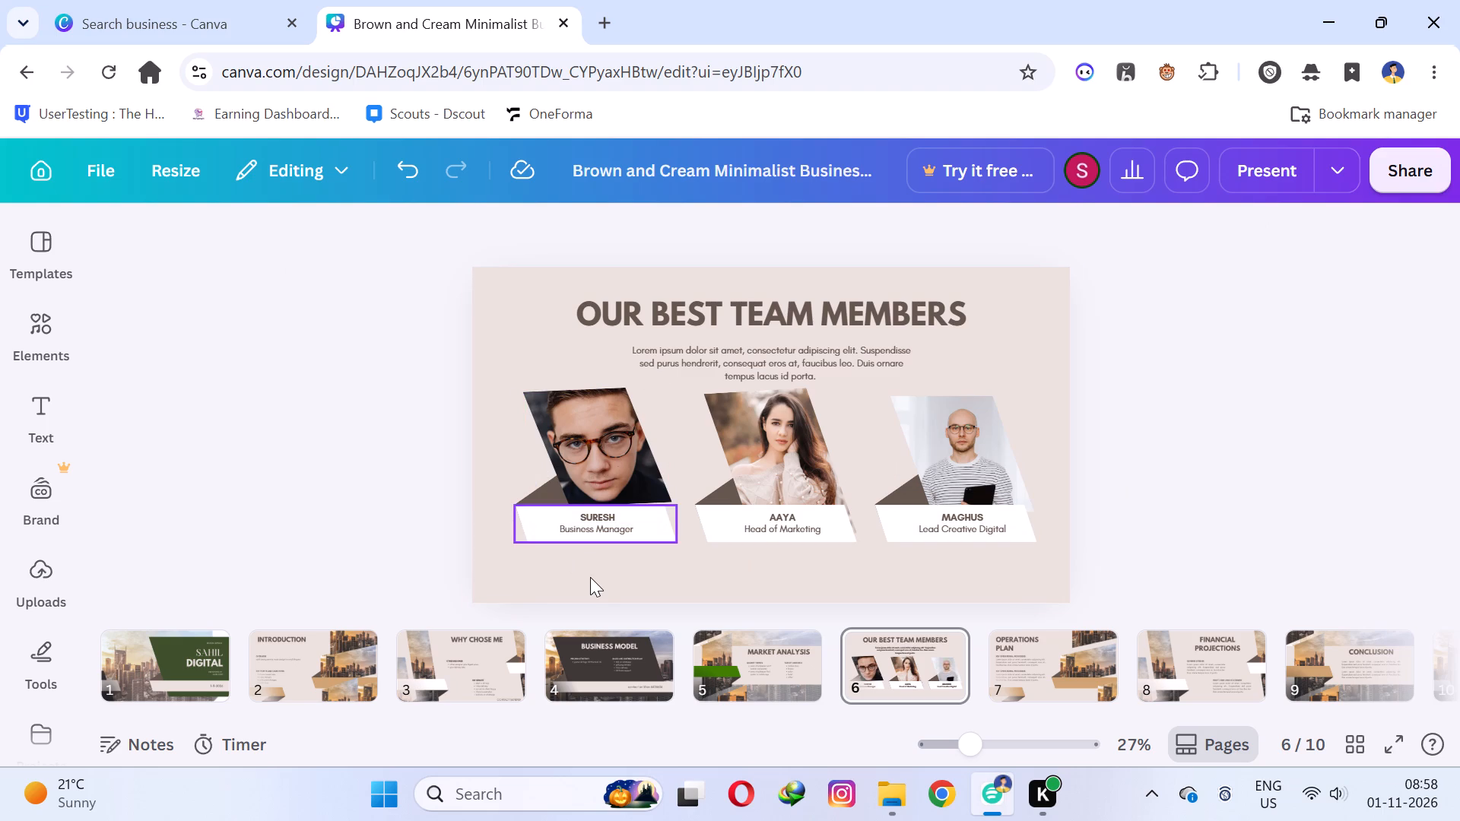
Replace the placeholder paragraph under the team slide's title with "i have best 3 member".
triple_click(750, 363)
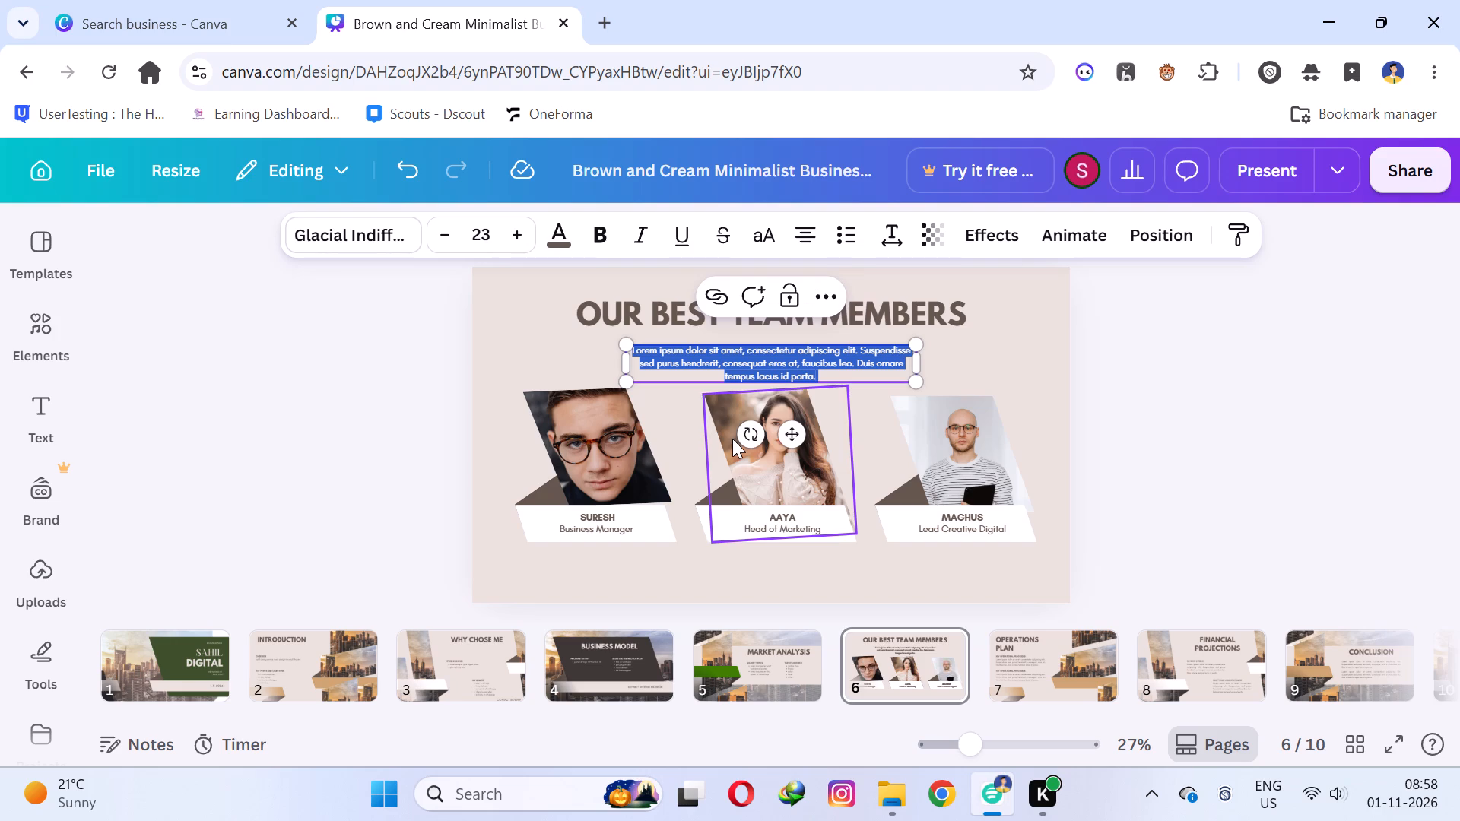
key("o")
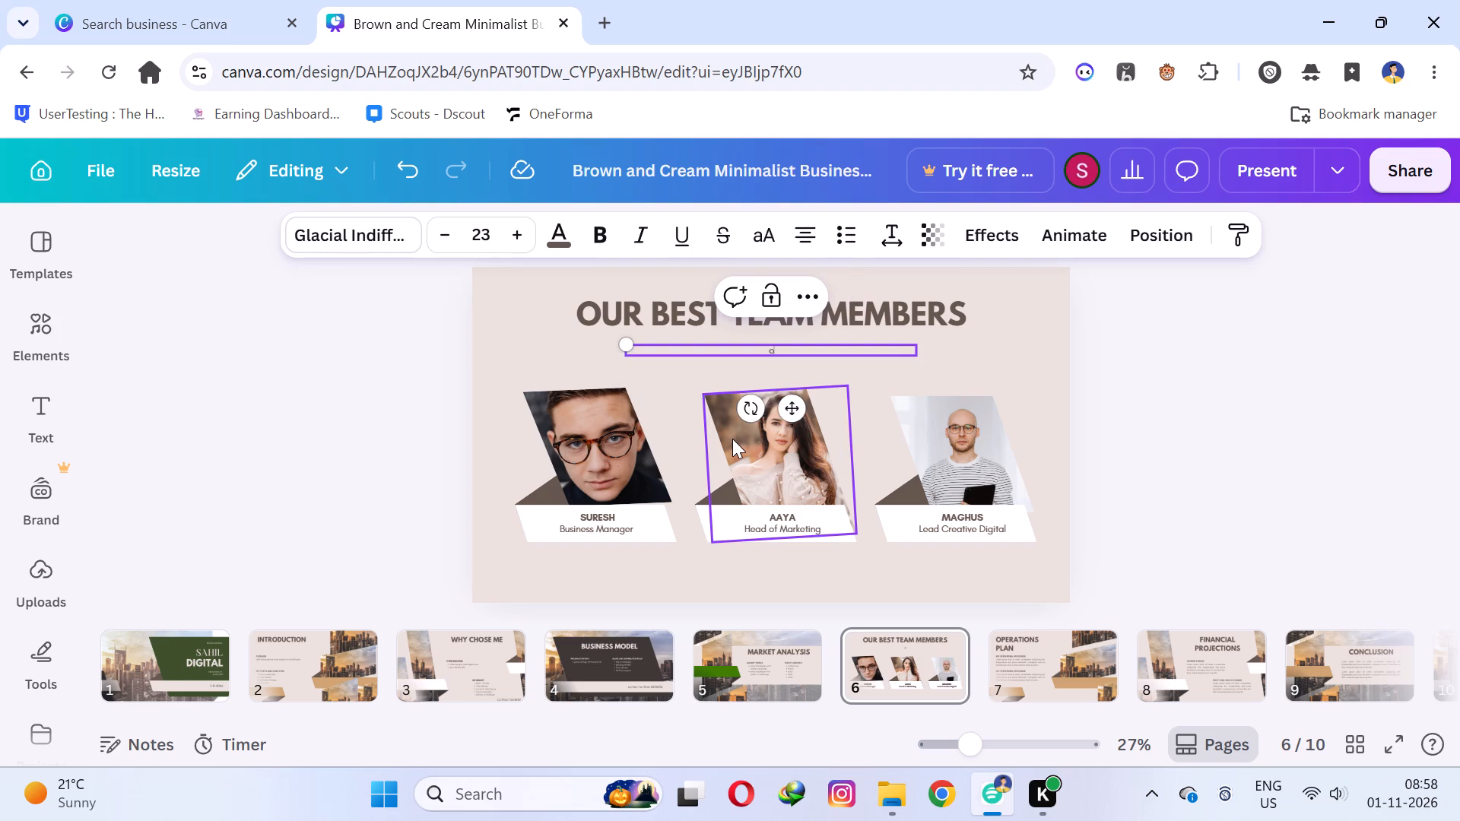
key("u")
key("BackSpace")
key("BackSpace")
type("i ha")
key("v")
key("e")
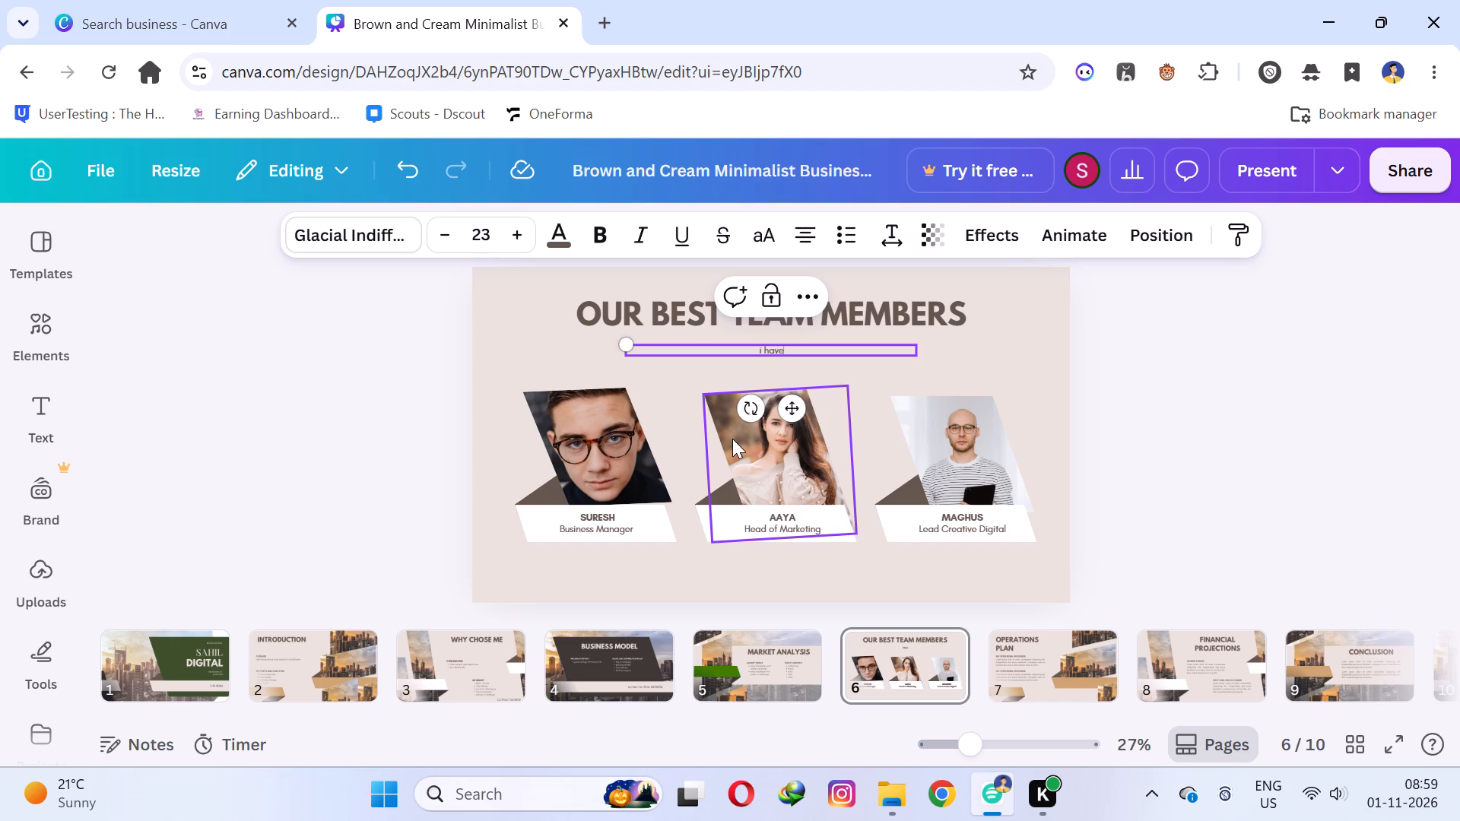
key("space")
type("best 3 member")
Add a second line to the team paragraph reading "suresh aaya maghus every member is best and ggod".
key("shift+Return")
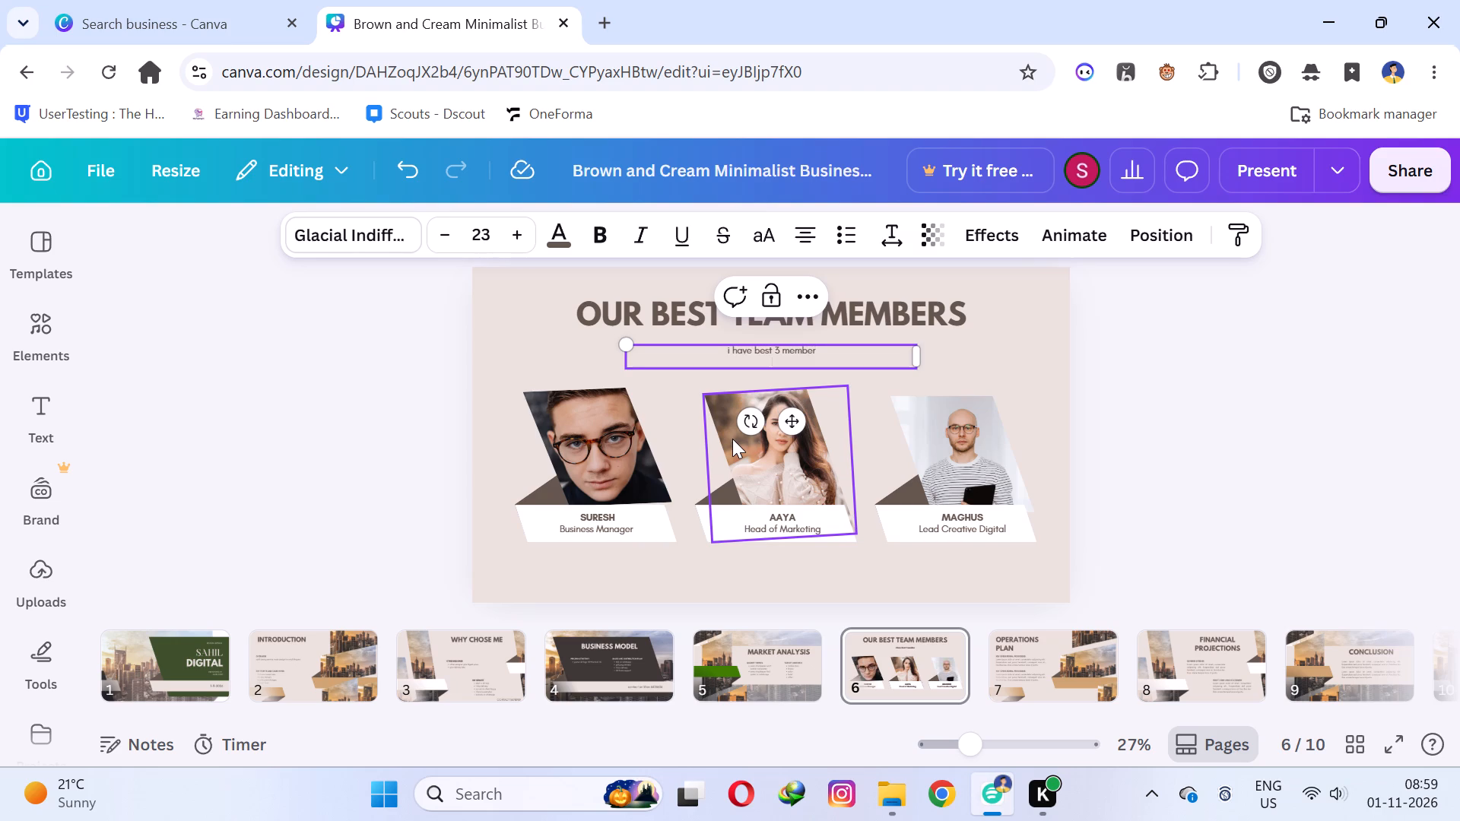
type("suresh")
key("space")
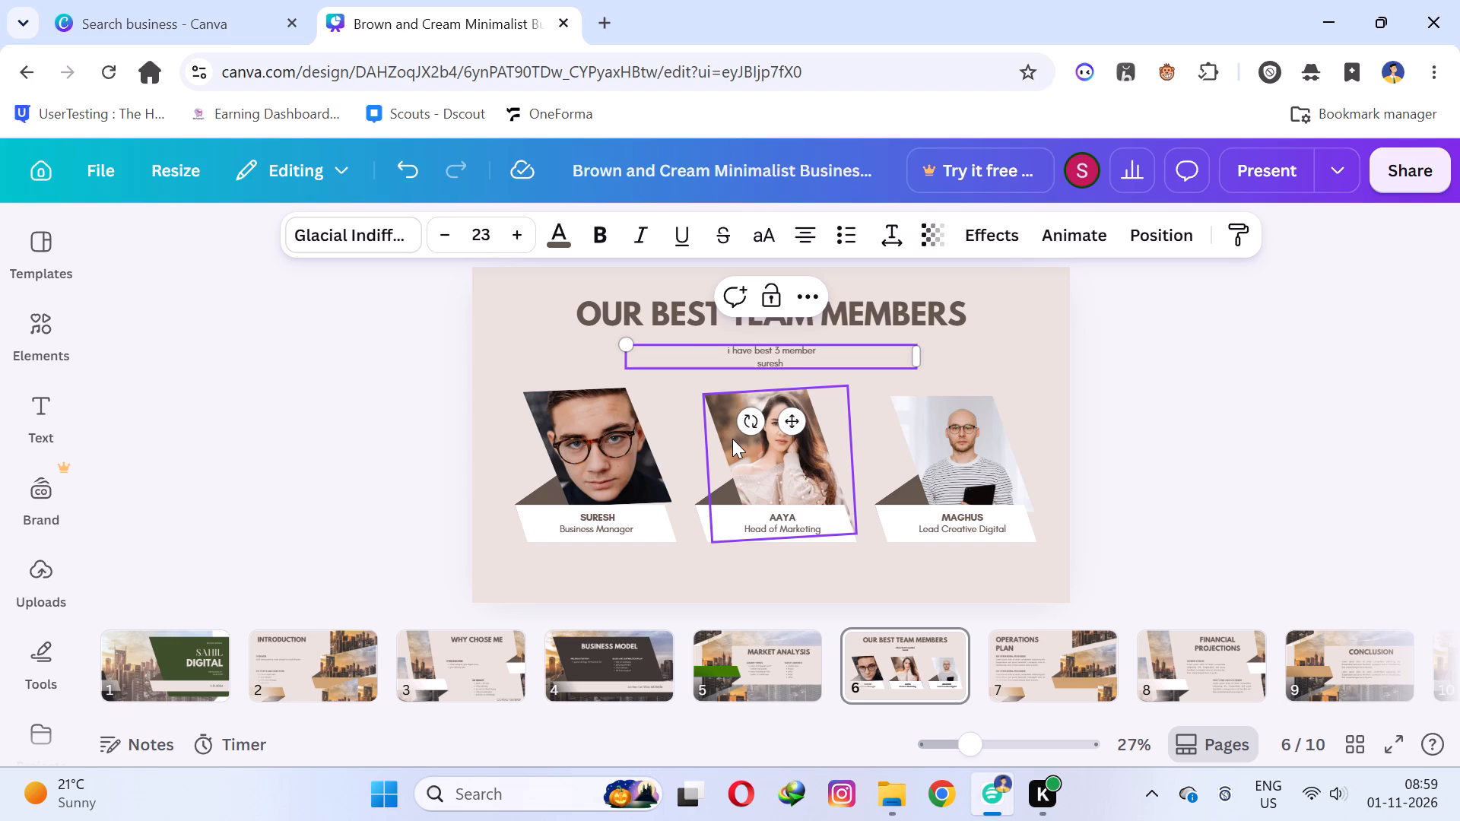
type("aa")
type("ya")
key("space")
type("maghus")
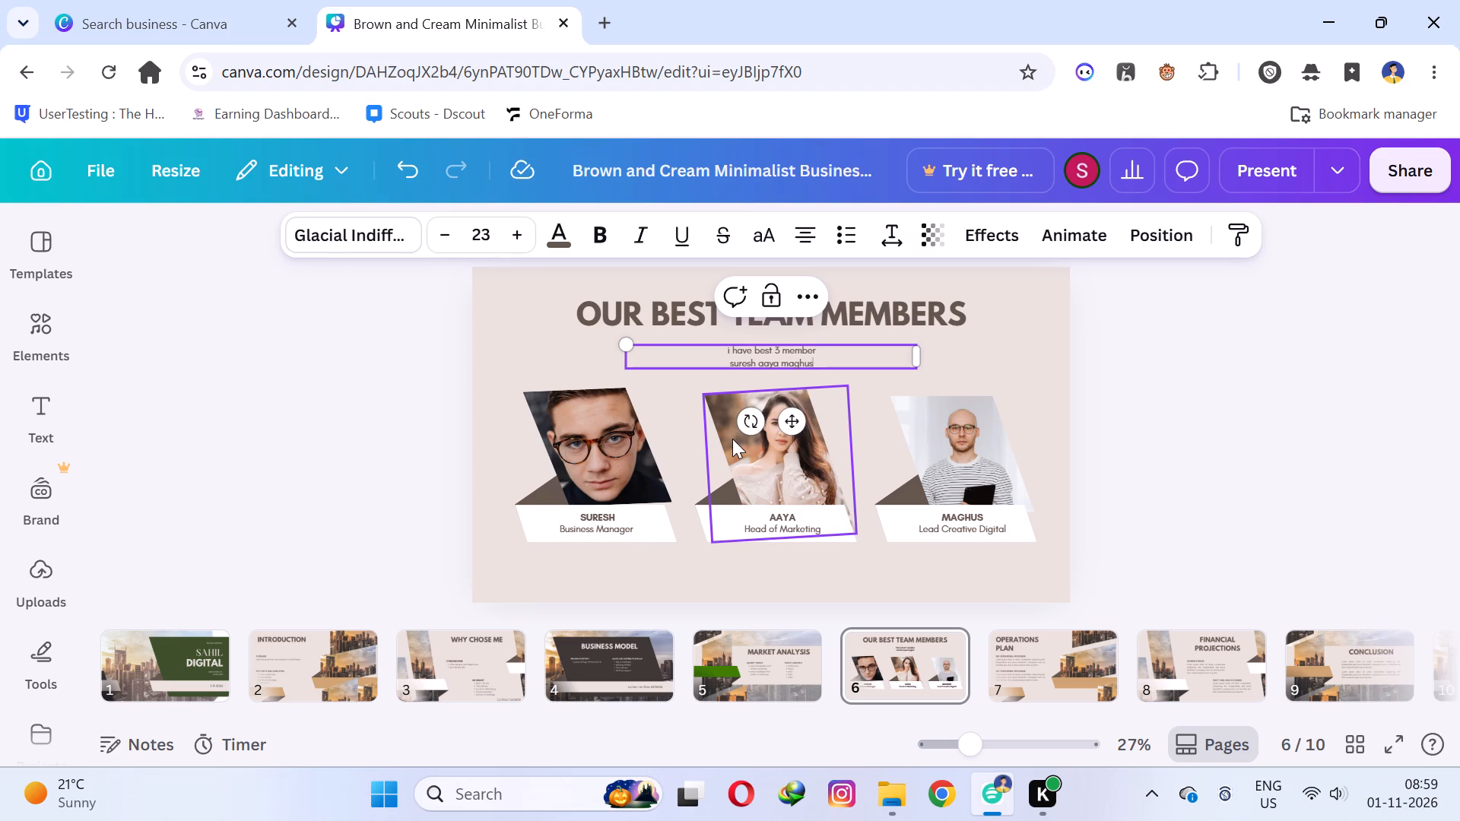
key("space")
type("every")
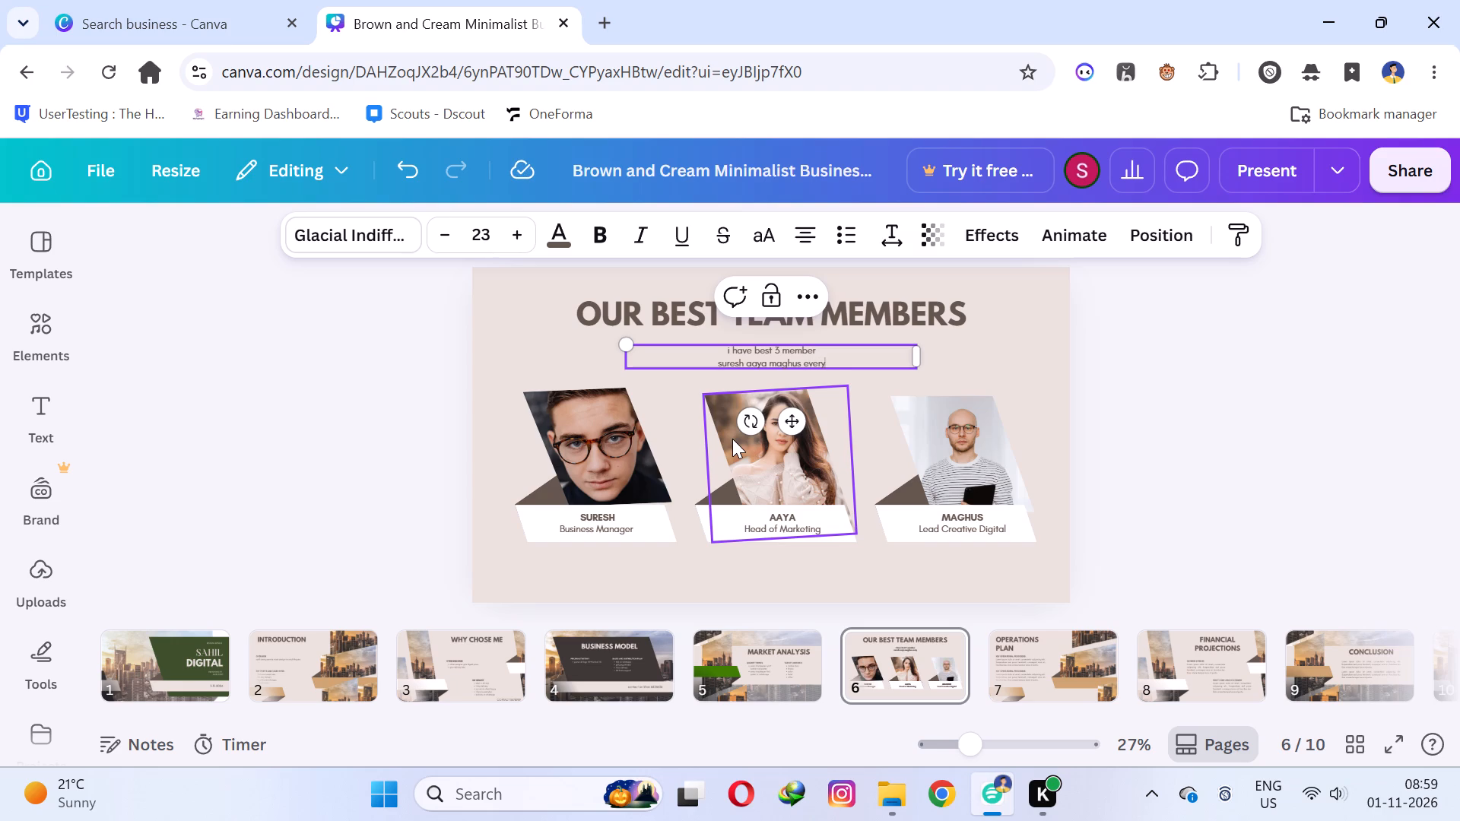
key("space")
type("member is best an")
type("d")
key("space")
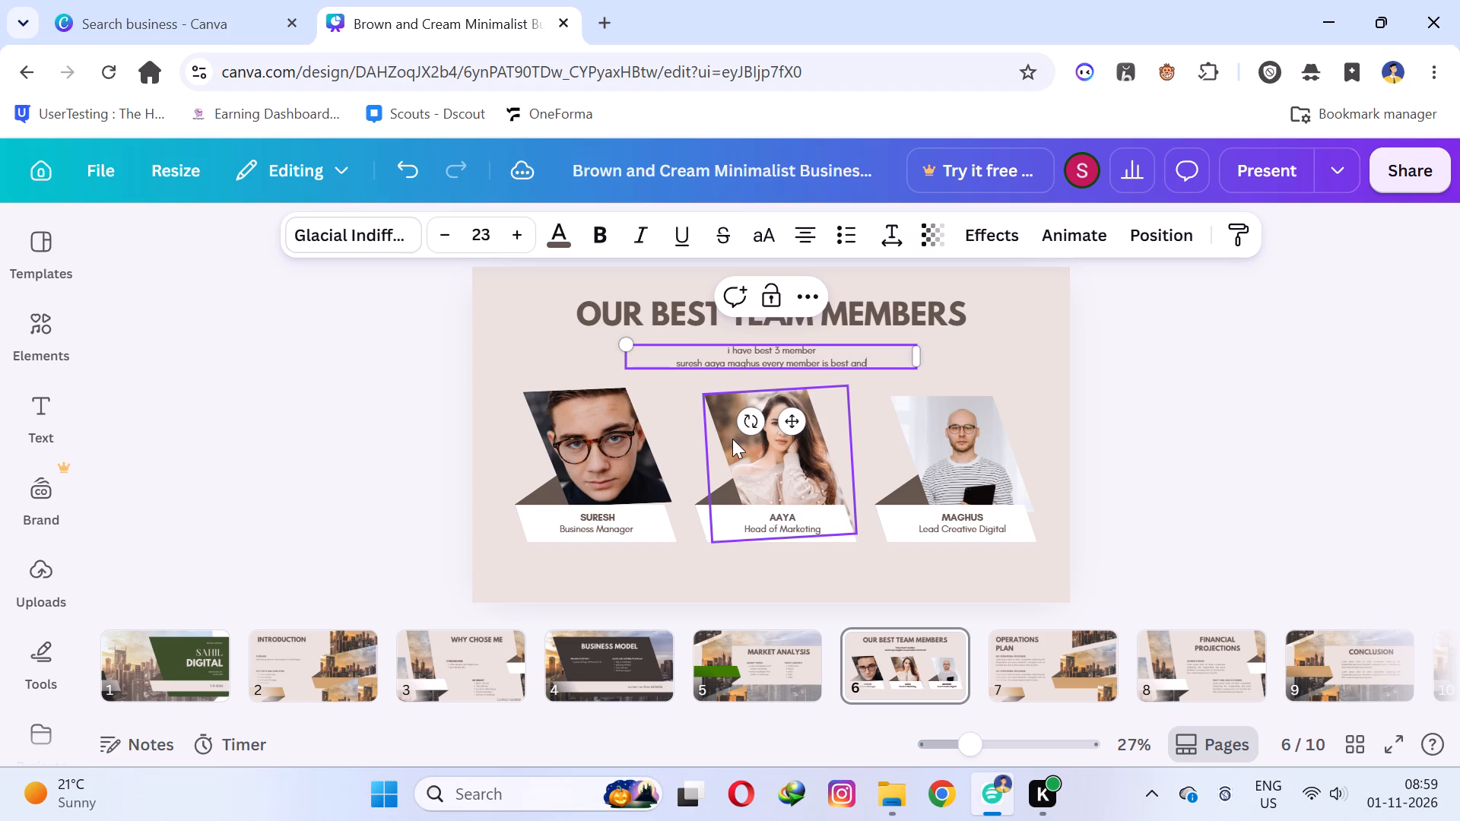
type("ggof")
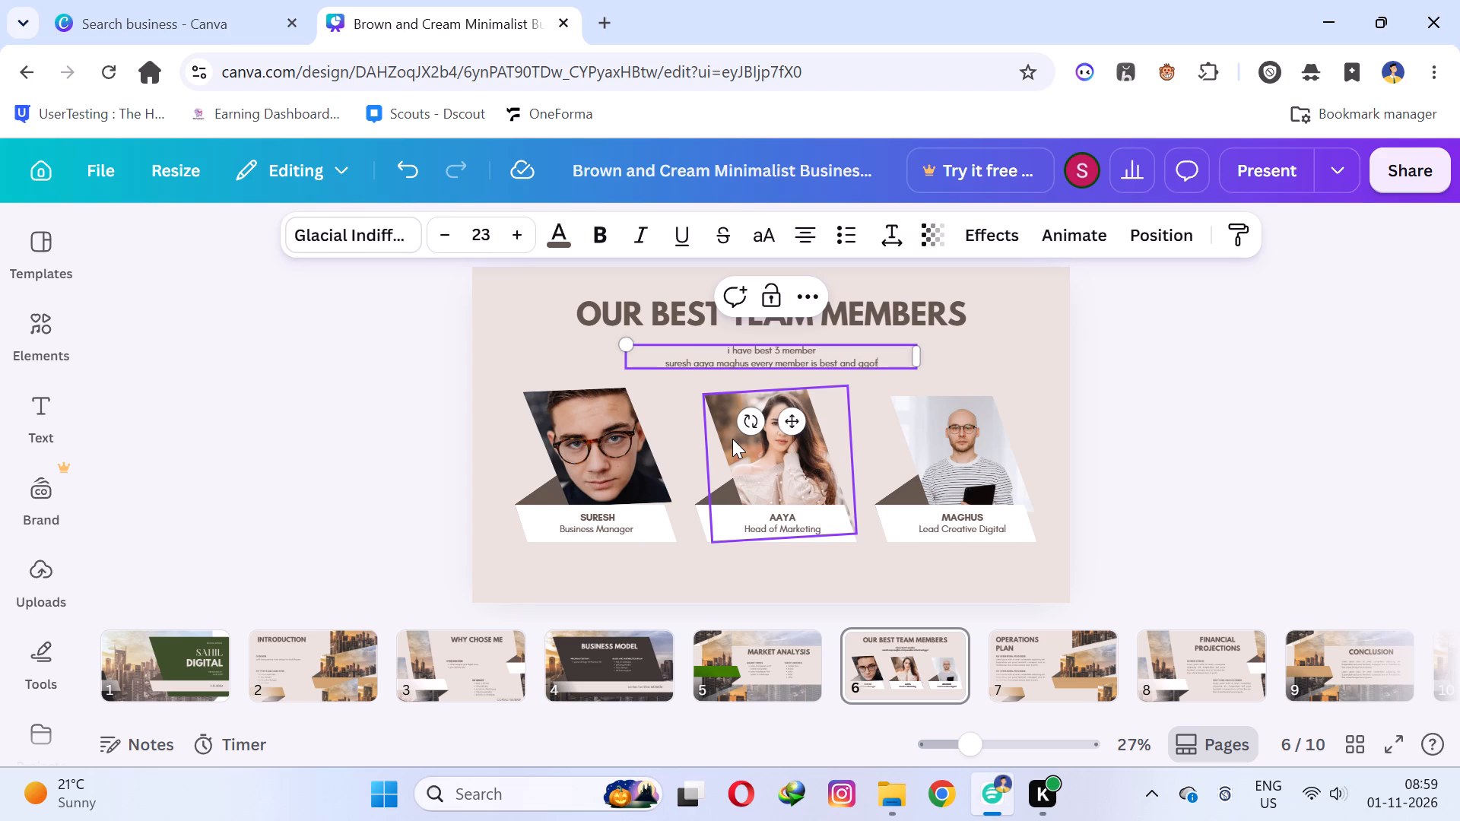
key("BackSpace")
key("d")
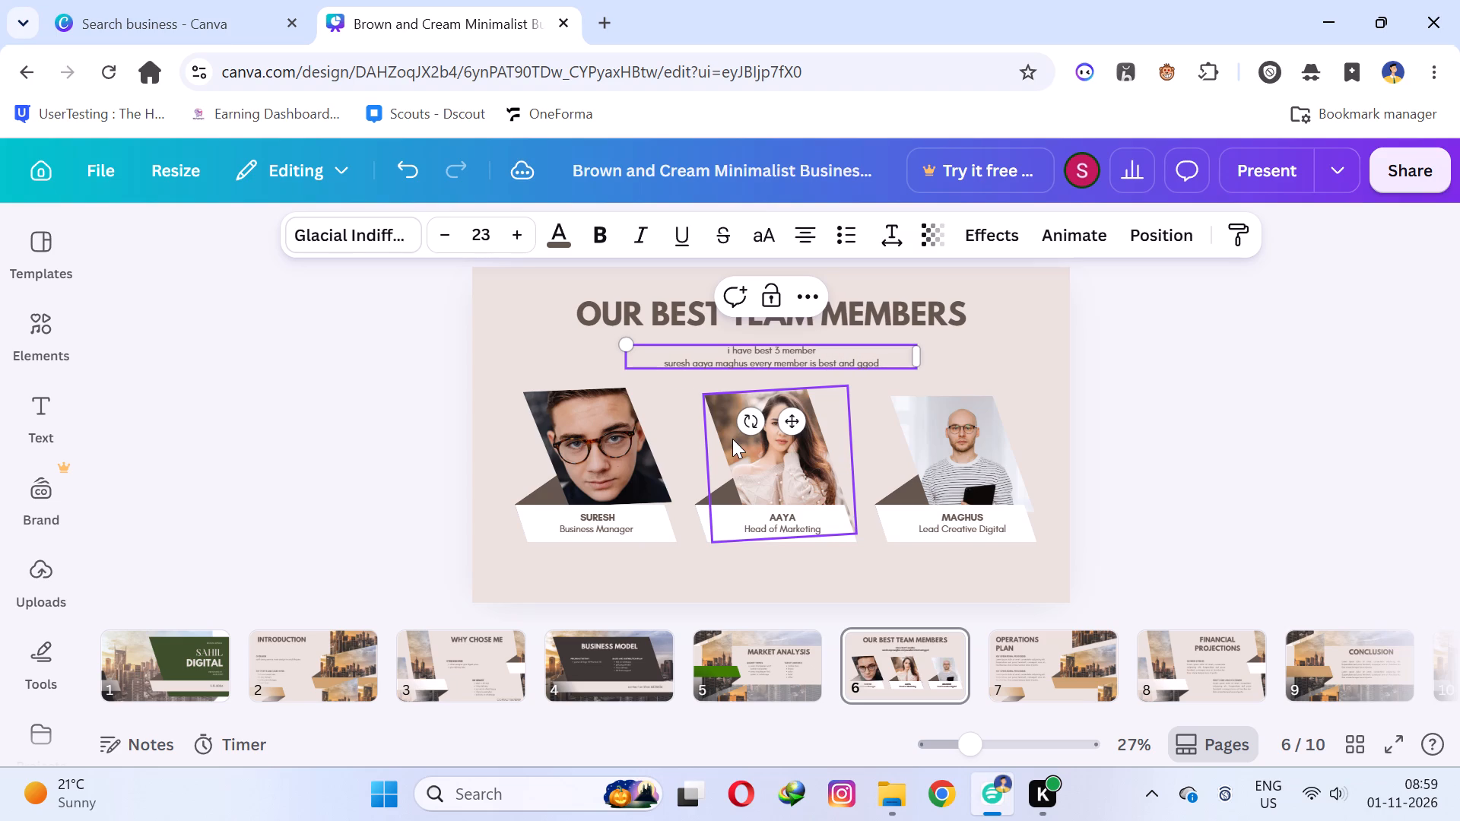
left_click(1055, 353)
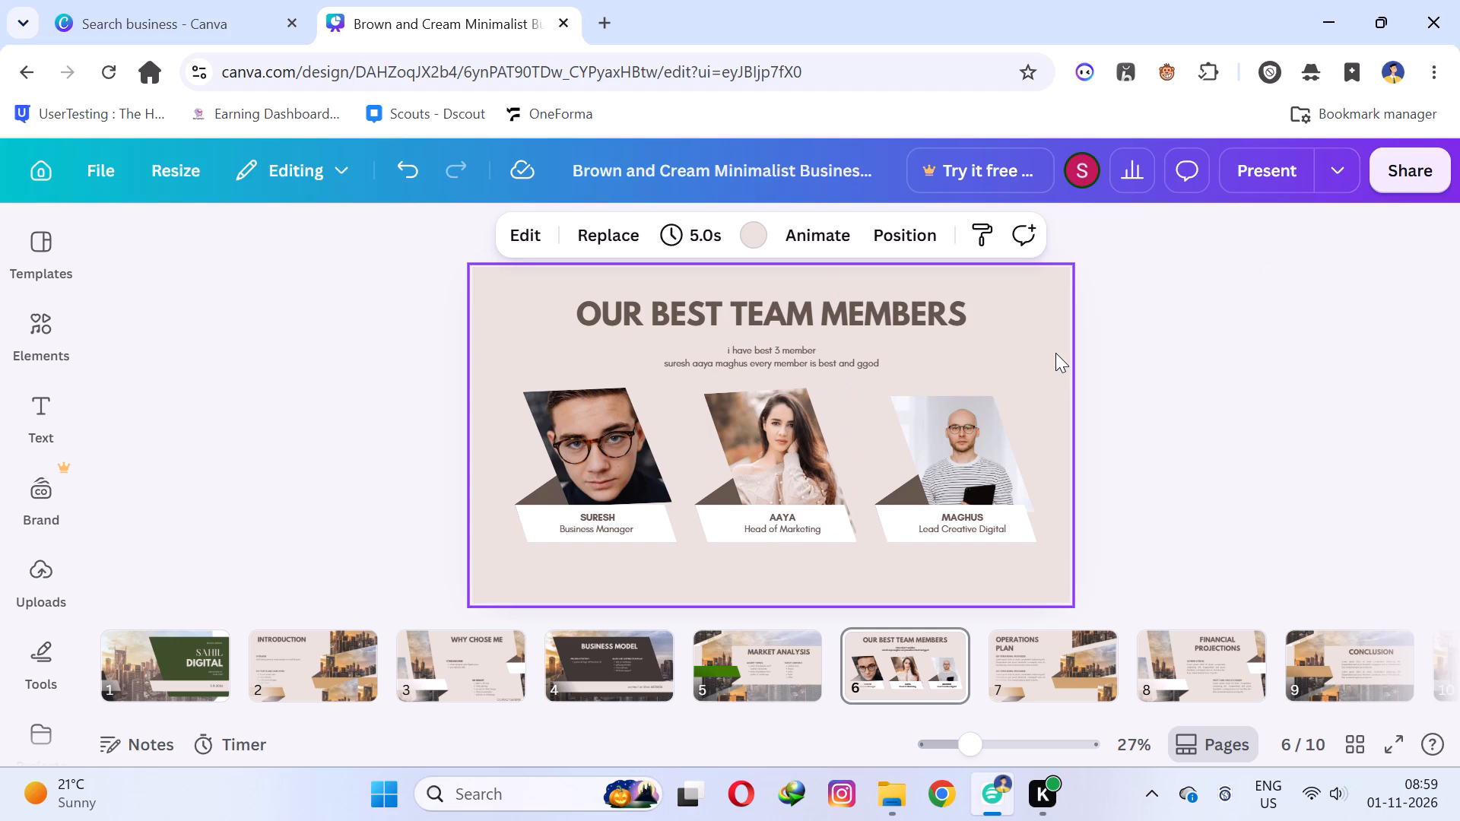
Correct the misspelled last word of the team paragraph to "good".
double_click(853, 354)
left_click(870, 361)
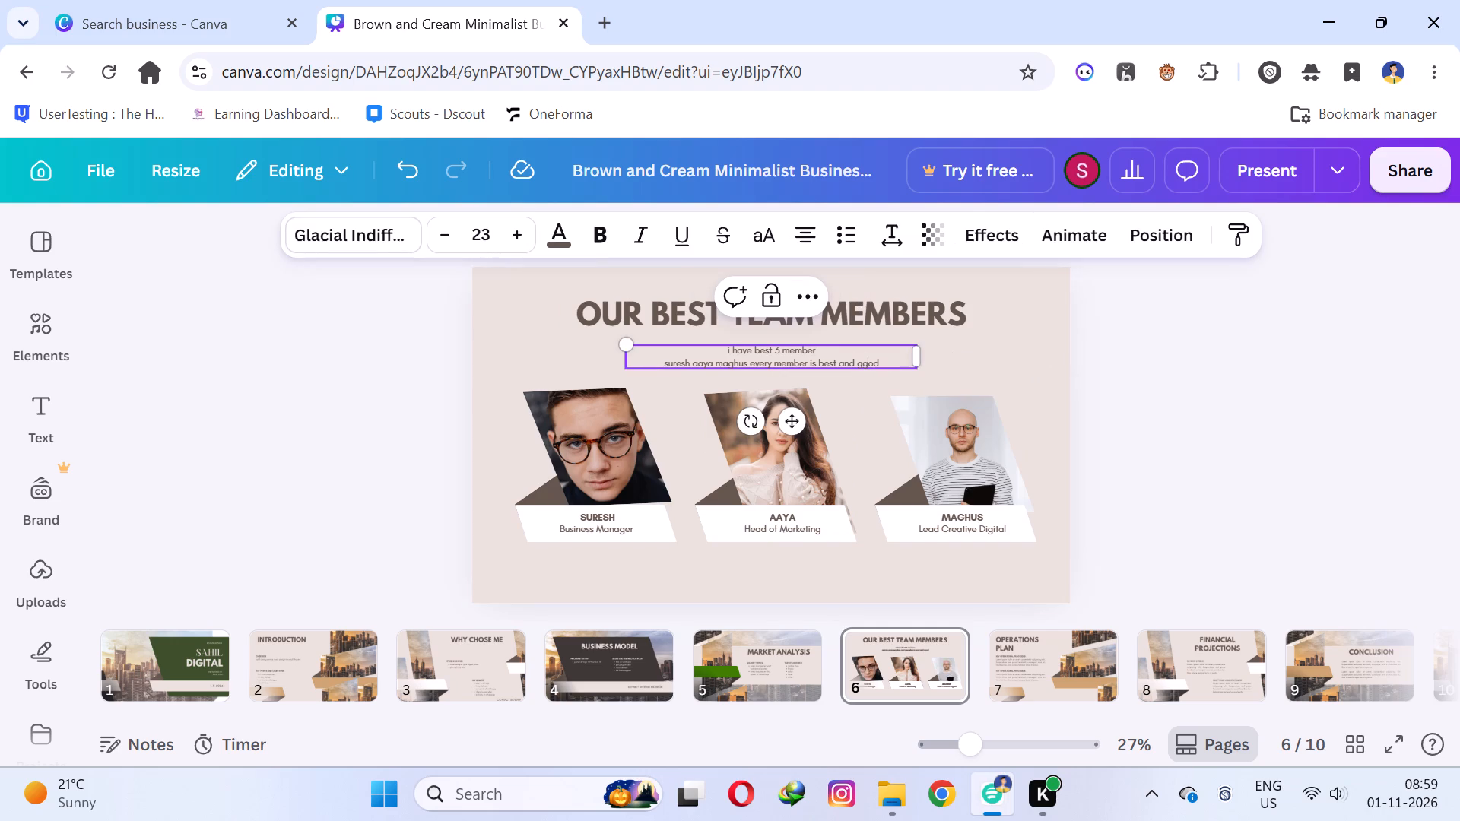
key("BackSpace")
key("o")
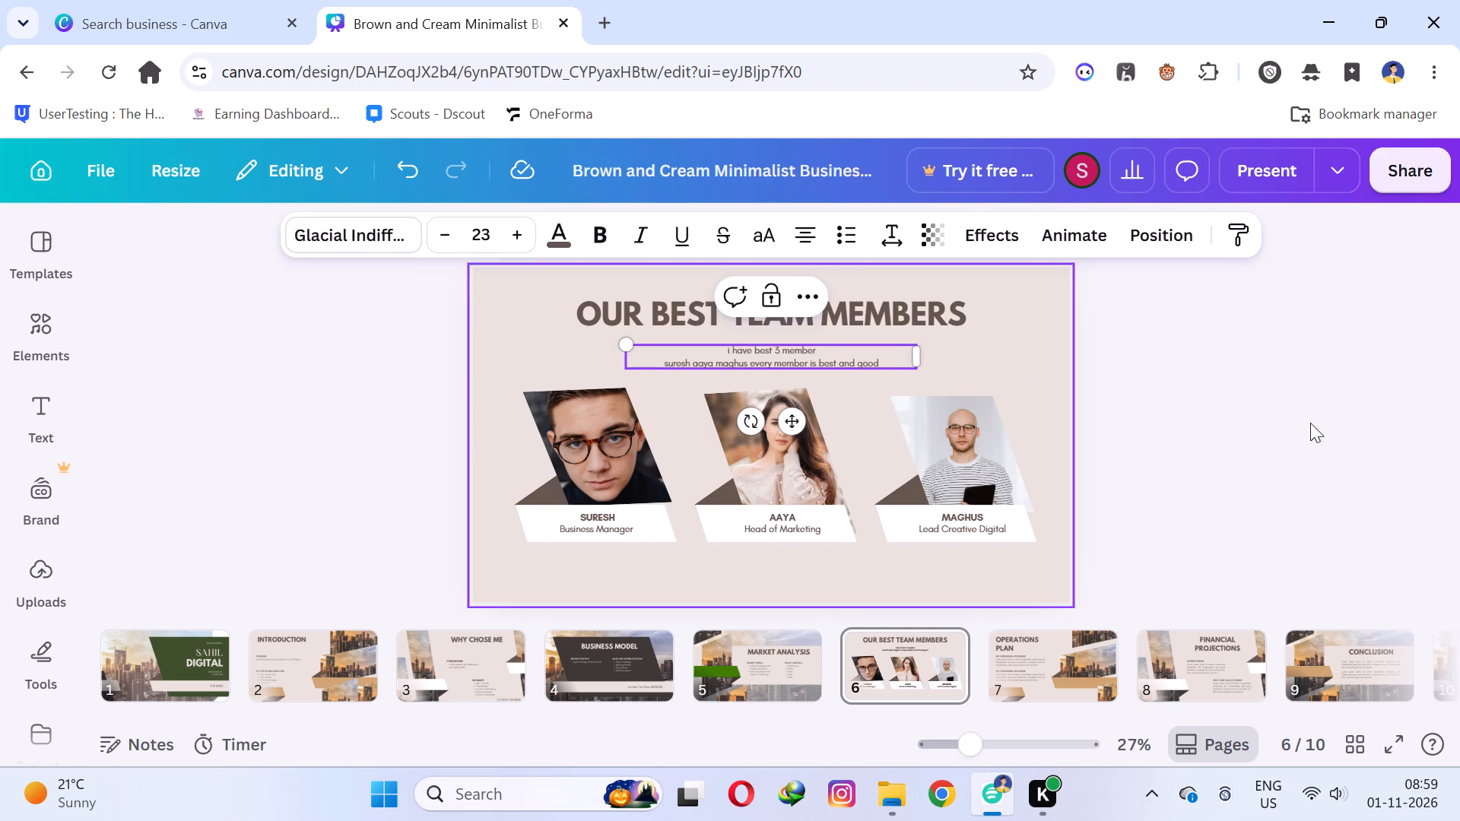
left_click(1200, 407)
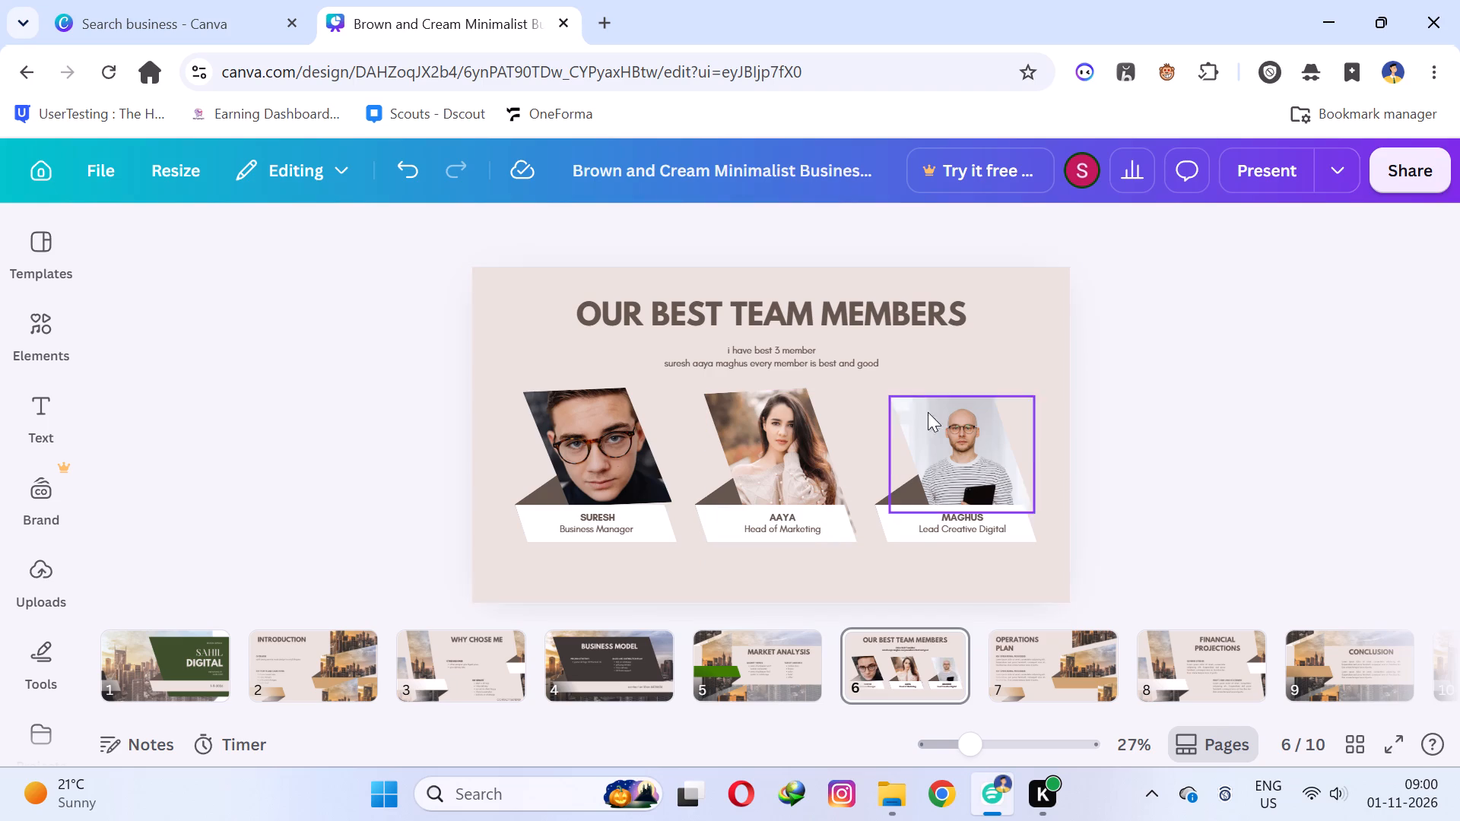
Replace the "Operations Plan" title on slide 7 with "our method".
left_click(1055, 636)
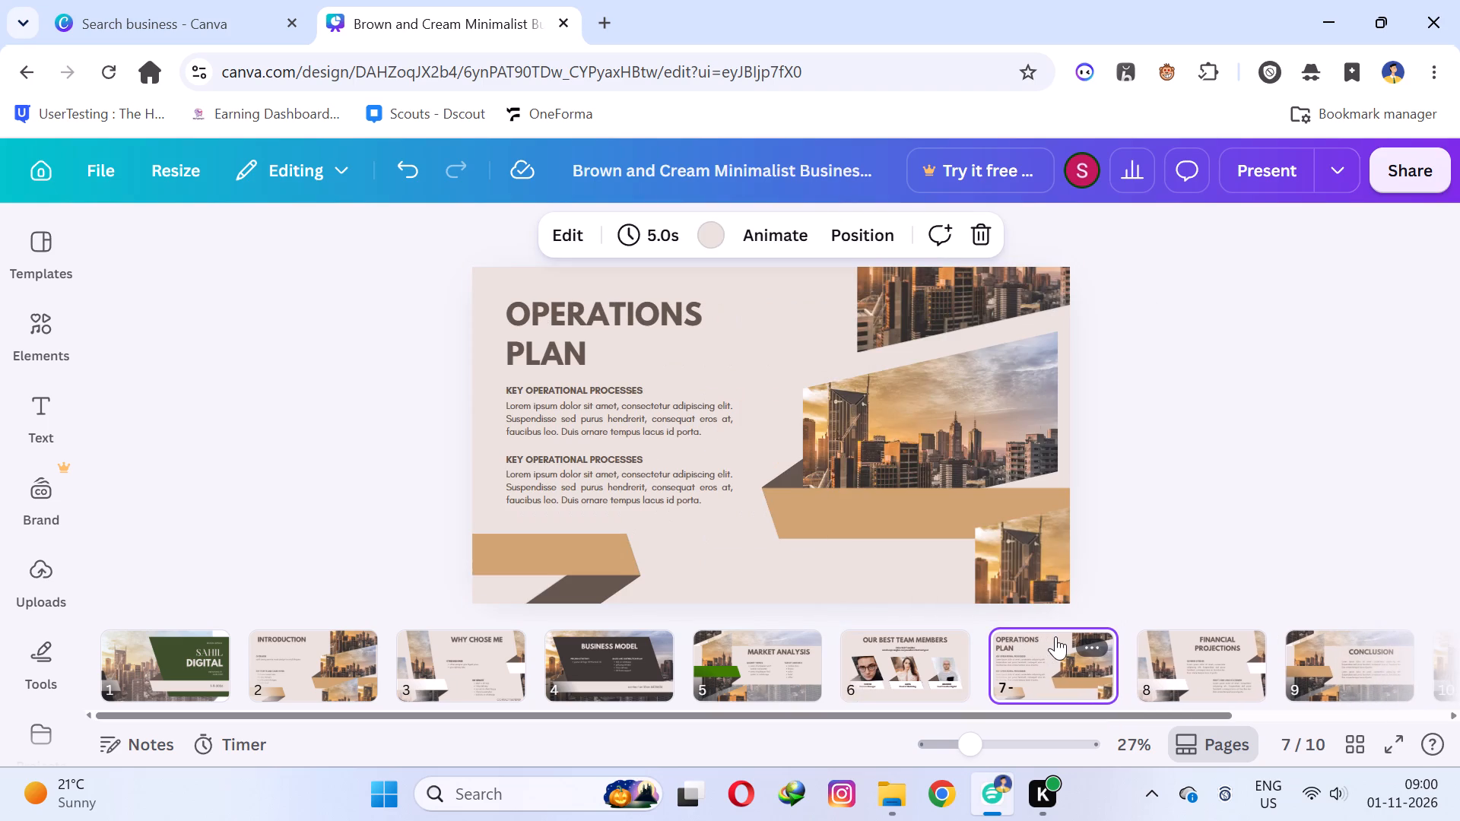
left_click(981, 636)
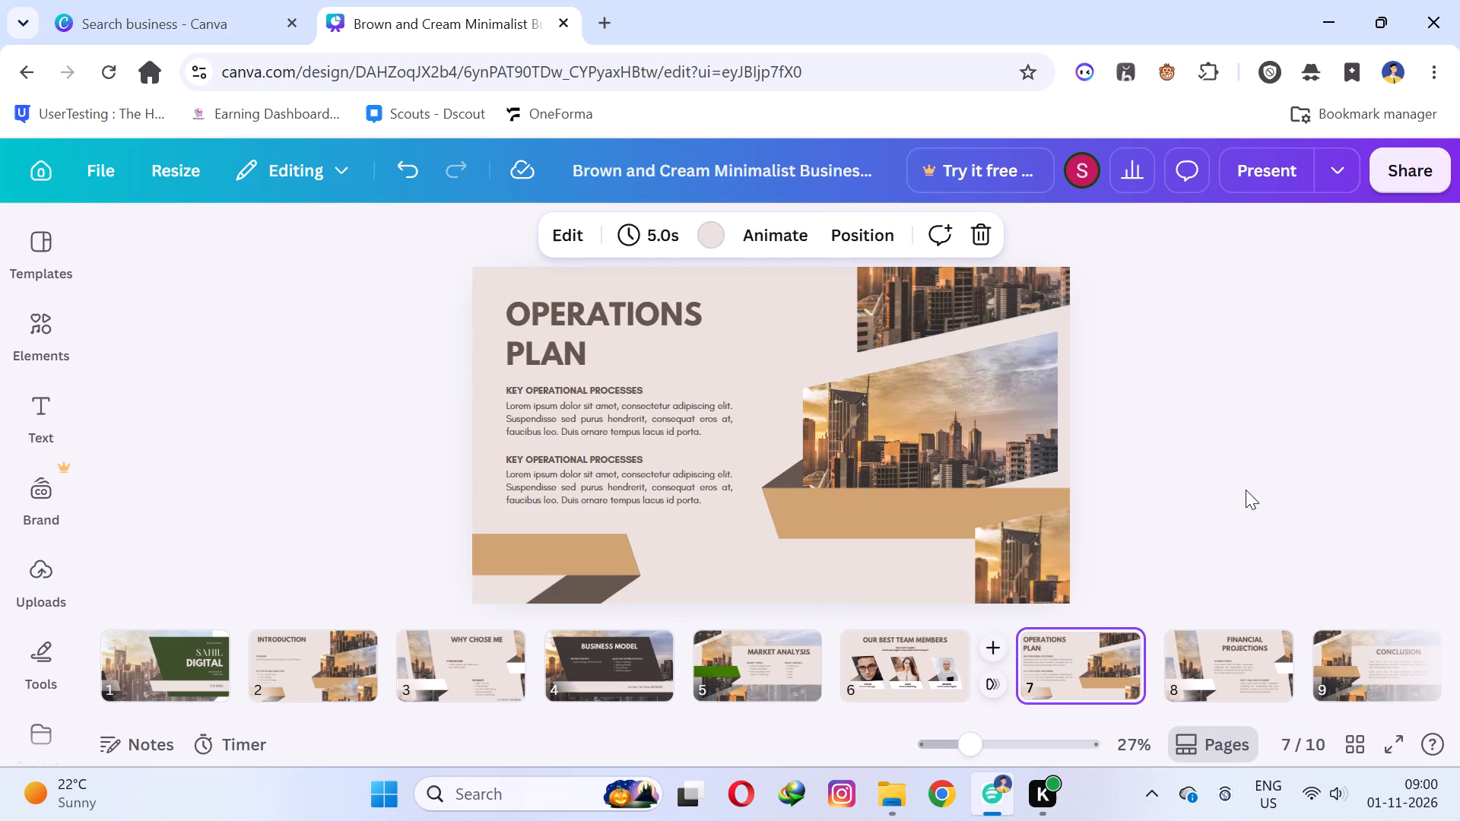
left_click(1246, 490)
left_click(1049, 662)
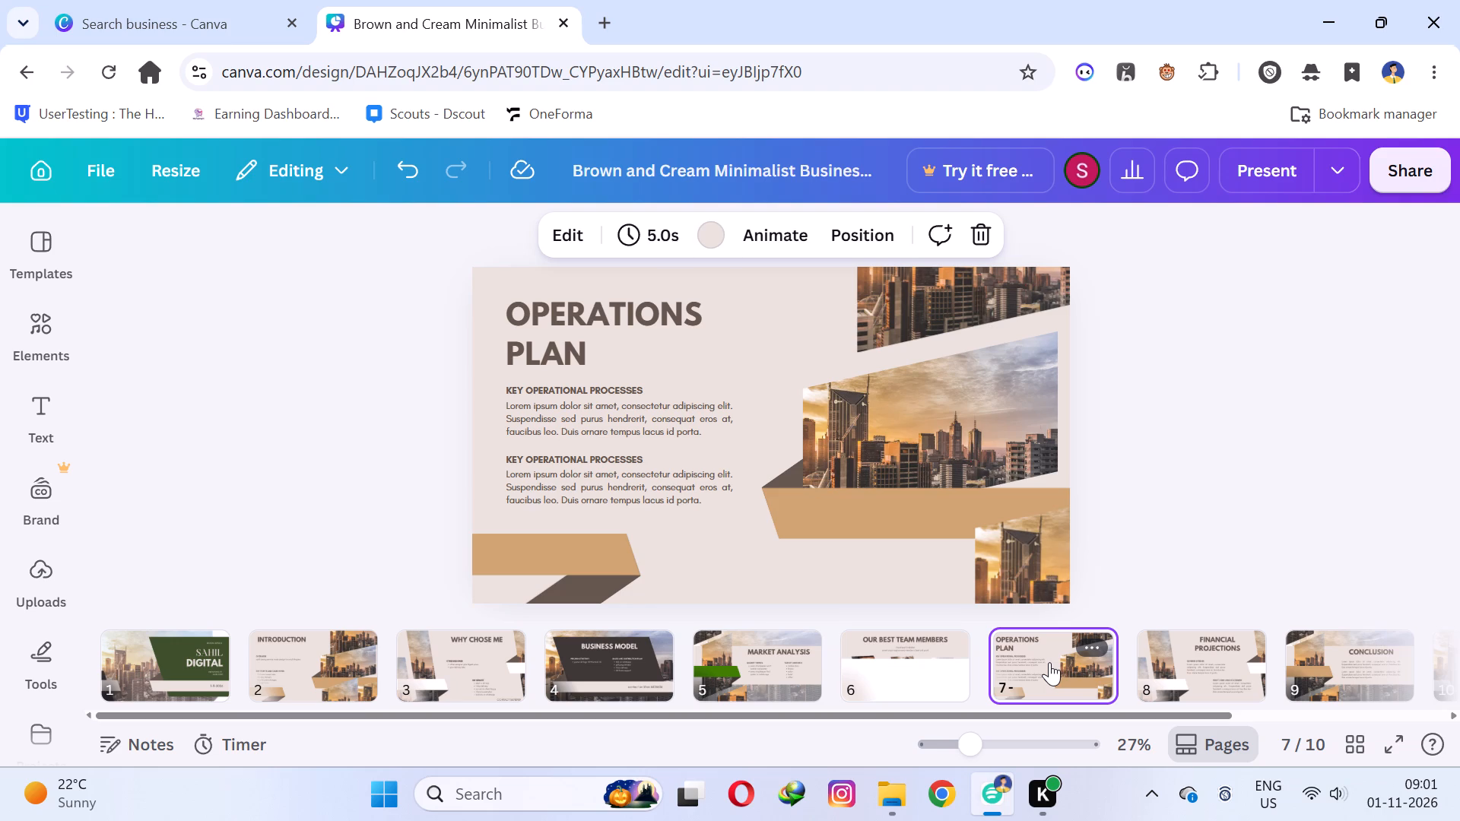
triple_click(647, 308)
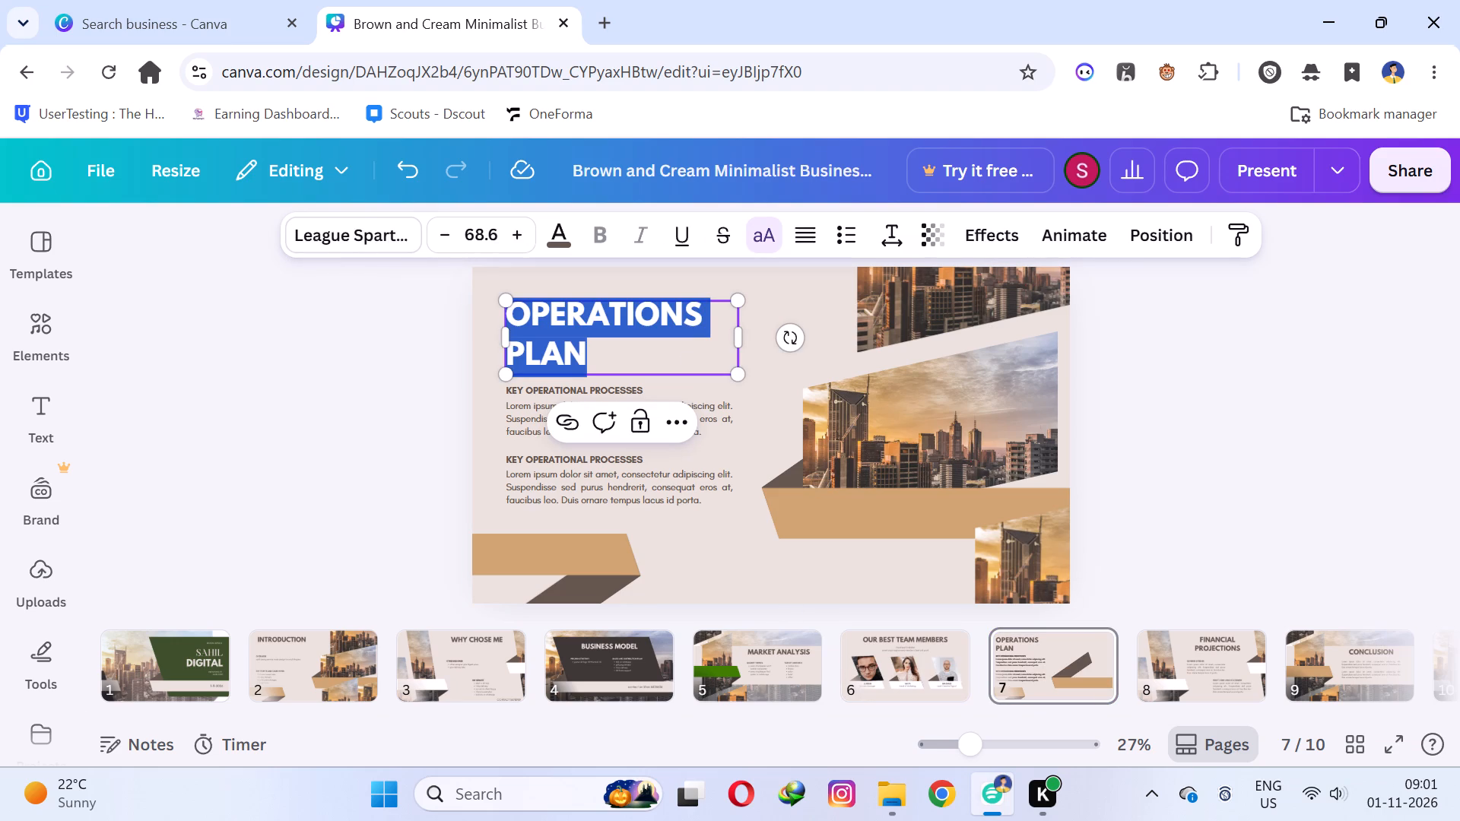
type("our")
key("space")
key("n")
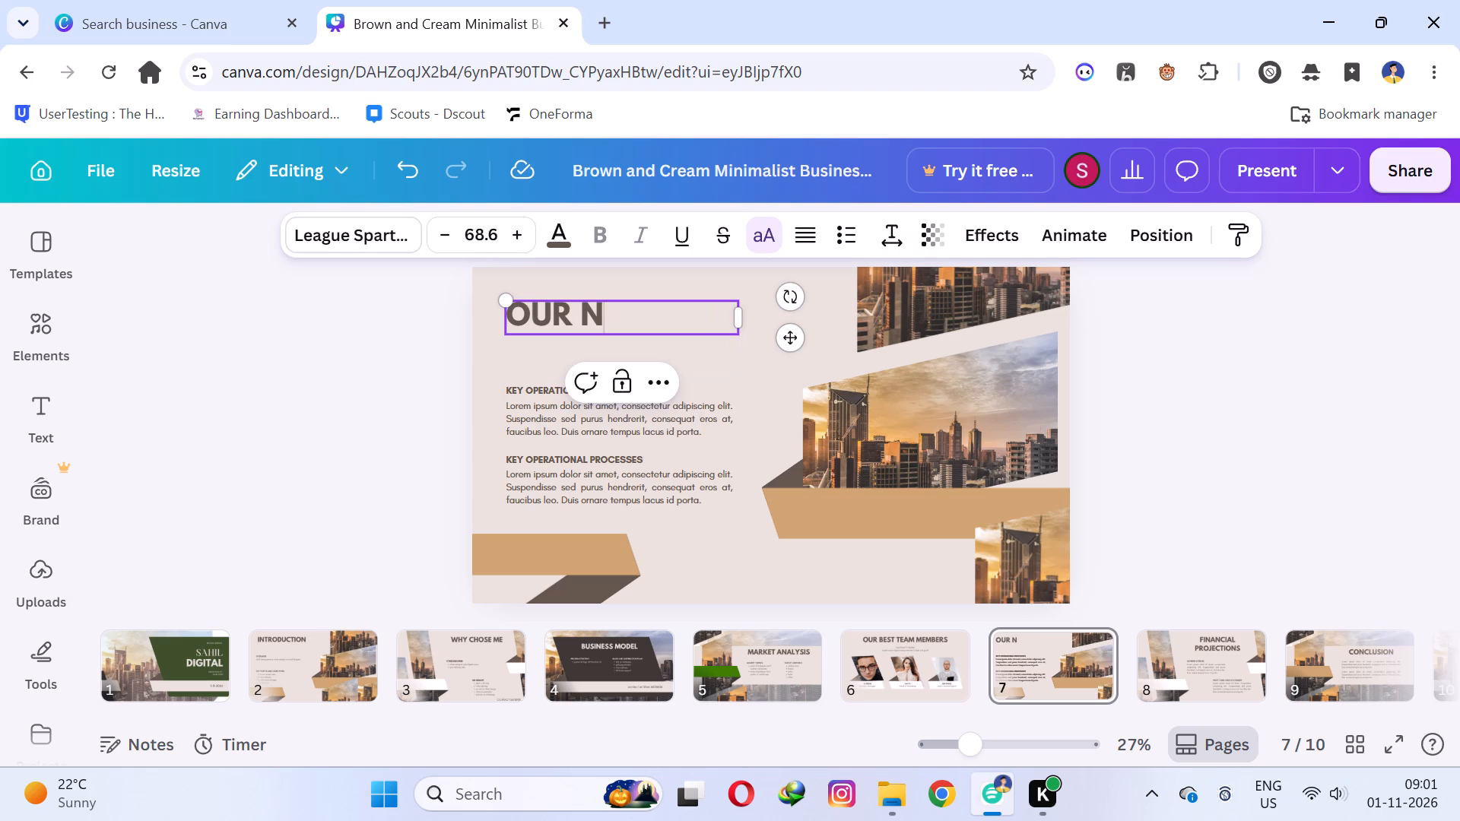
key("BackSpace")
type("method")
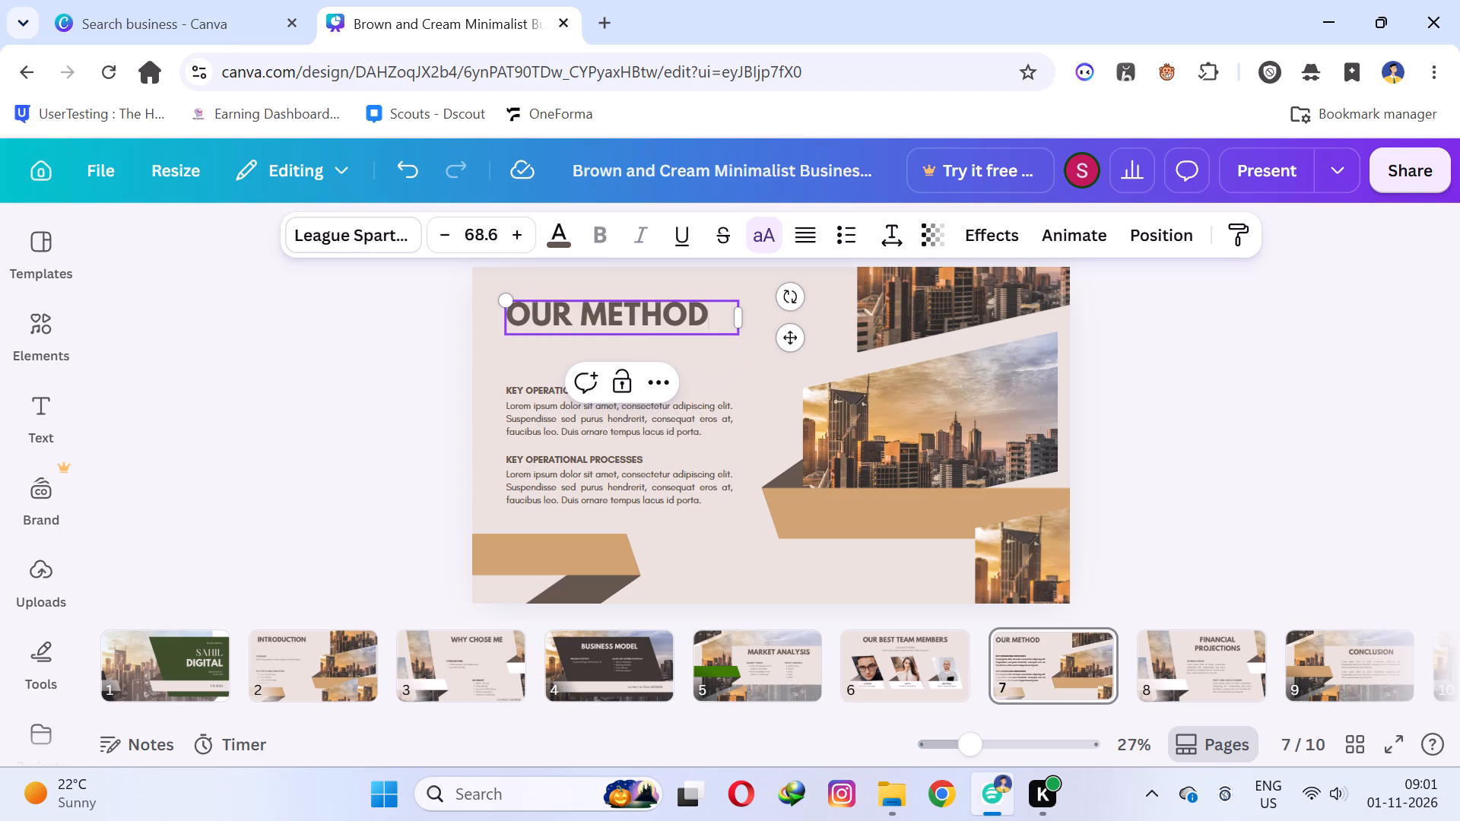
Replace the placeholder text under slide 7's first "Key Operational Processes" heading with "client contact on whatsapp.".
left_click(417, 363)
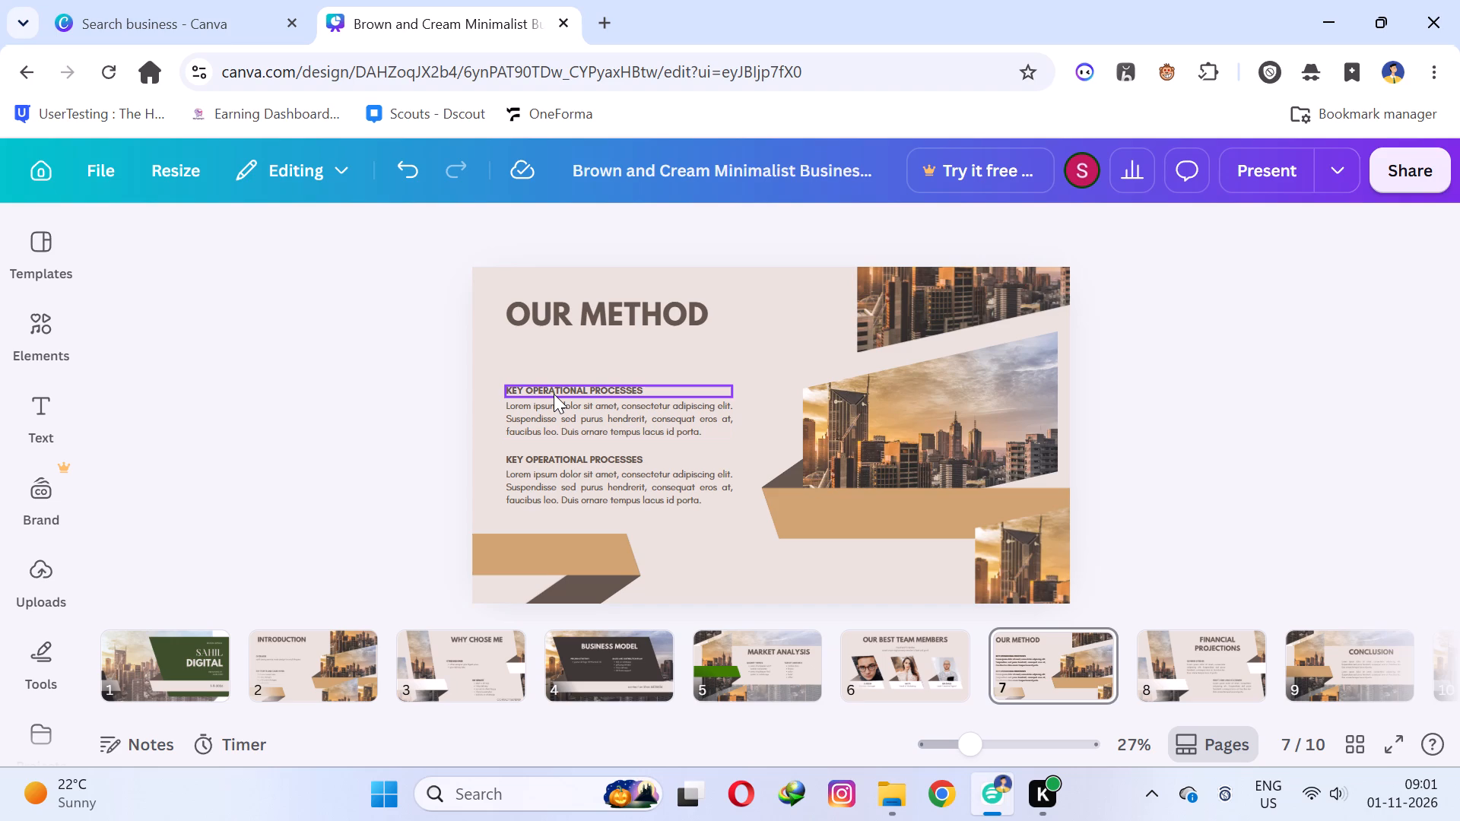
triple_click(535, 409)
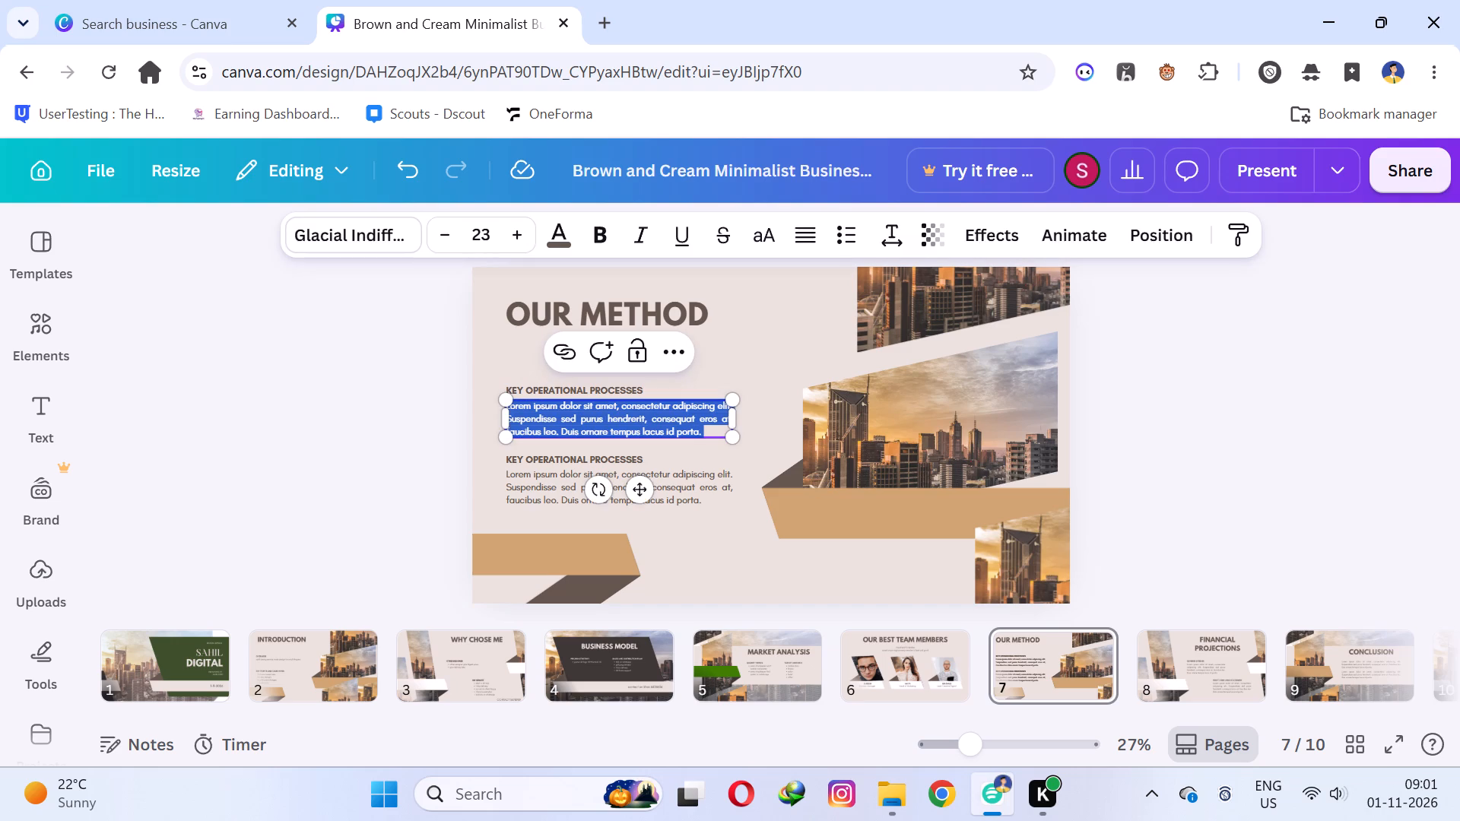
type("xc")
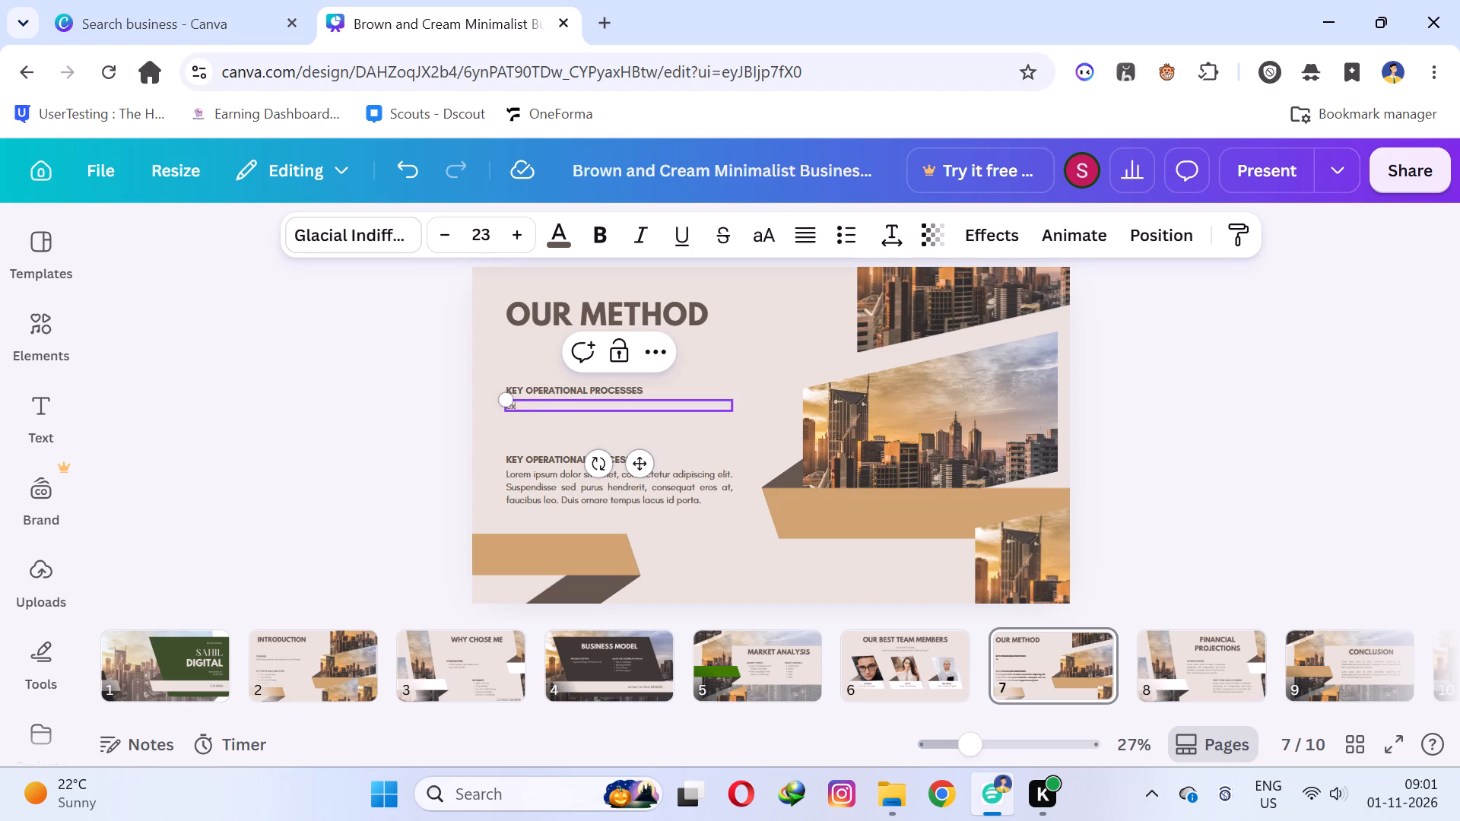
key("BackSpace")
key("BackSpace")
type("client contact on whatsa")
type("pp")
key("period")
Add two more lines to the first paragraph, reading "i give best deal." and "complete work 1 day".
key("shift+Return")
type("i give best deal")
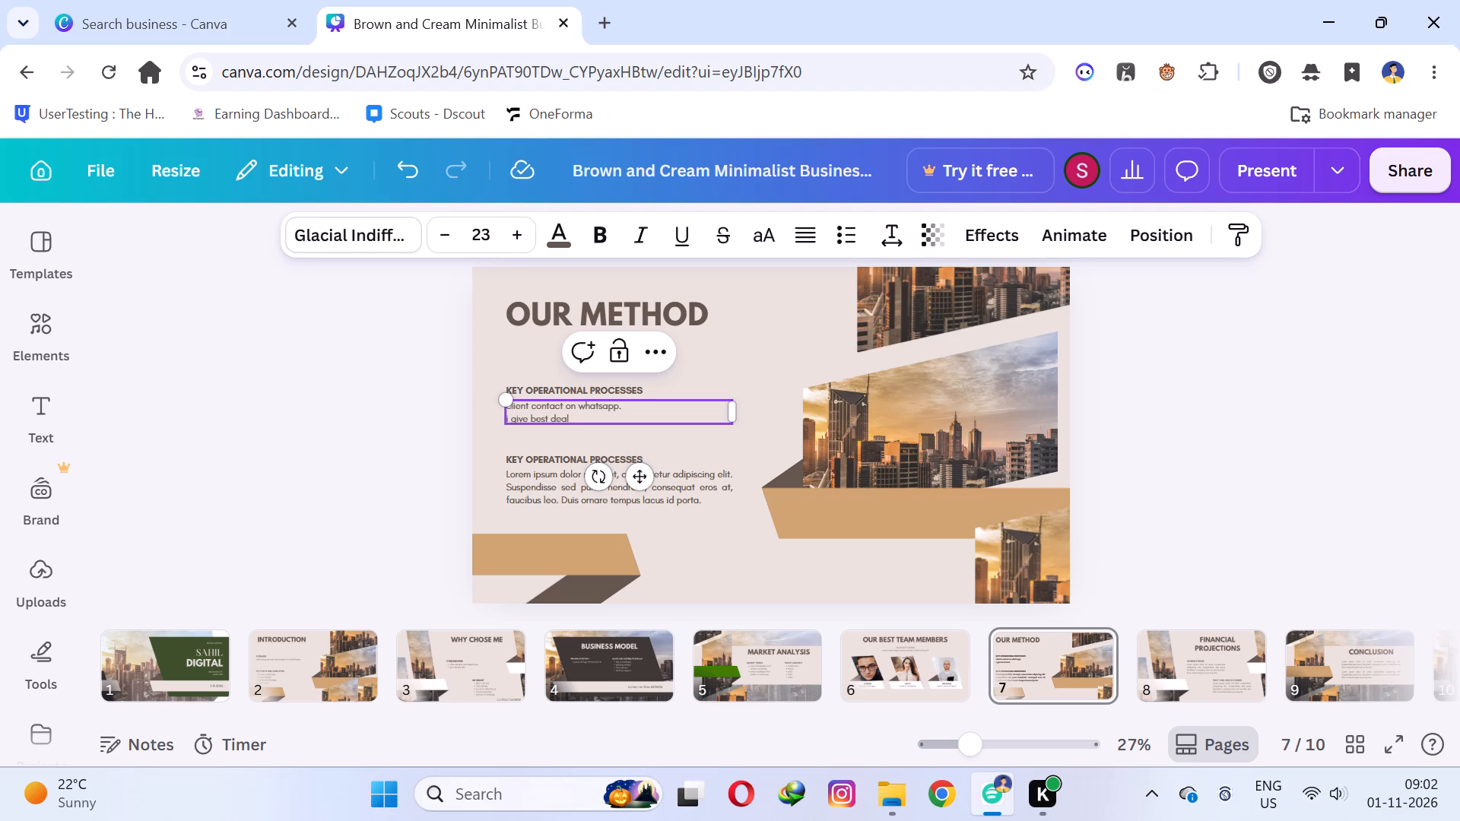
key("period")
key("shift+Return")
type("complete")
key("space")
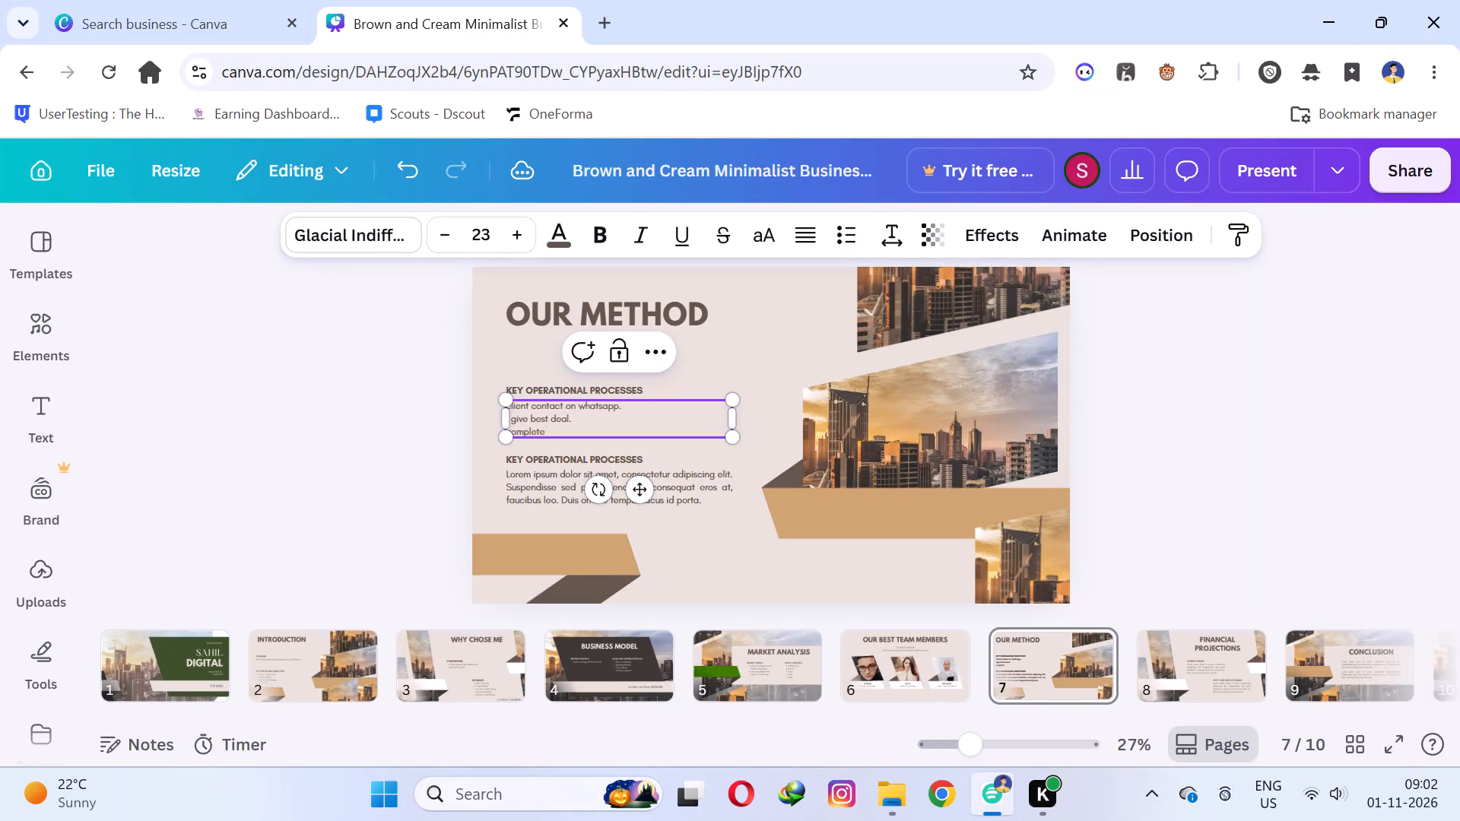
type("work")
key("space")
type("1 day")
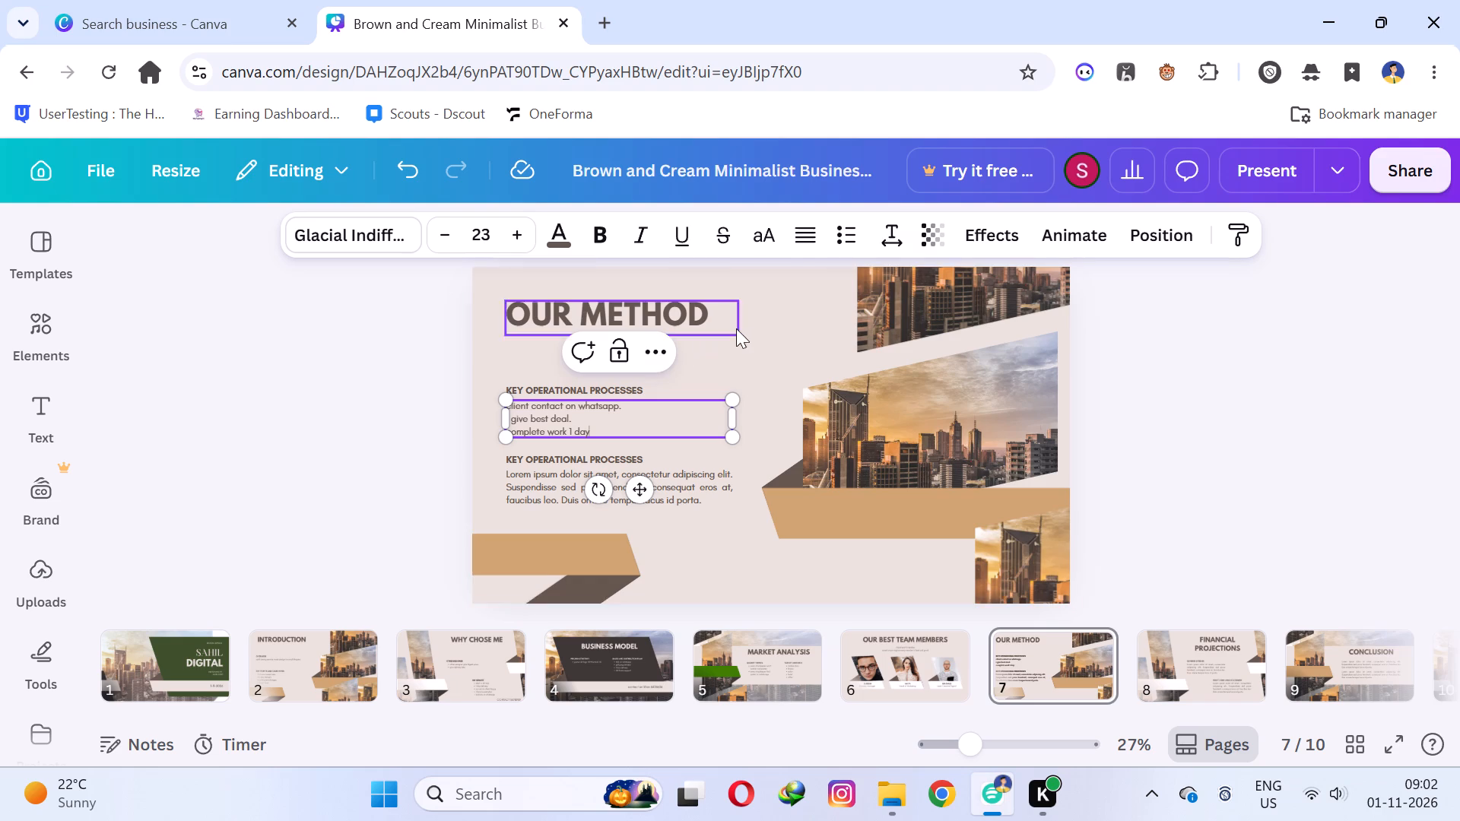
left_click(760, 344)
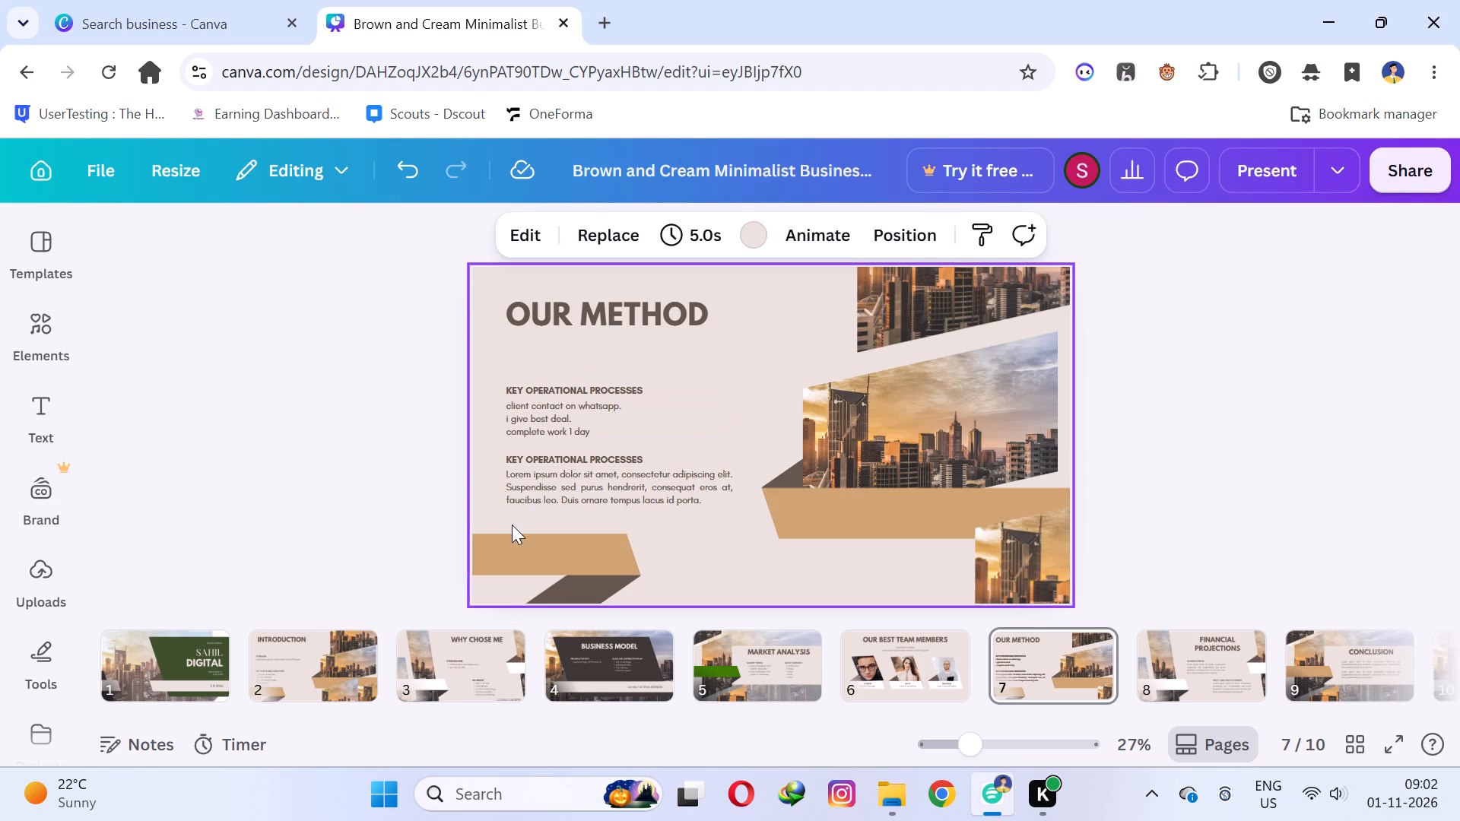
Replace the placeholder text under the second "Key Operational Processes" heading with "sample giving on whatsapp".
triple_click(552, 483)
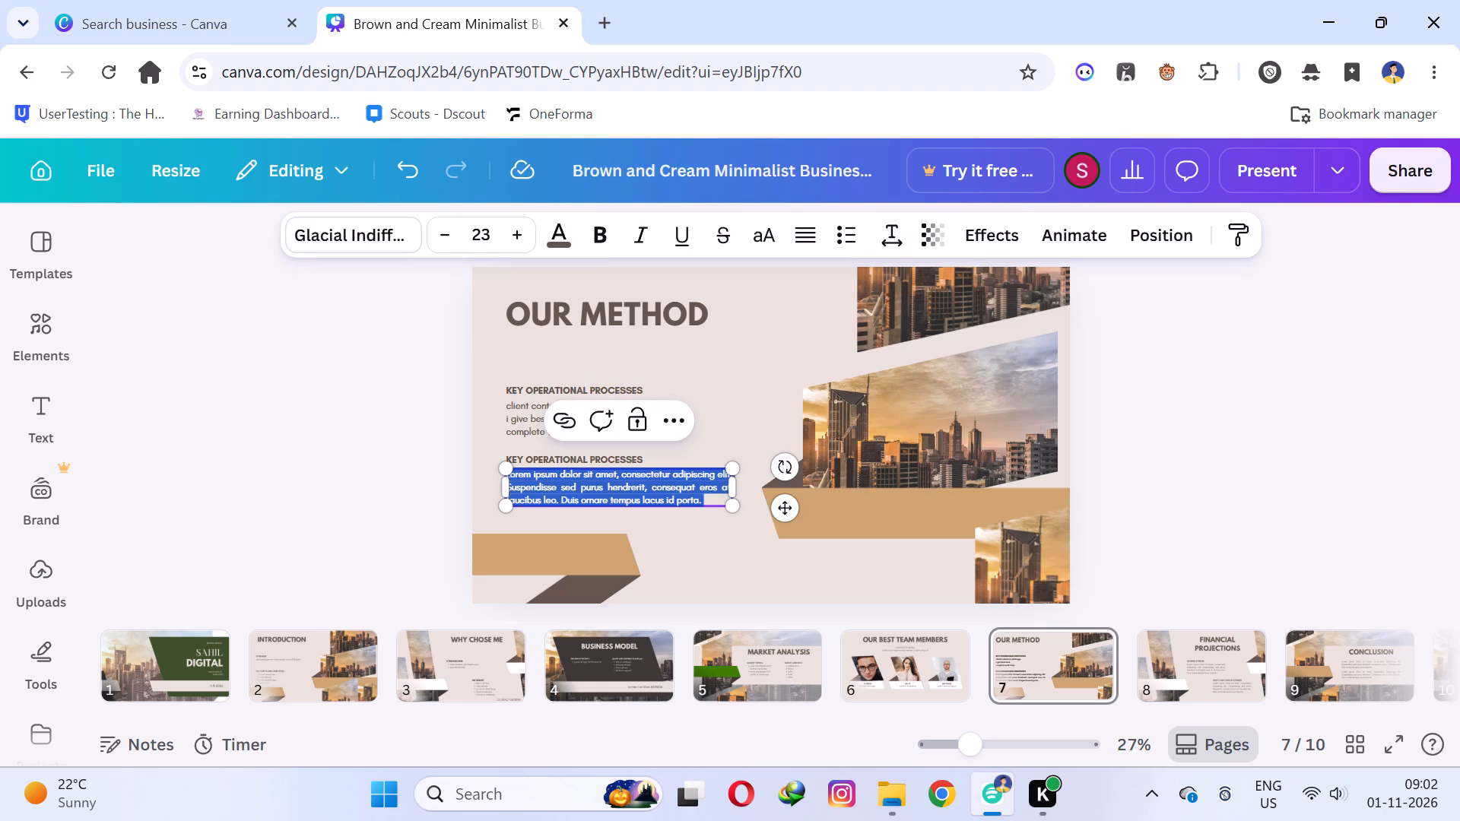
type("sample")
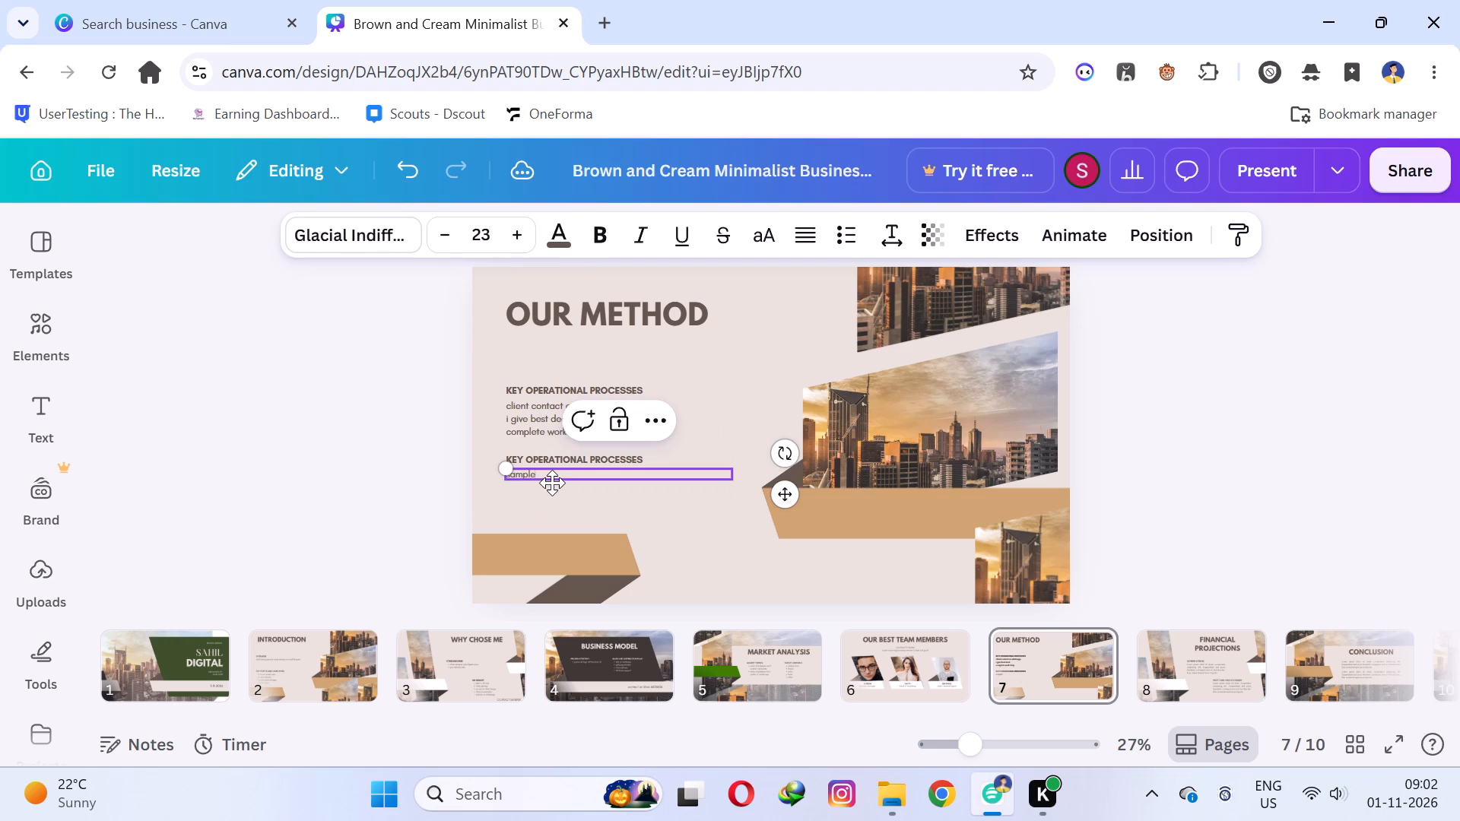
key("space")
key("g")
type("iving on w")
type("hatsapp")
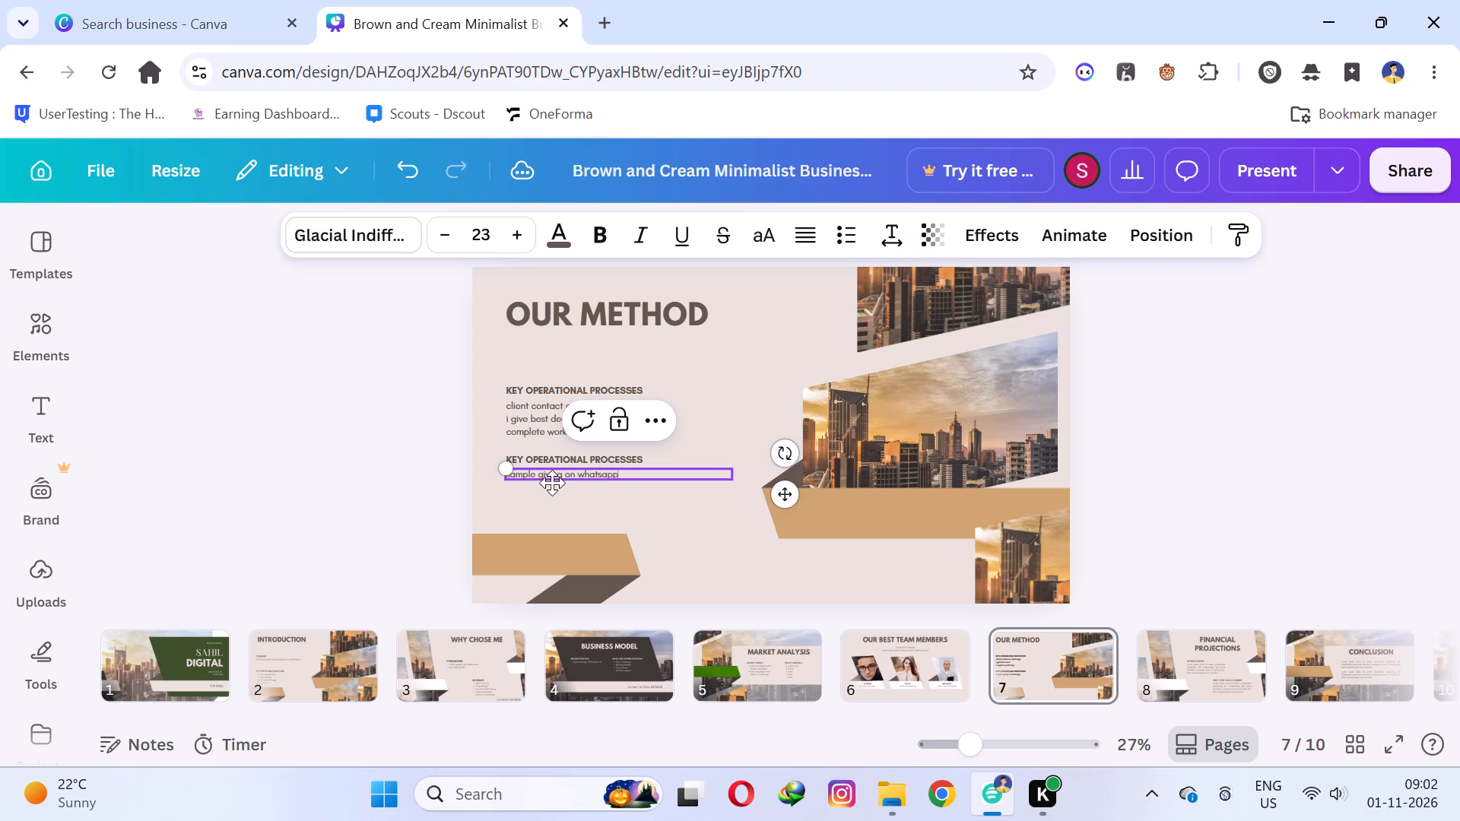
Add a second line to the lower paragraph reading "if customer not likke i change it.".
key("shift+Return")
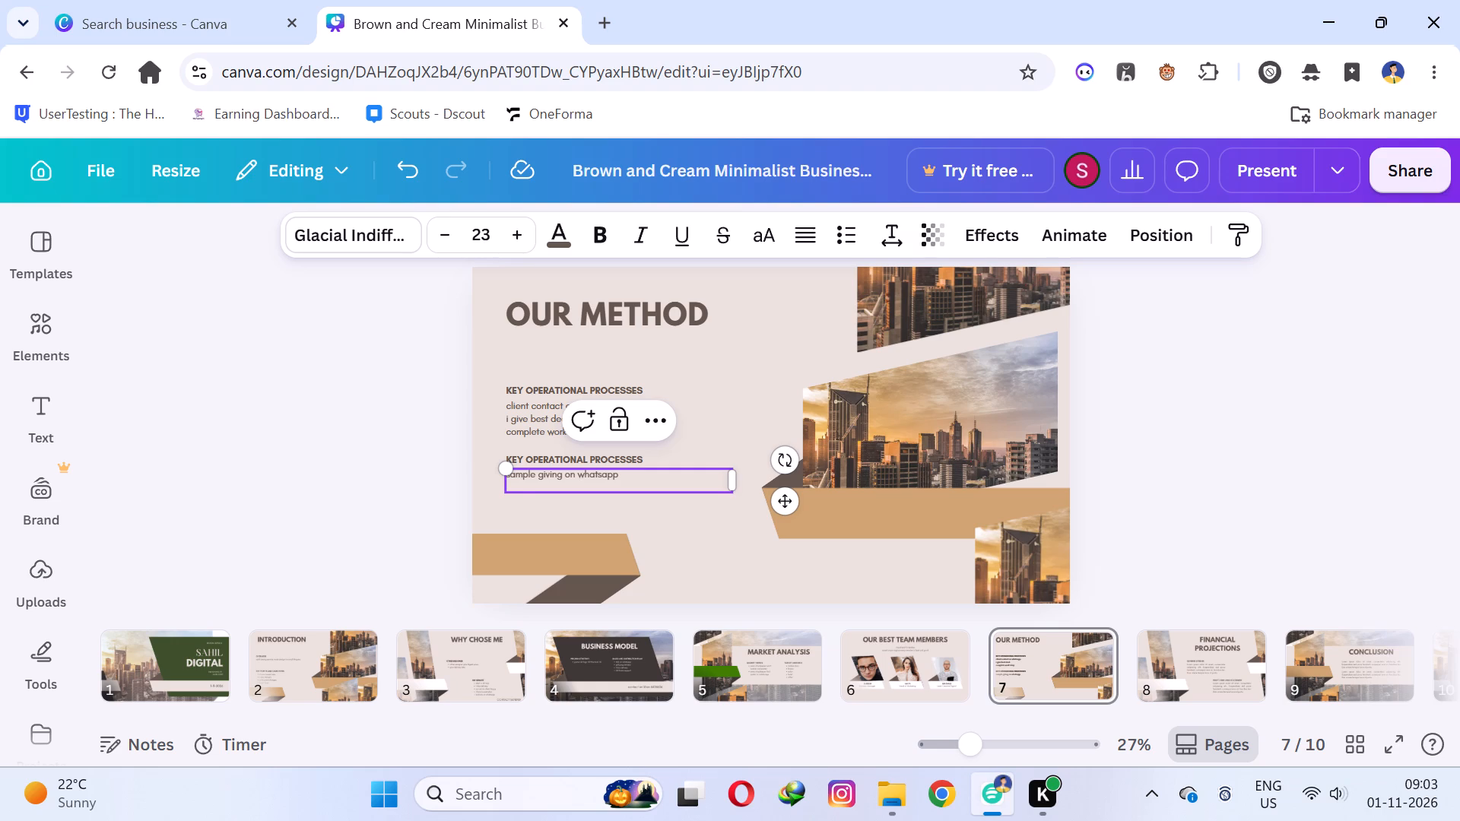
left_click(522, 491)
left_click(625, 475)
key("shift+Return")
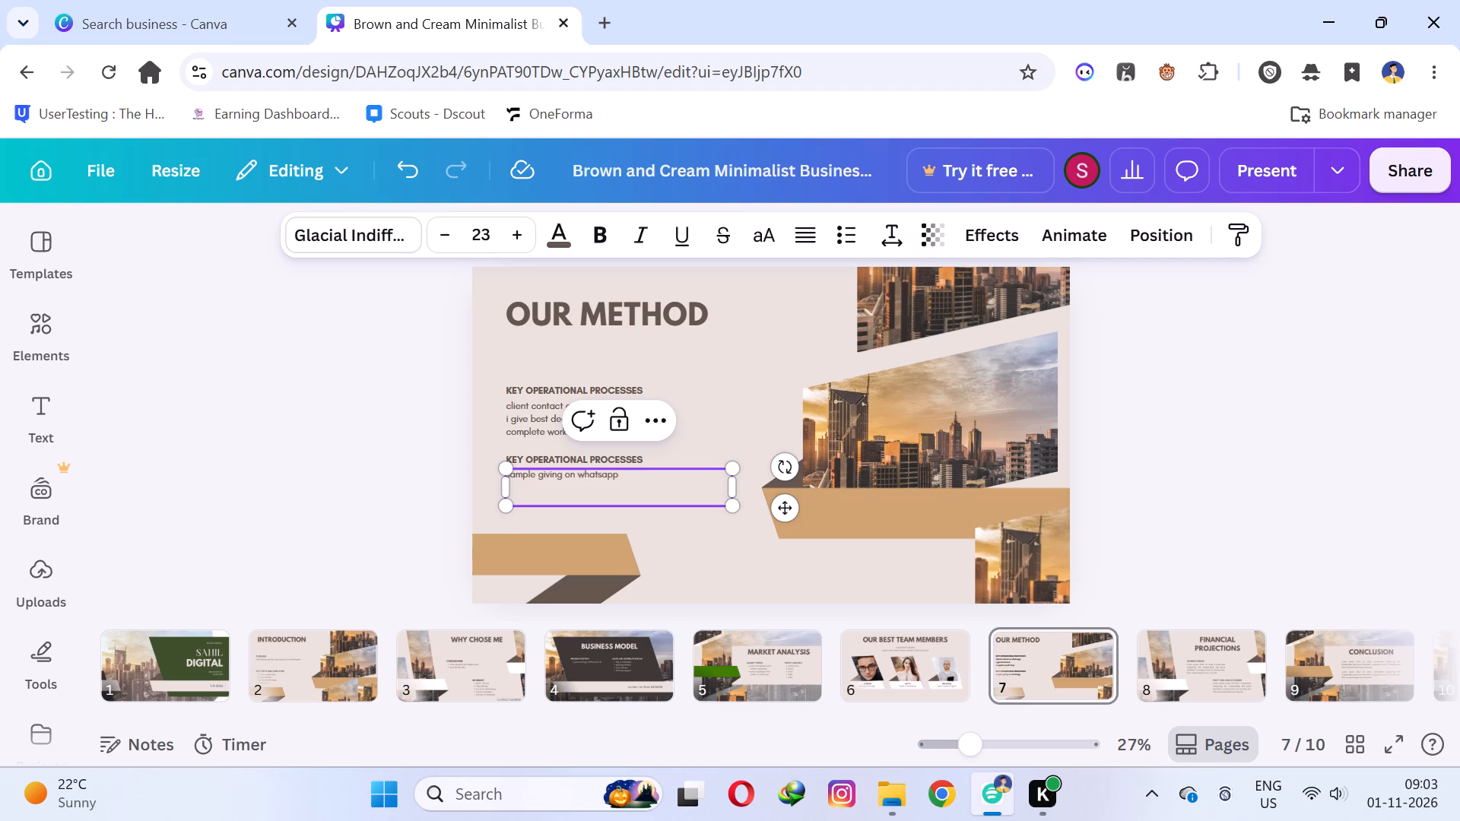
key("shift+Return")
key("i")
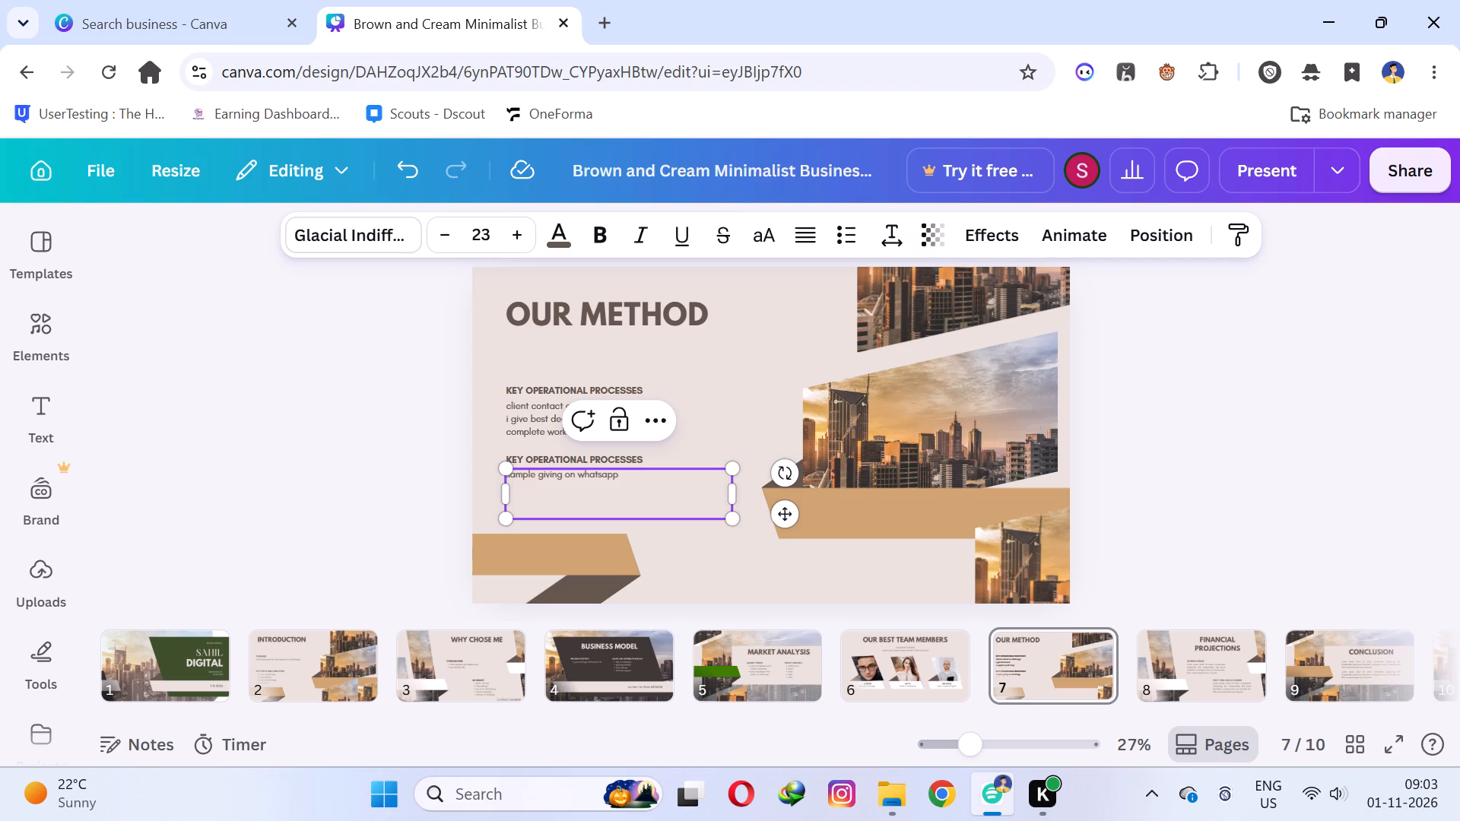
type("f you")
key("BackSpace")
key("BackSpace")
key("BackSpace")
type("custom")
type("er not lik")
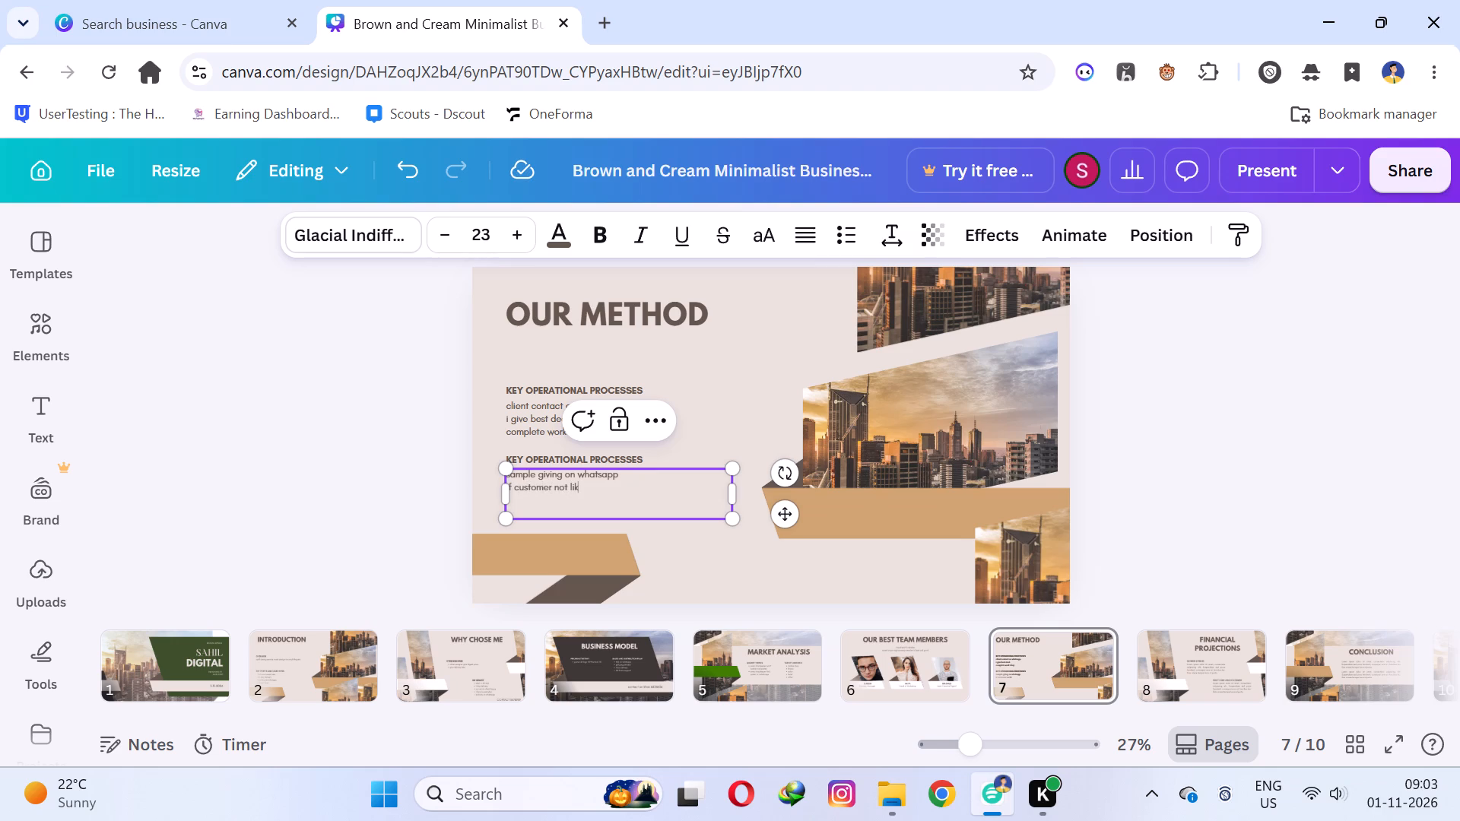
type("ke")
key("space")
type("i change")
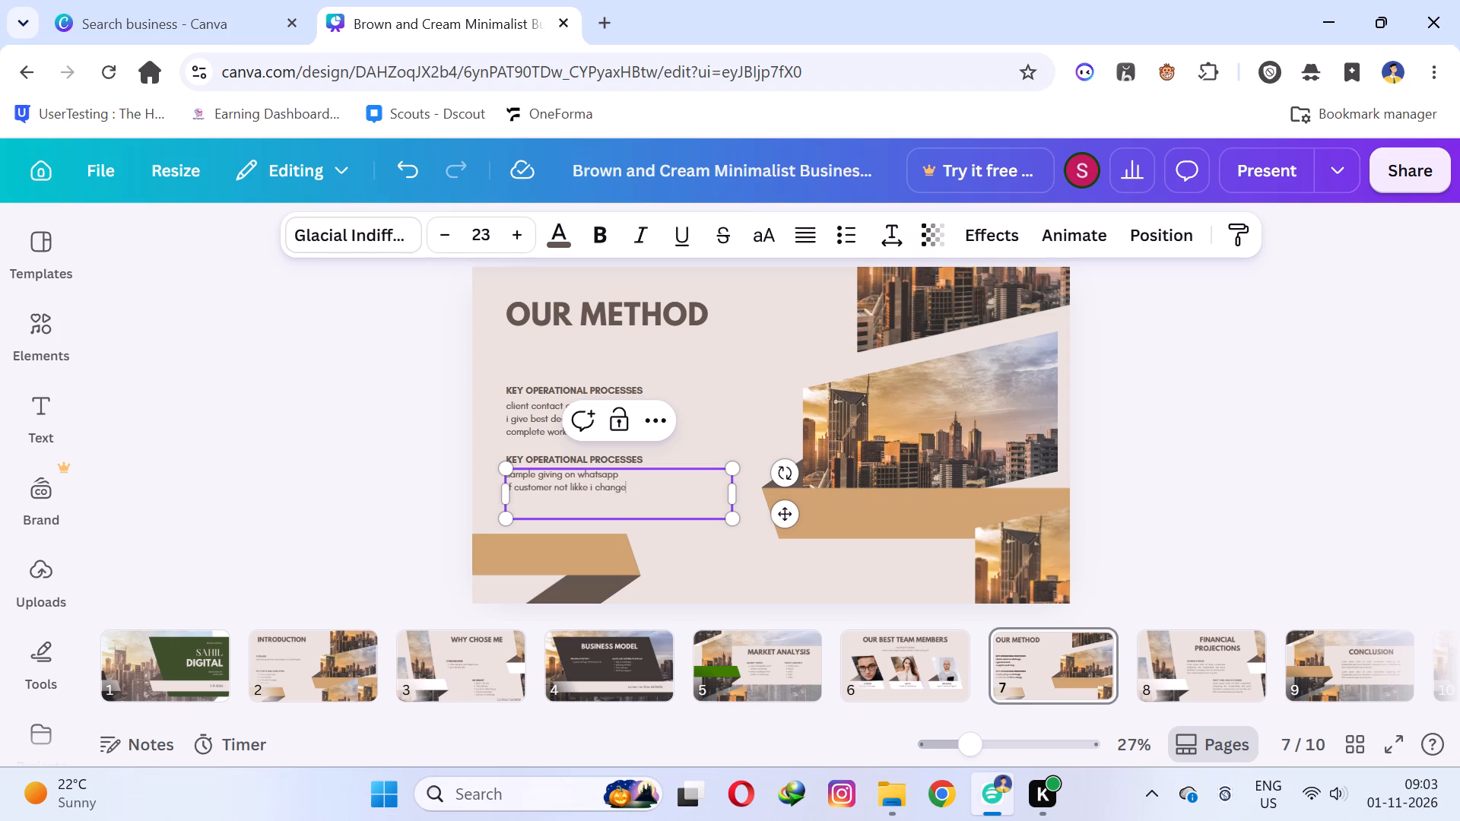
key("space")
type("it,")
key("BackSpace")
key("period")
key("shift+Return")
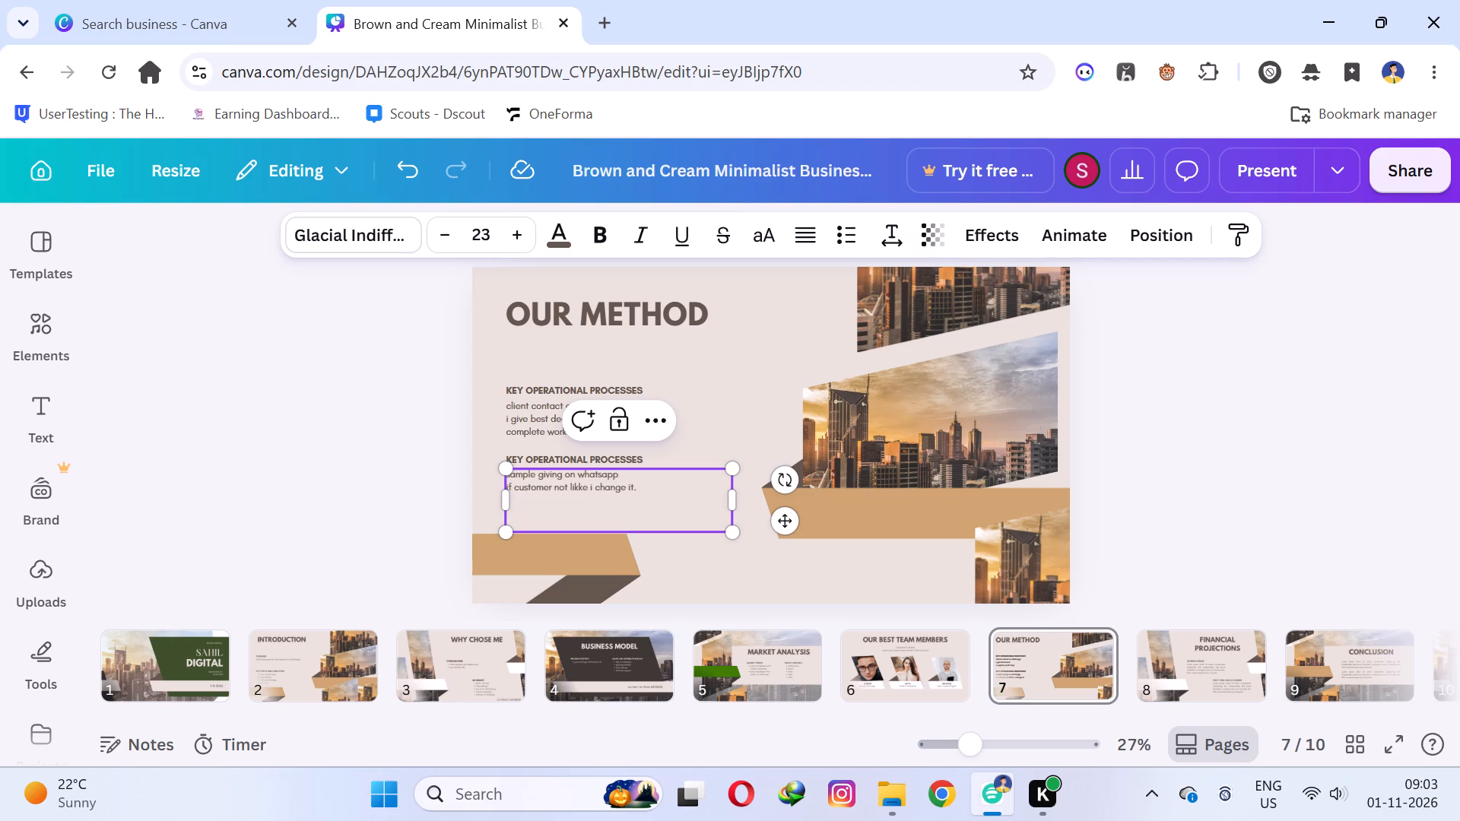
left_click(582, 506)
left_click(778, 370)
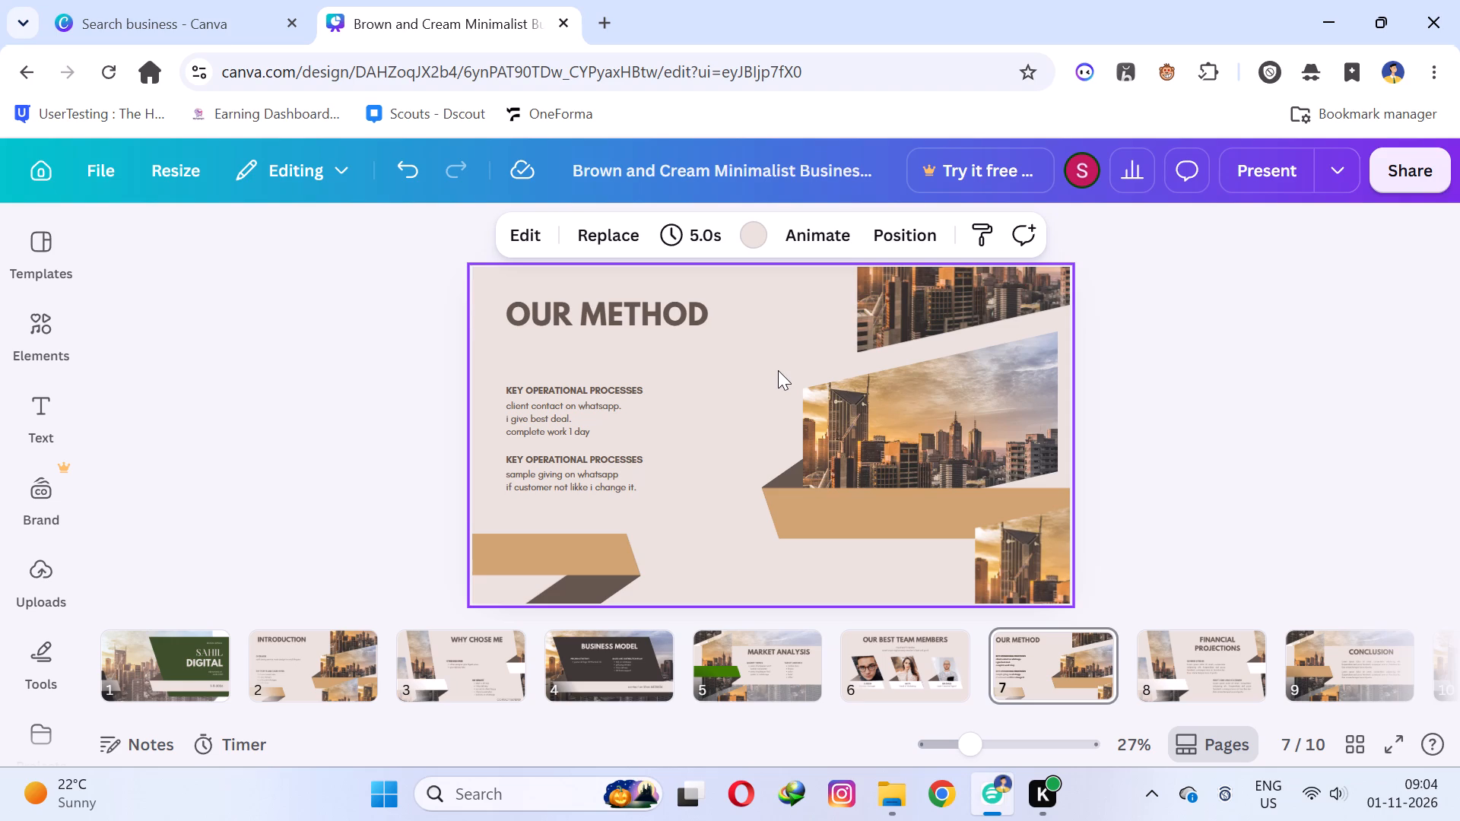
Recolour the tan bar in the slide's lower-left corner to the bright pure green among the dark green shades.
left_click(573, 537)
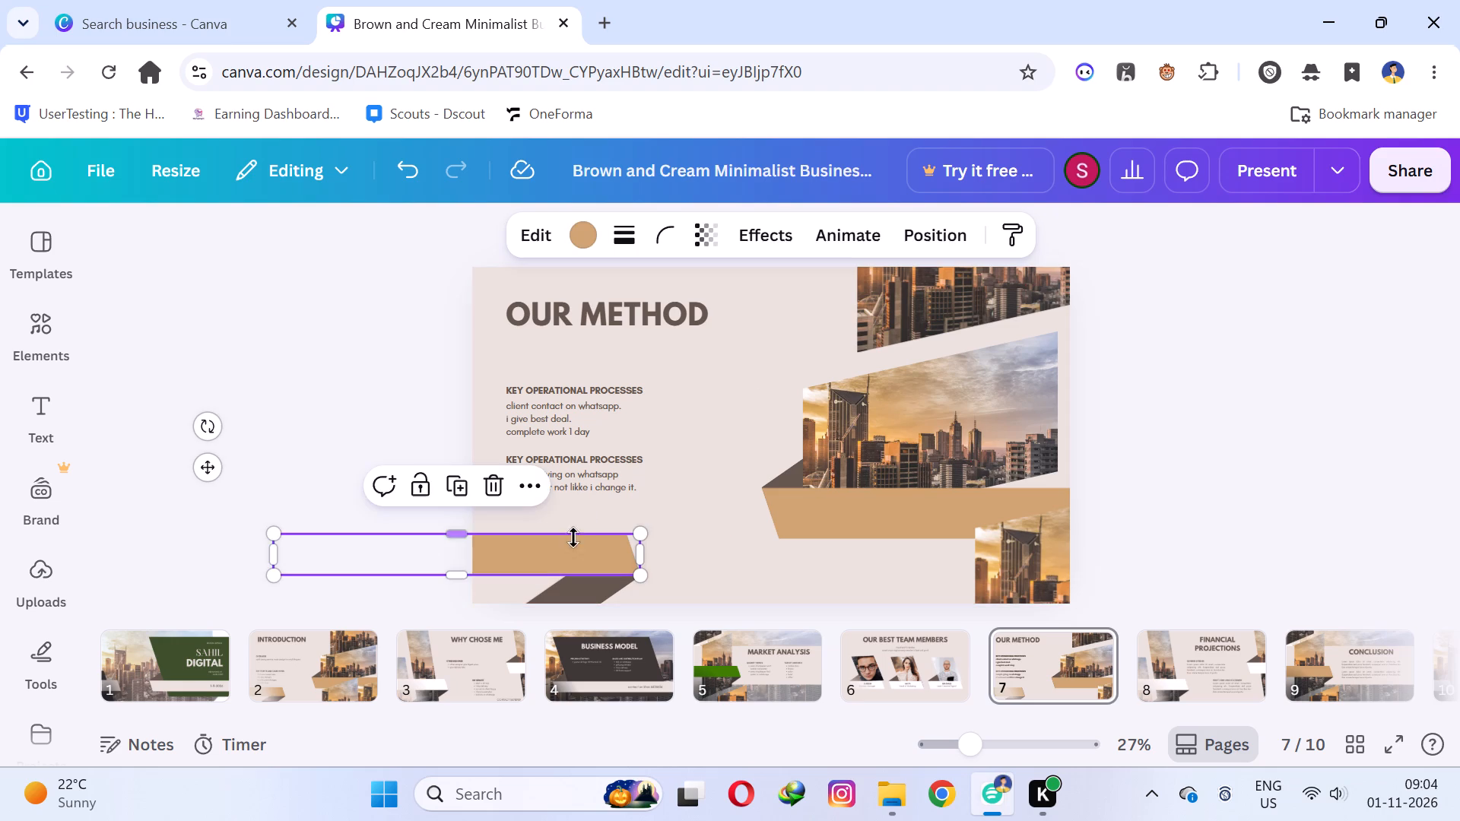
left_click(594, 232)
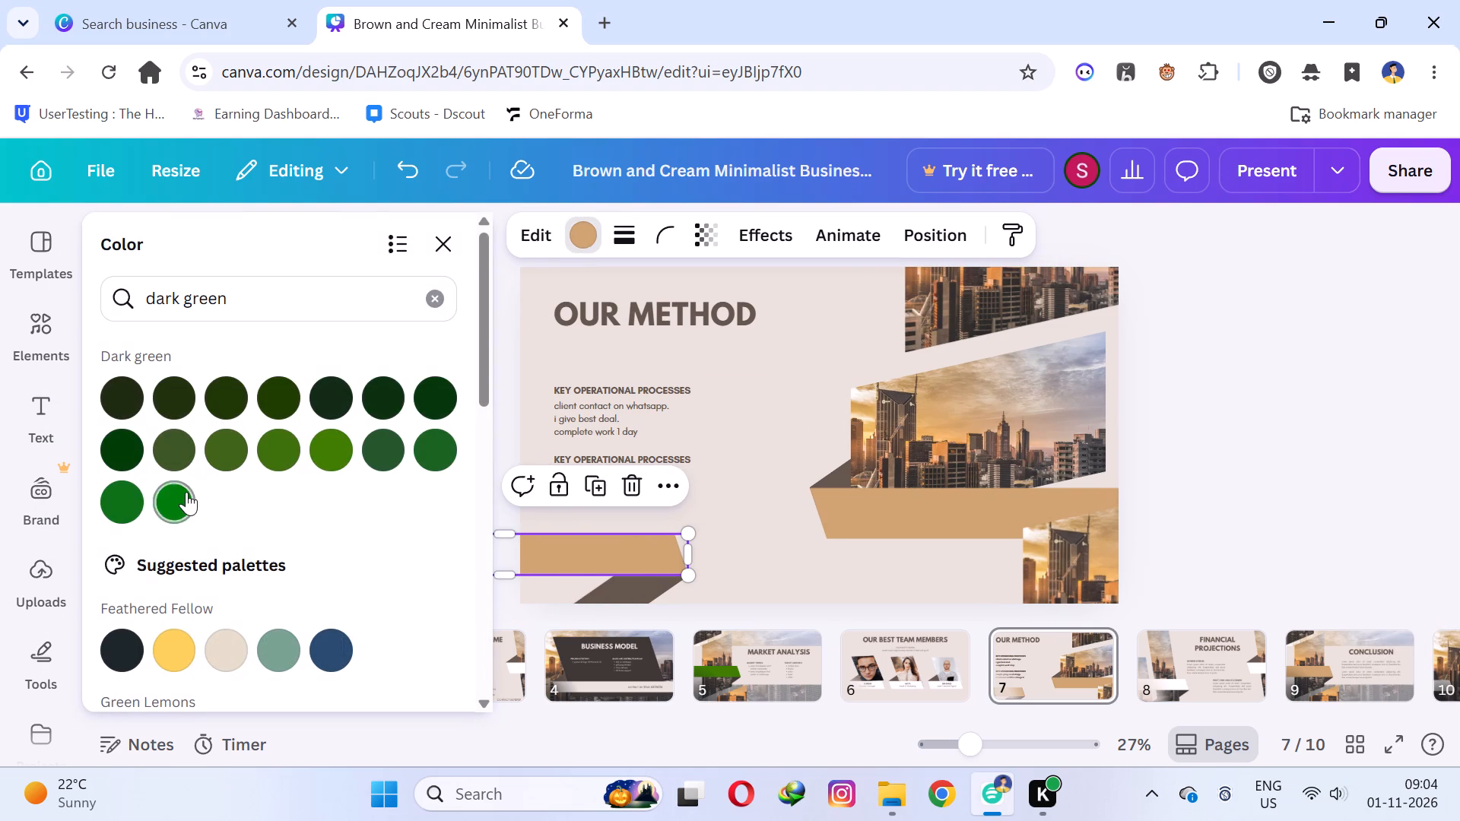
left_click(185, 492)
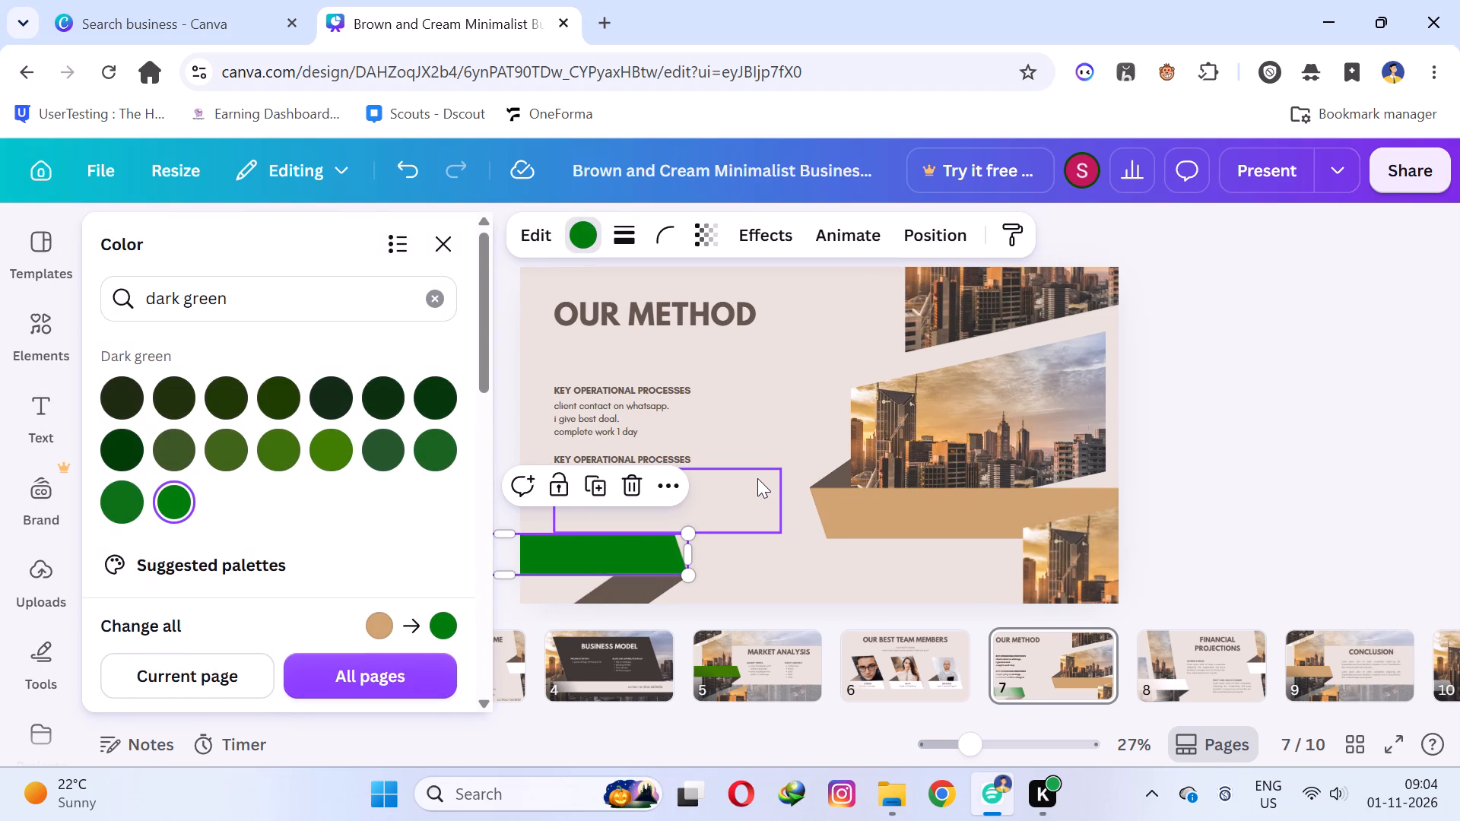
left_click(332, 447)
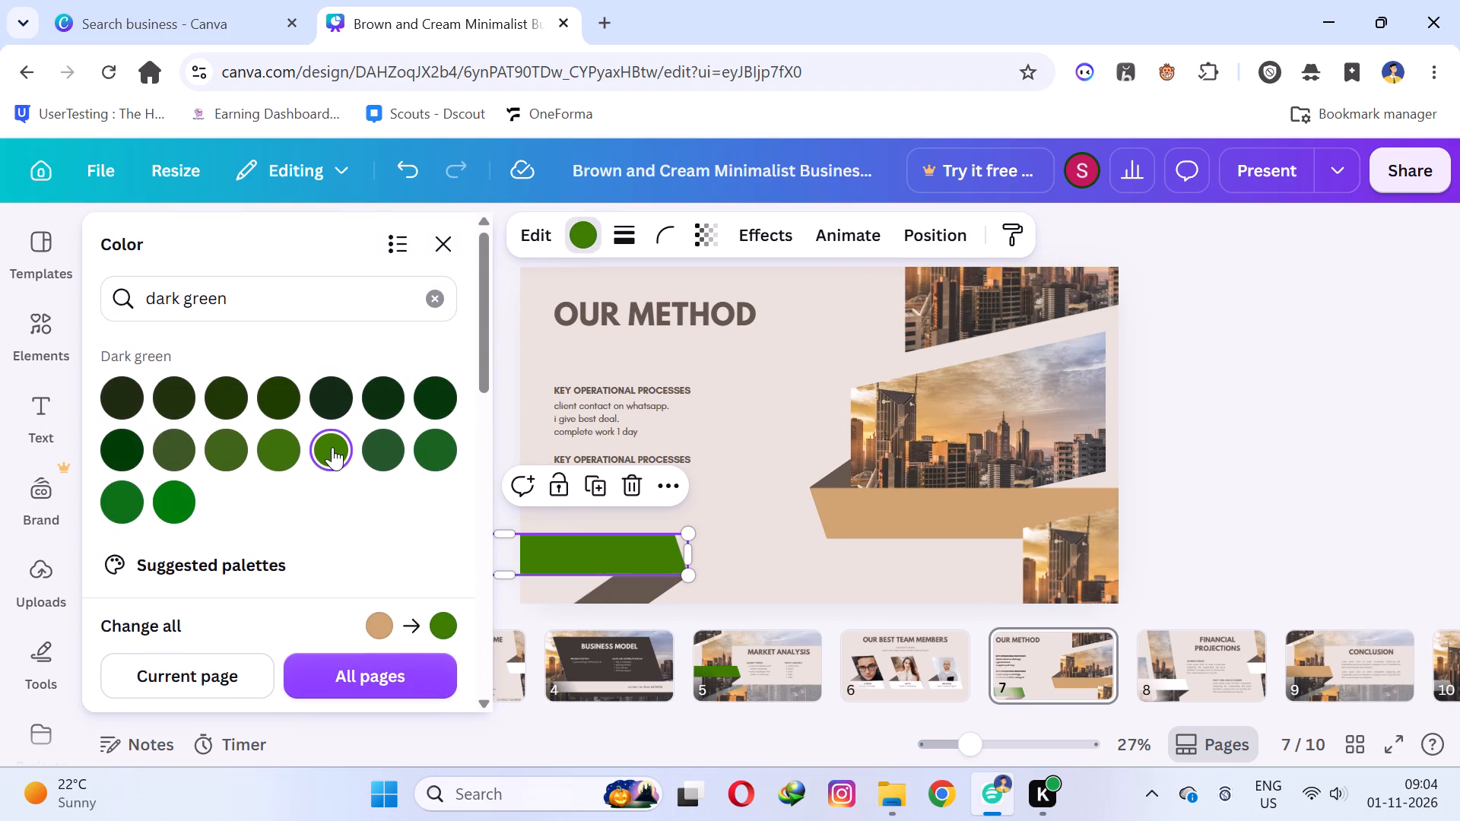
left_click(185, 502)
scroll(240, 532, "down", 2)
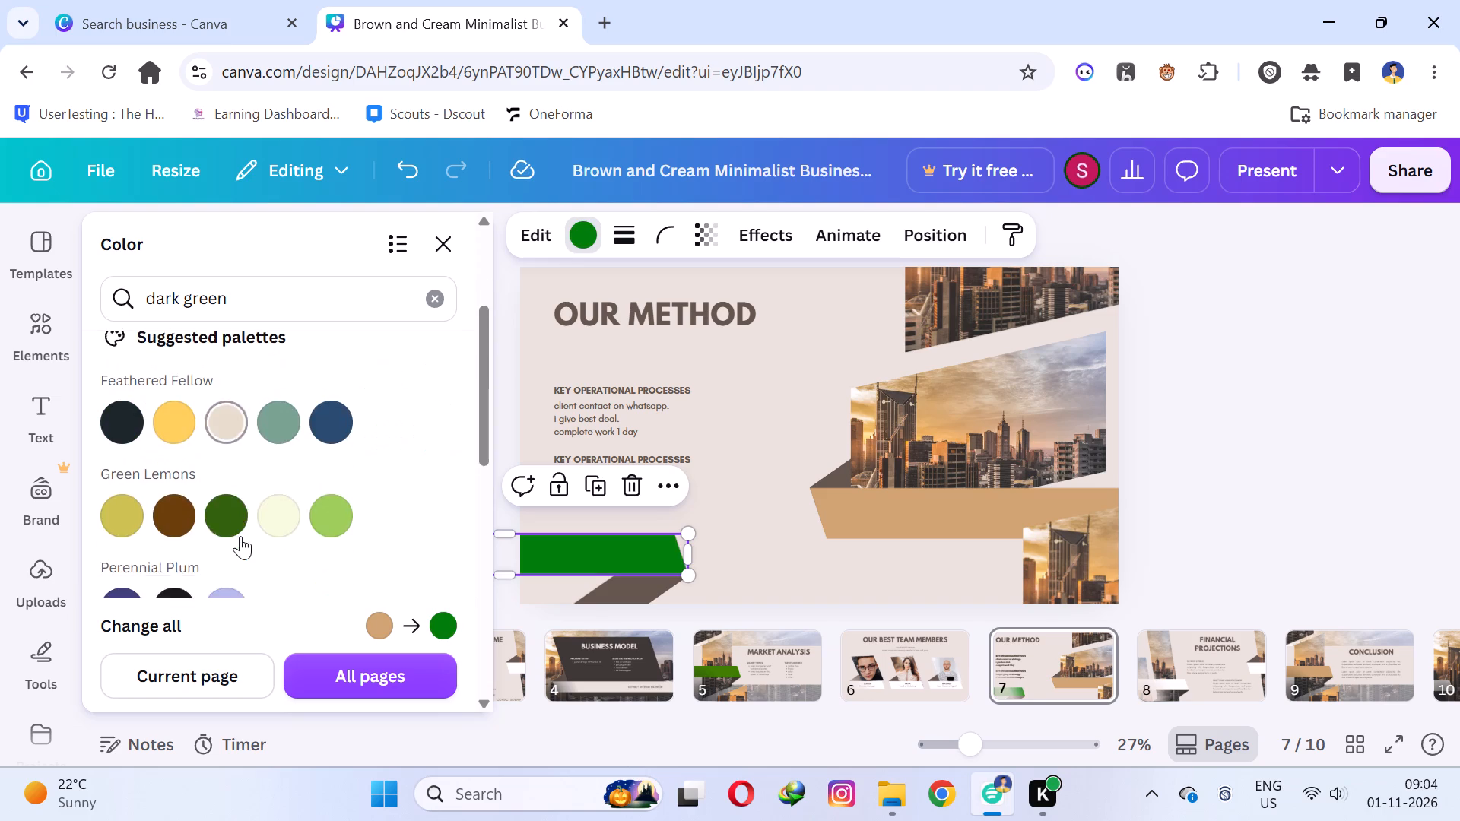
scroll(240, 536, "down", 2)
scroll(240, 536, "up", 9)
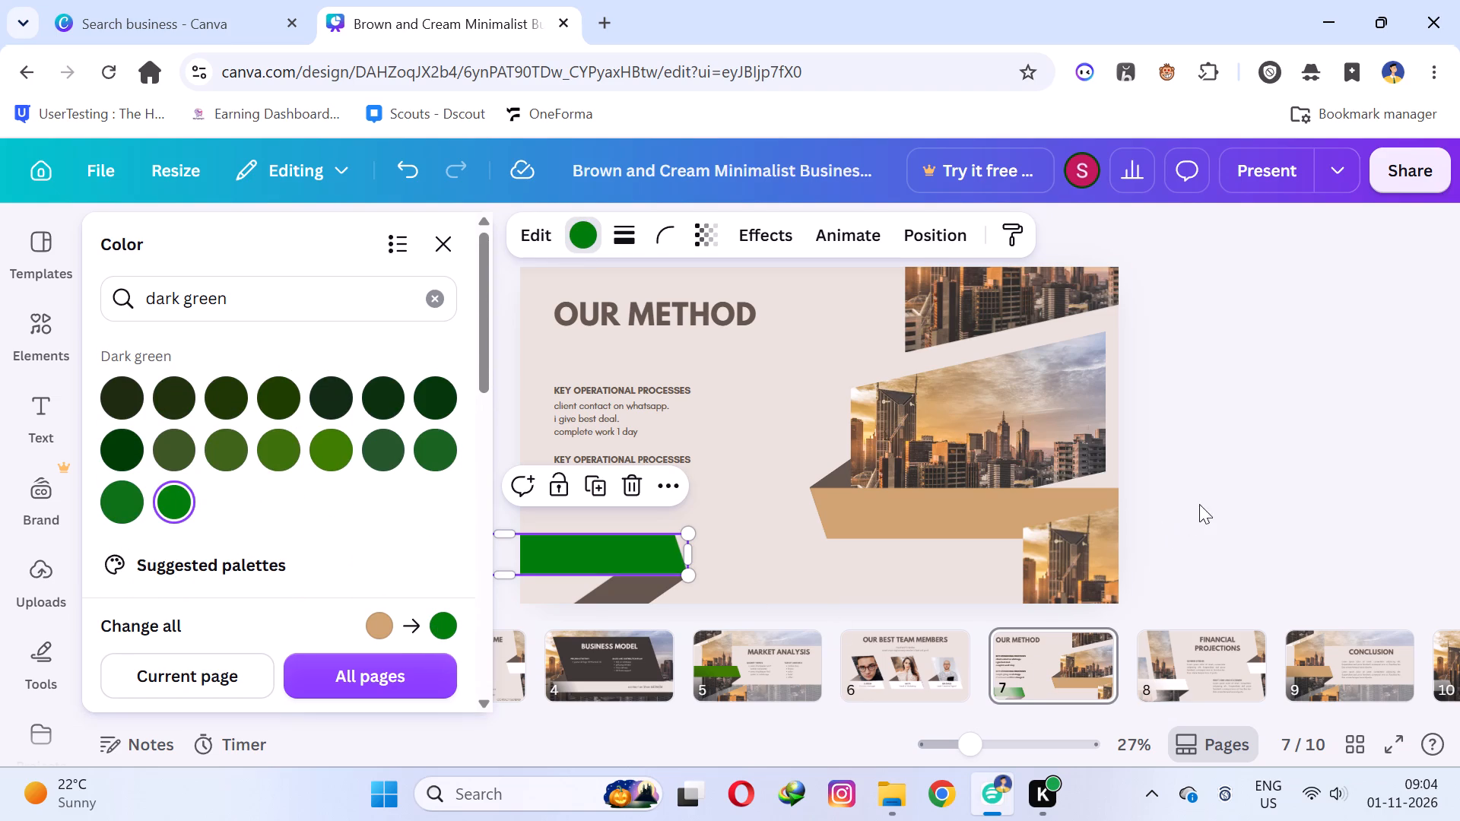
left_click(1215, 493)
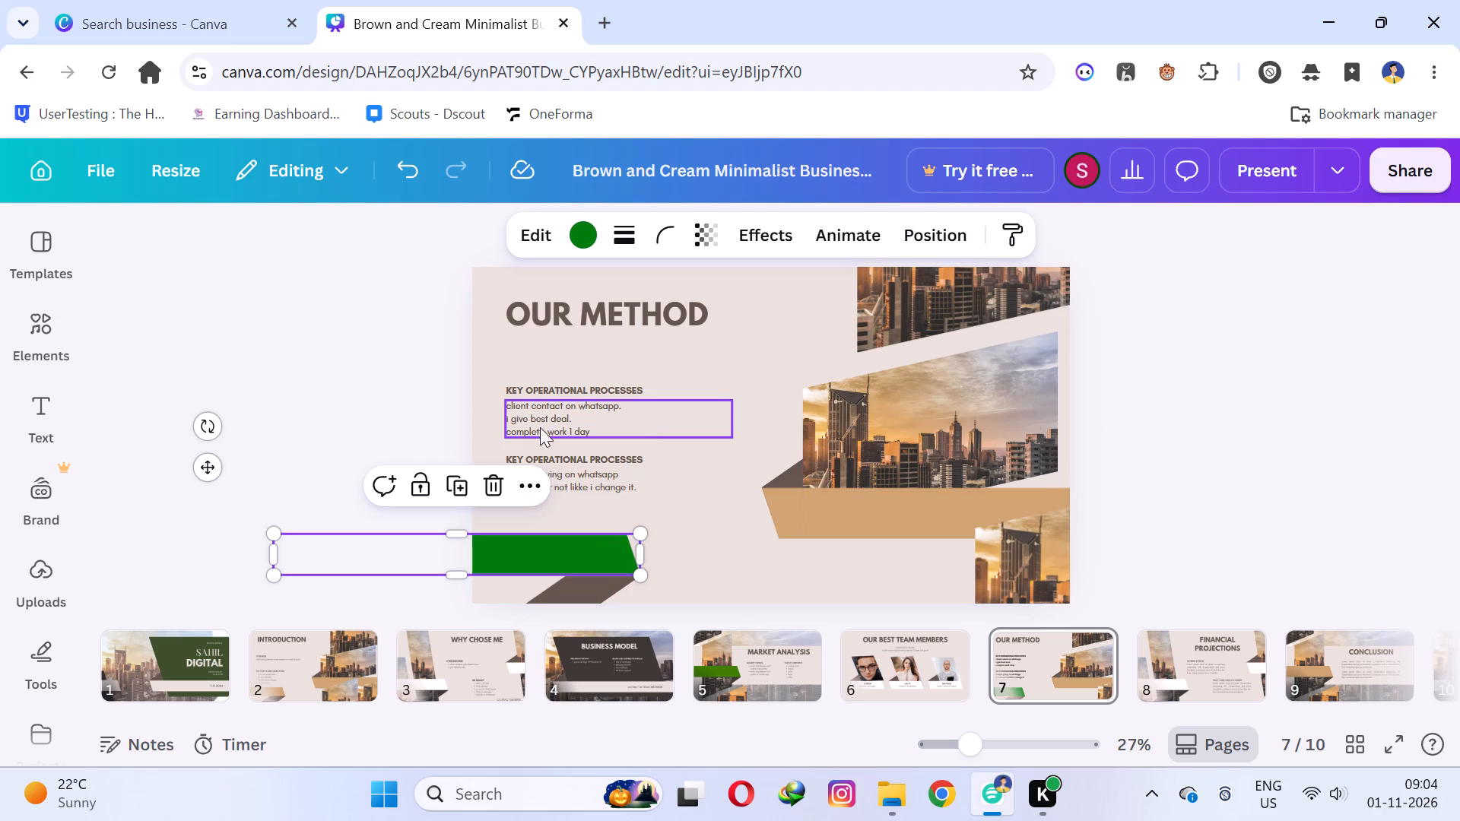
Format both Key Operational Processes paragraphs on the "OUR METHOD" slide as bulleted lists.
left_click(538, 406)
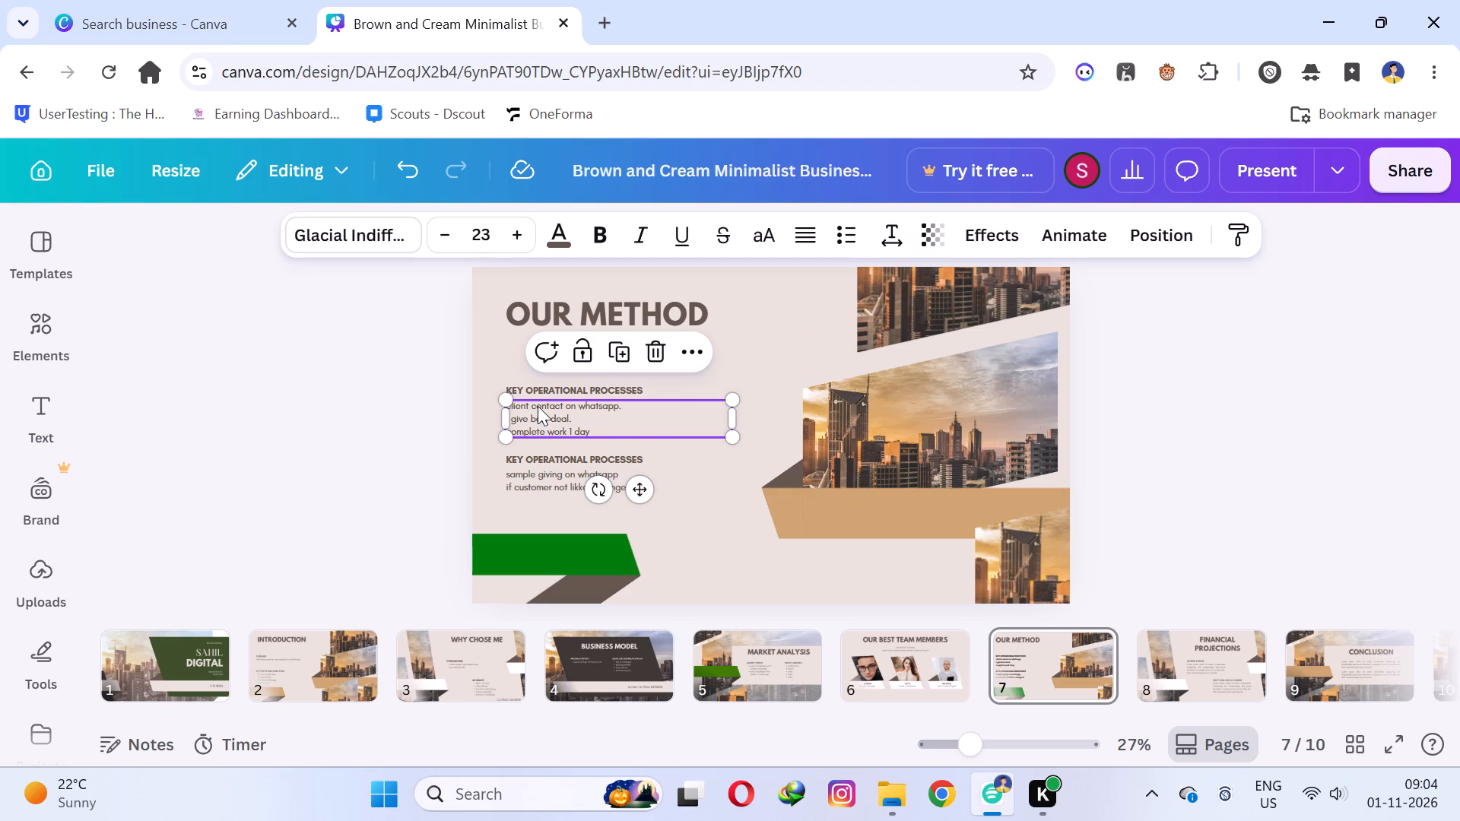
left_click(851, 227)
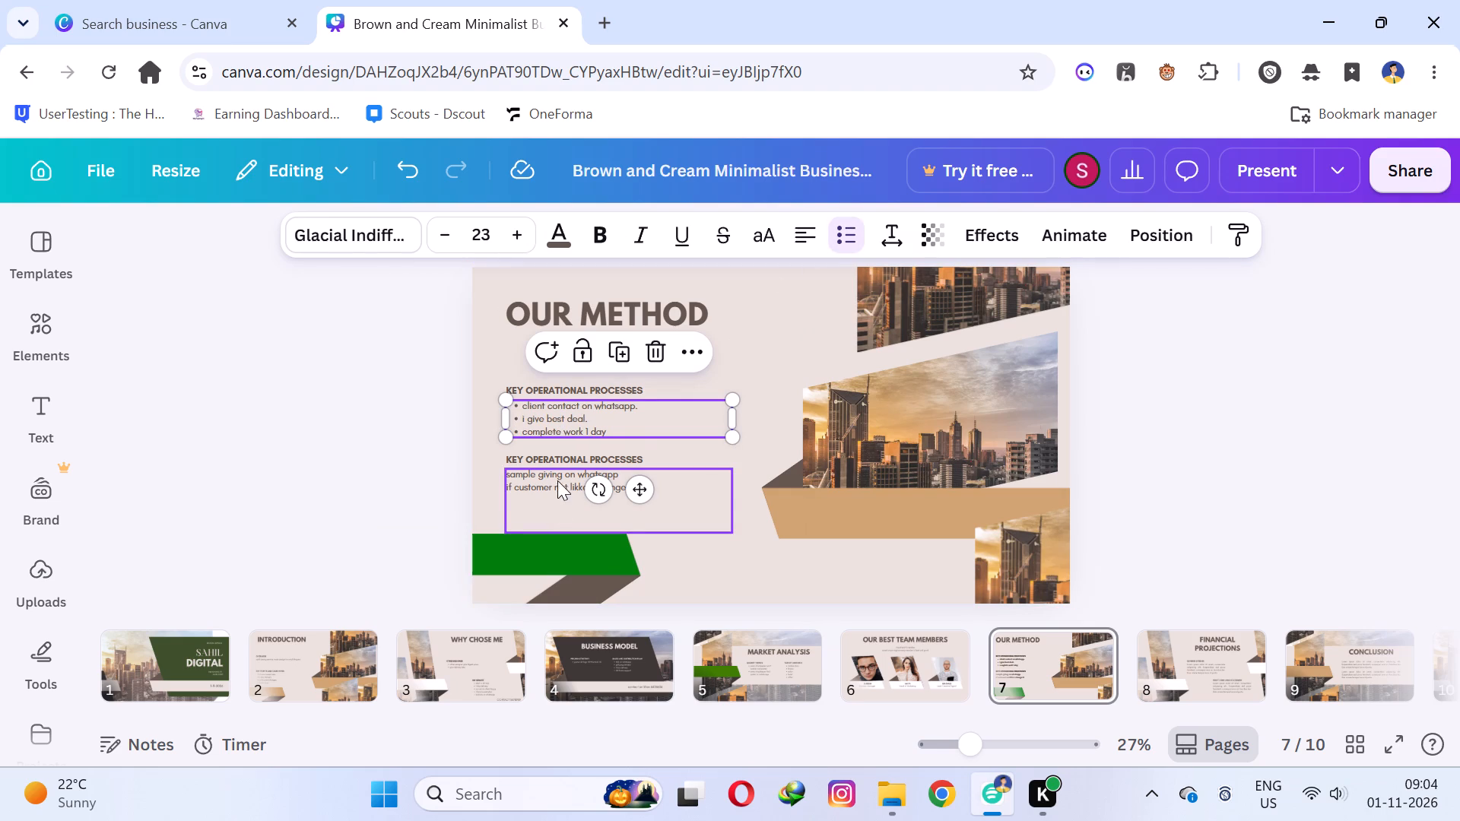
left_click(559, 476)
left_click(853, 239)
left_click(1447, 468)
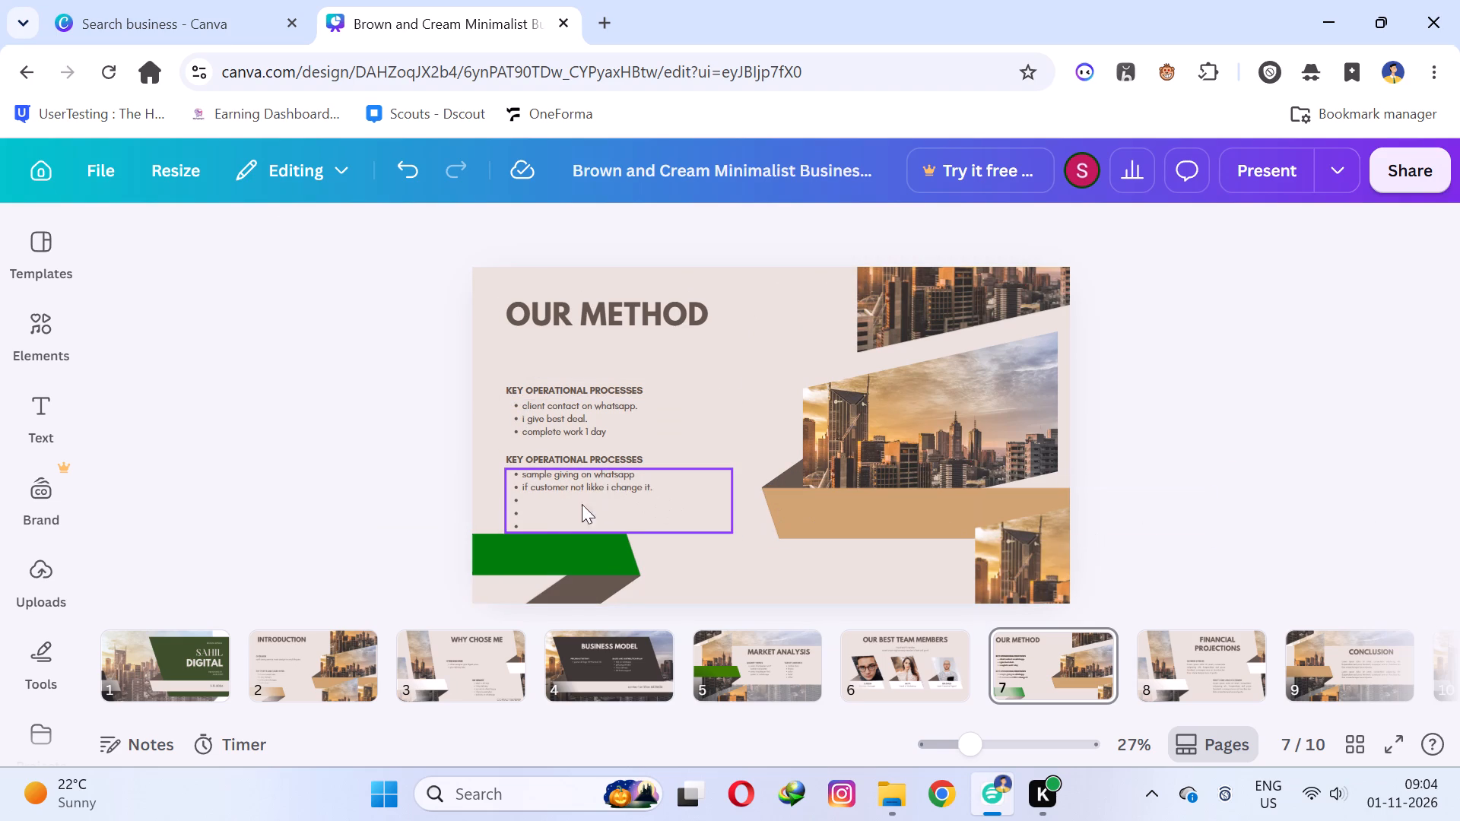
Delete the empty bullets below "if customer not likke i change it." in the second Key Operational Processes list.
double_click(554, 517)
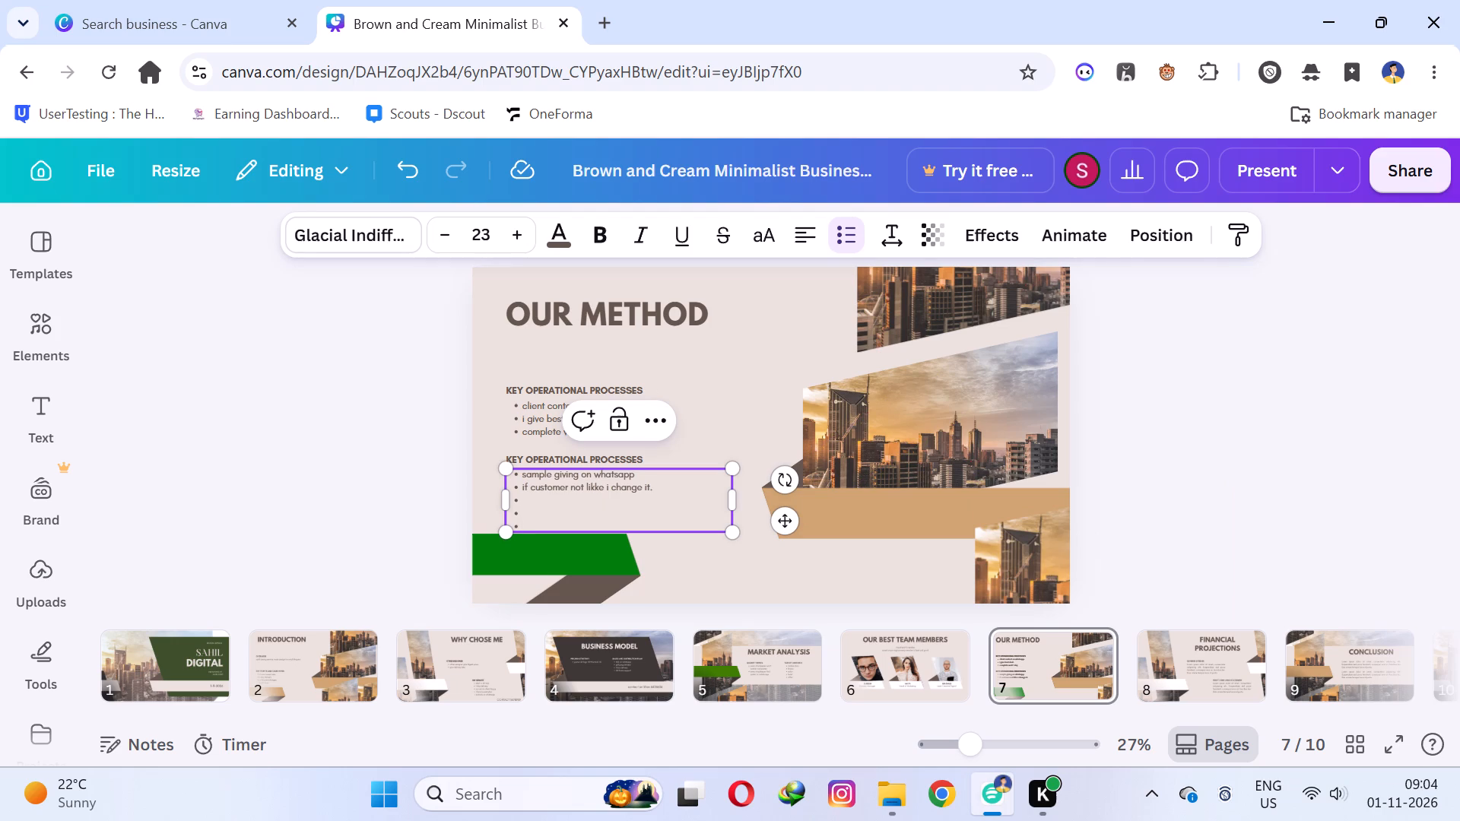
key("BackSpace")
key("BackSpace")
key("BackSpace")
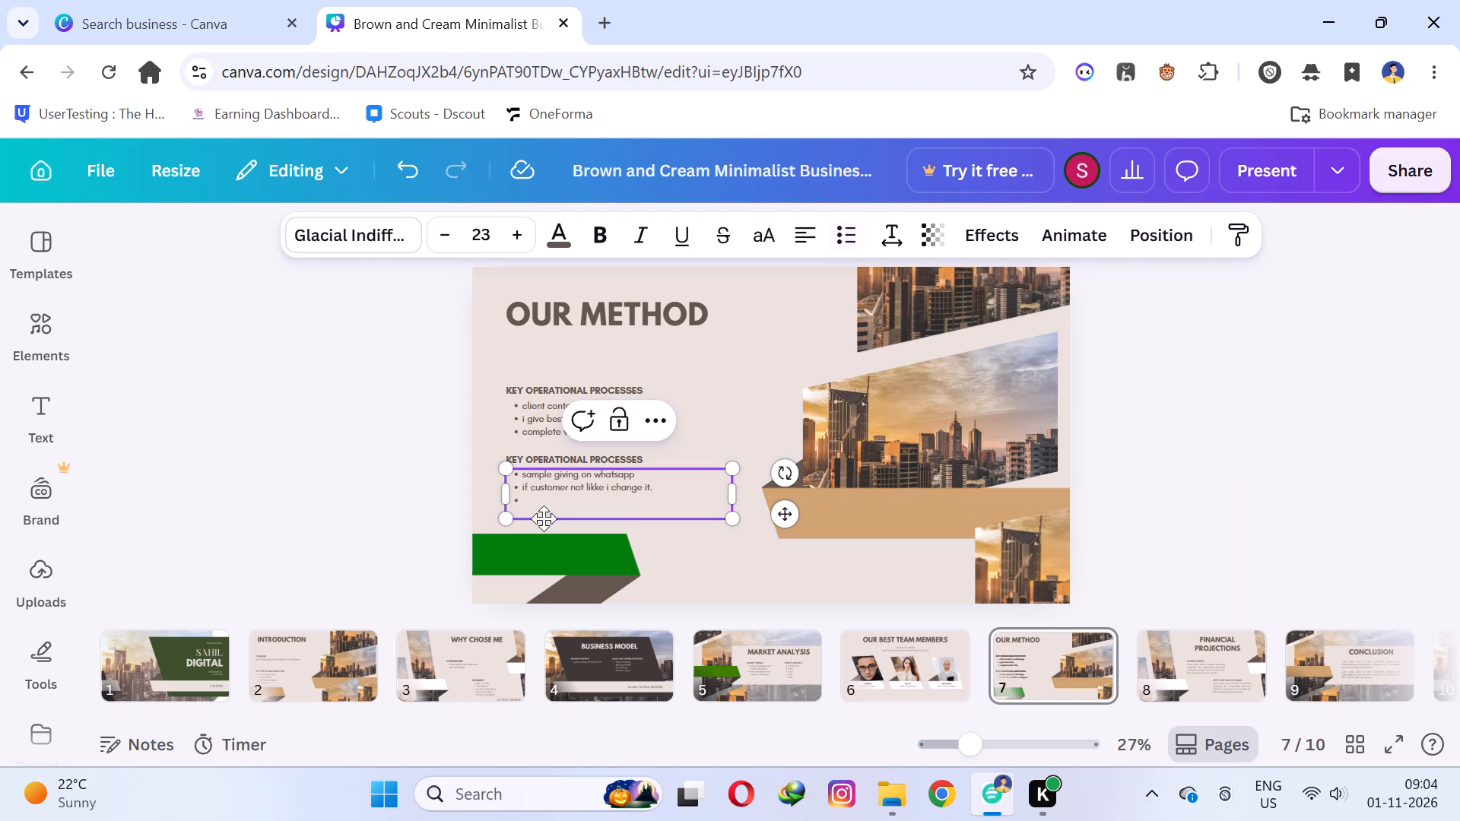
key("BackSpace")
key("BackSpace")
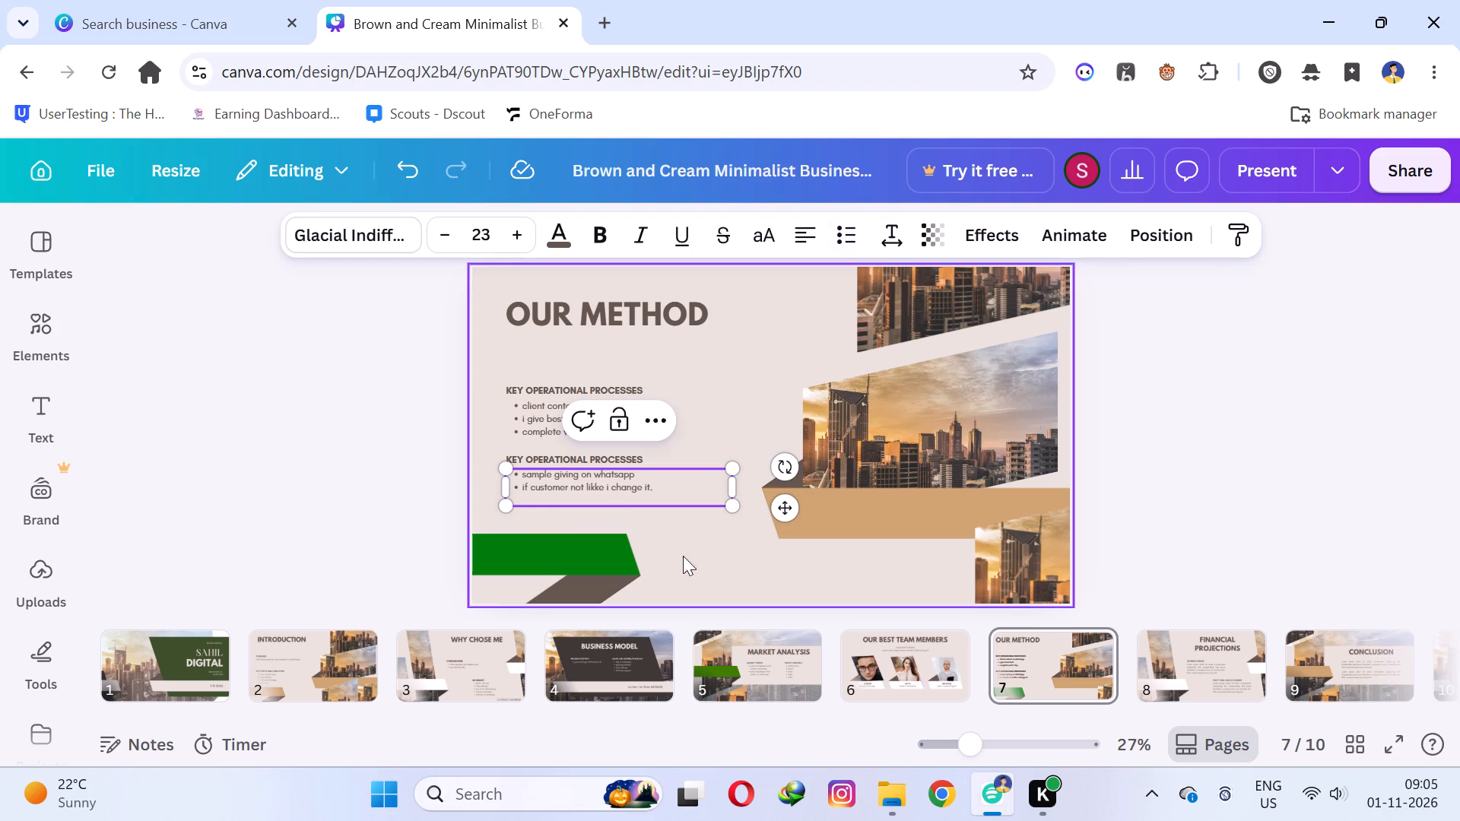
left_click(723, 569)
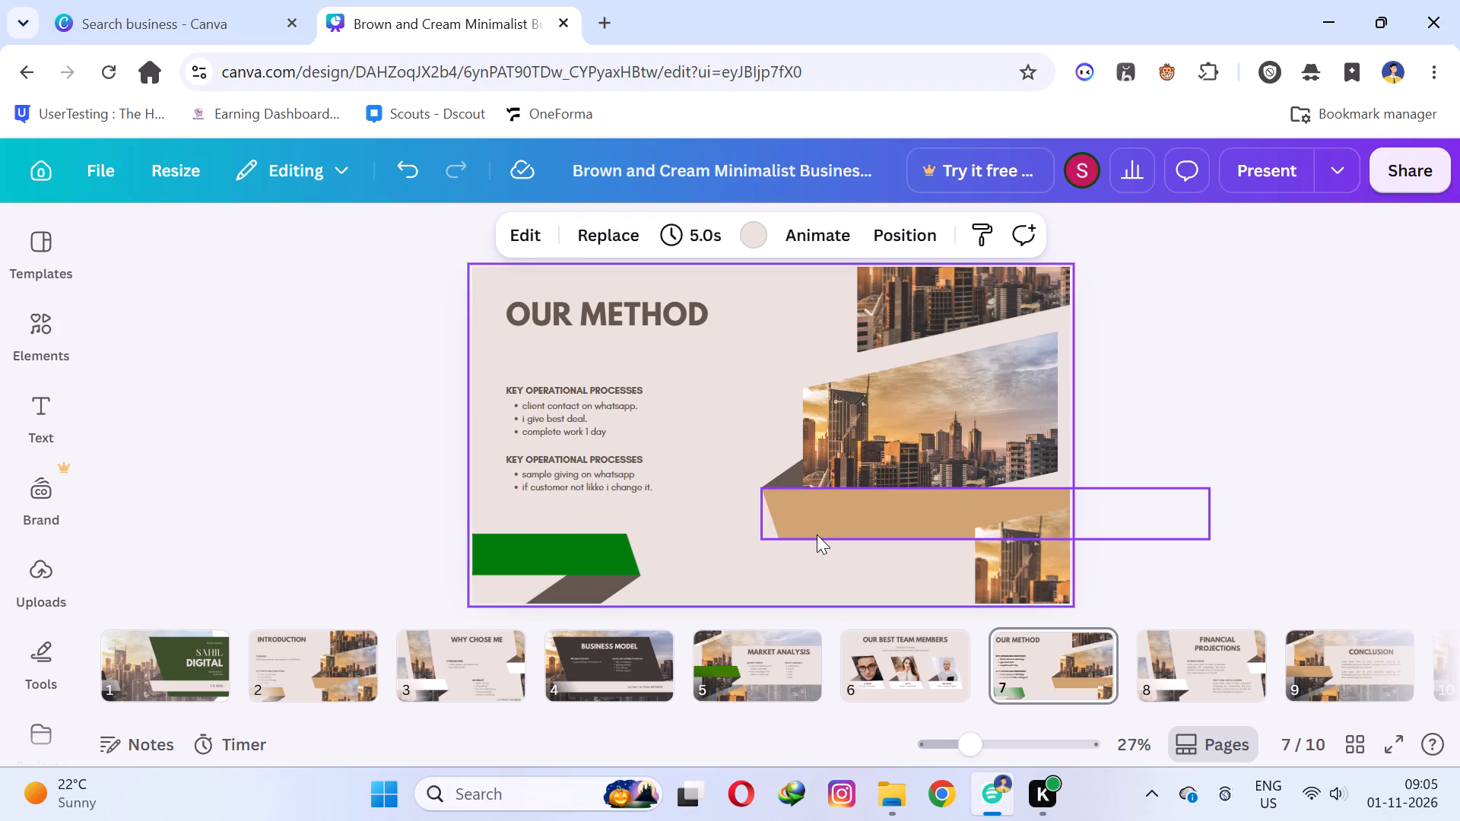
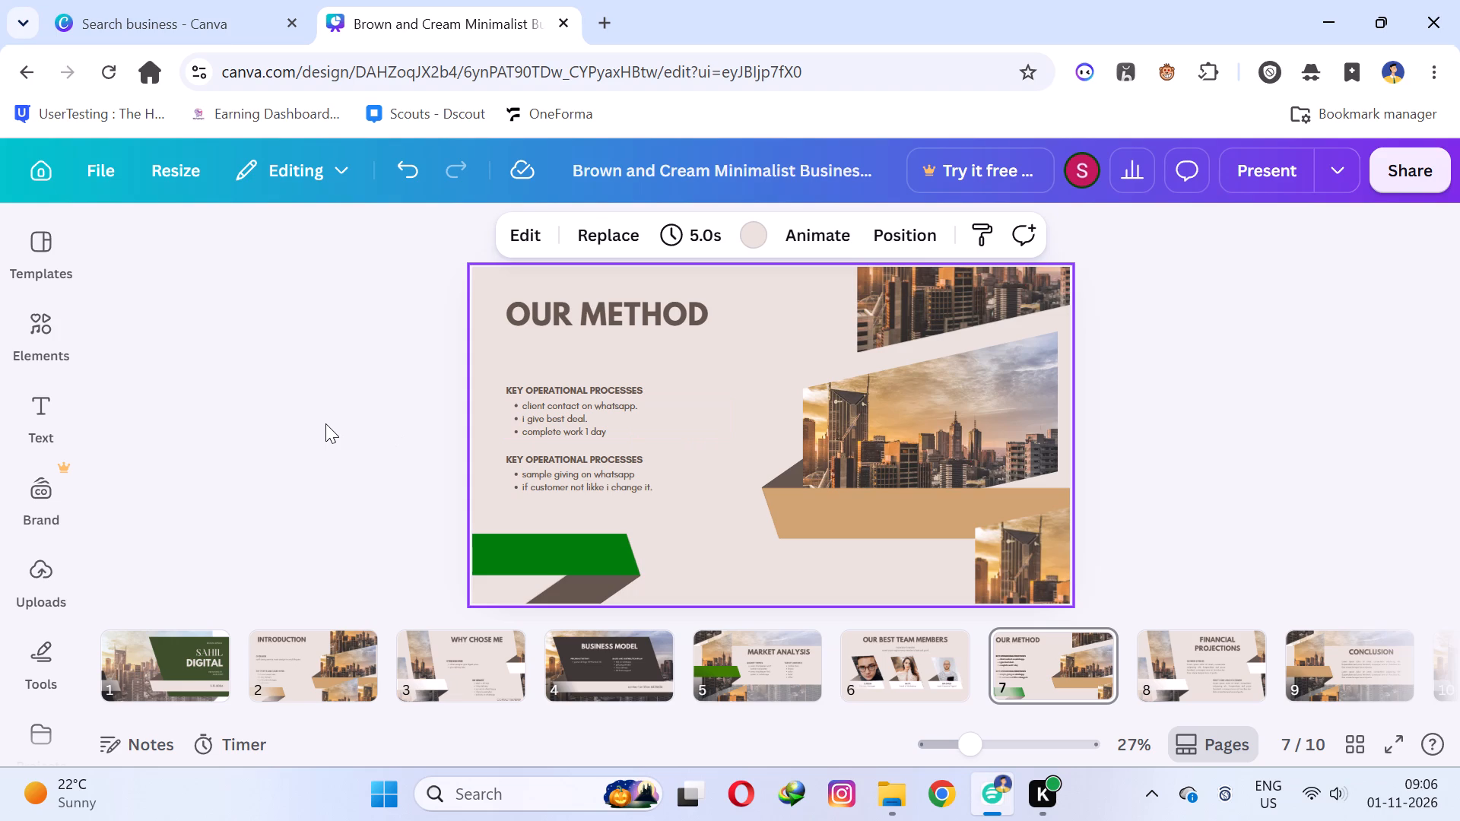
Apply the Pixel art style match to the large central city photo on slide 7.
left_click(935, 427)
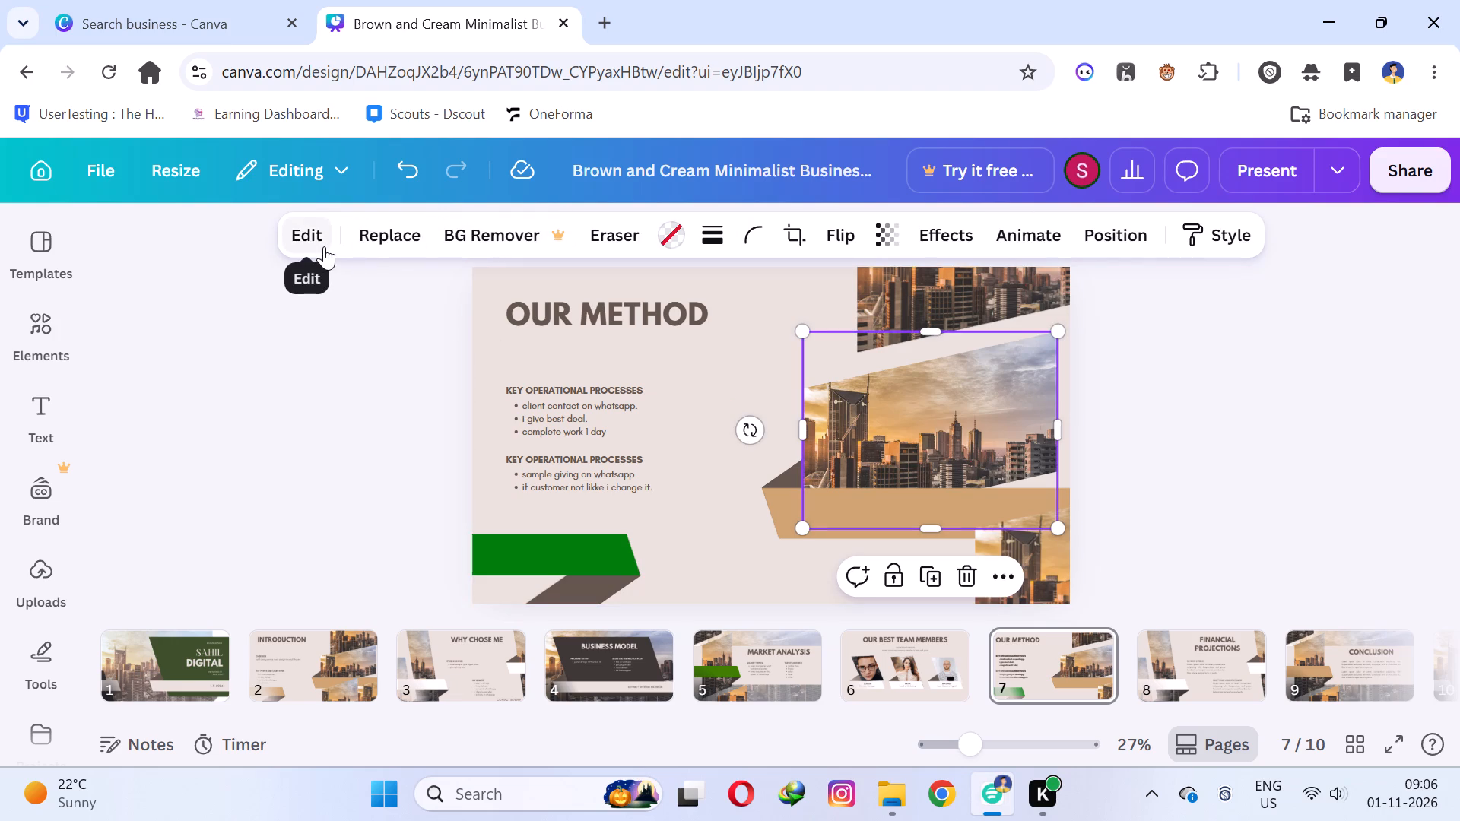
left_click(324, 246)
scroll(274, 416, "down", 1)
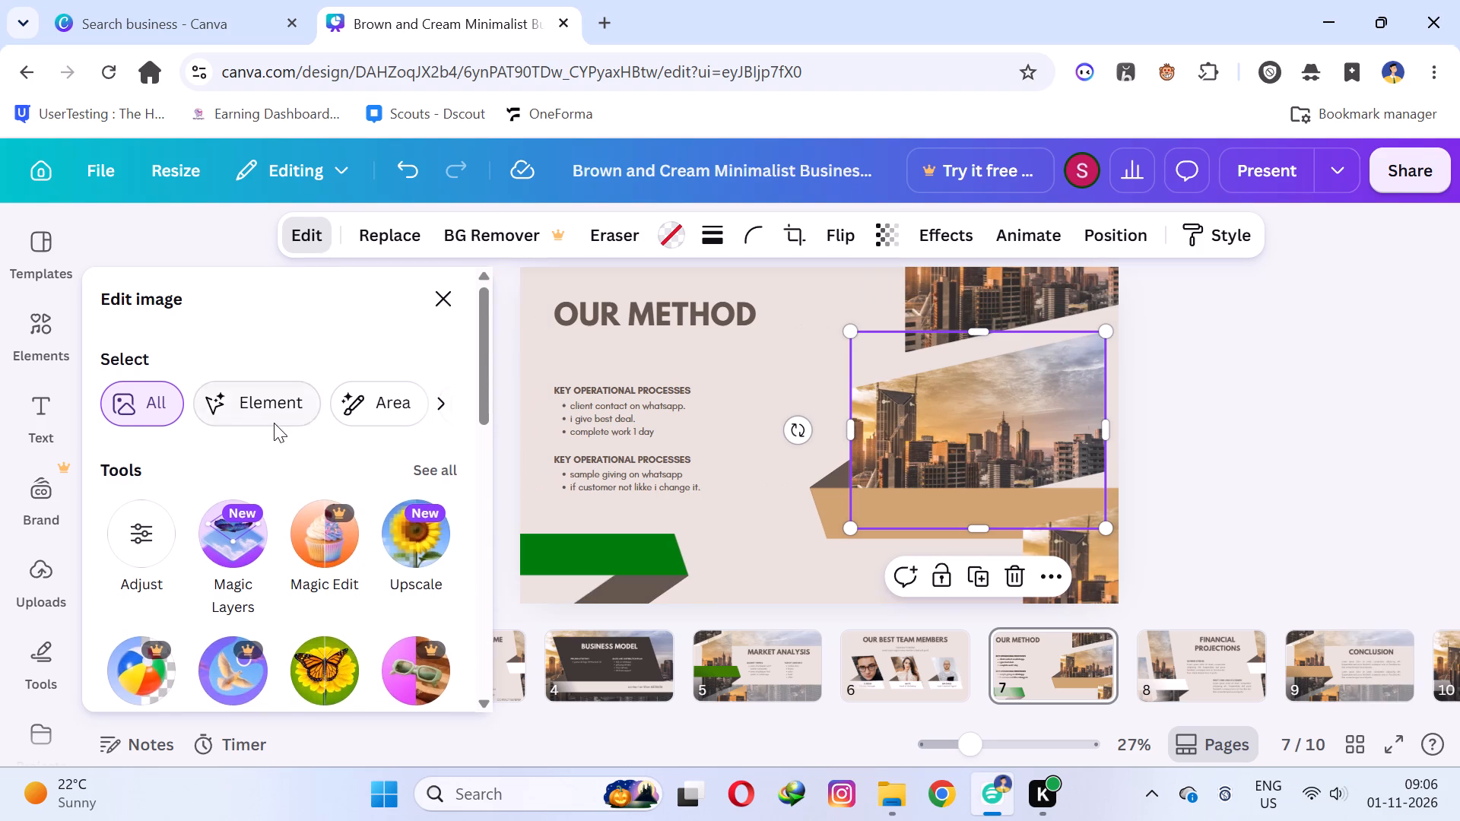
scroll(274, 423, "down", 3)
scroll(274, 423, "up", 1)
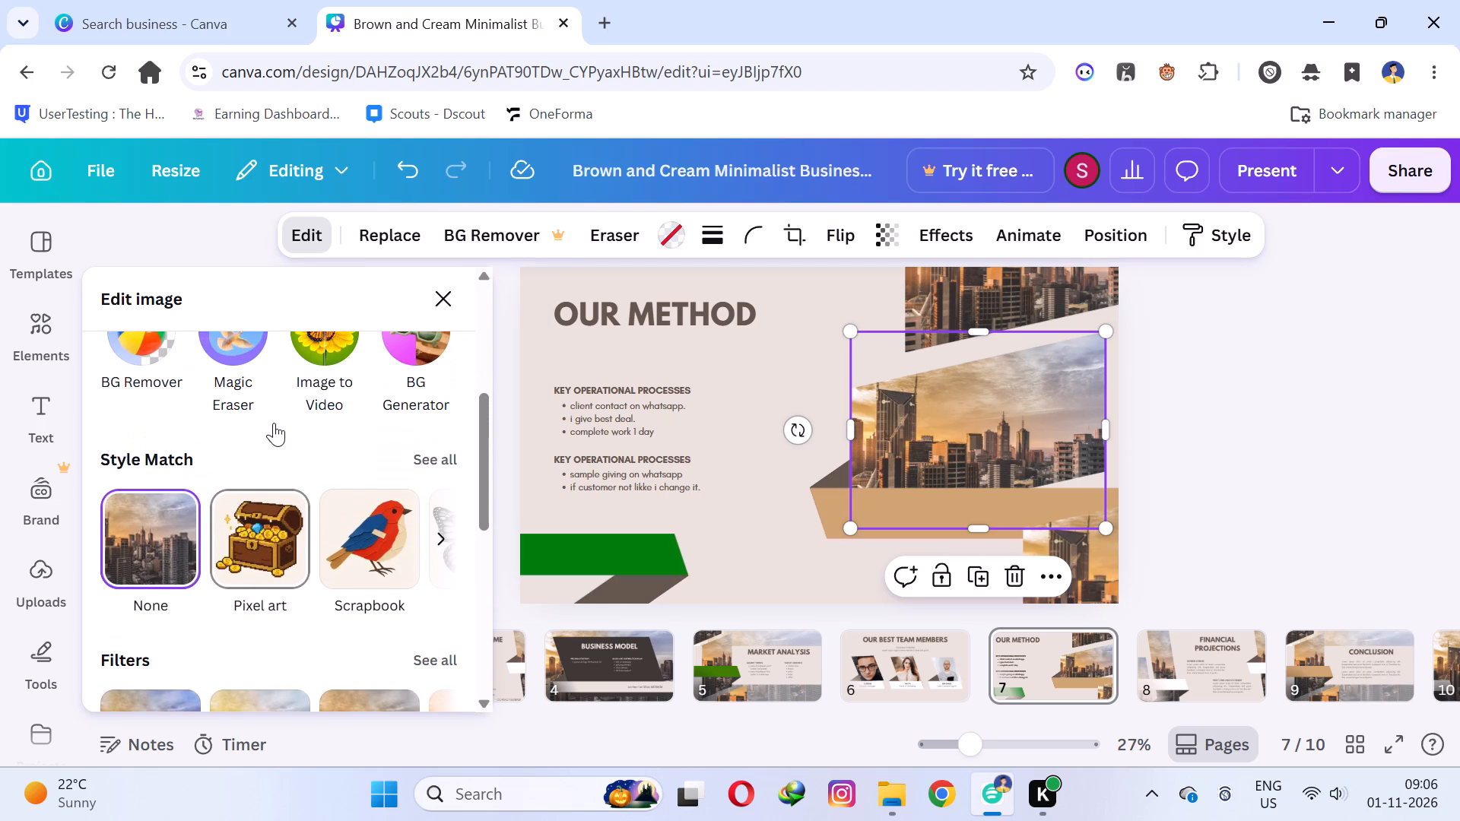
scroll(234, 552, "down", 2)
scroll(261, 454, "up", 2)
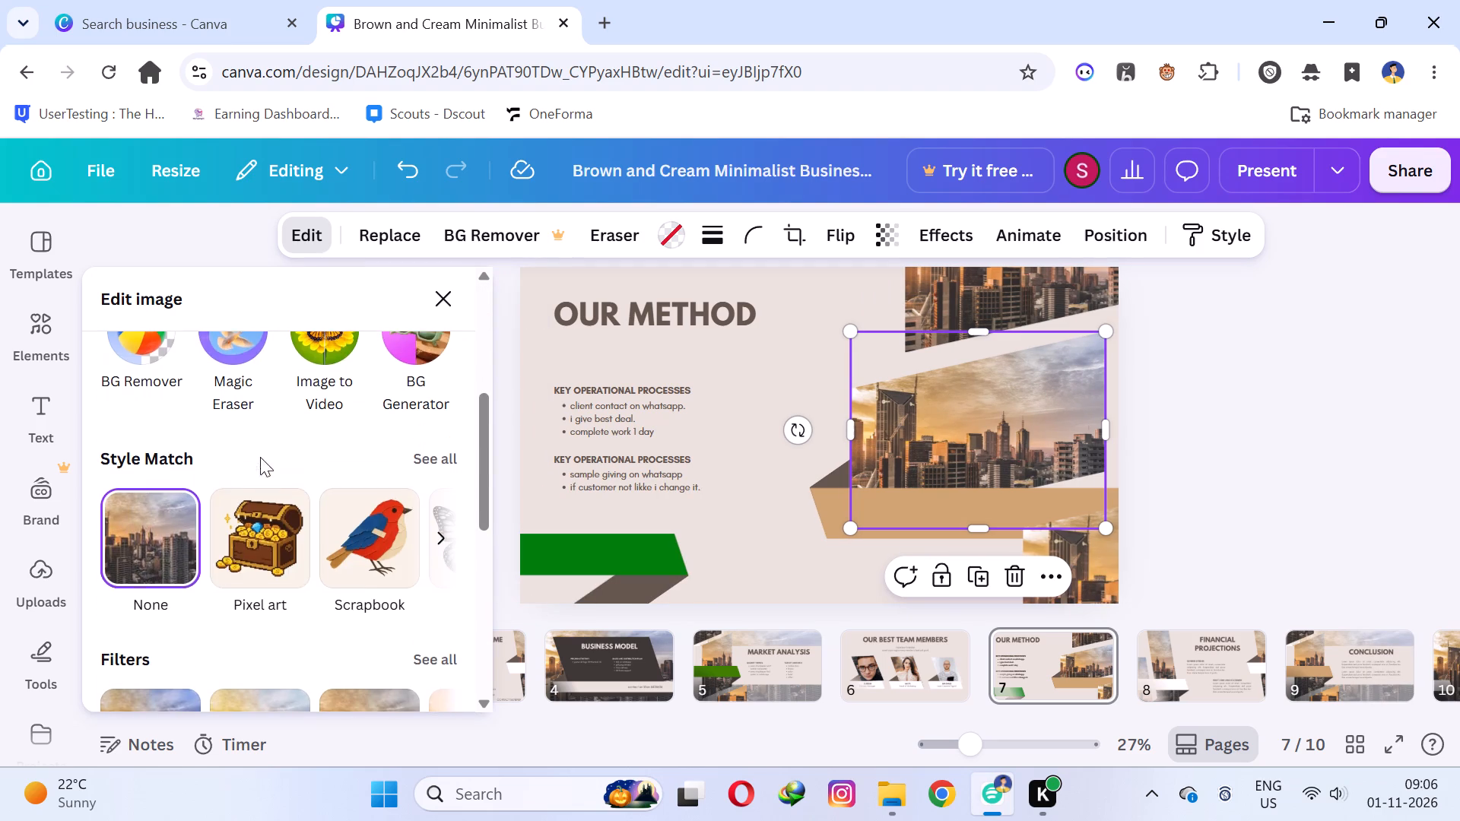
left_click(264, 550)
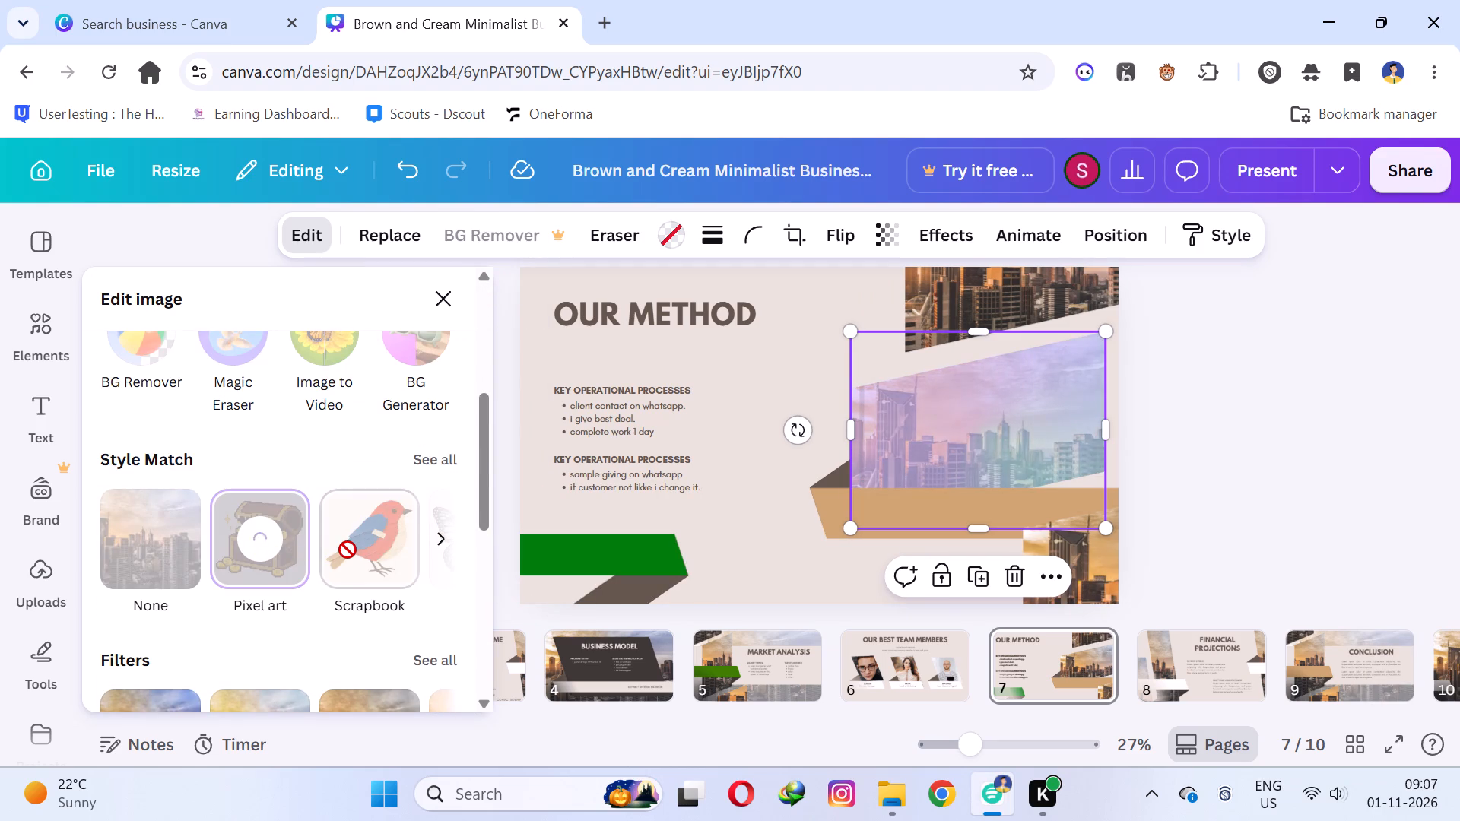
left_click(176, 546)
scroll(176, 563, "down", 2)
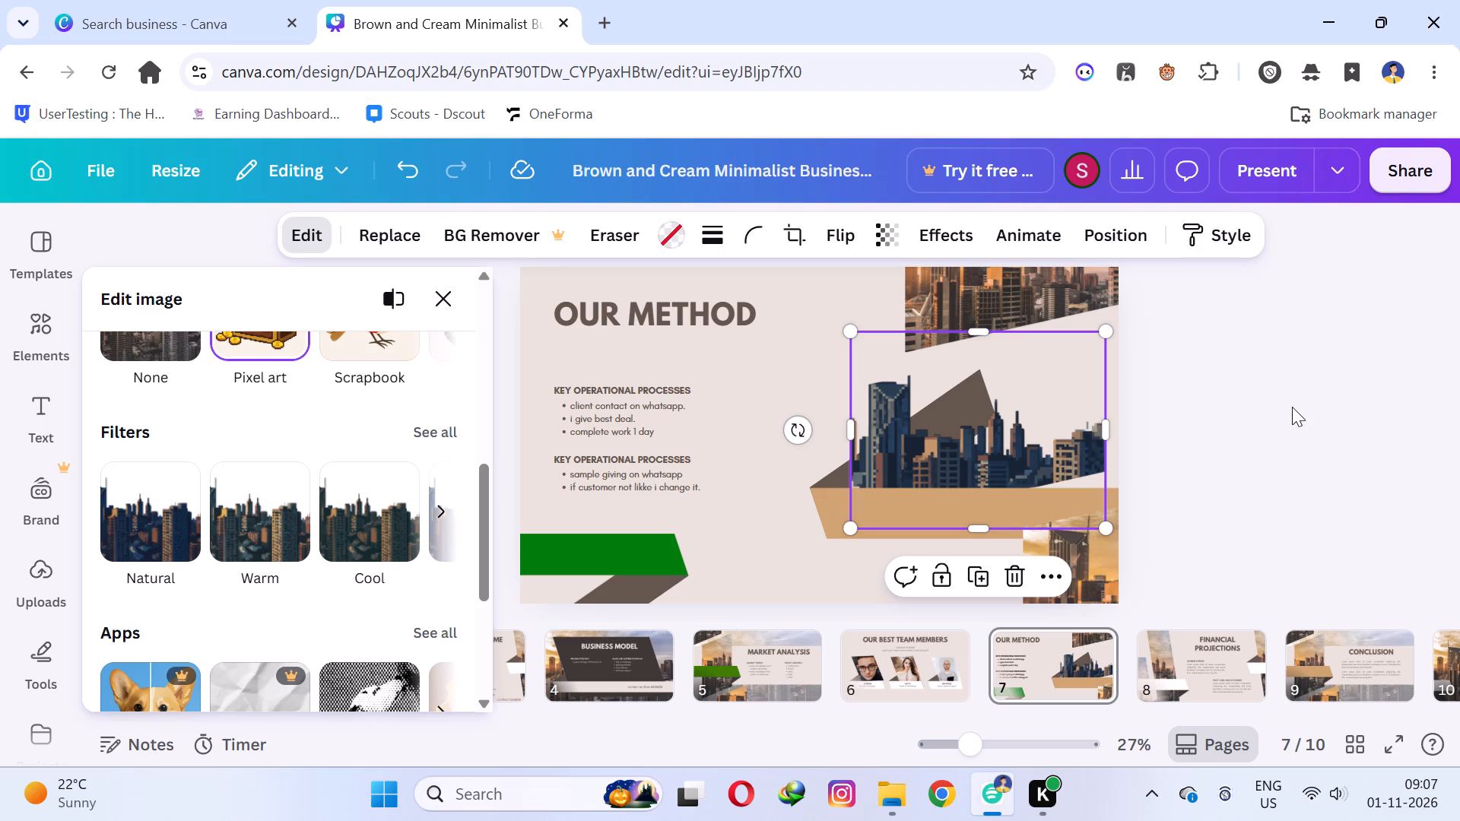
left_click(1290, 407)
left_click(1281, 412)
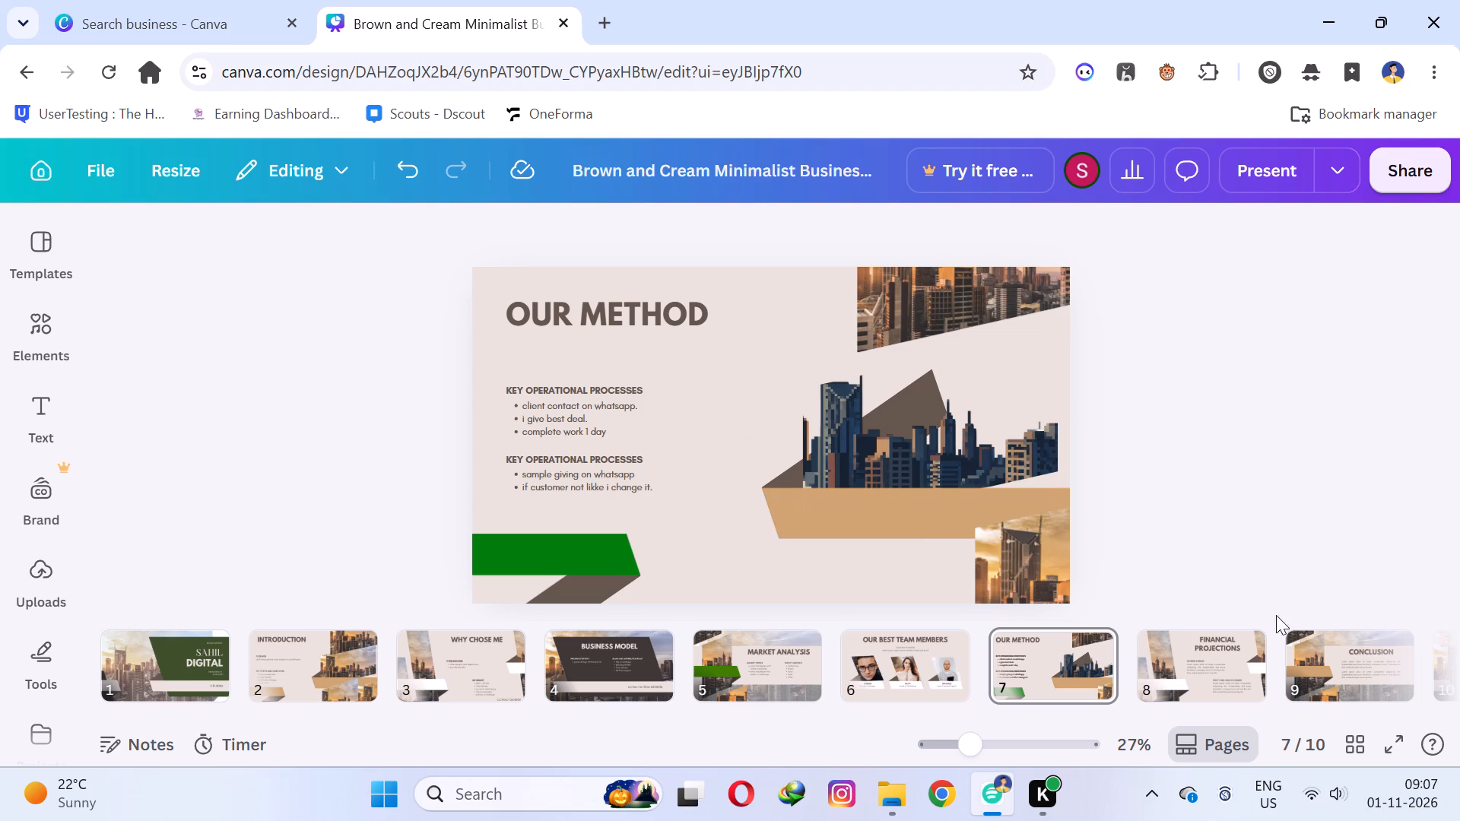
Replace the "Financial Projections" title on slide 8 with "how earn money".
left_click(1170, 665)
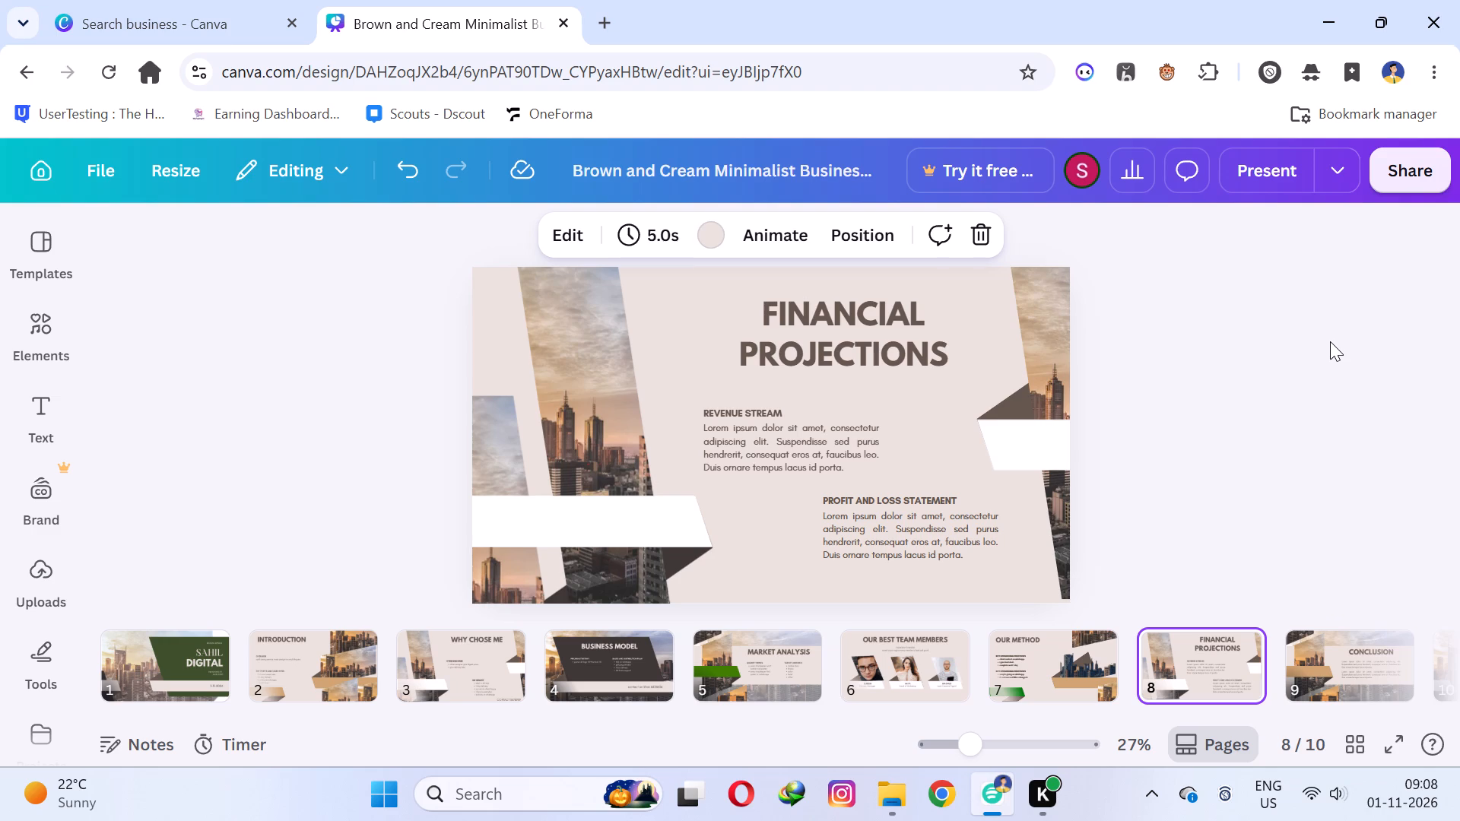
double_click(911, 342)
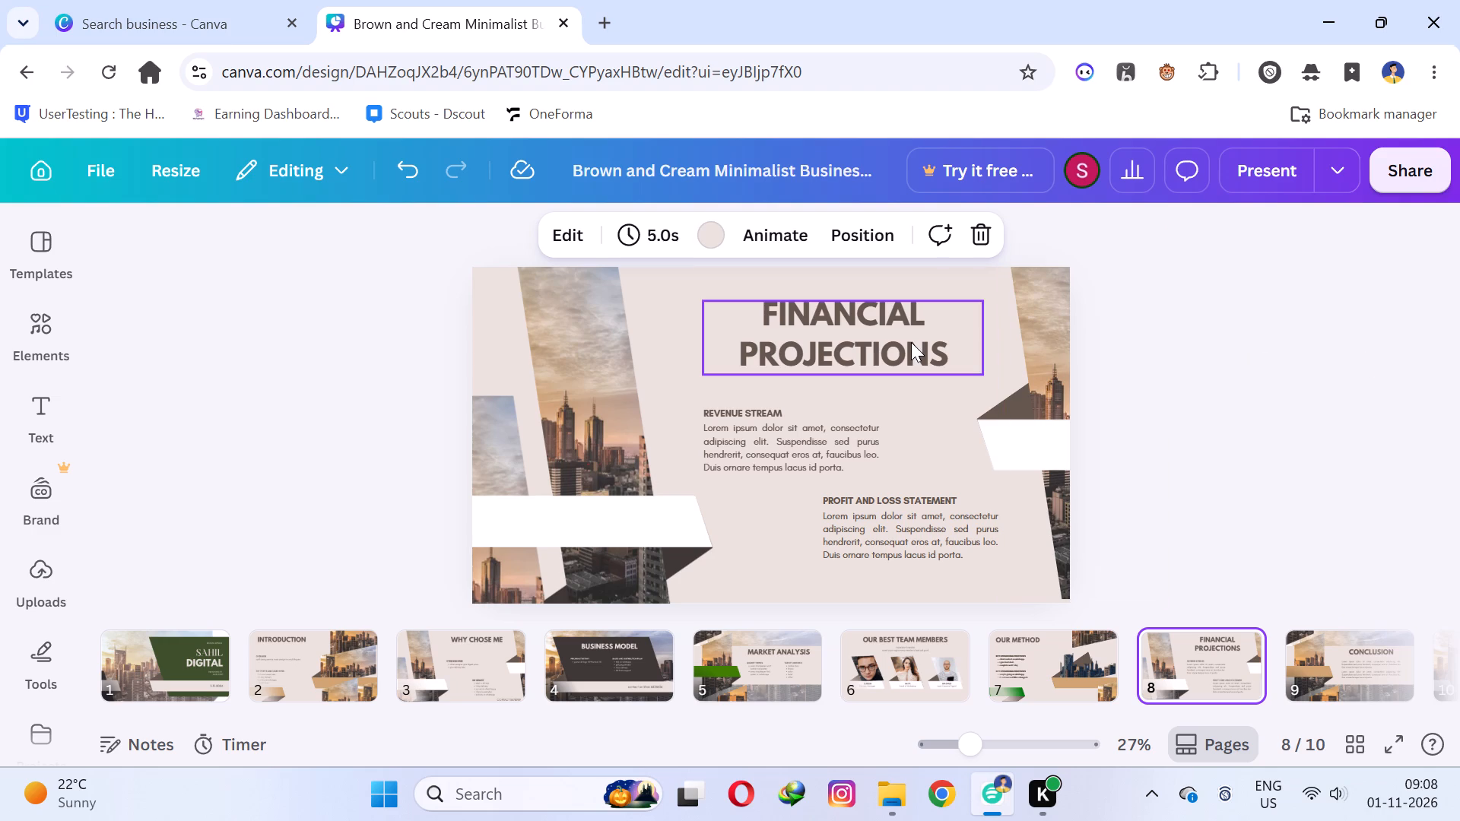
type("how")
key("space")
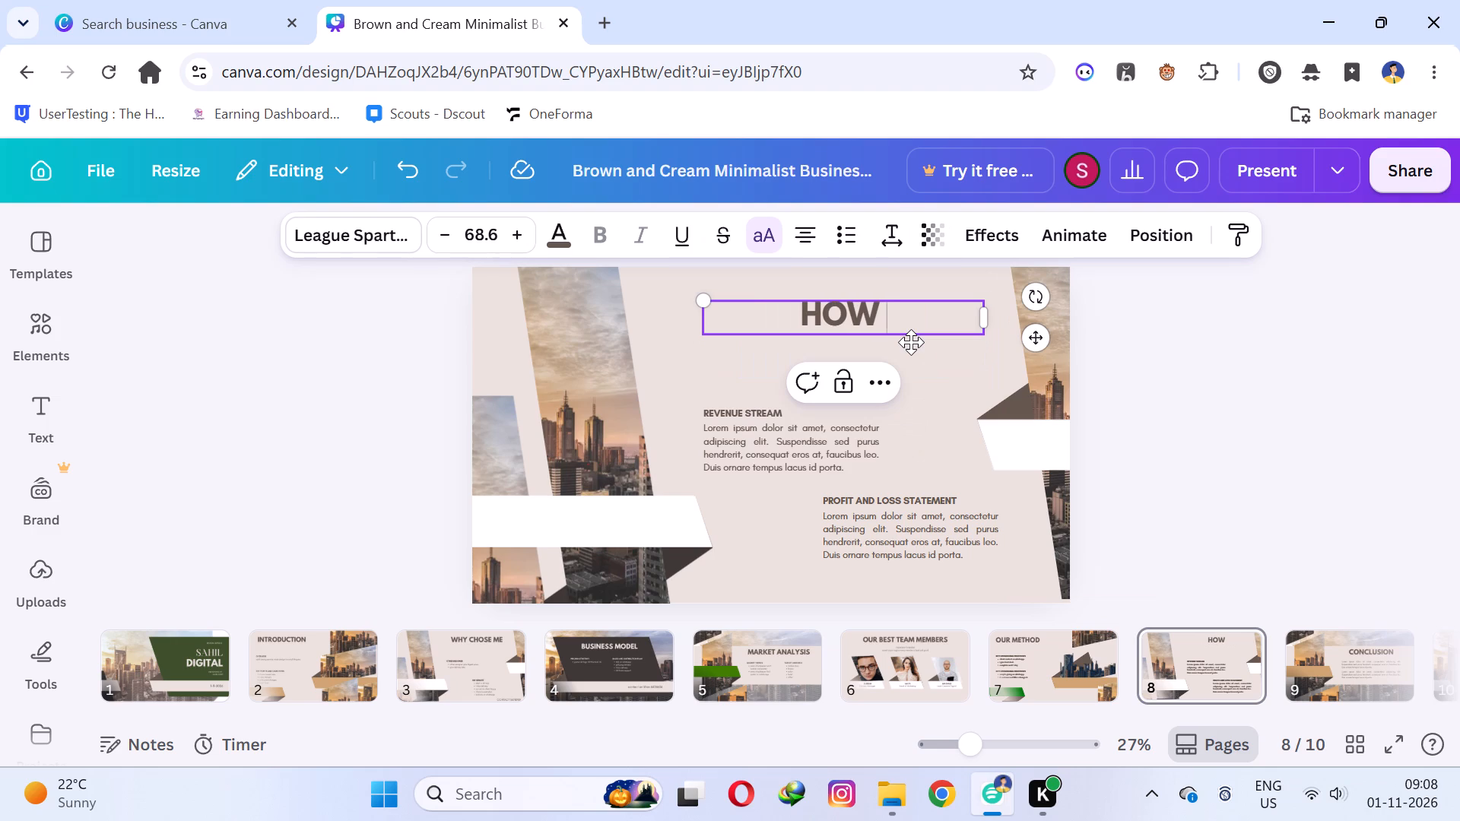
type("earn")
key("space")
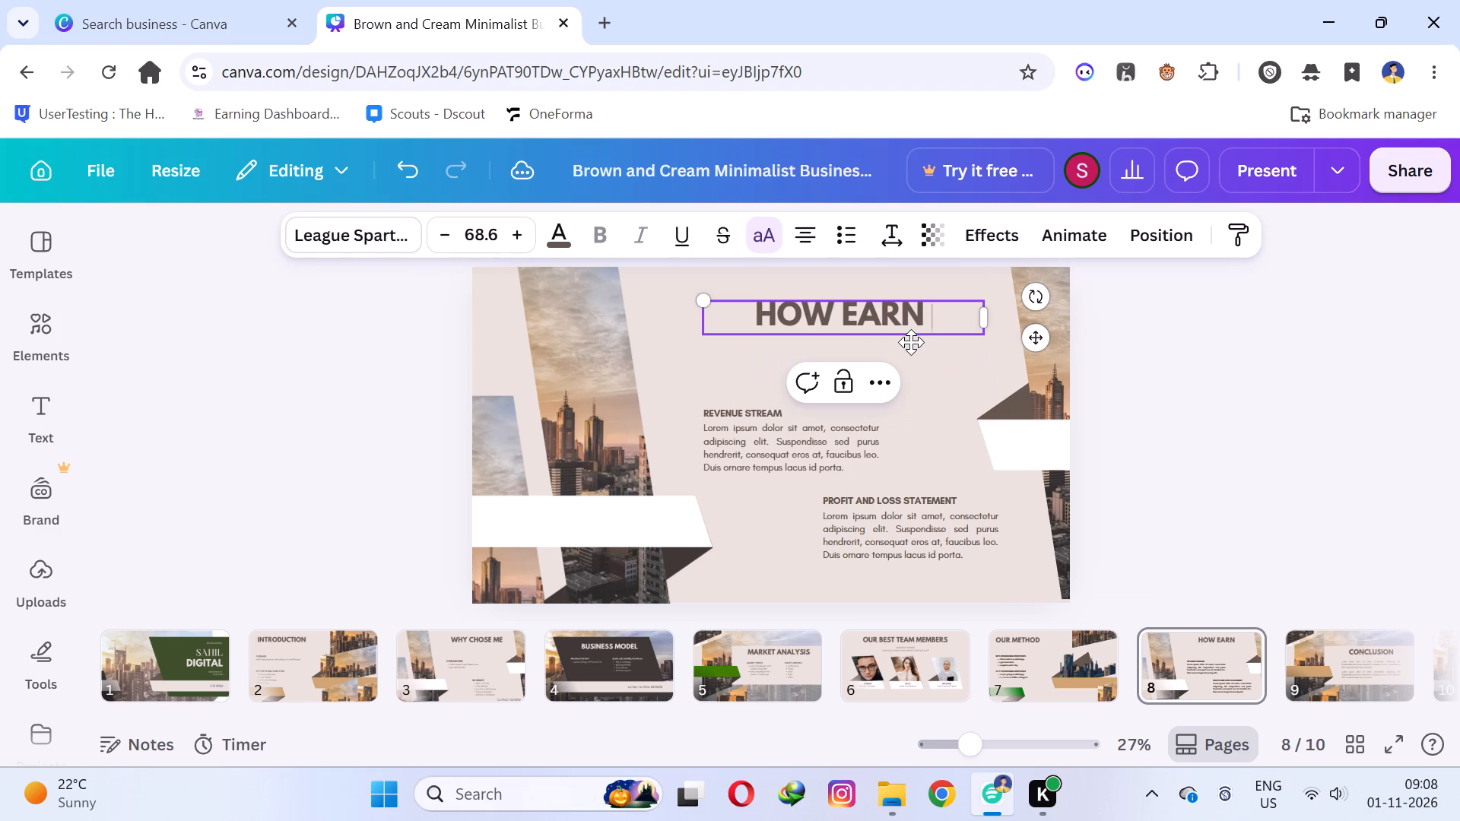
key("m")
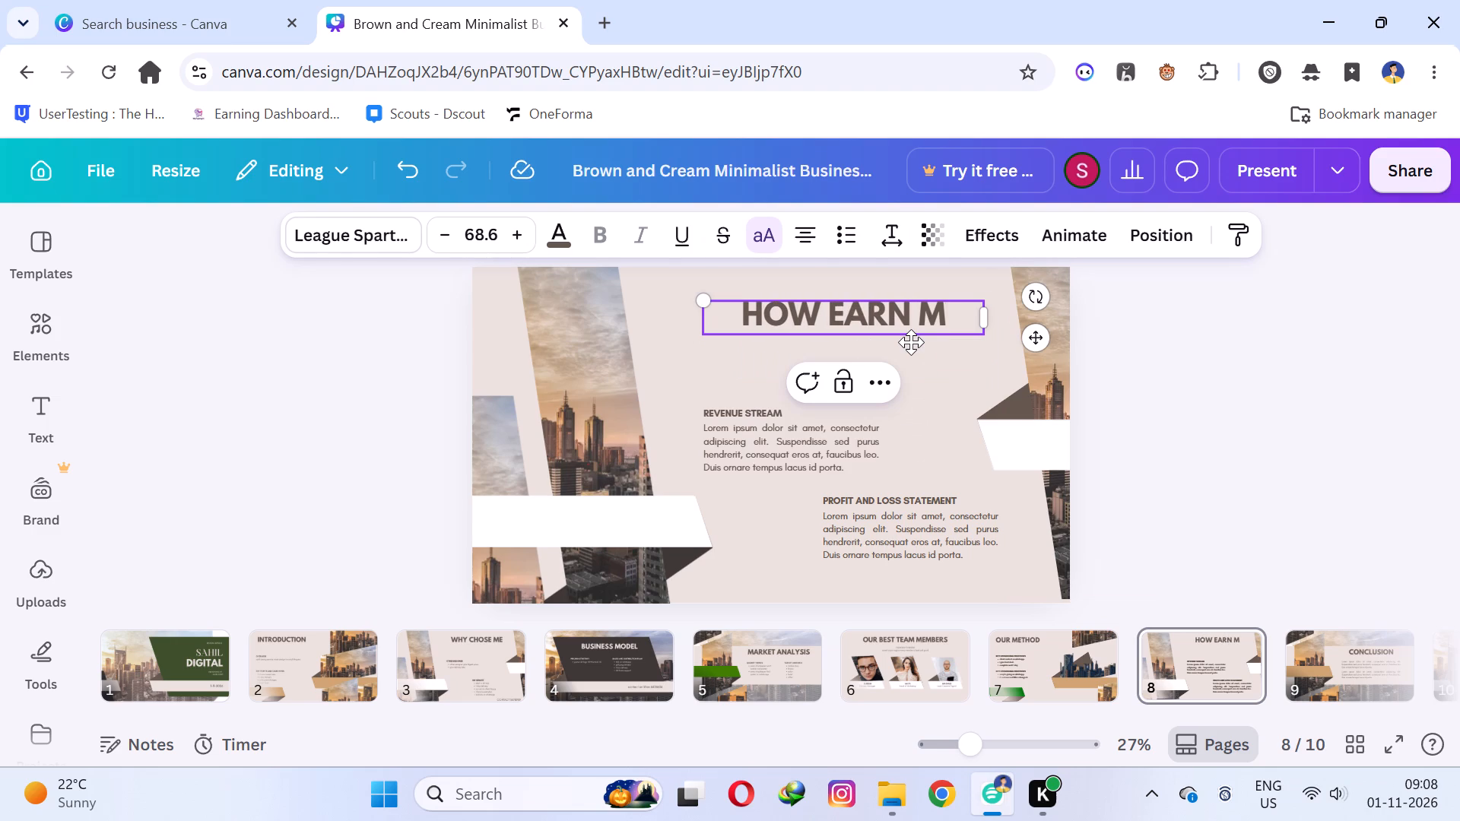
type("oney")
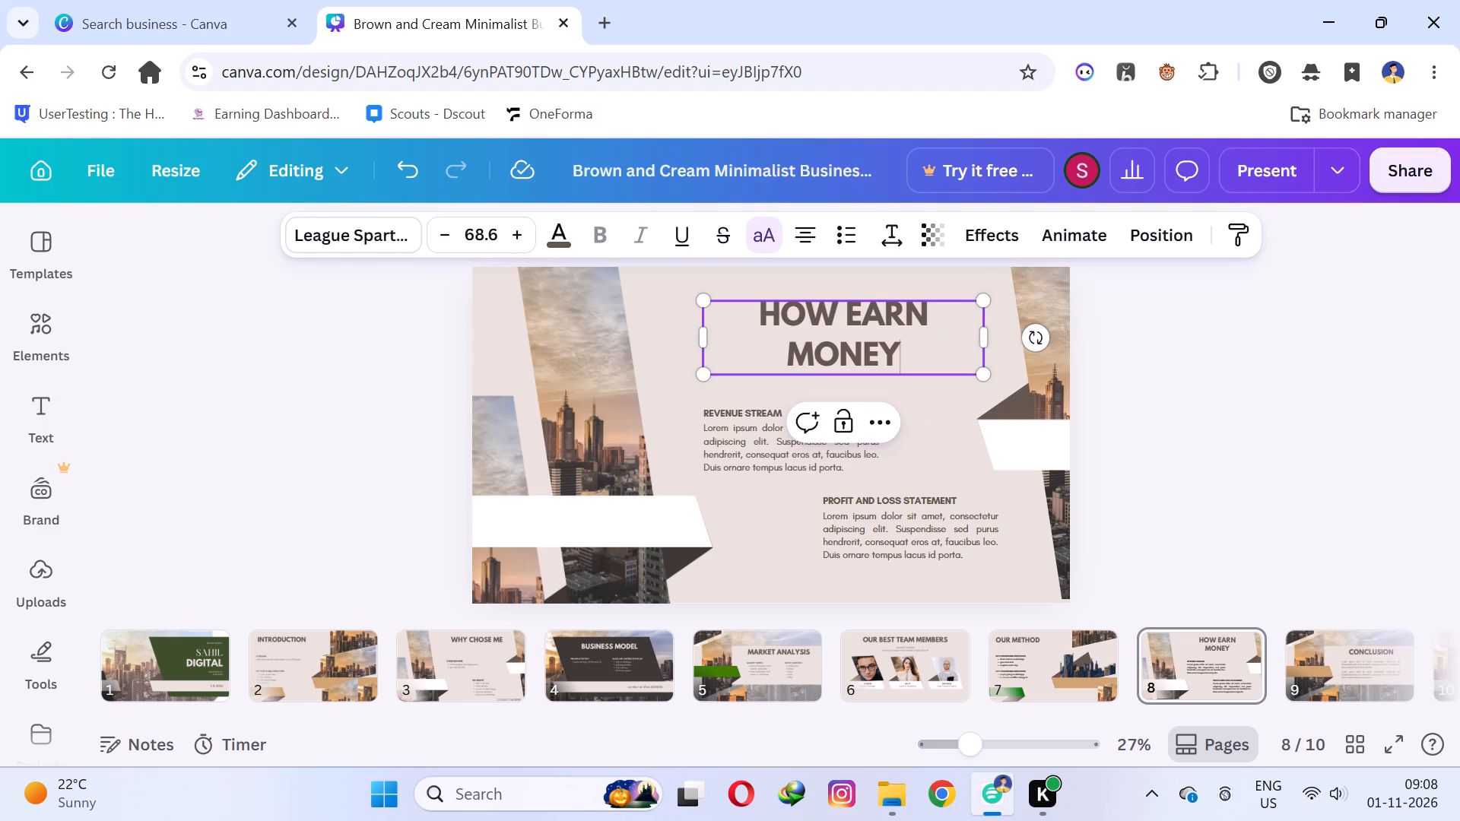
left_click(1335, 335)
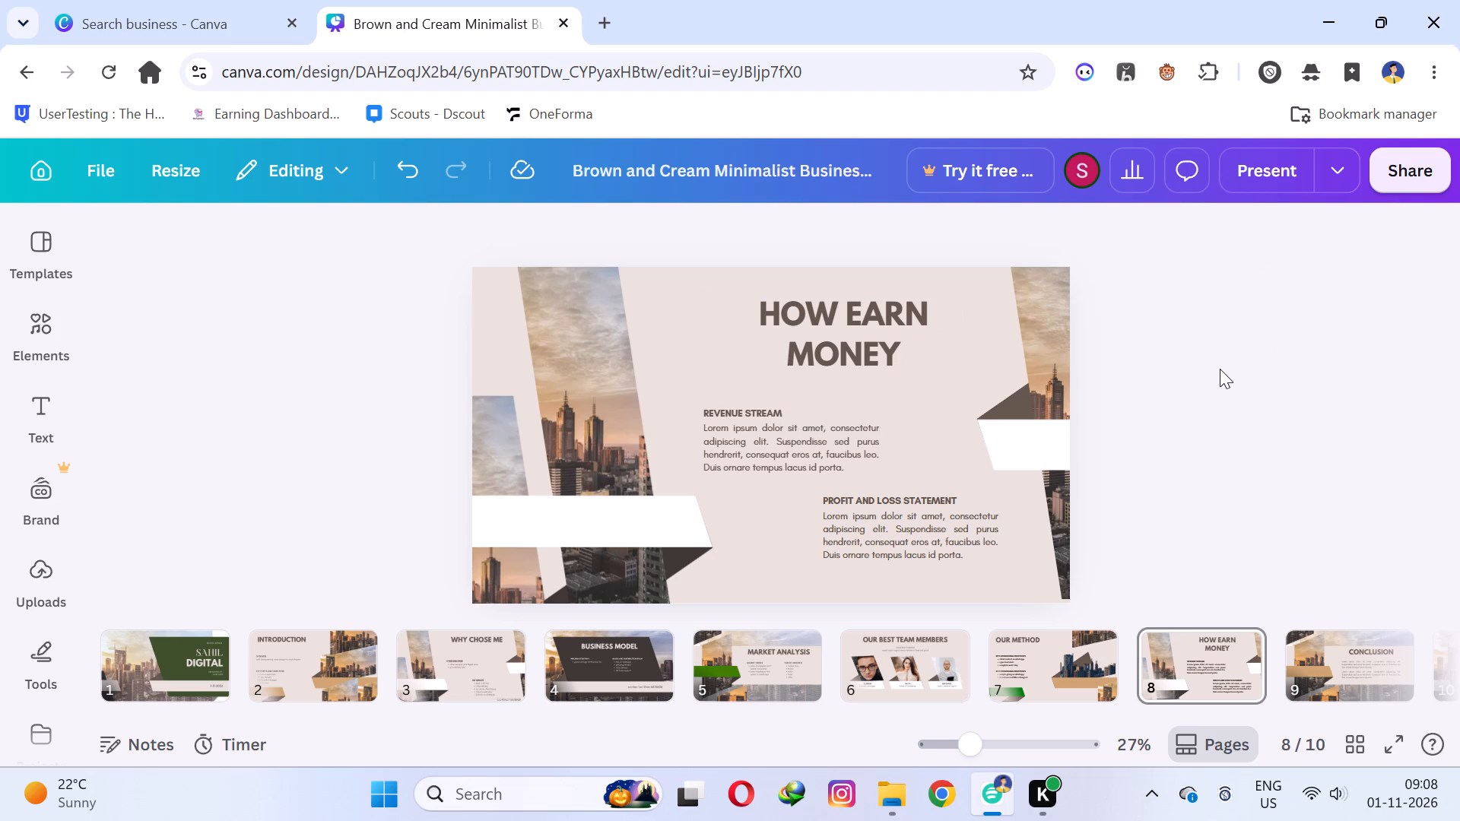
Replace the Revenue Stream paragraph on slide 8 with two lines: "poster 49" and "logo 199".
triple_click(808, 455)
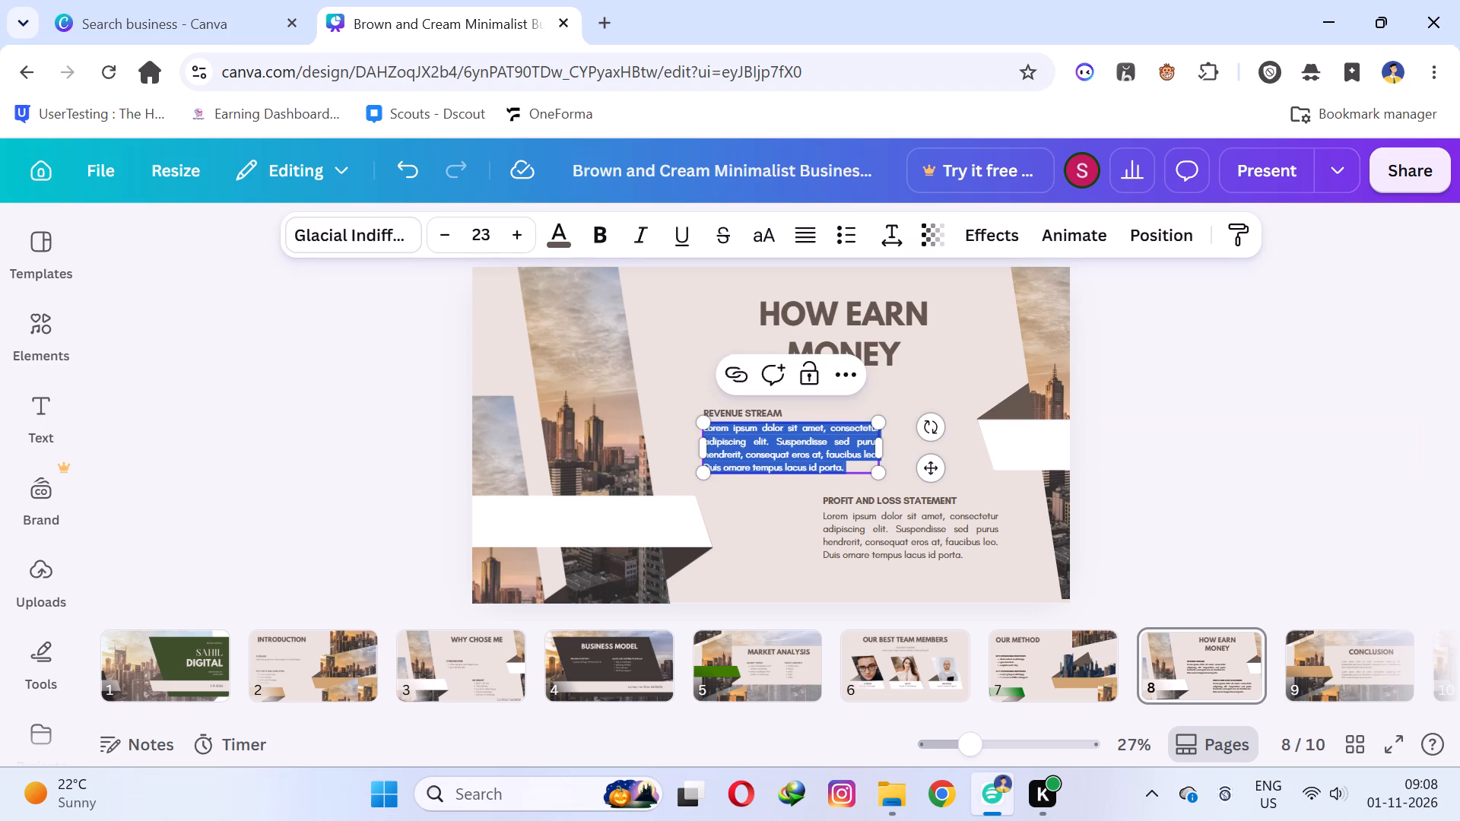
key("BackSpace")
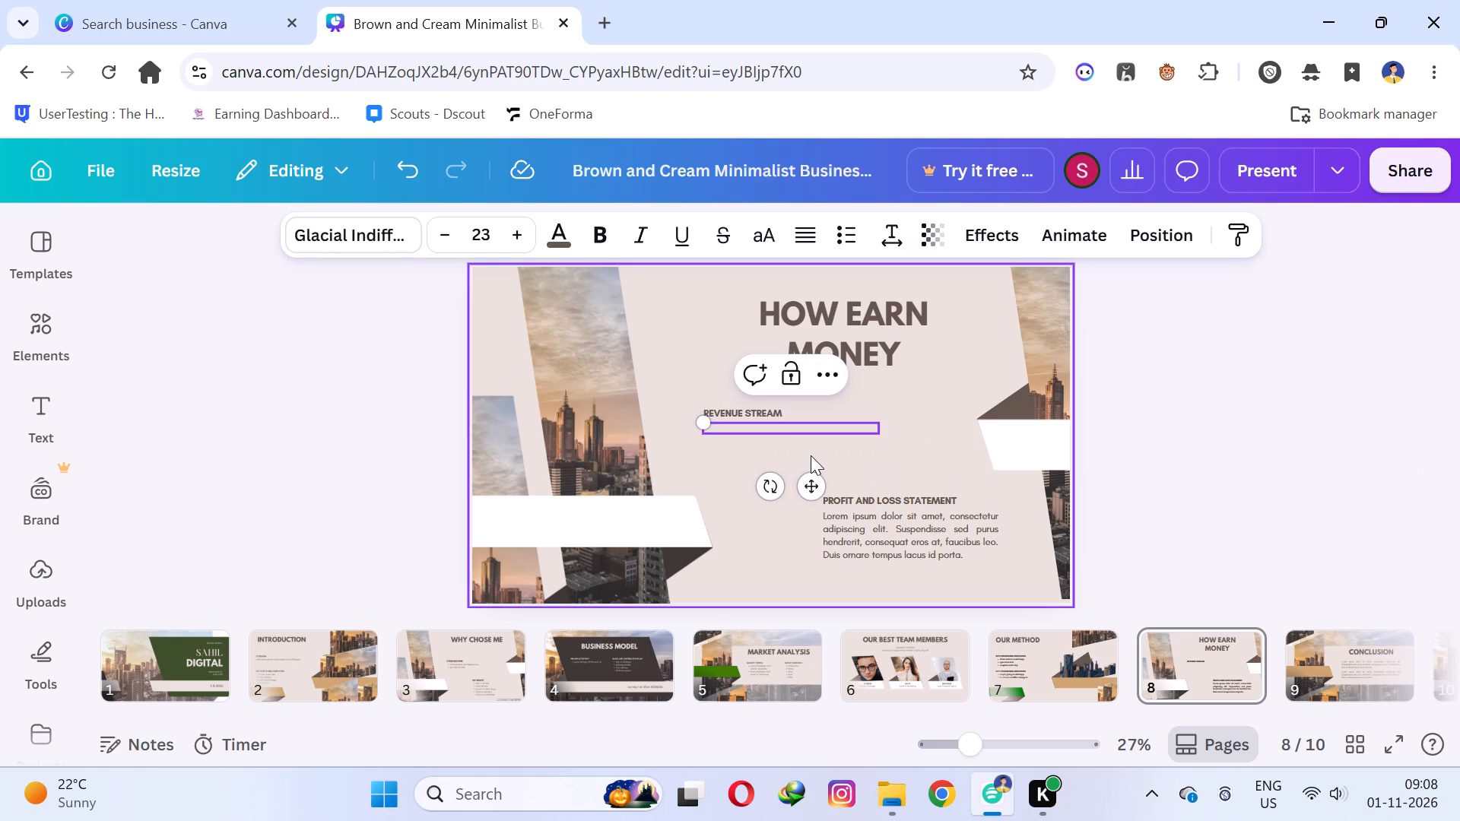
type("pos")
type("ter 49")
key("shift+Return")
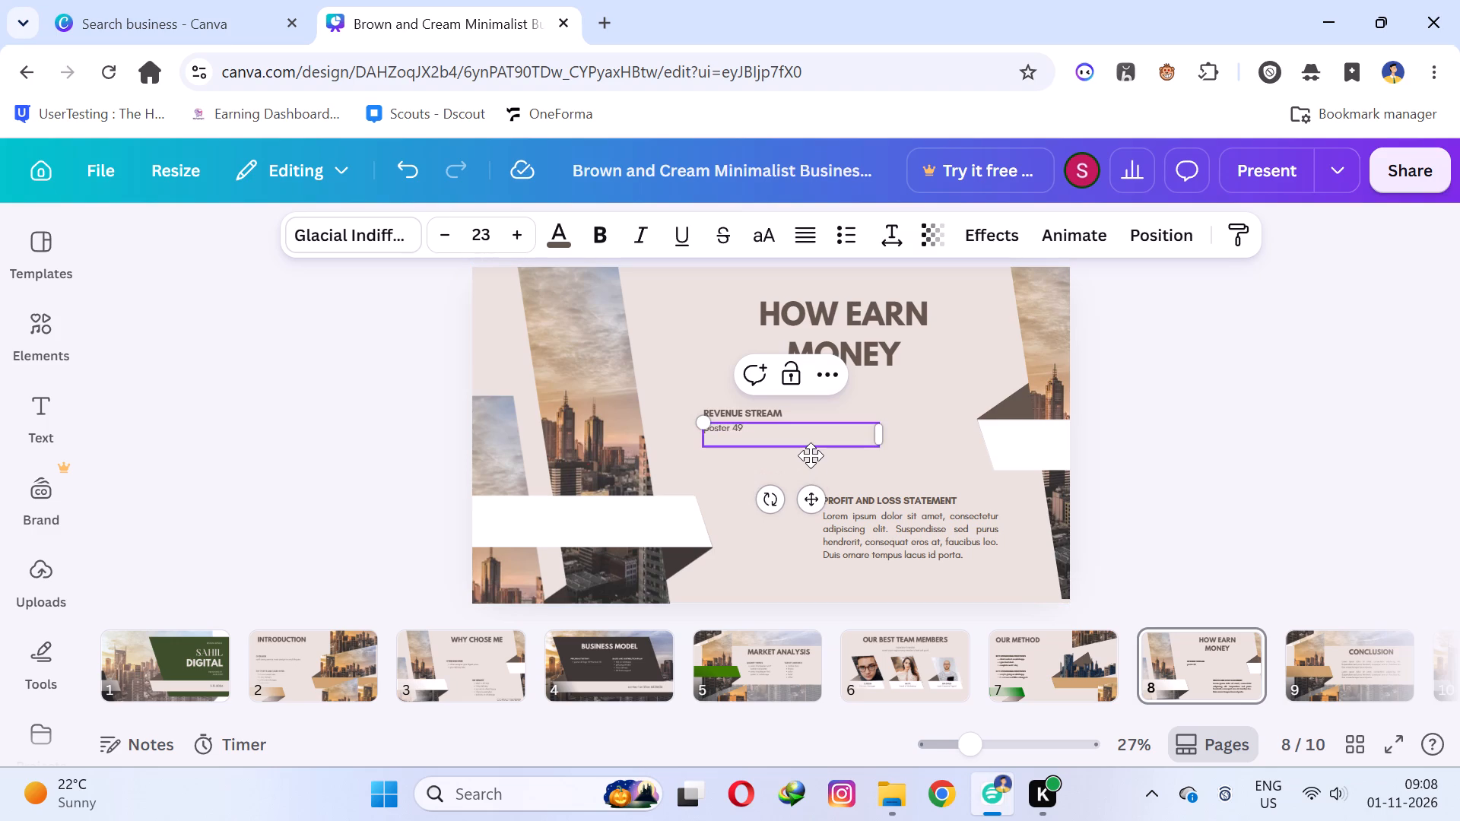
type("logo 199")
key("shift+Return")
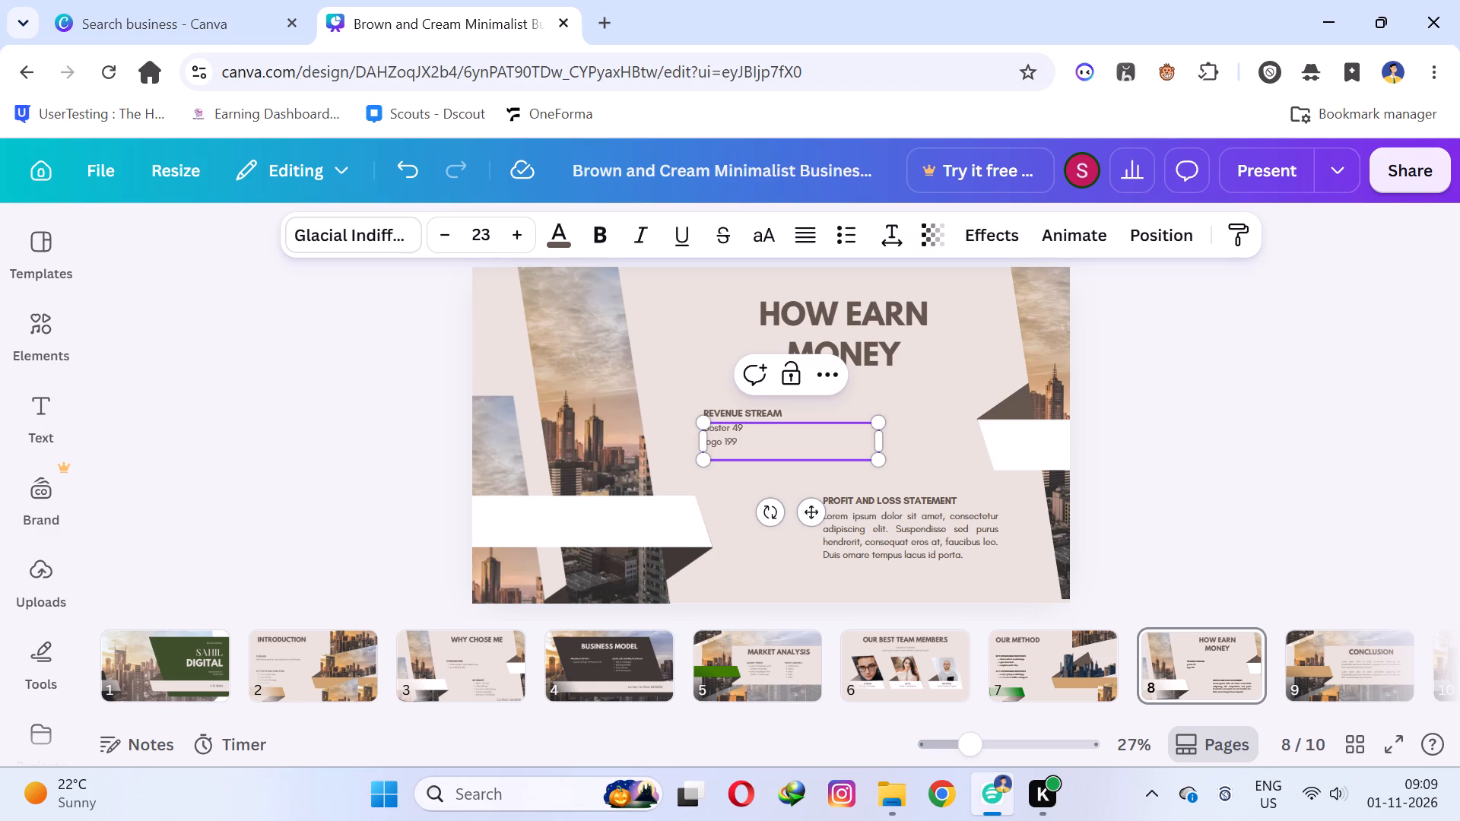
left_click(1182, 388)
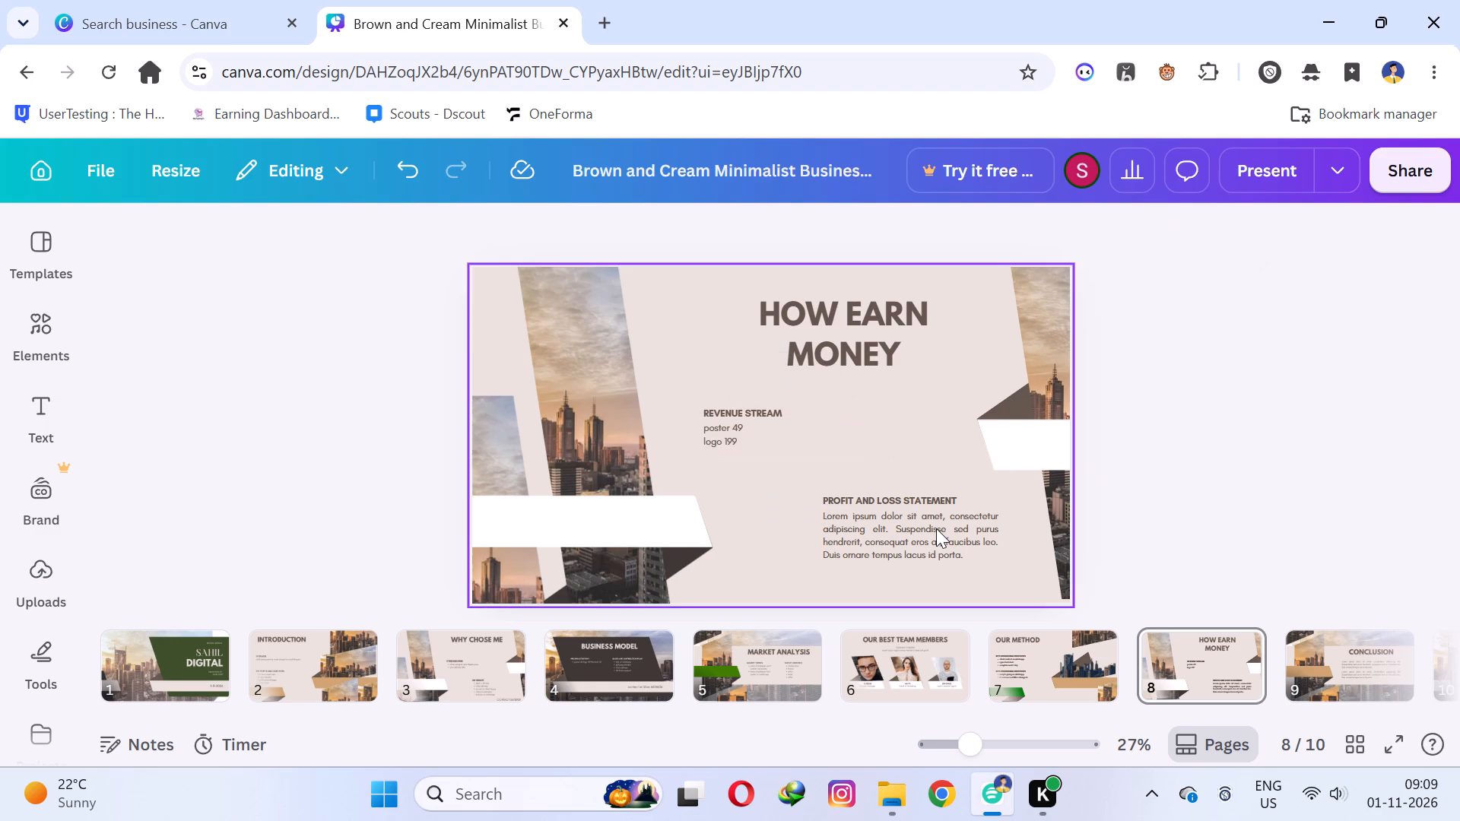
Open the Profit and Loss Statement paragraph on slide 8 for editing with all its text selected.
double_click(936, 528)
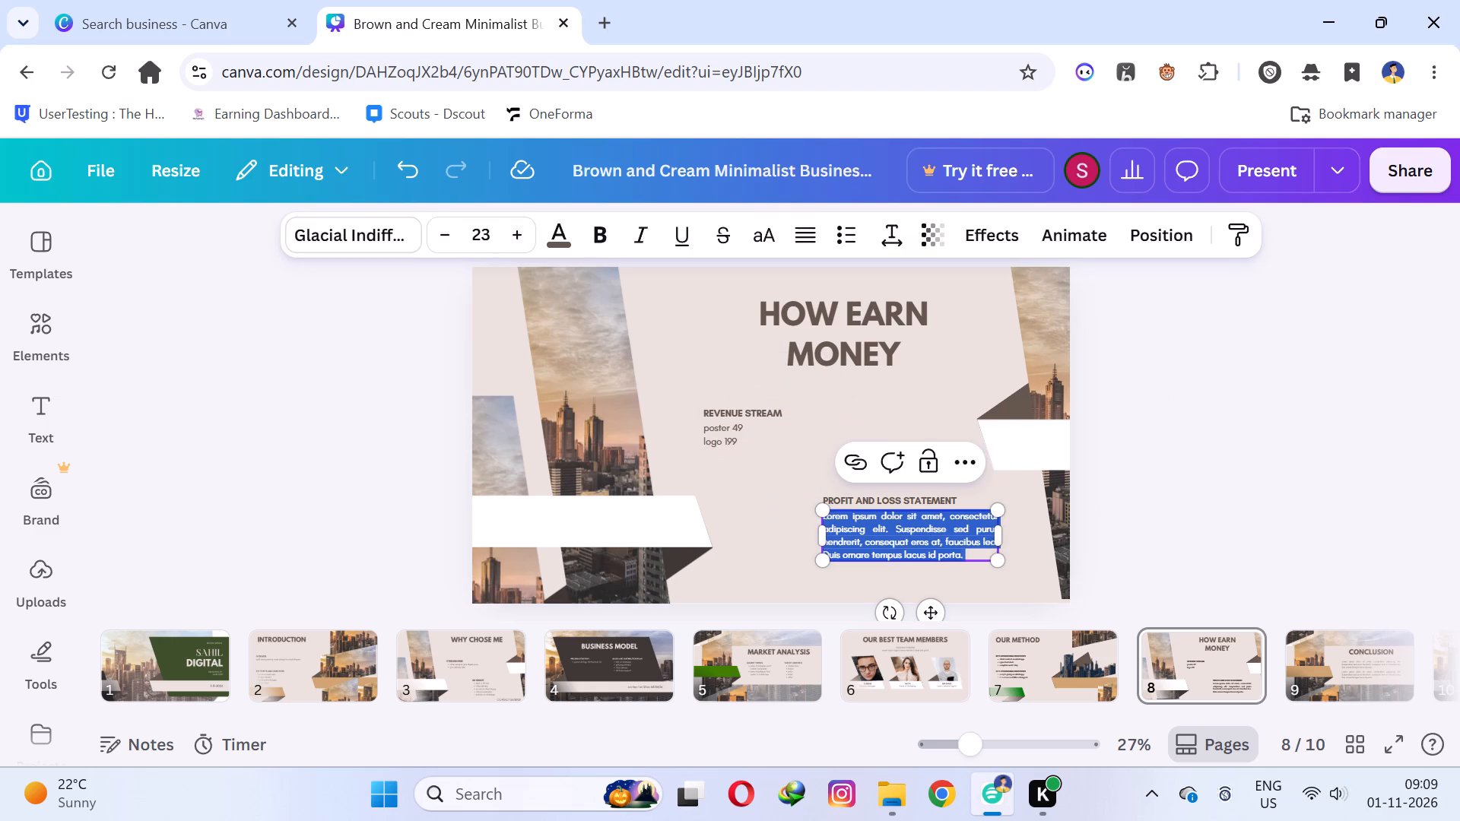
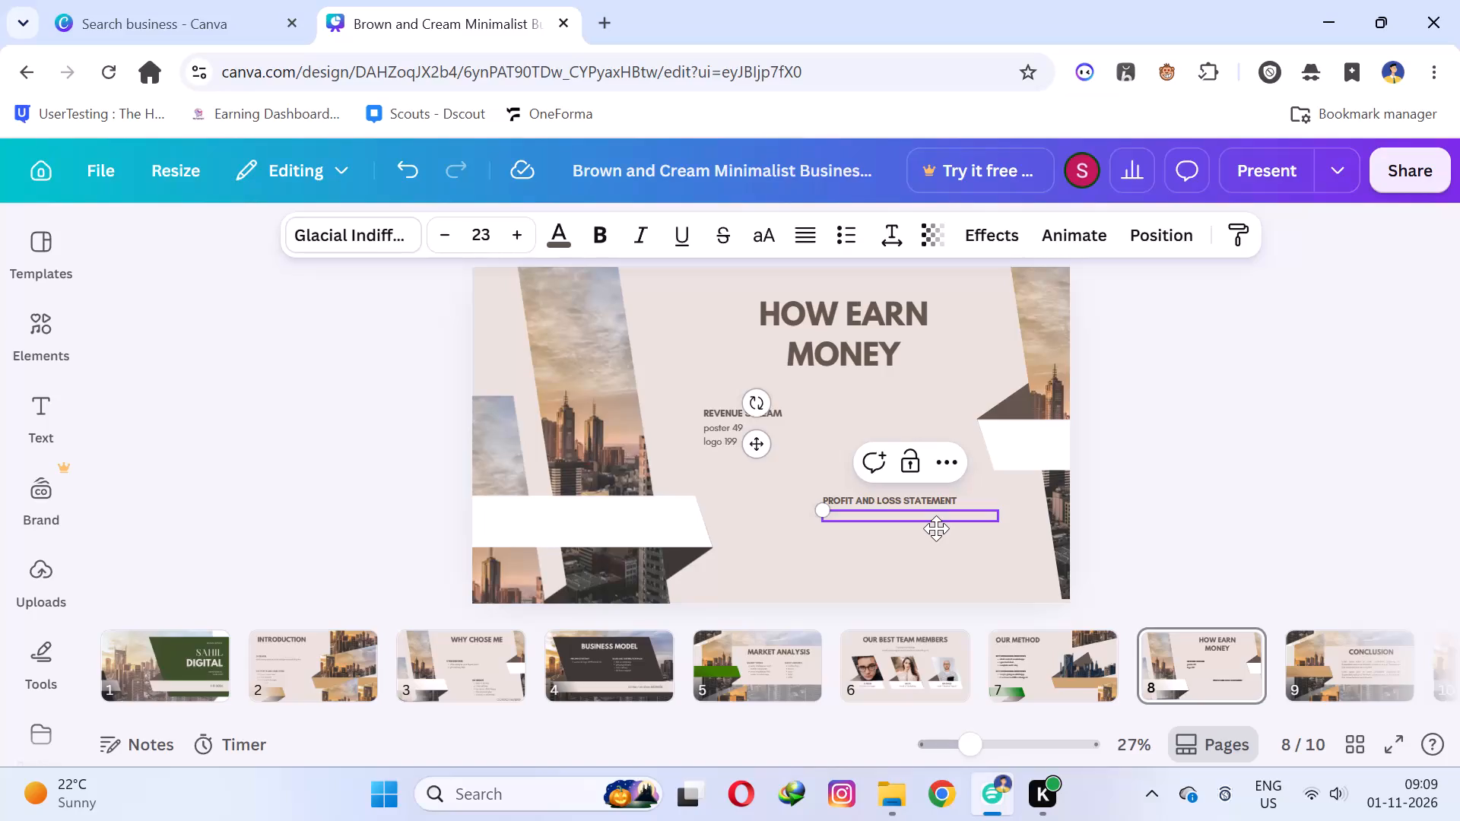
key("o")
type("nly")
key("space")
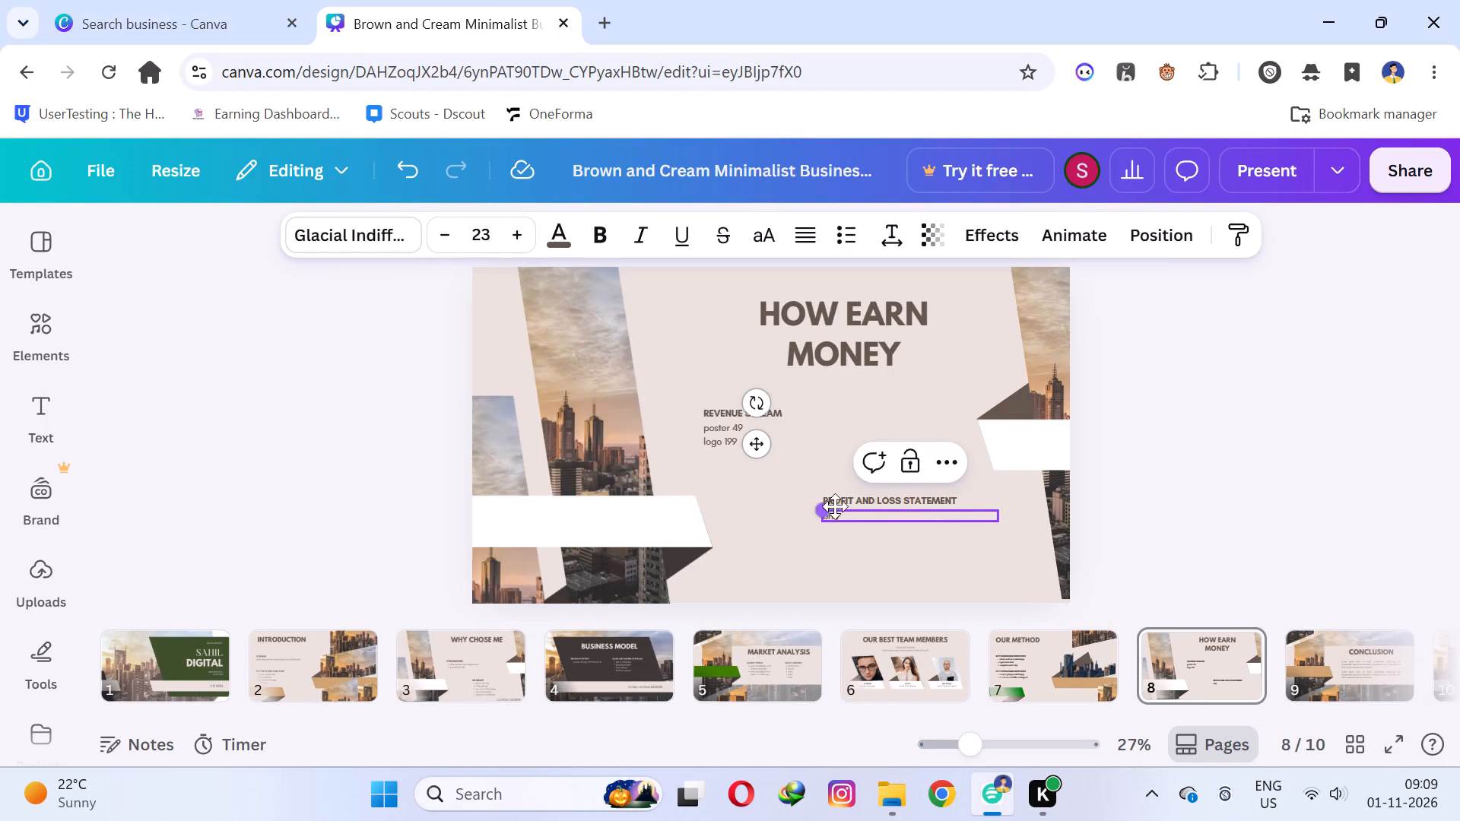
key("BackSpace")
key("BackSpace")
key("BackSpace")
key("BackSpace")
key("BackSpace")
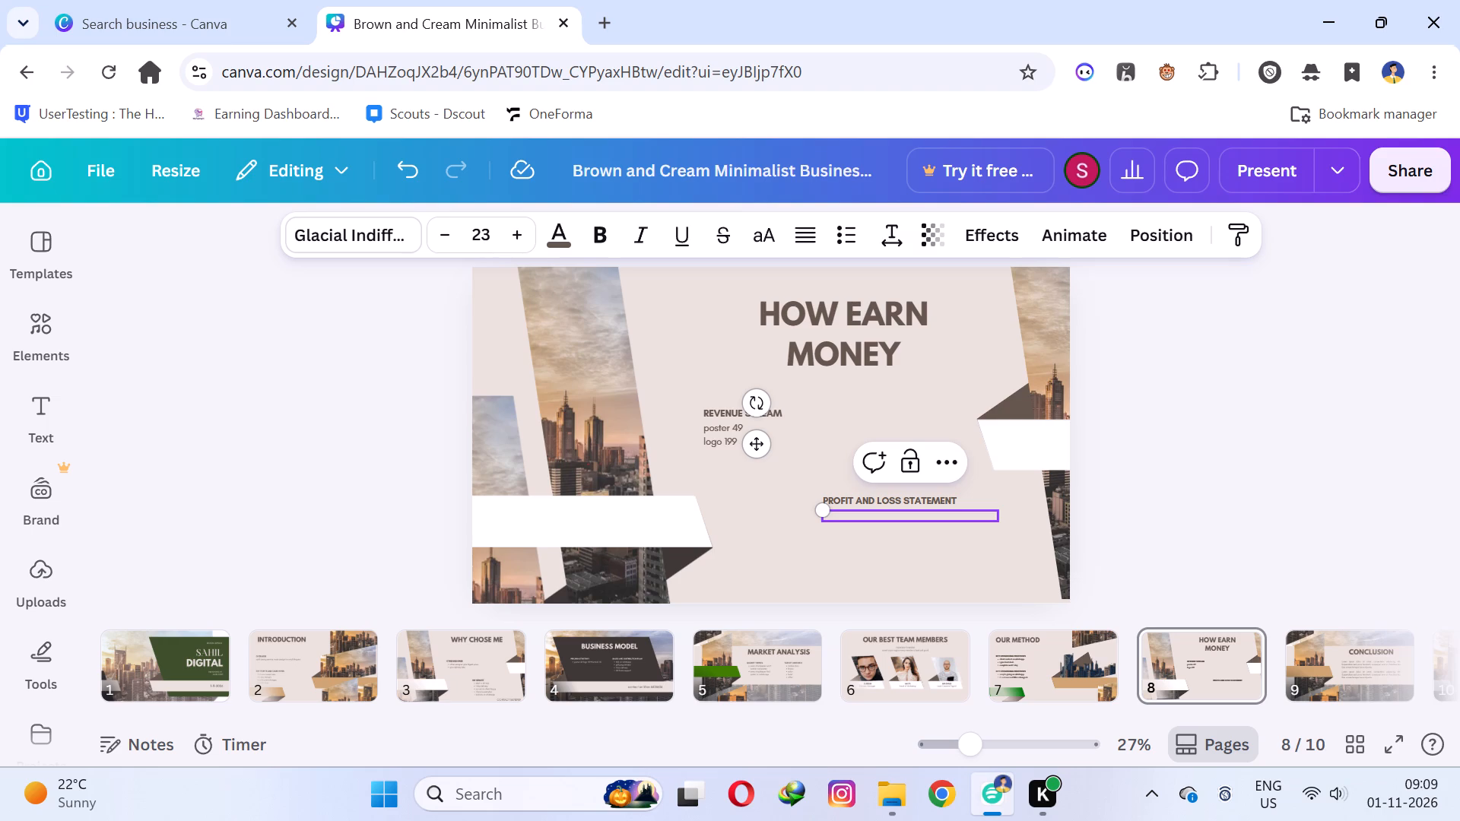
Fill the paragraph under the Profit and Loss Statement heading on slide 8 with "loss is not because canva is free".
left_click(910, 516)
key("p")
key("BackSpace")
type("loss is not because")
key("space")
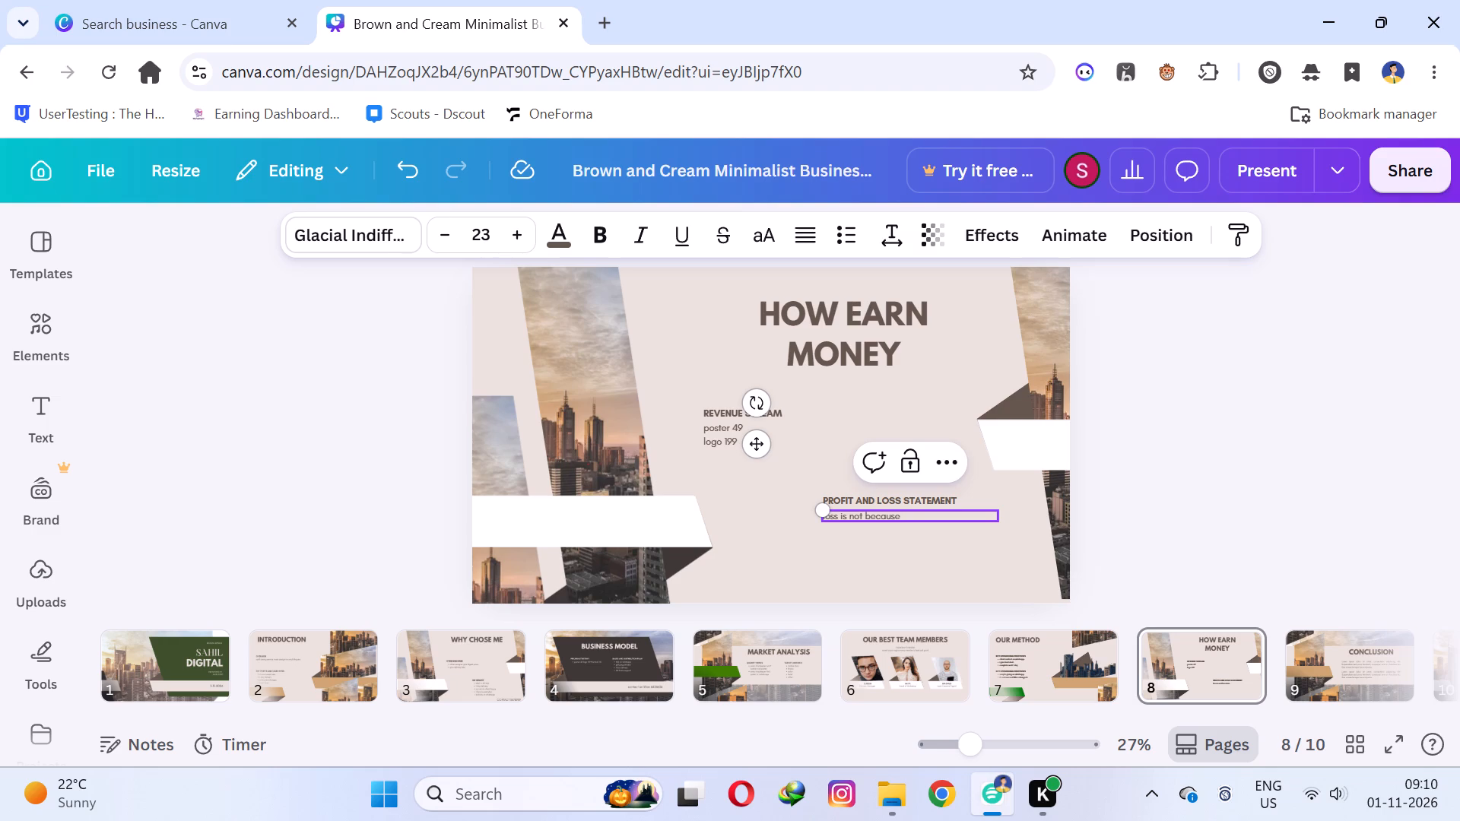
type("ca")
type("nva is free")
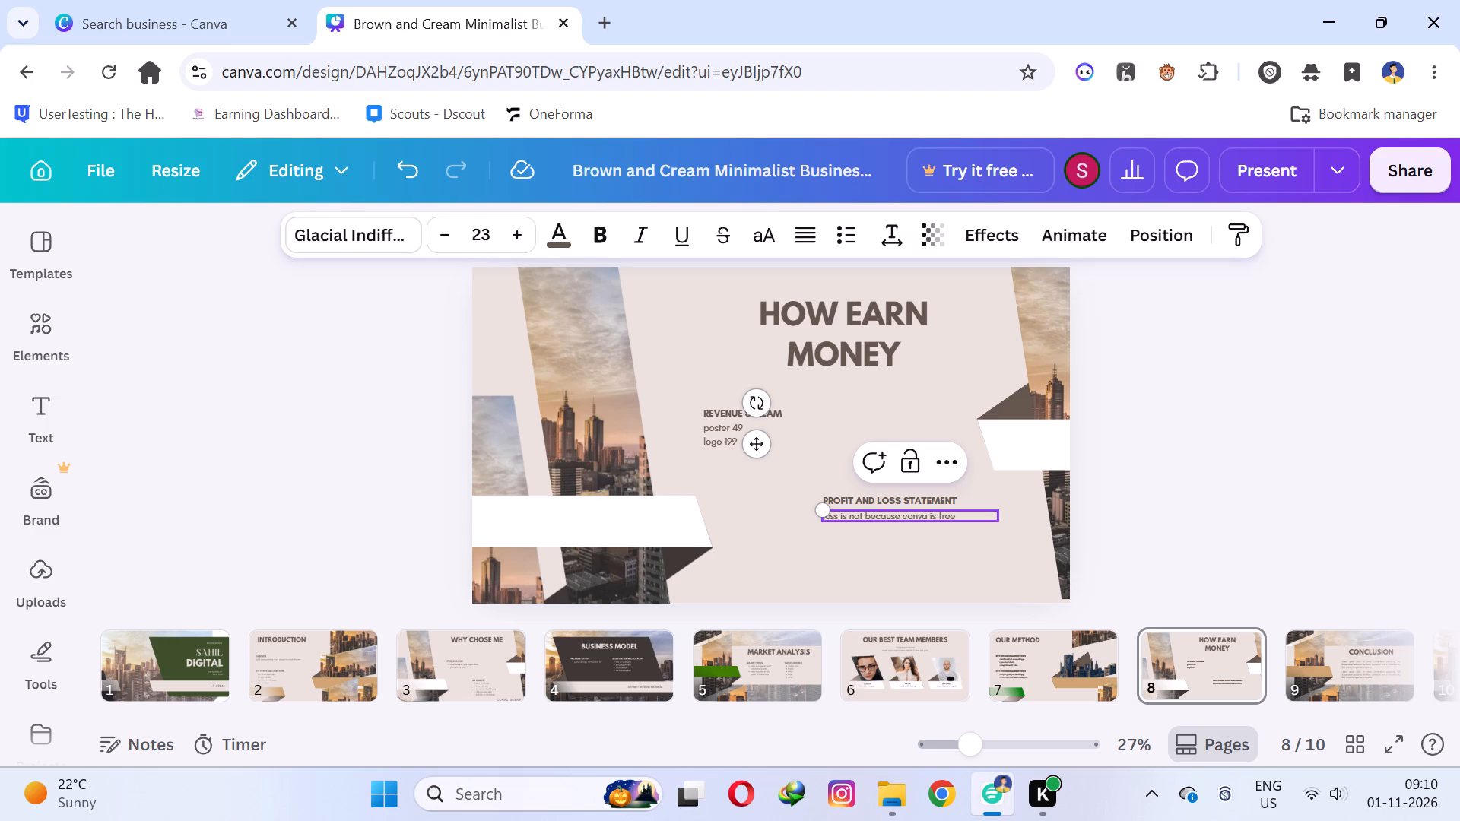
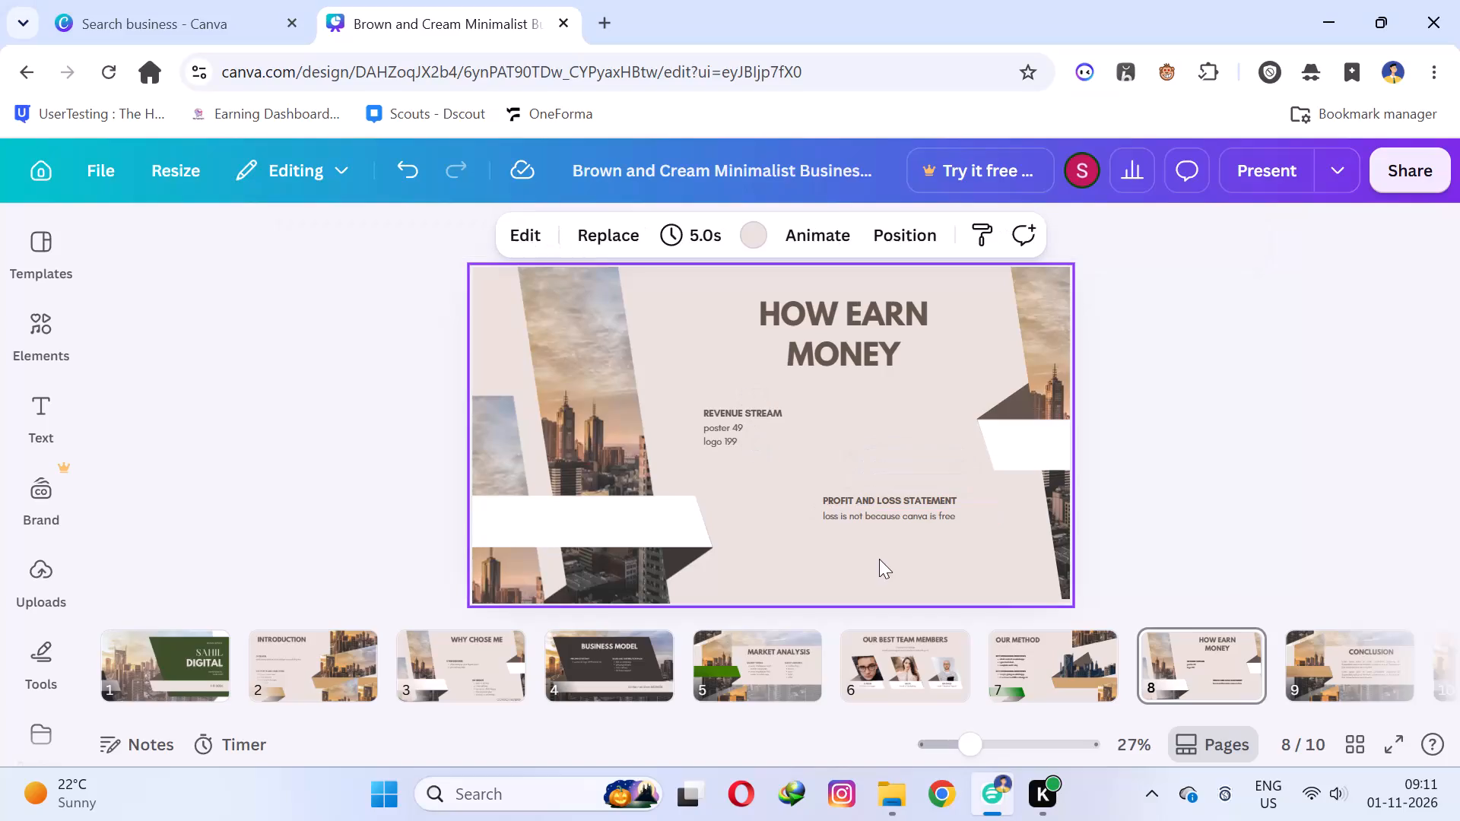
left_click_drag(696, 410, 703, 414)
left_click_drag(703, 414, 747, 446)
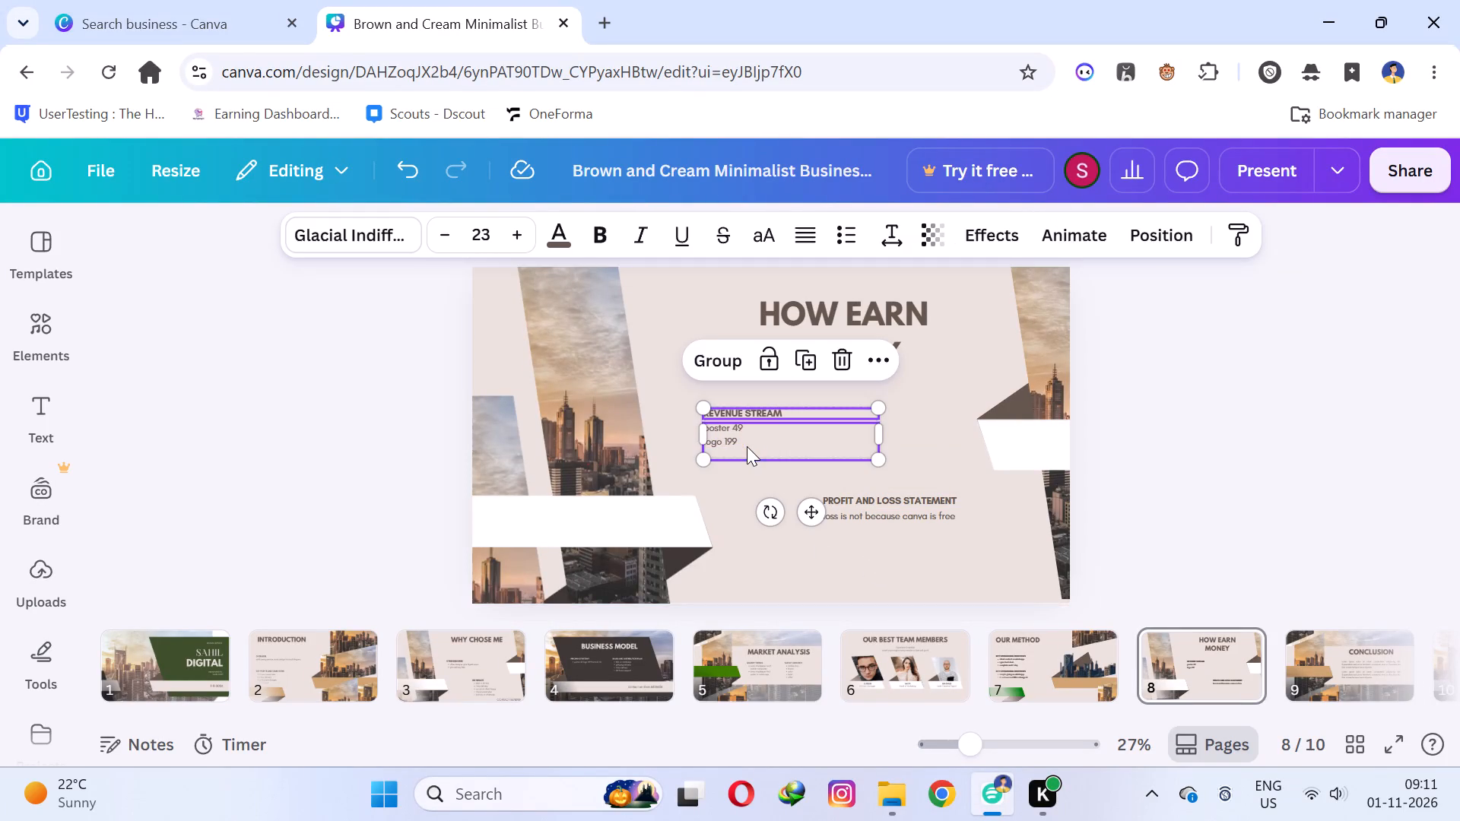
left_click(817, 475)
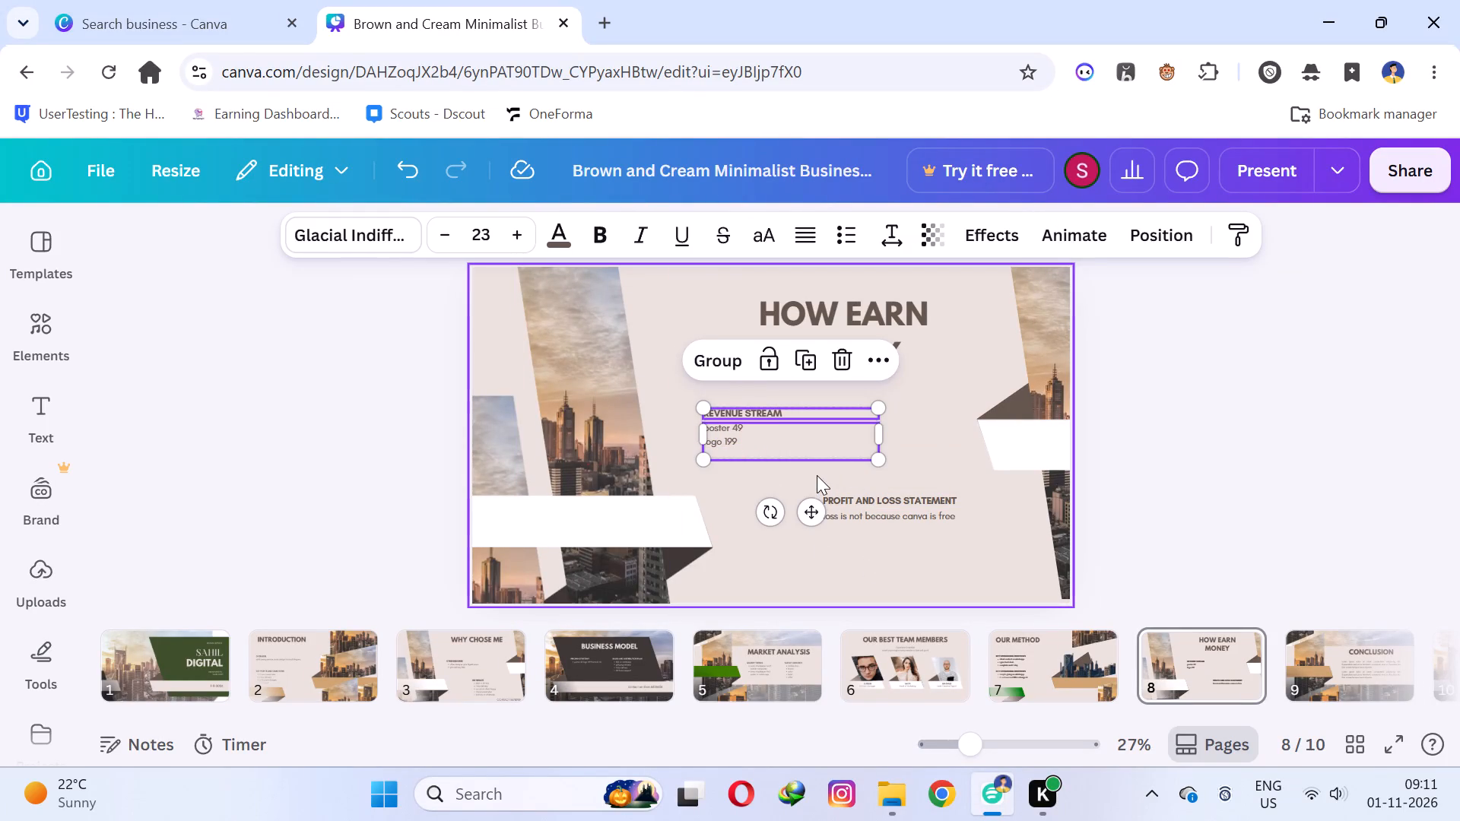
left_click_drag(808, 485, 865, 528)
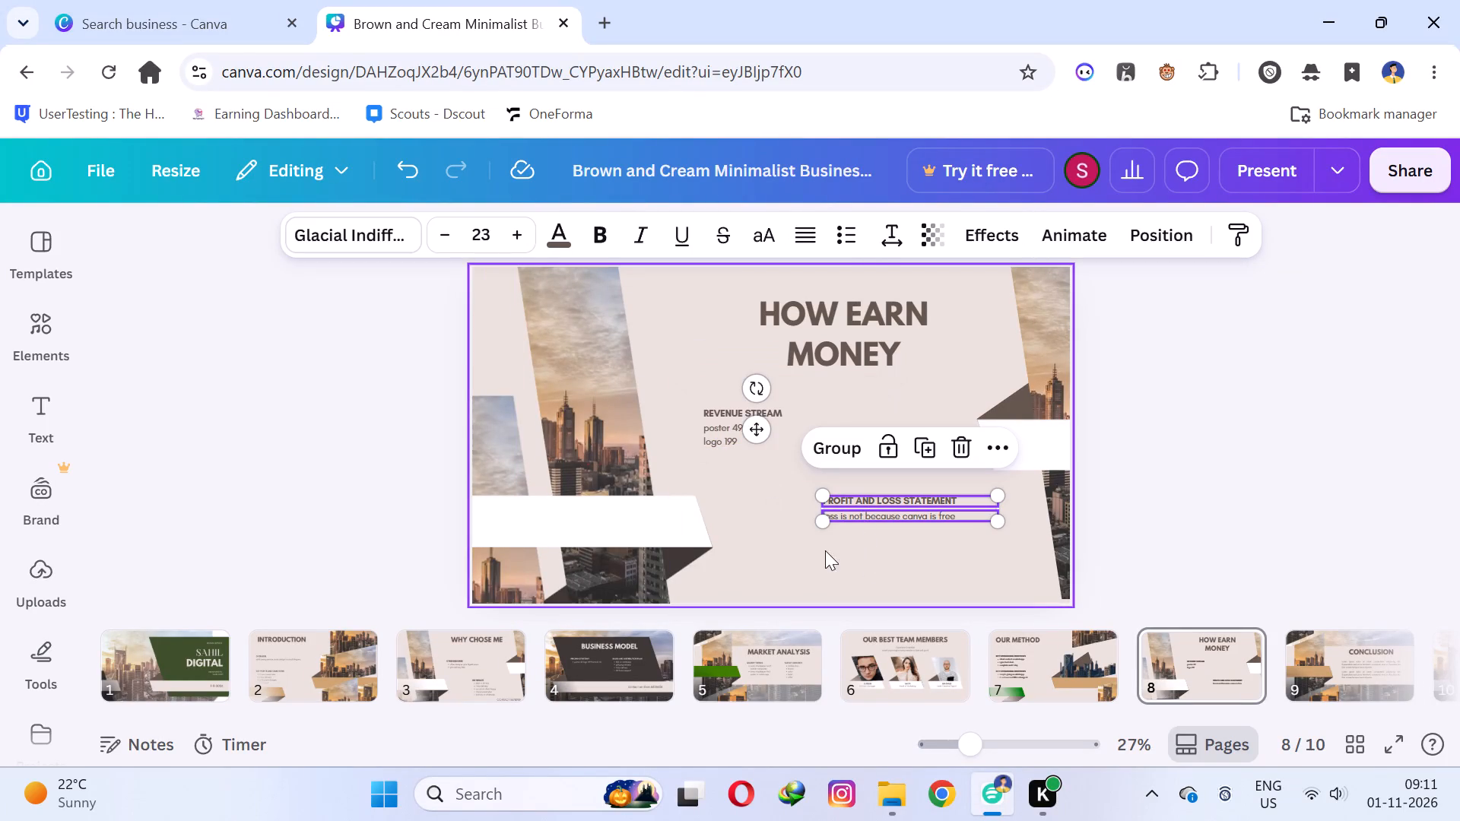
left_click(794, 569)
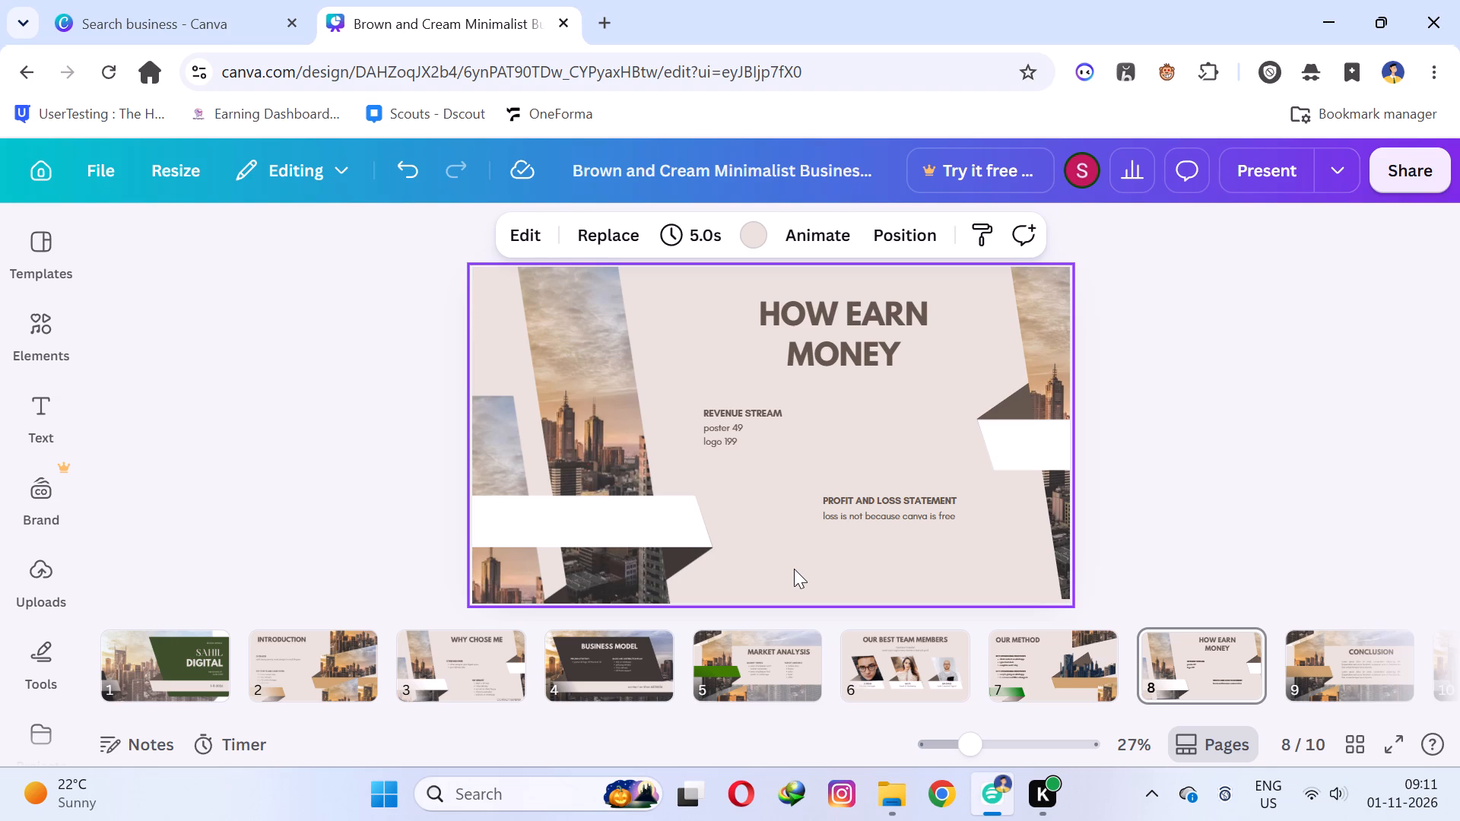
Set the transparency of the large slanted city photo on slide 8 to 62.
left_click(584, 423)
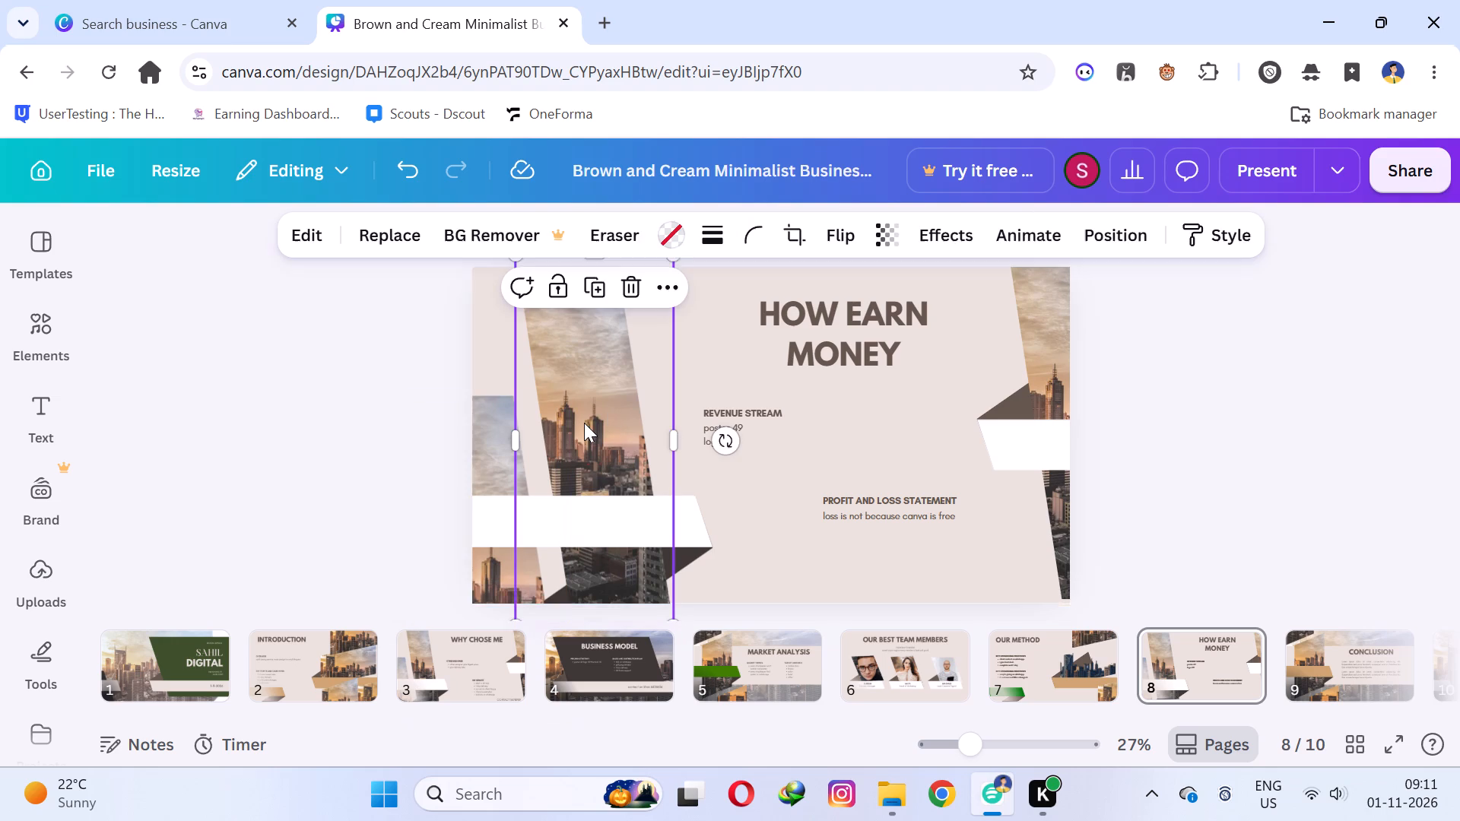
left_click(903, 236)
left_click(878, 325)
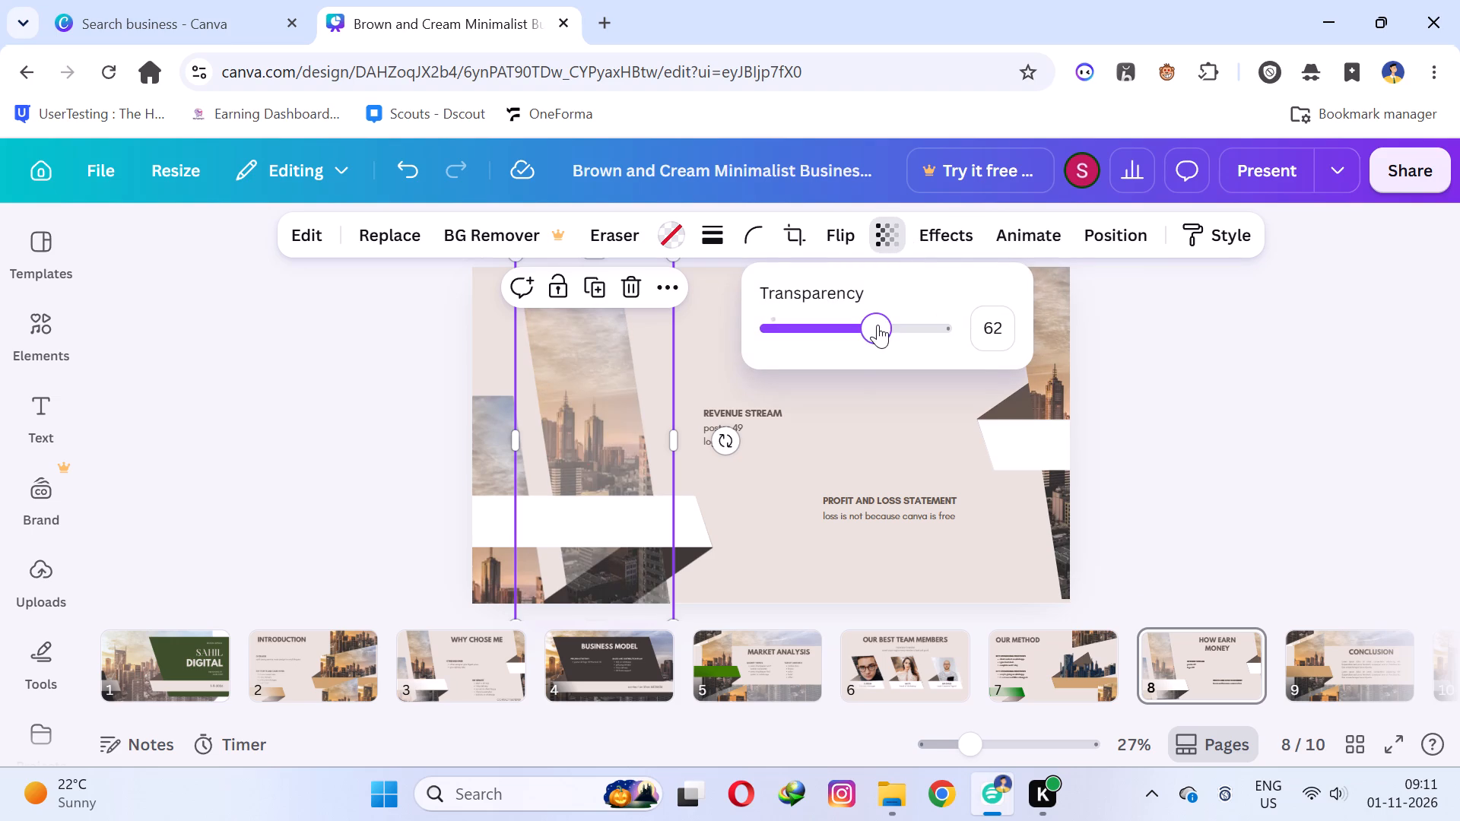
left_click(1338, 391)
left_click(1224, 361)
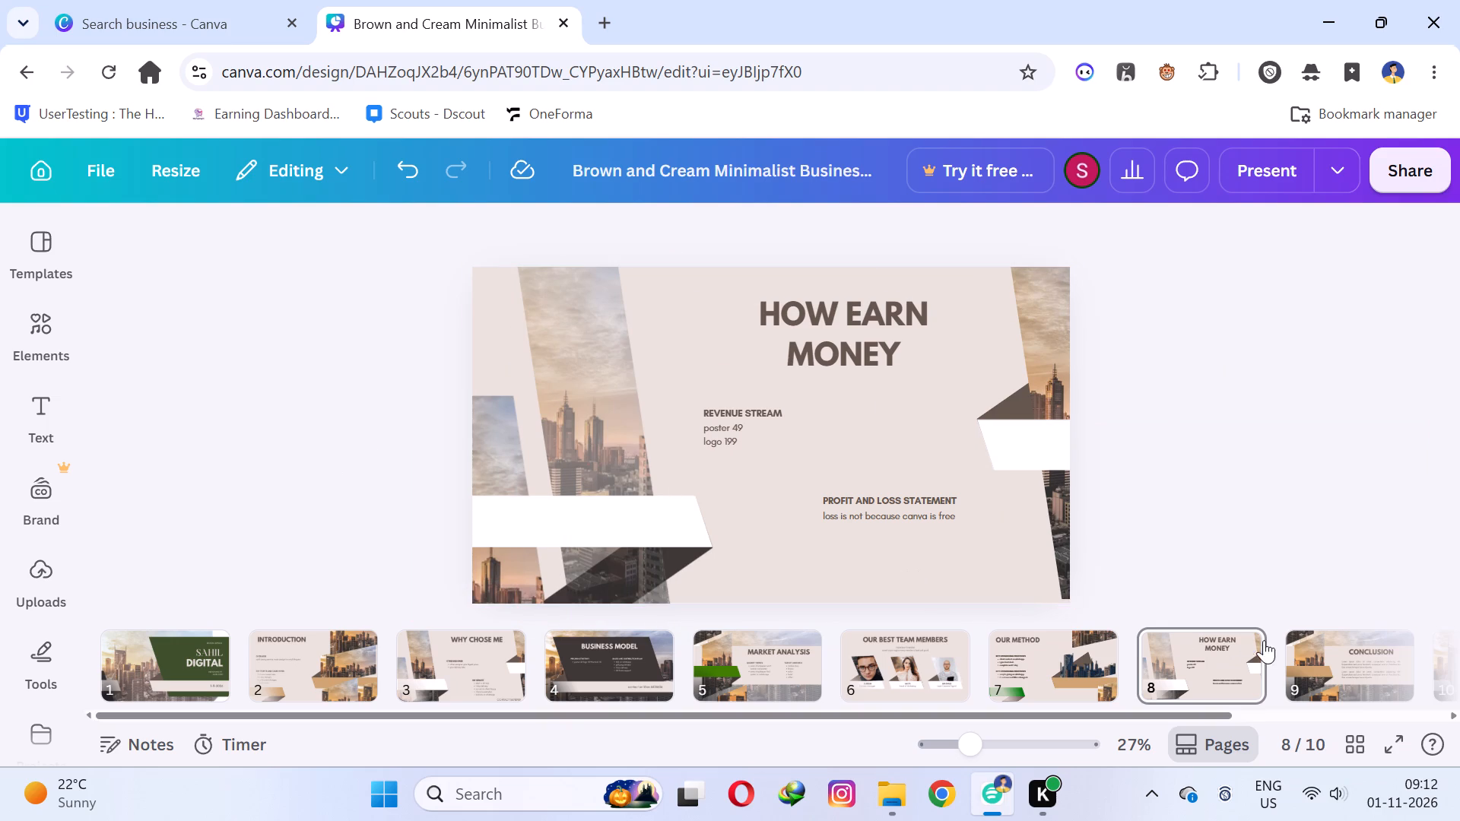
Change the "CONCLUSION" heading on slide 9 to "last talk".
left_click(1308, 661)
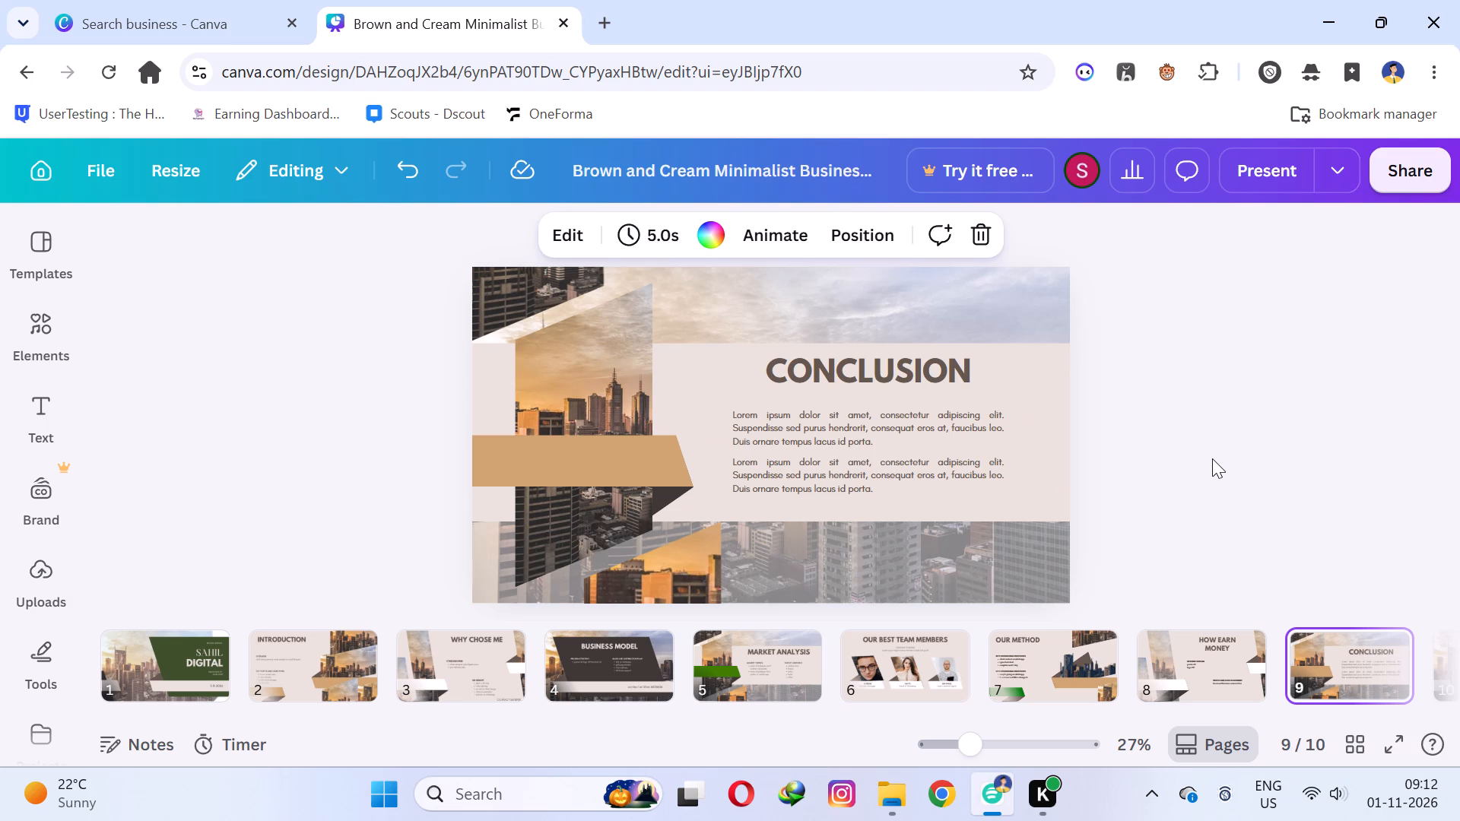
triple_click(838, 382)
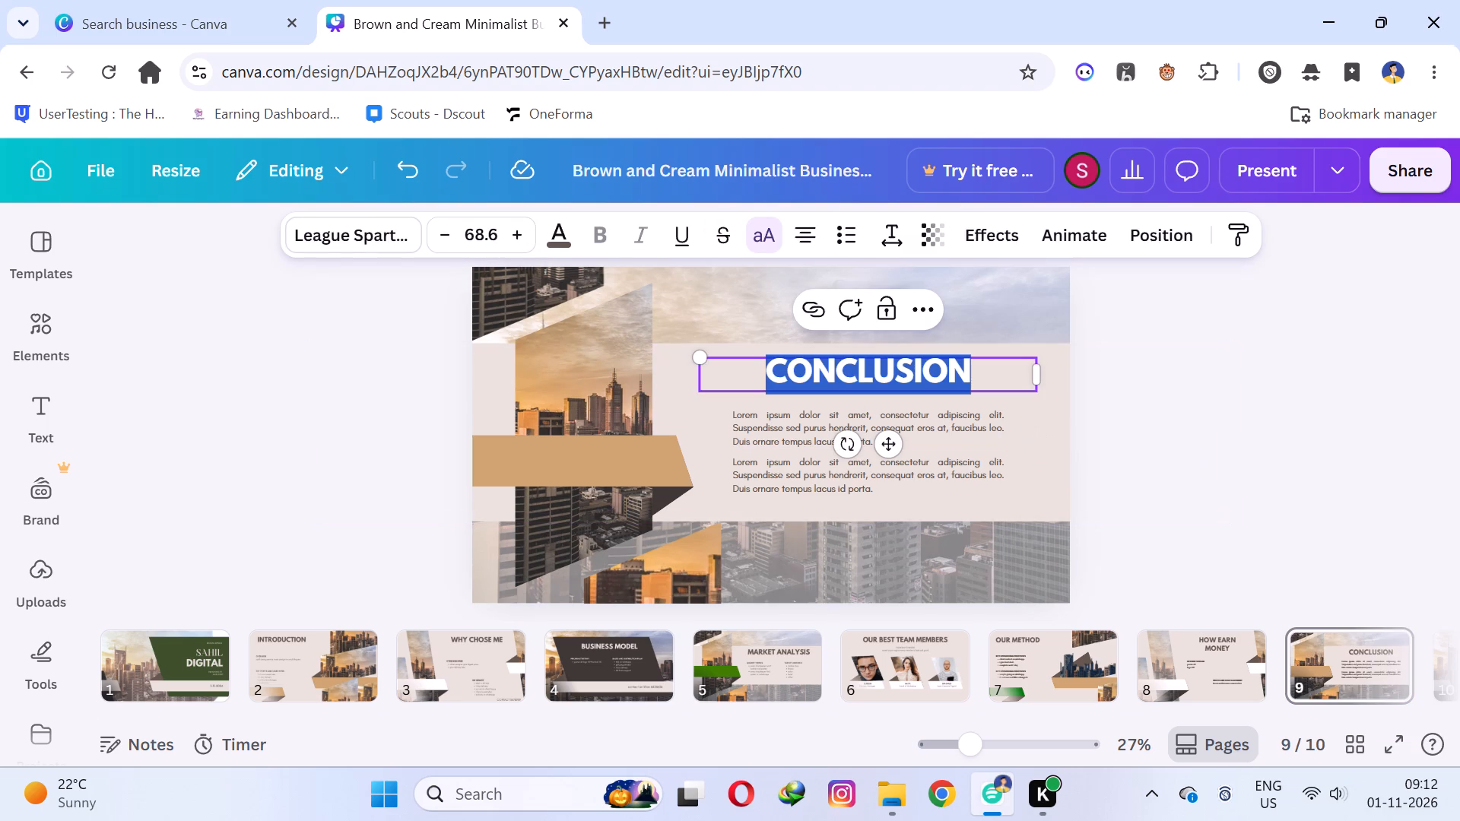
type("last")
key("space")
type("talk")
left_click(1130, 363)
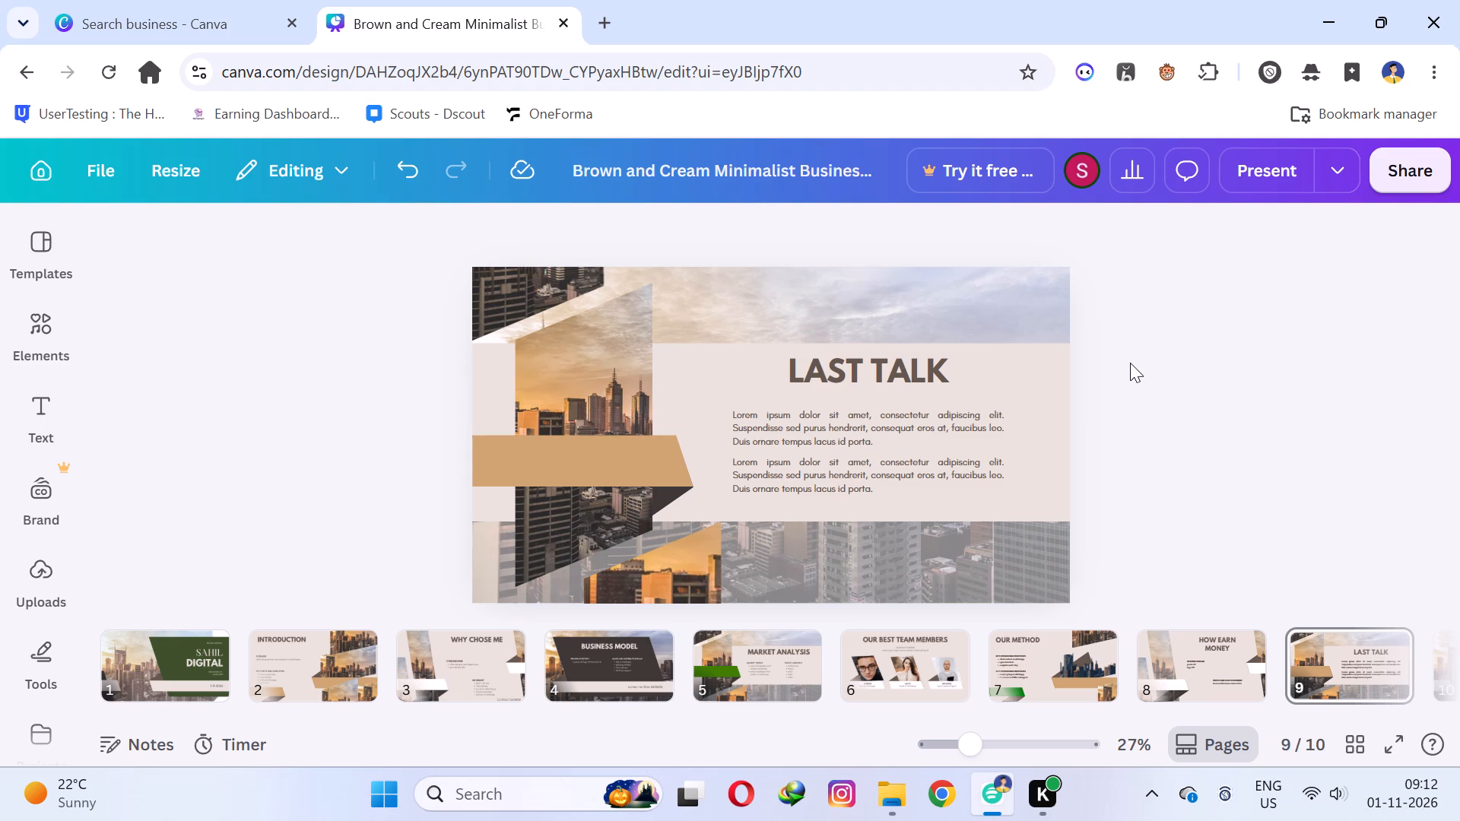
Replace the first paragraph on slide 9 with four lines: "low time work", "fast work", "budgeet work" and "happy clinet".
triple_click(845, 430)
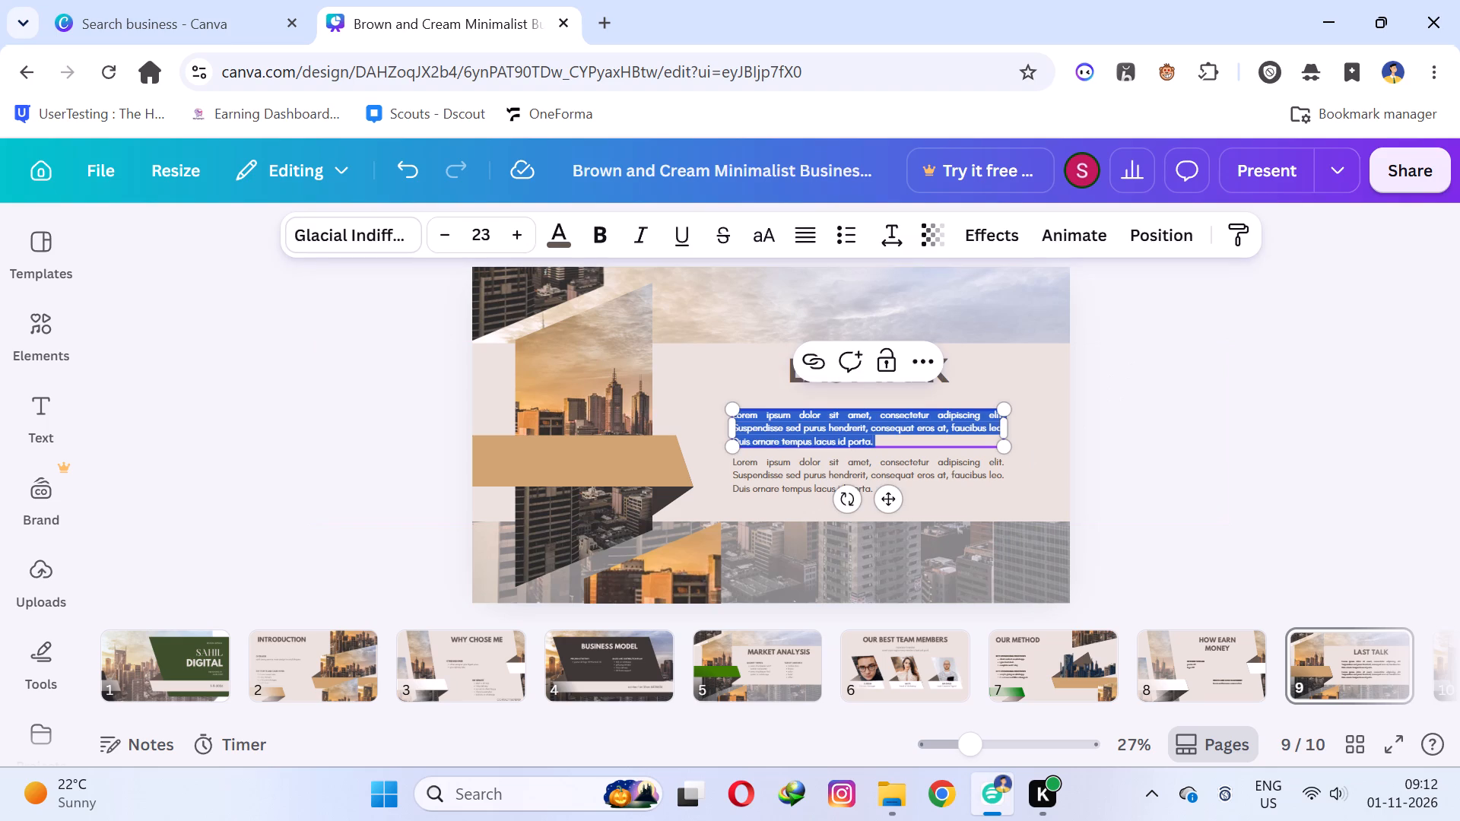
type("low")
key("space")
type("time")
key("space")
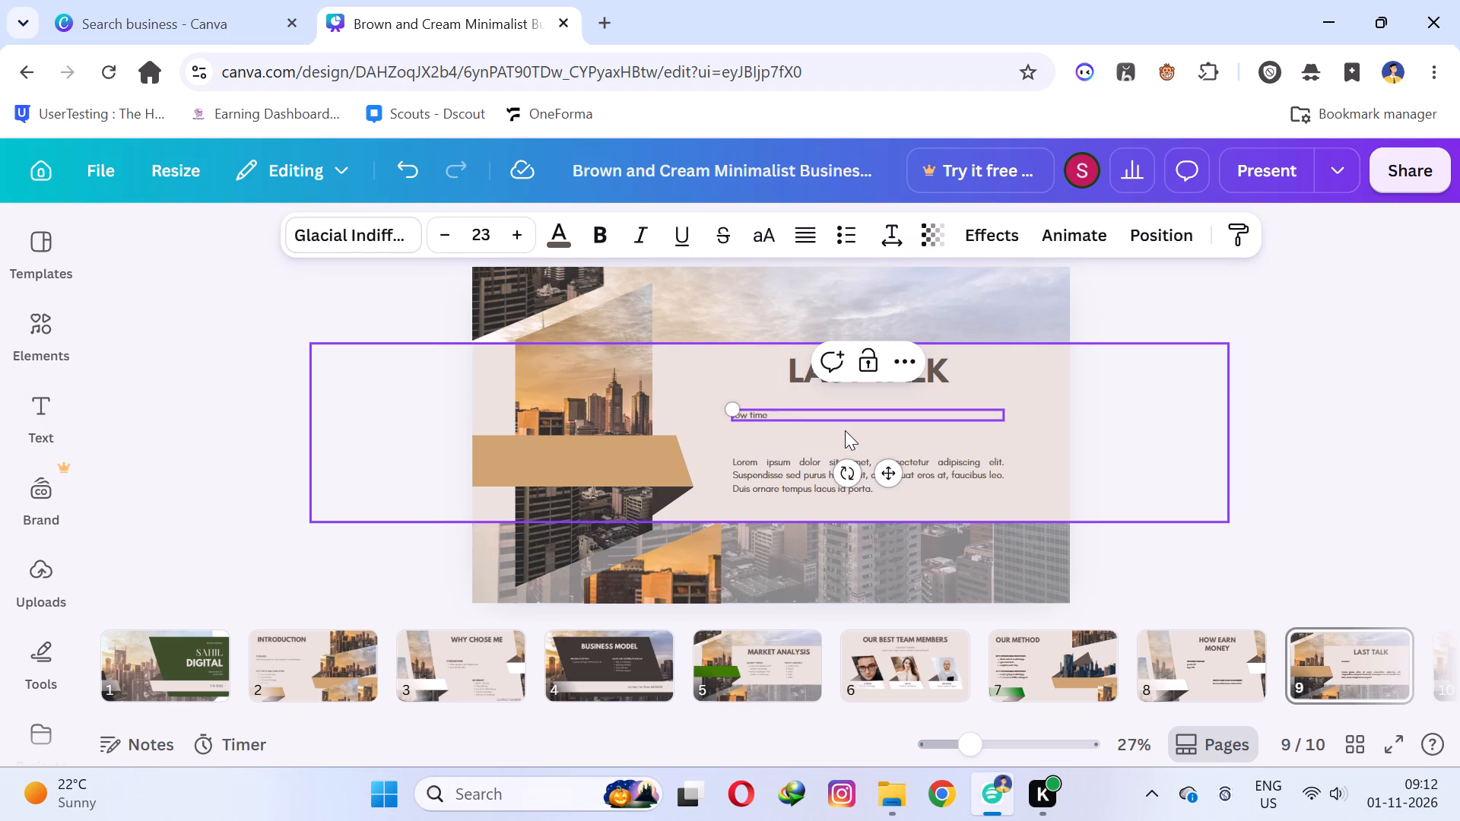
key("BackSpace")
key("BackSpace")
key("e")
key("comma")
key("BackSpace")
key("space")
type("work")
key("shift+Return")
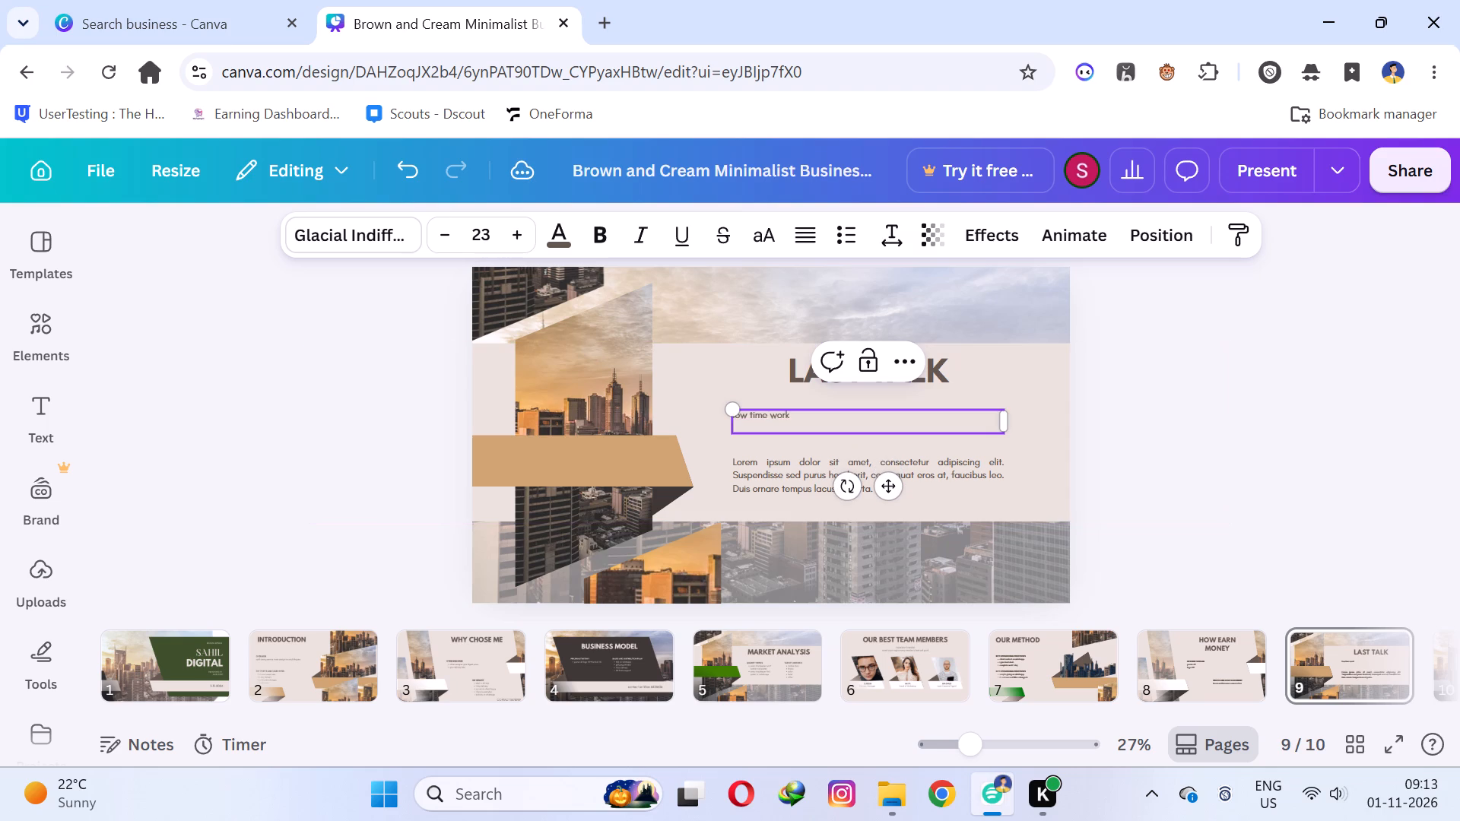
type("fast work")
key("shift+Return")
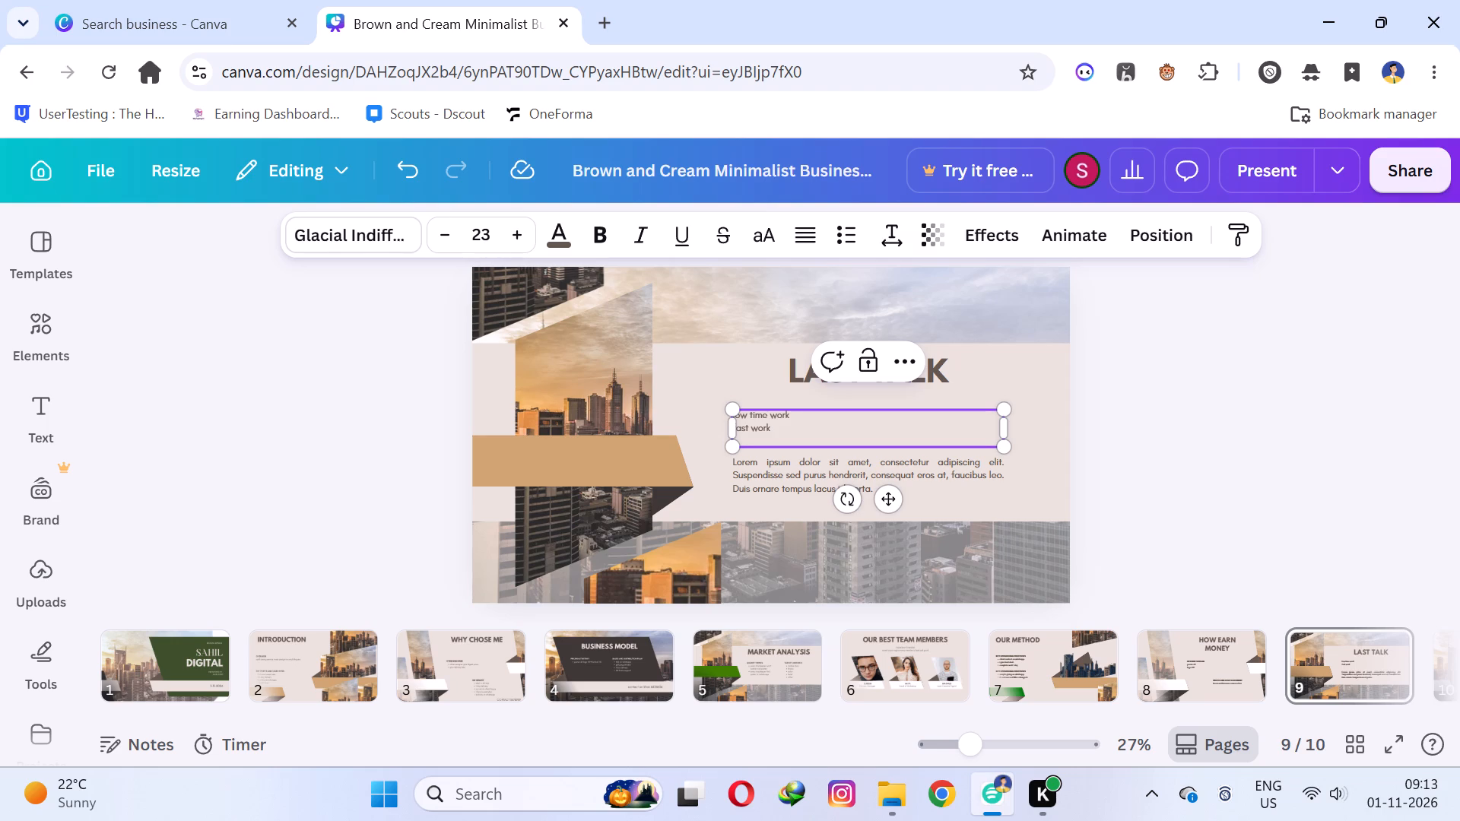
type("bu")
type("dgeet work")
key("shift+Return")
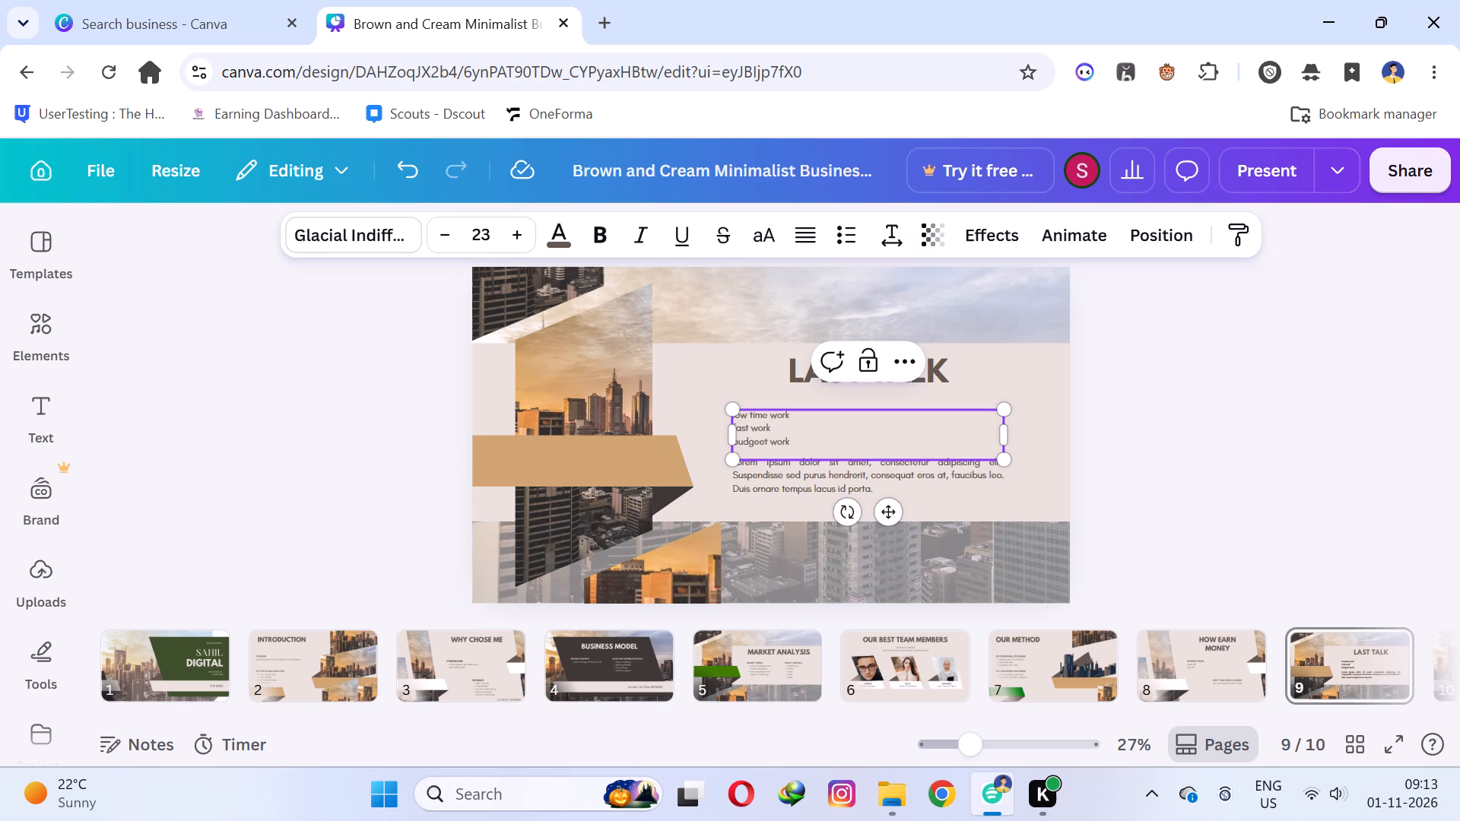
type("happy clinet")
left_click(1261, 388)
Move the second paragraph on slide 9 slightly down, clear of the four lines above and aligned with their left edge.
left_click_drag(824, 477, 817, 488)
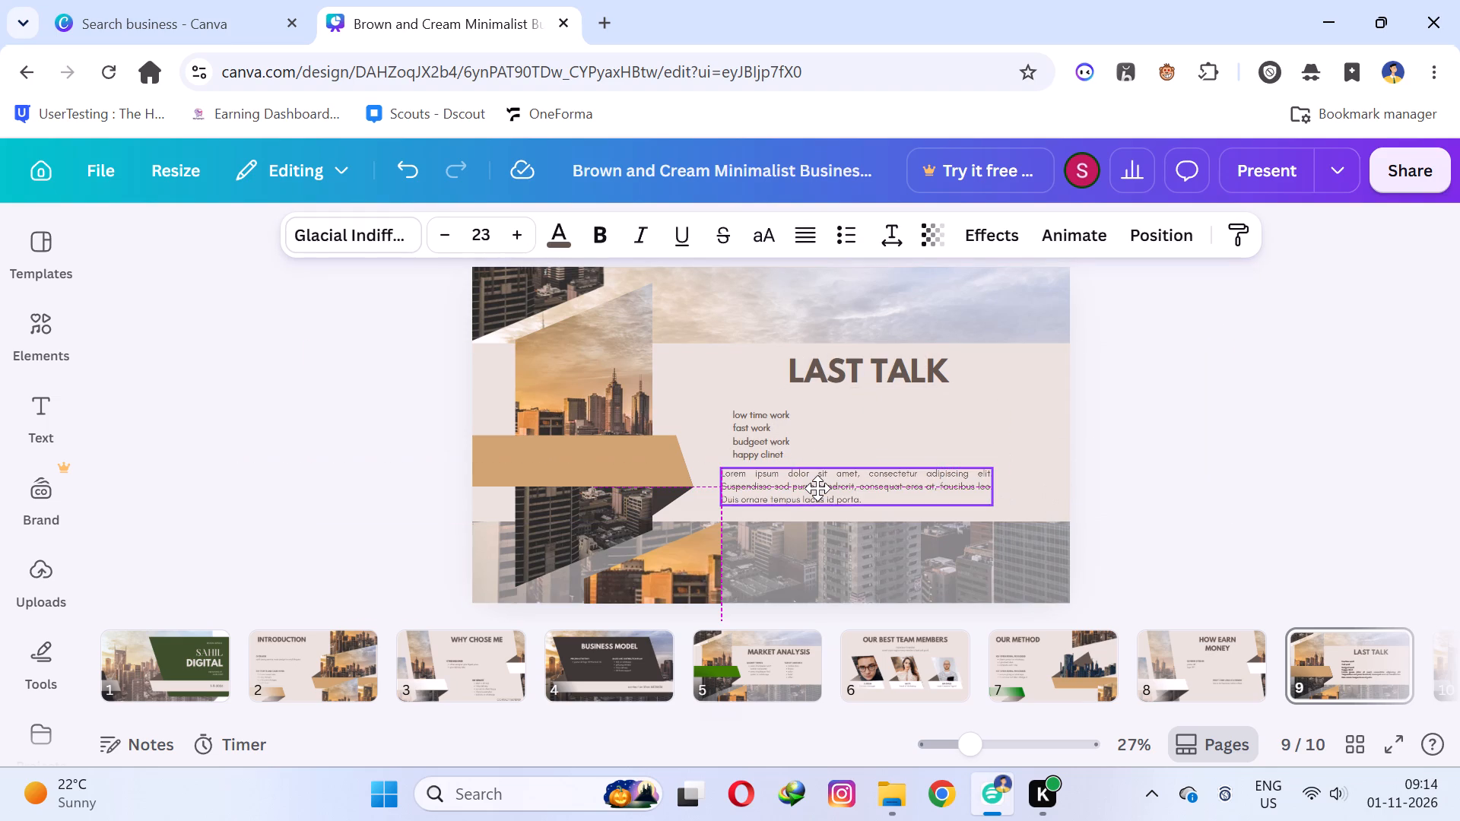
left_click_drag(817, 488, 826, 488)
left_click(1227, 480)
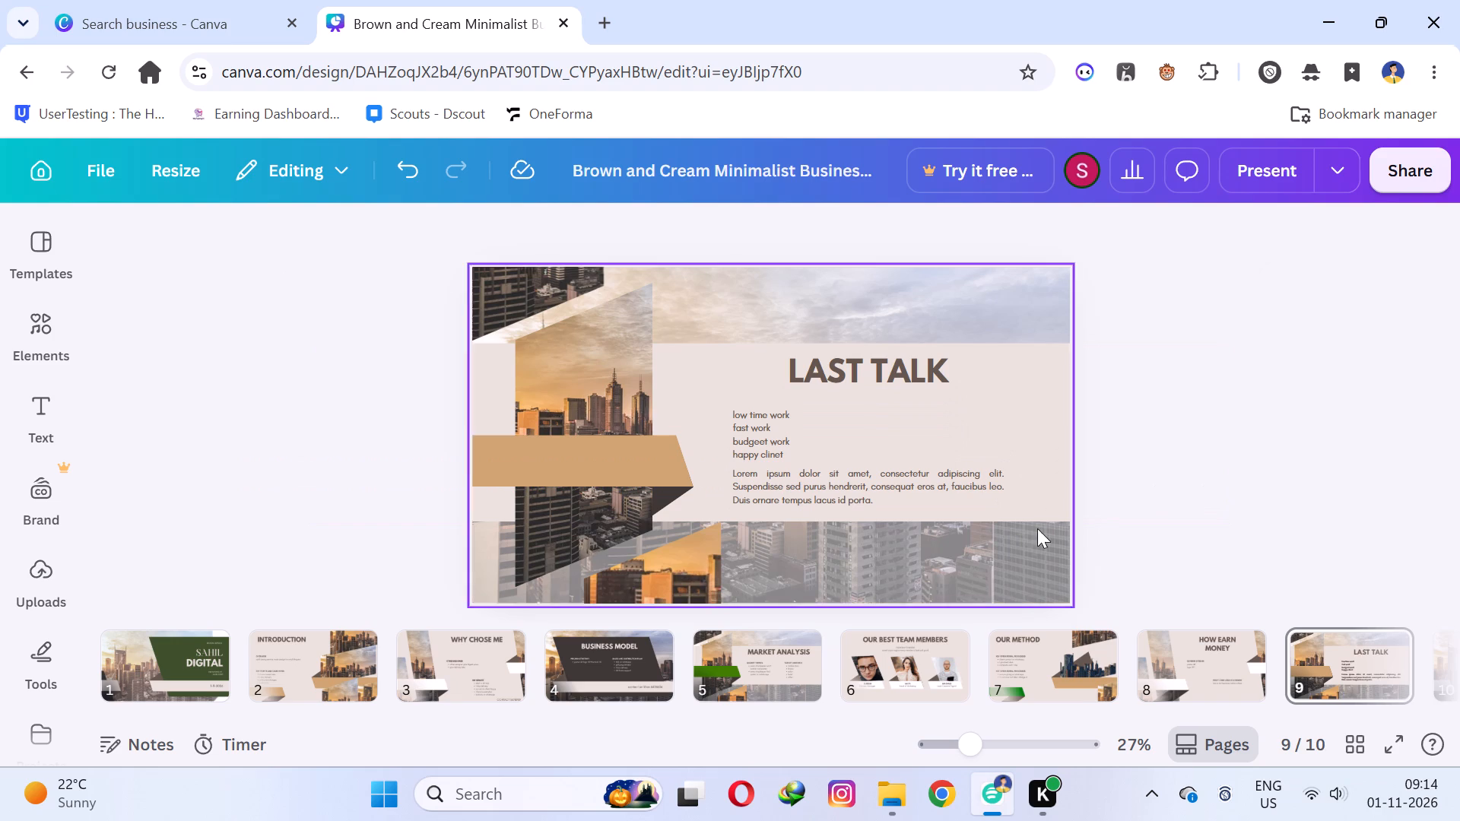
Replace the second paragraph on slide 9 with "1 say deliery".
triple_click(881, 470)
type("1")
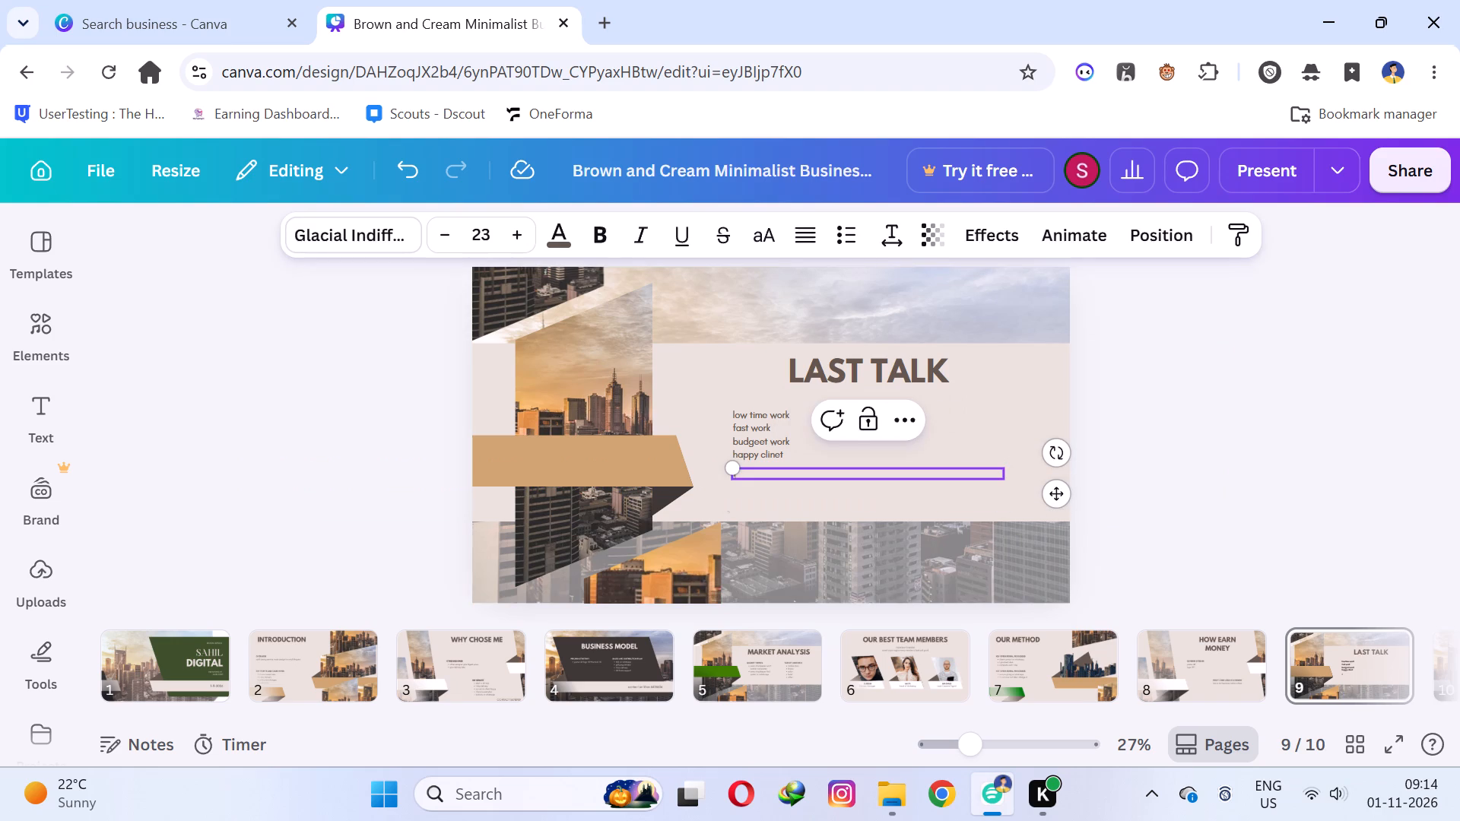
key("space")
type("say del")
key("i")
type("er")
key("y")
left_click(1367, 457)
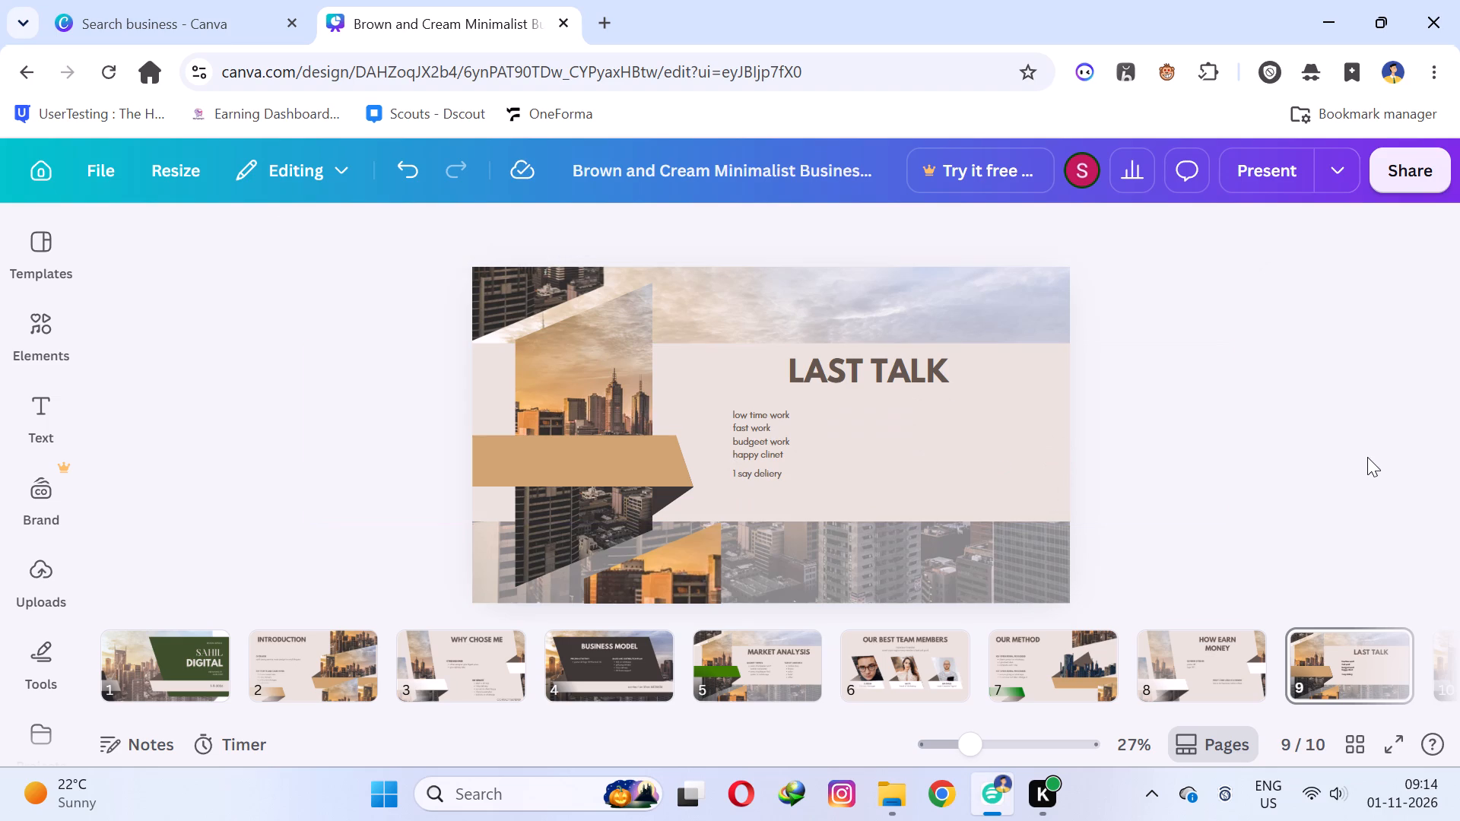
Replace the placeholder address under the THANK YOU heading on slide 10 with the business's address.
left_click_drag(1125, 714, 1144, 714)
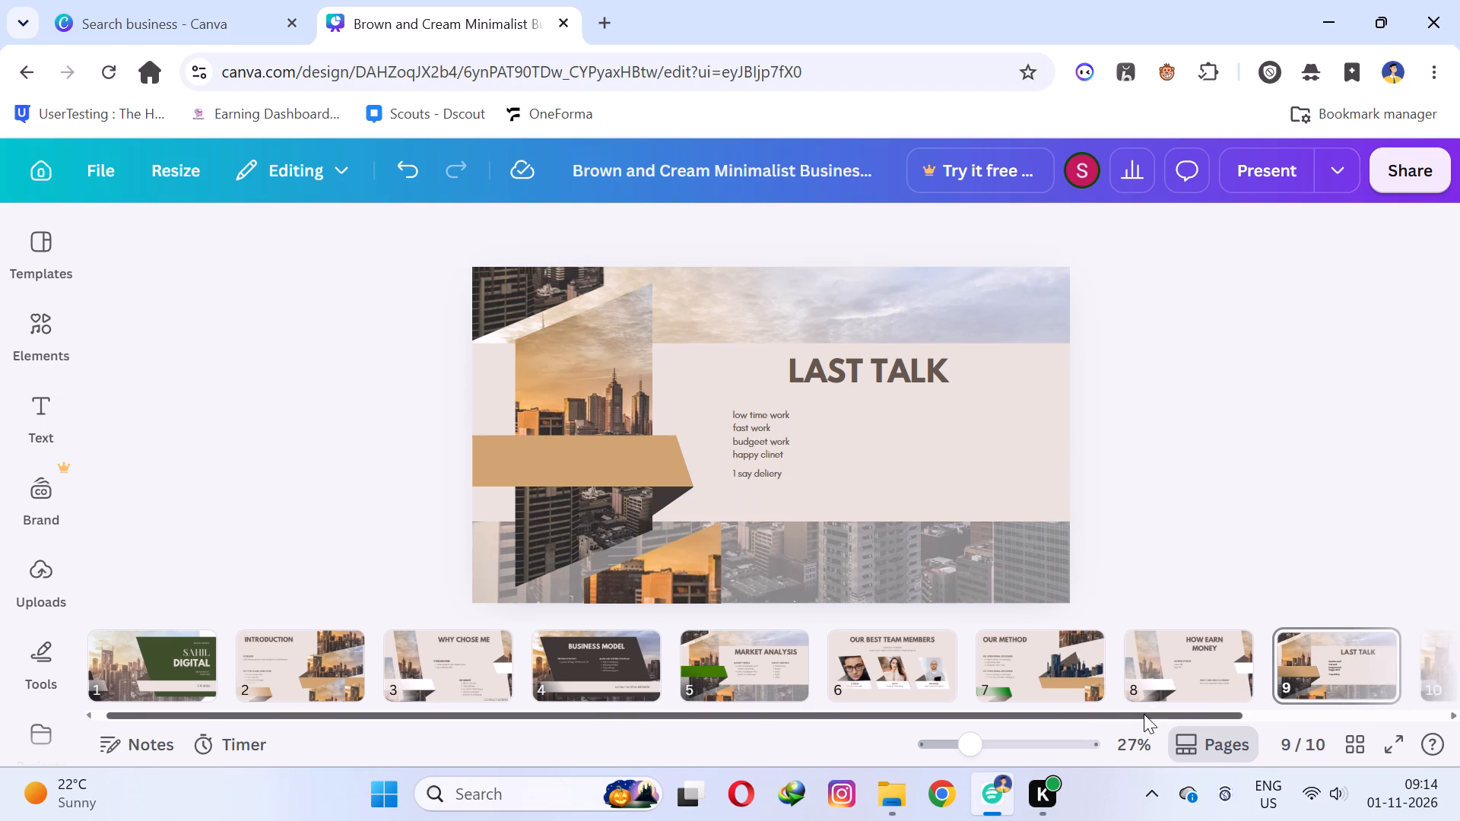
left_click_drag(1144, 714, 1303, 726)
left_click(1277, 673)
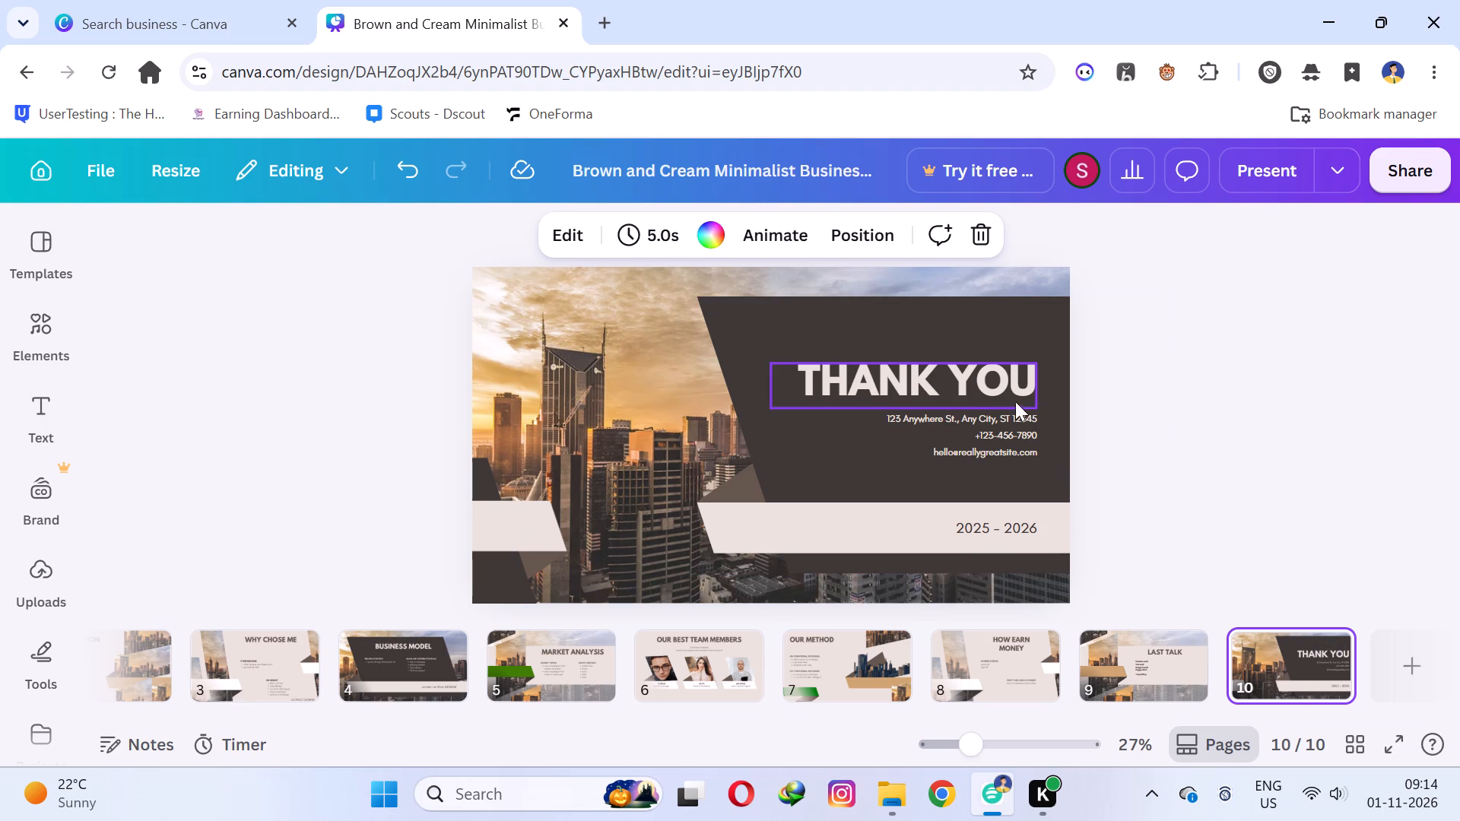
triple_click(950, 415)
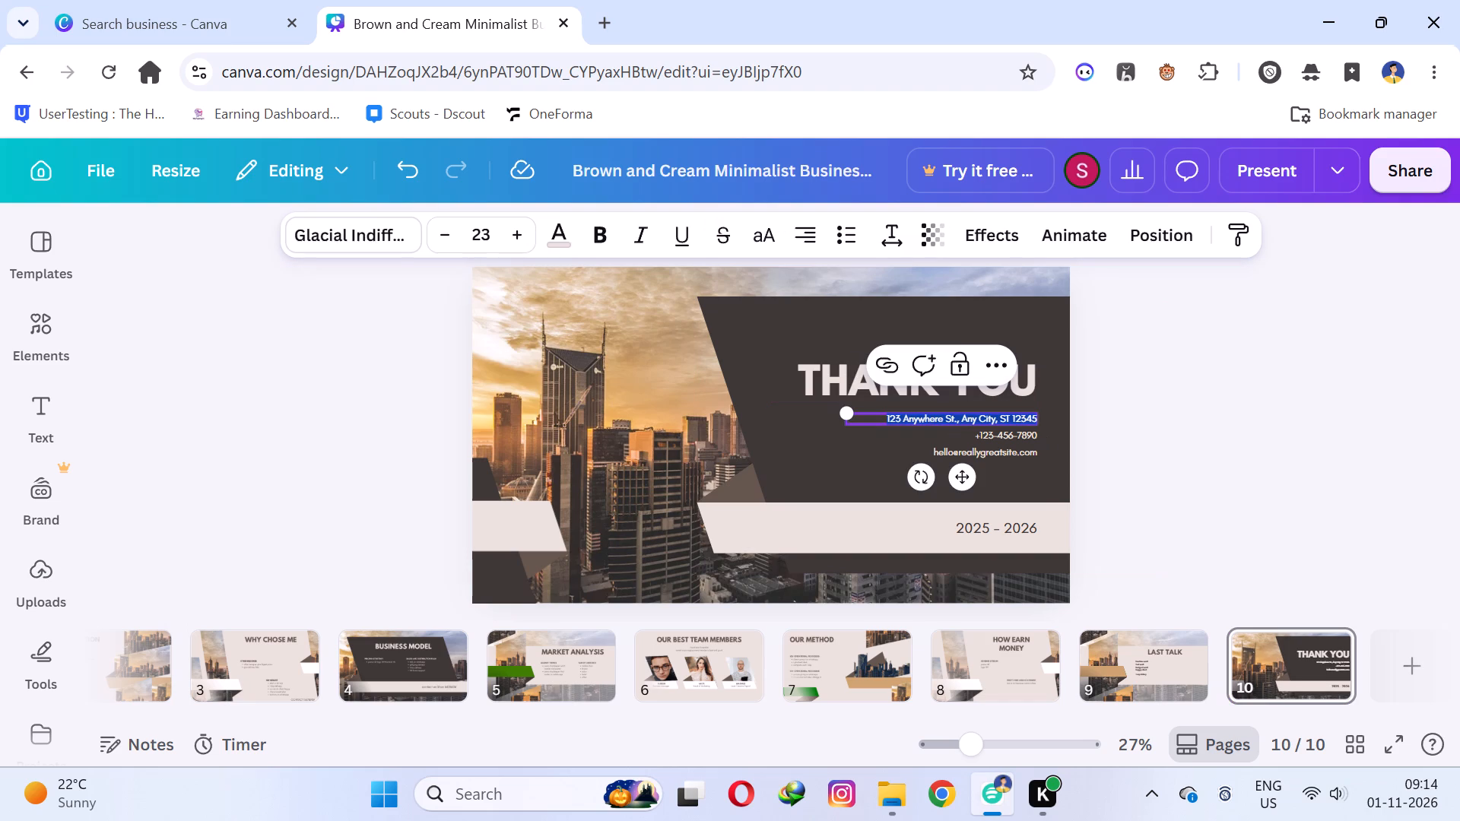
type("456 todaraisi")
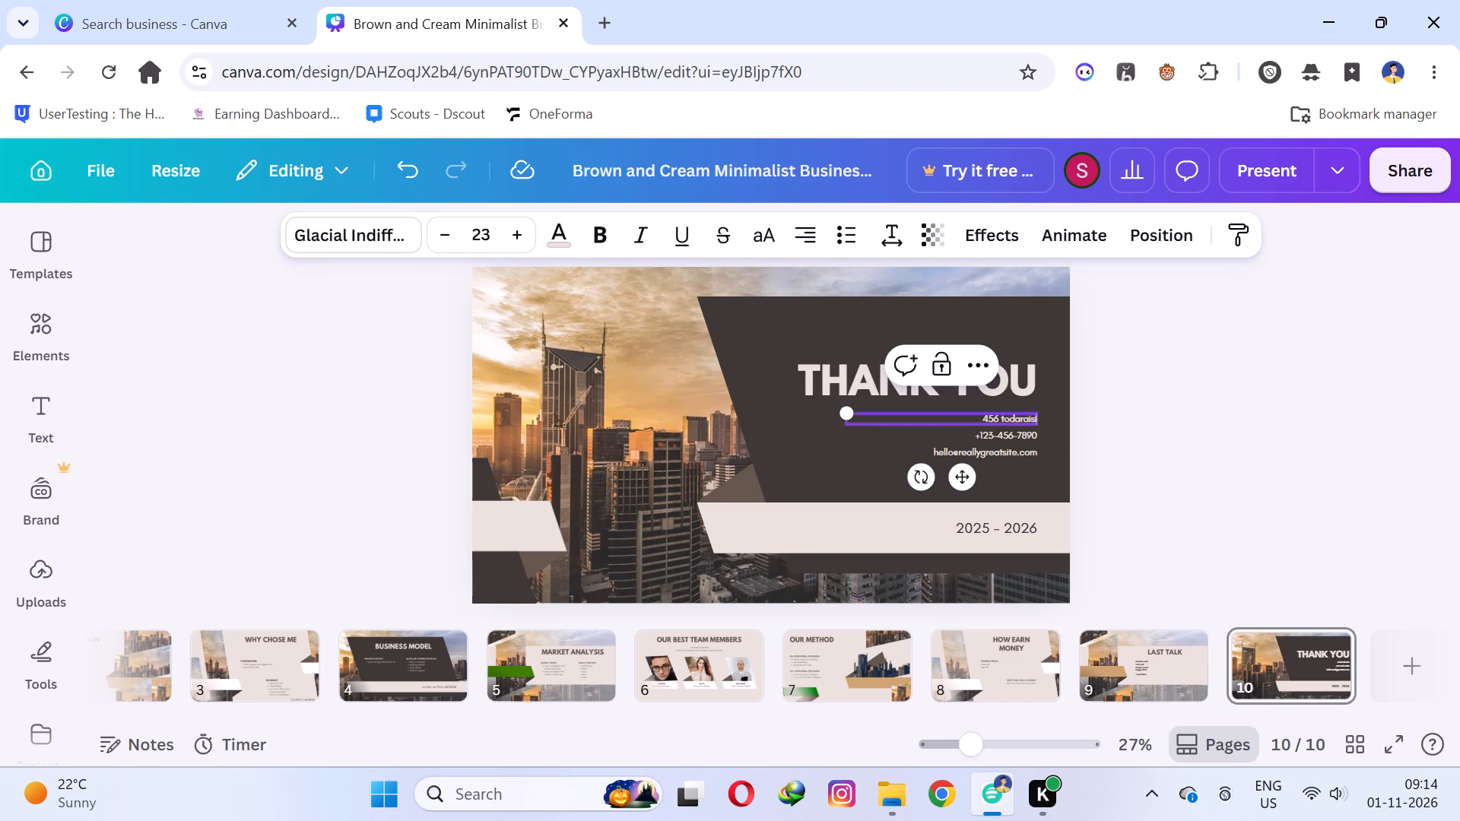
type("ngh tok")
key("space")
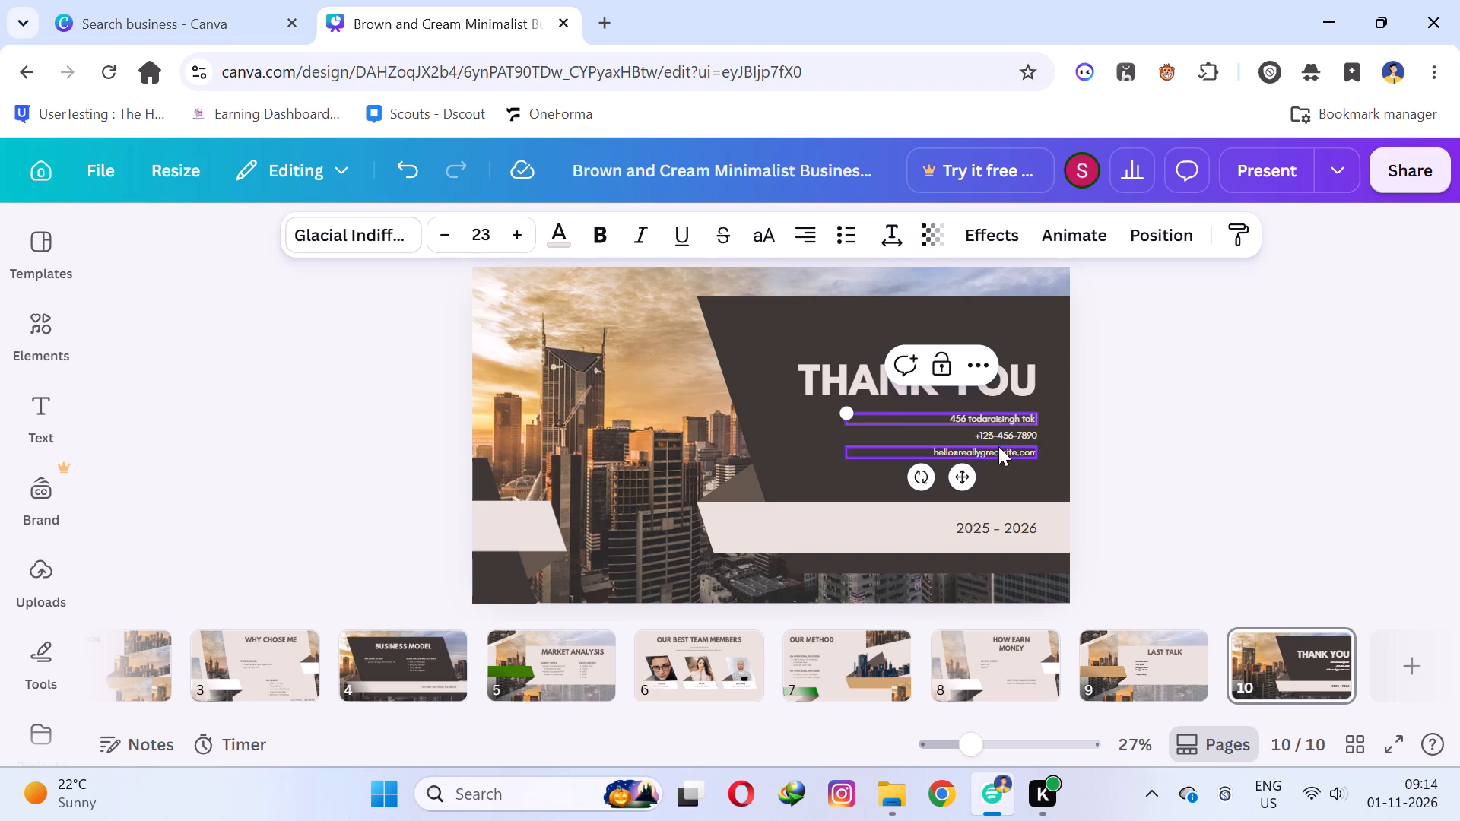
Open the placeholder phone number on slide 10 for editing.
double_click(1005, 431)
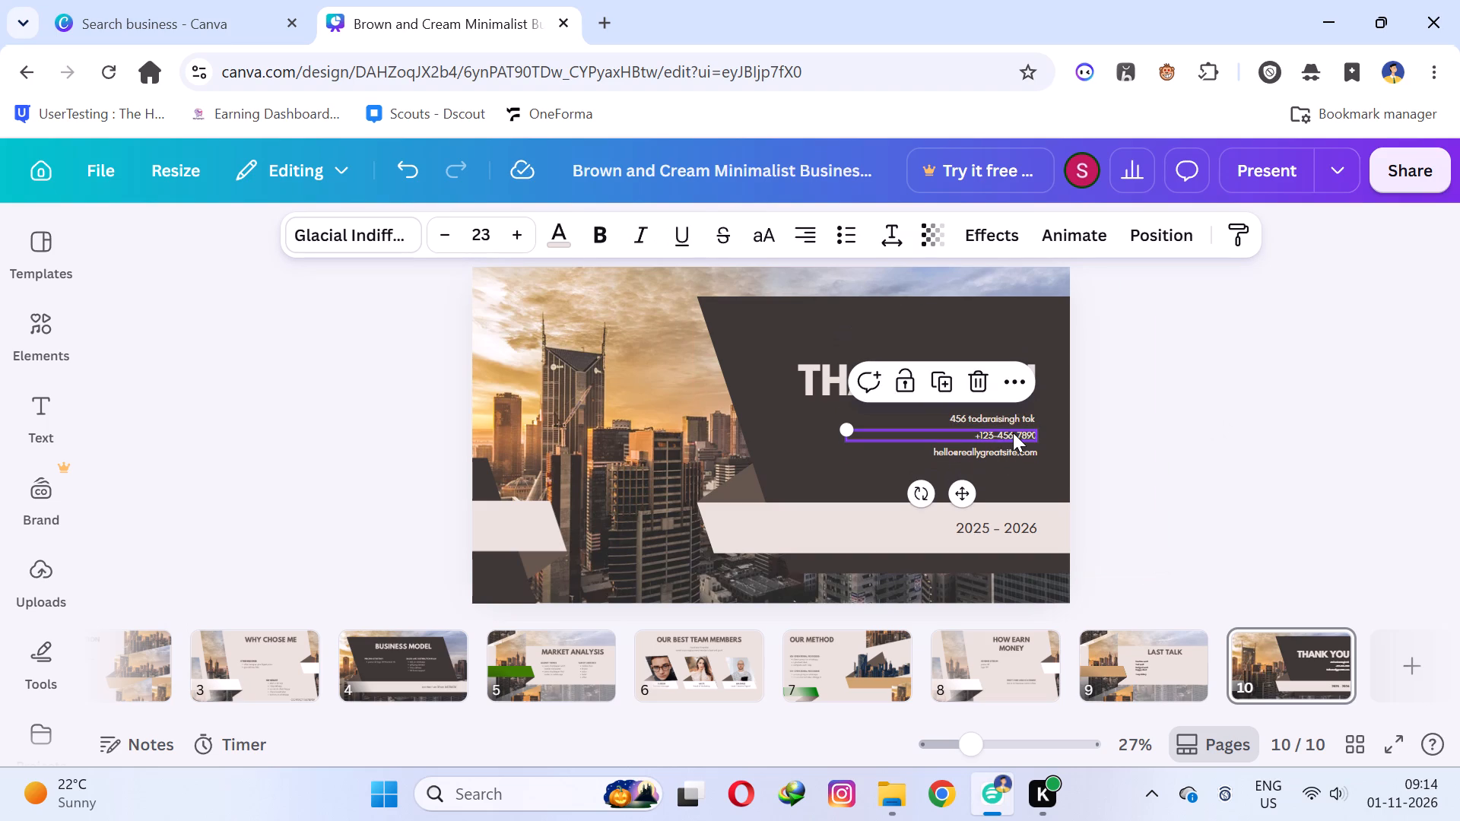
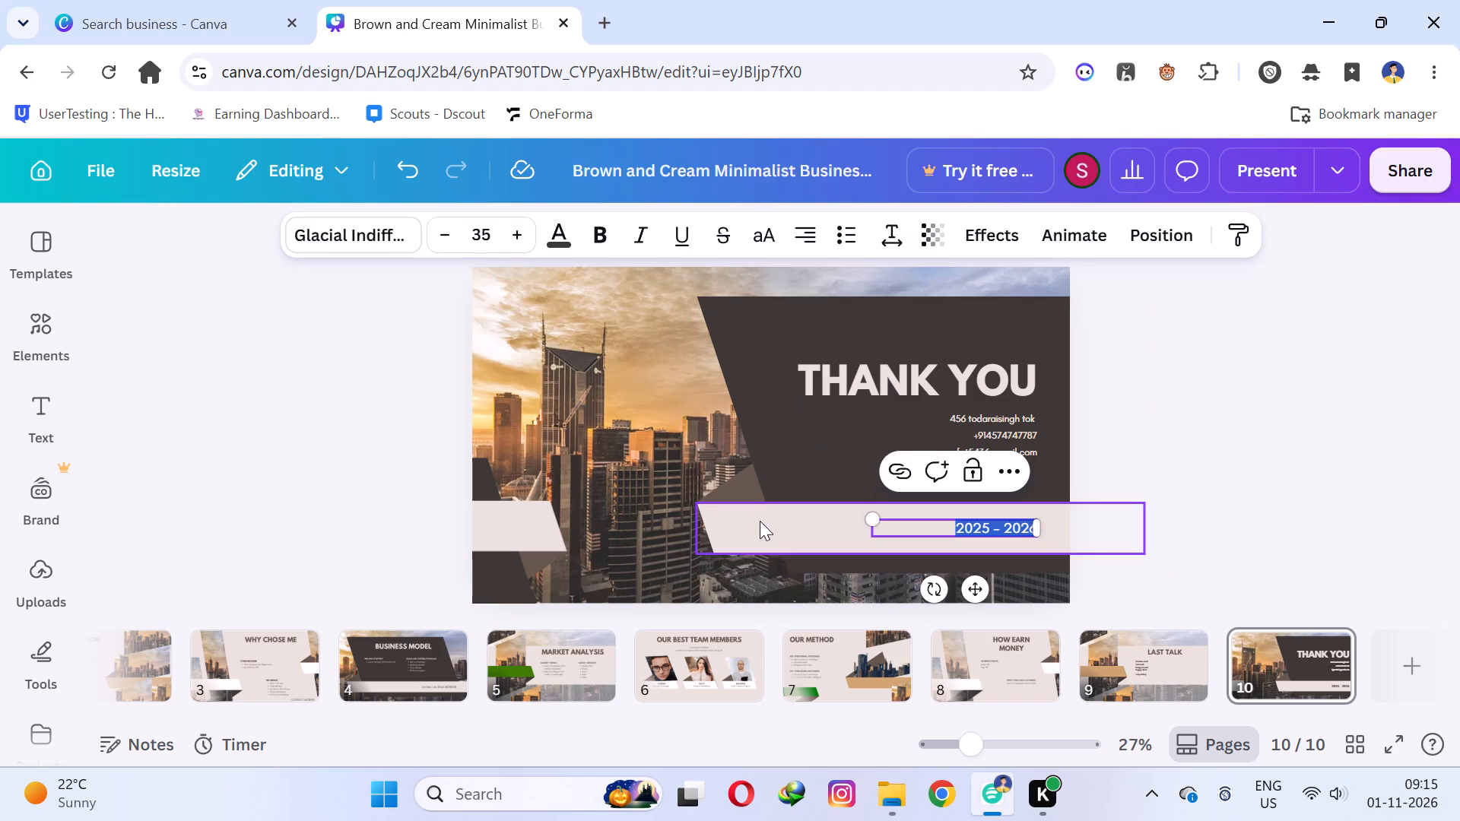
Increase the font size of the "2025 – 2026" text on the light band of slide 10.
triple_click(516, 240)
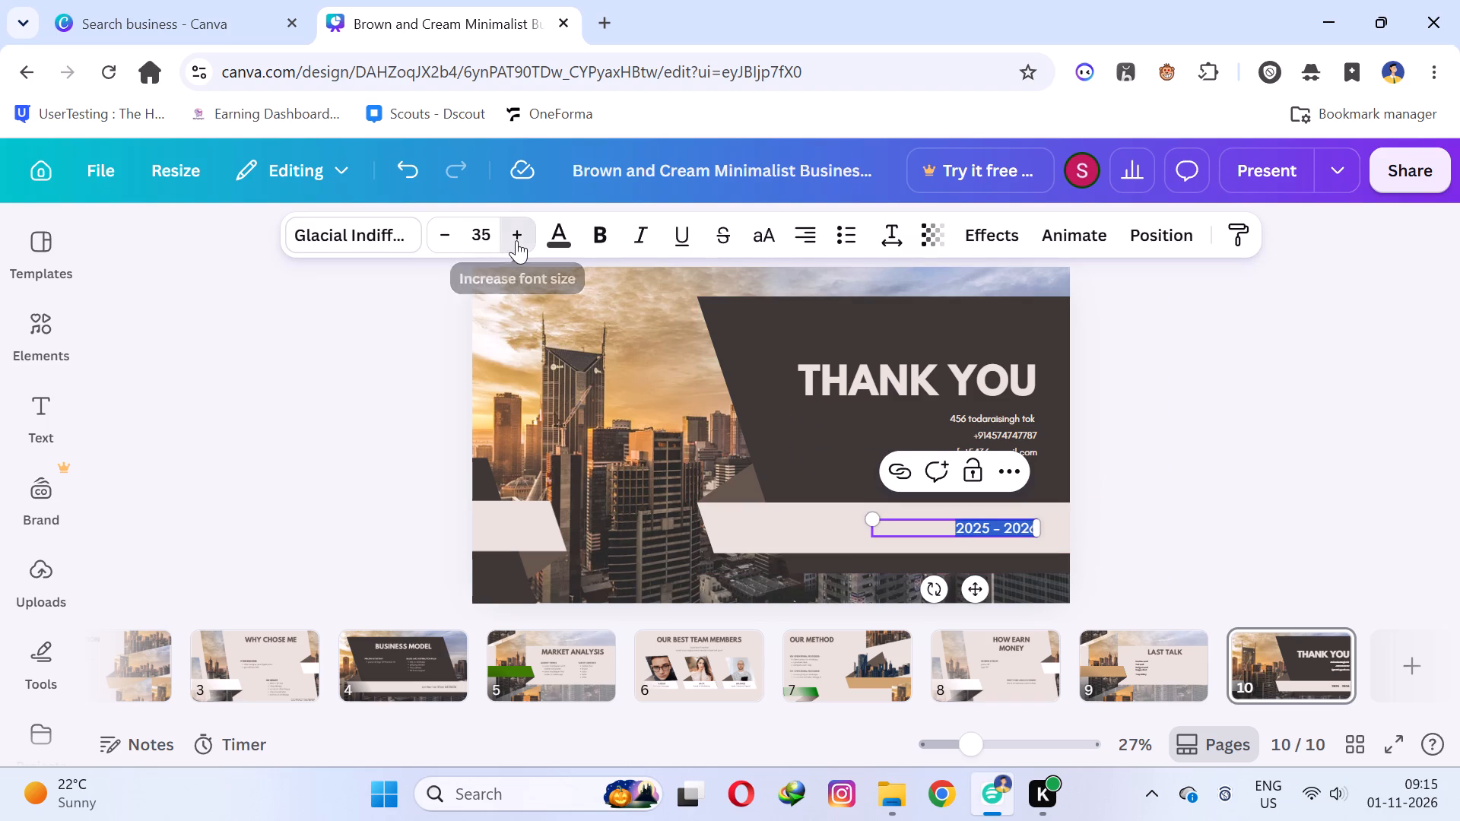
left_click(516, 240)
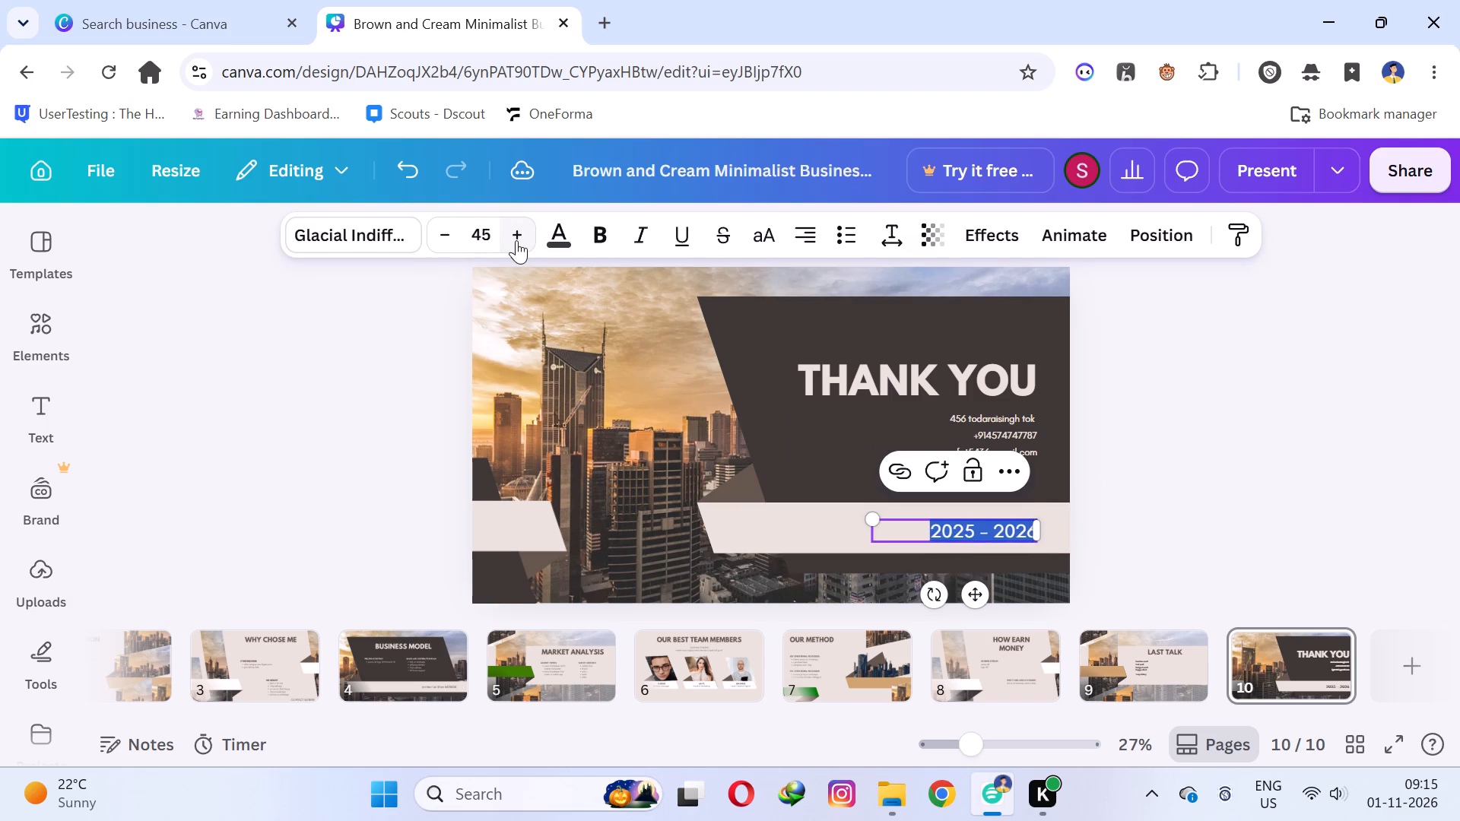
left_click(1332, 357)
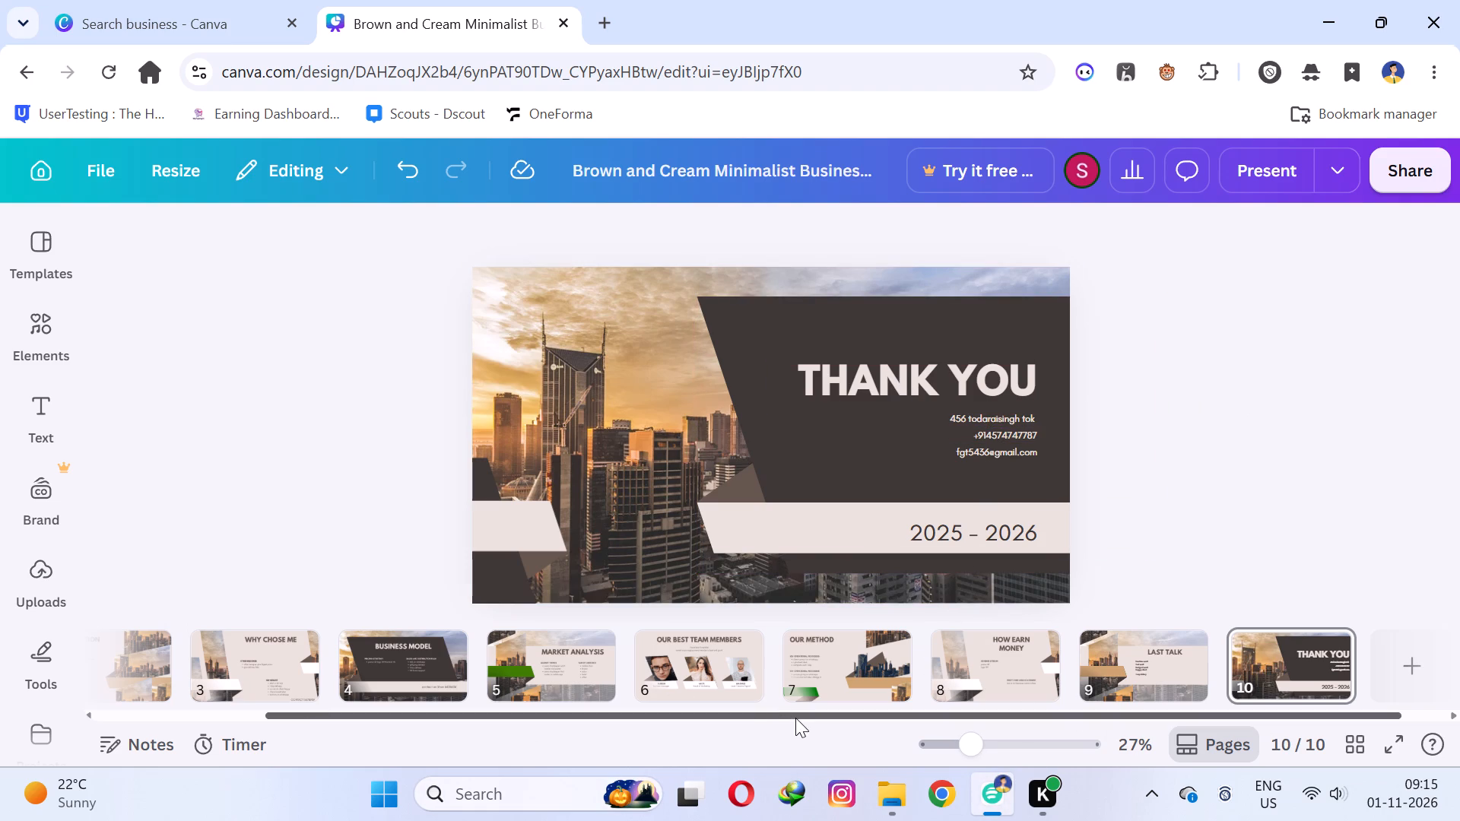
Review the finished slides one by one, from the SAHIL DIGITAL cover on slide 1 to the THANK YOU slide 10.
left_click_drag(795, 718, 355, 731)
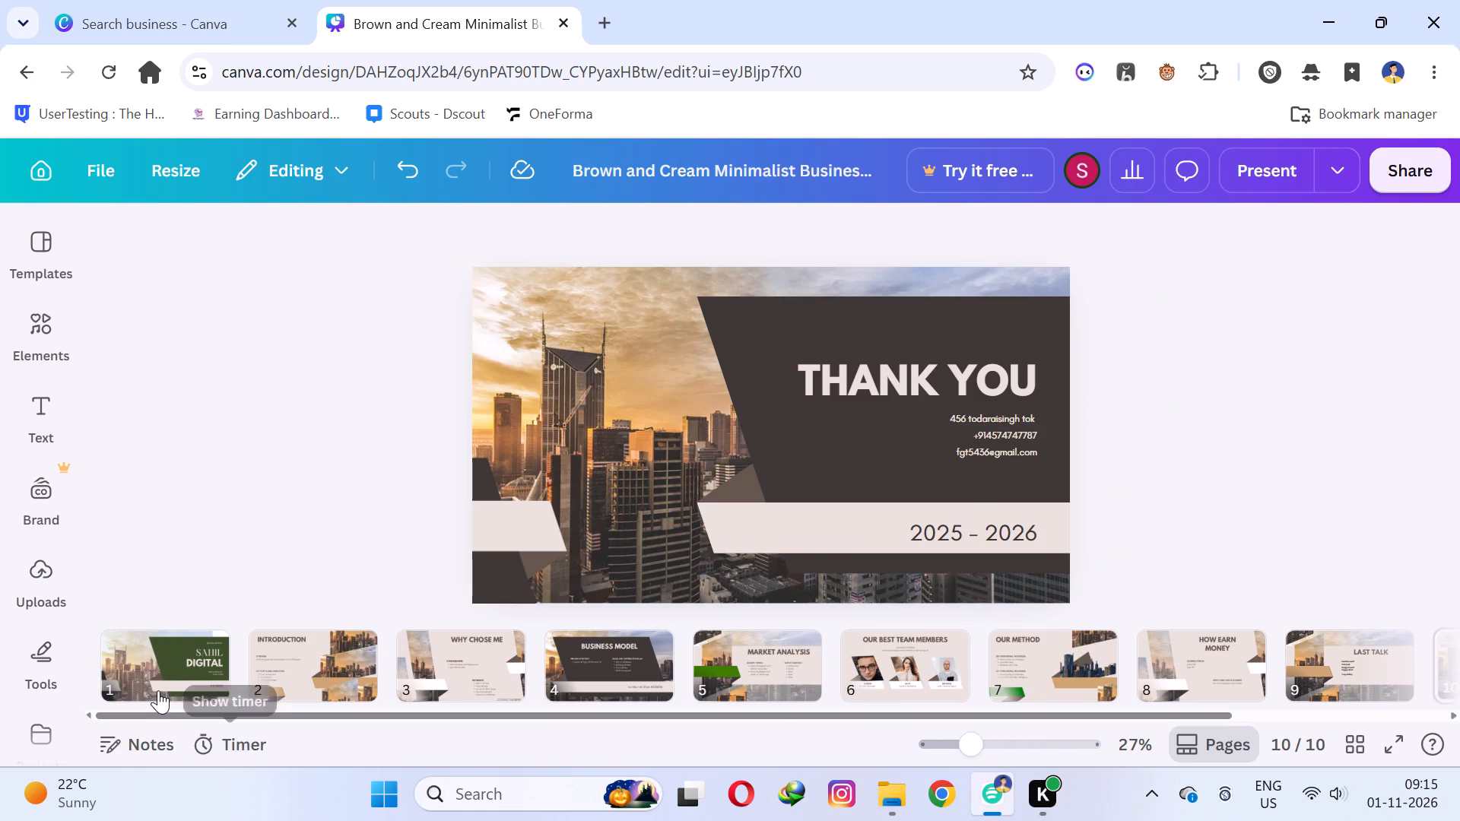
left_click(165, 674)
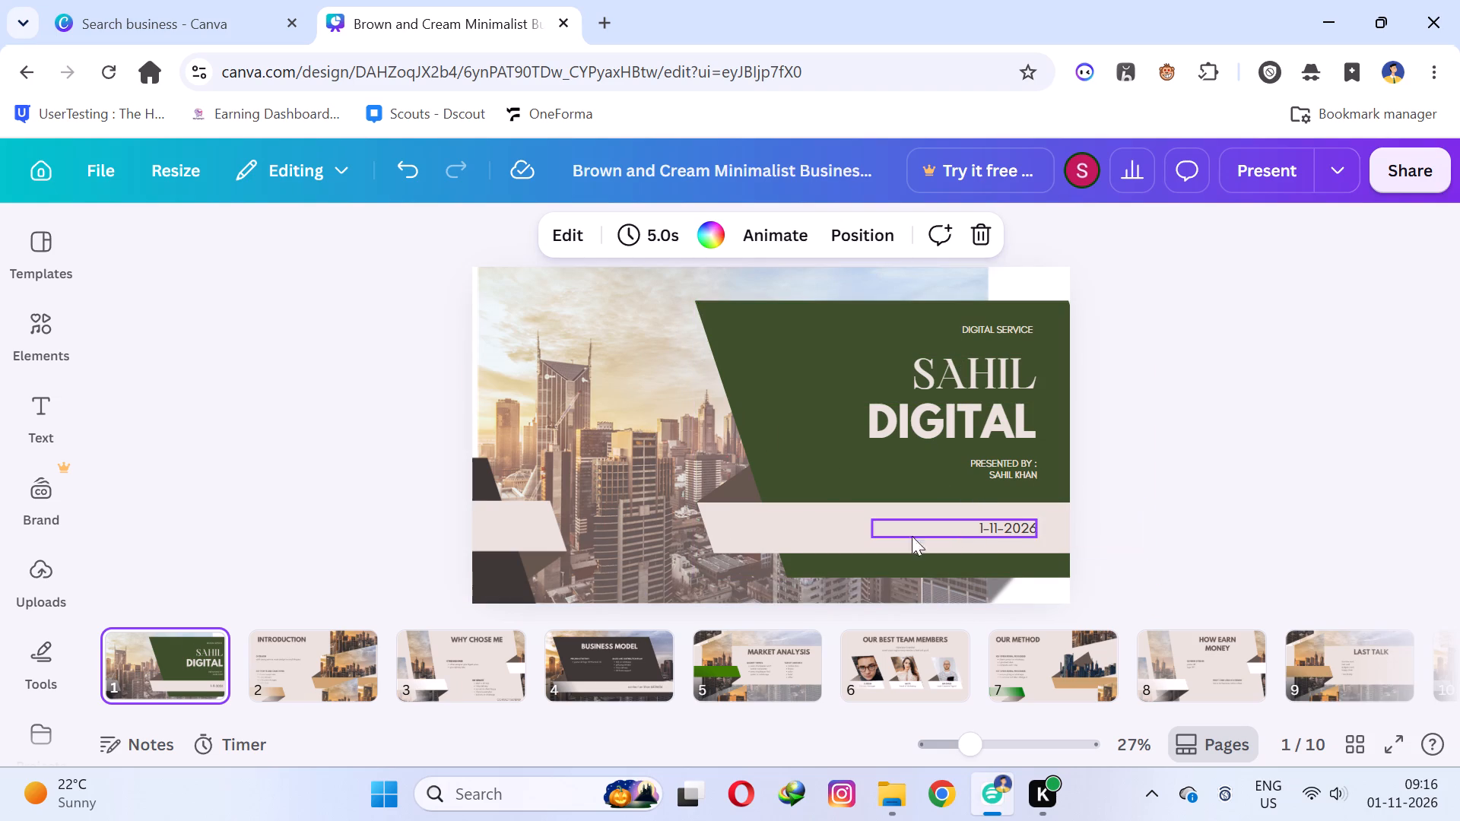
left_click(303, 662)
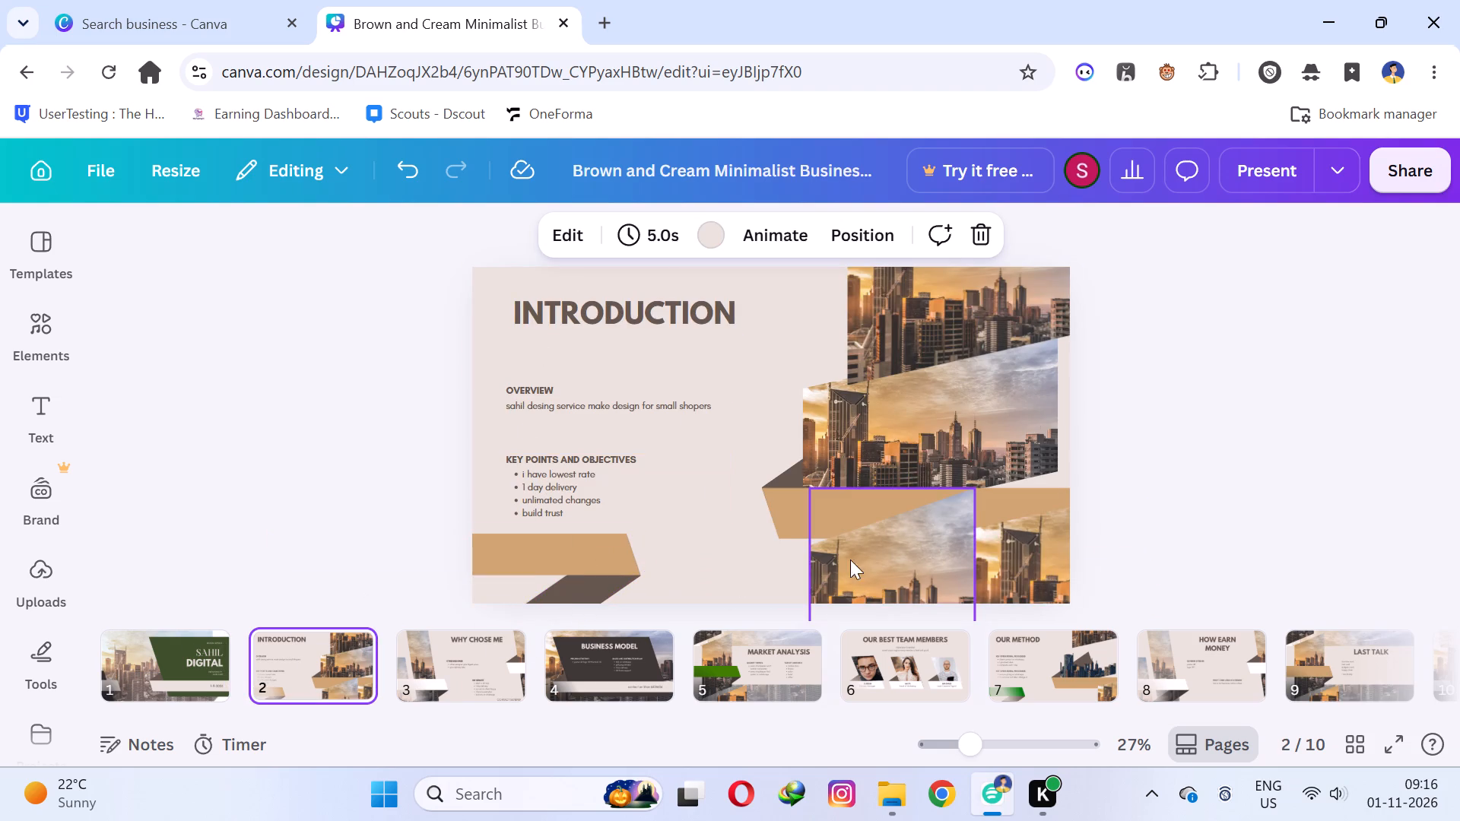
left_click(462, 661)
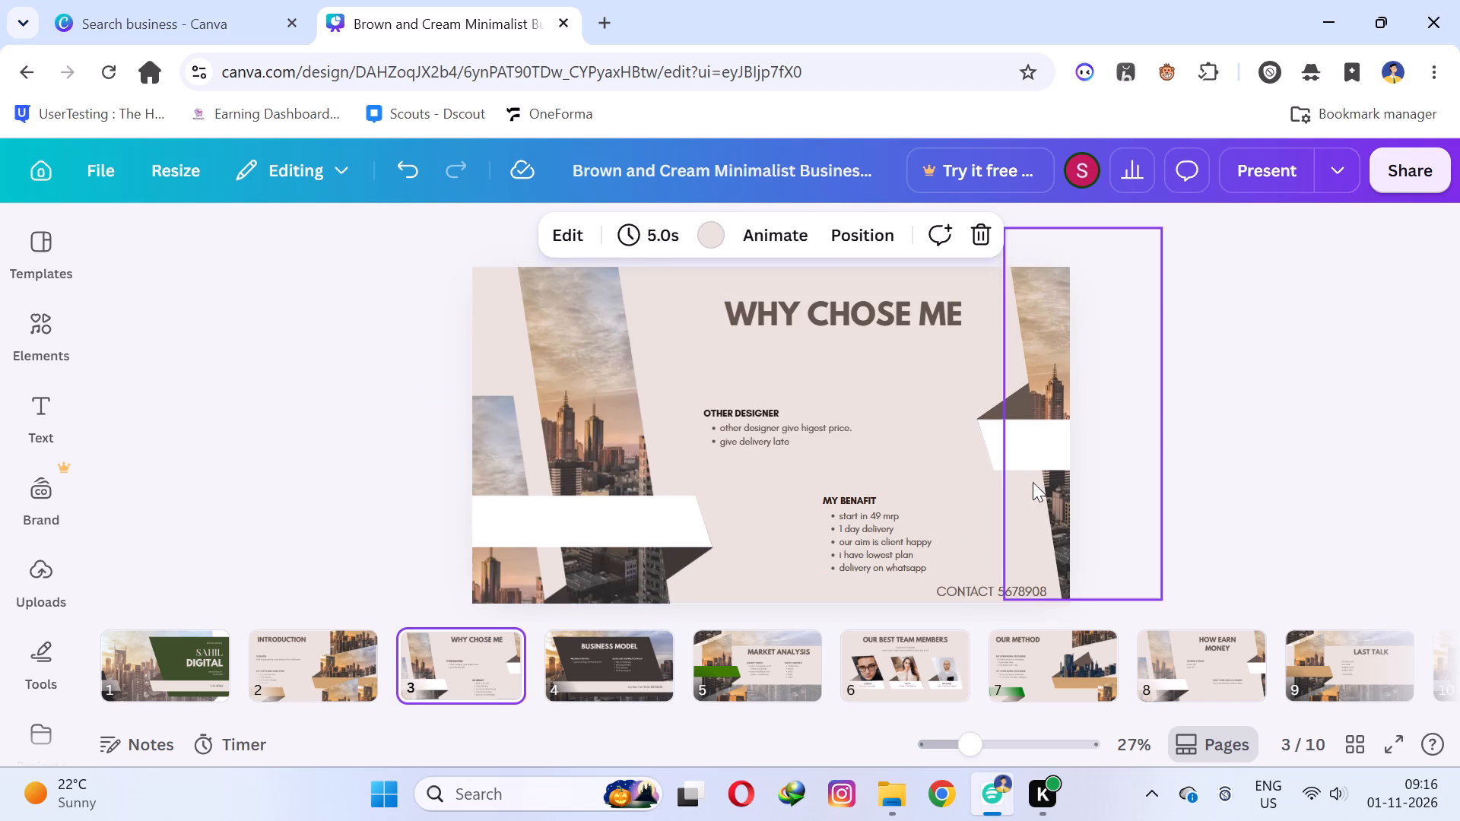
left_click(585, 657)
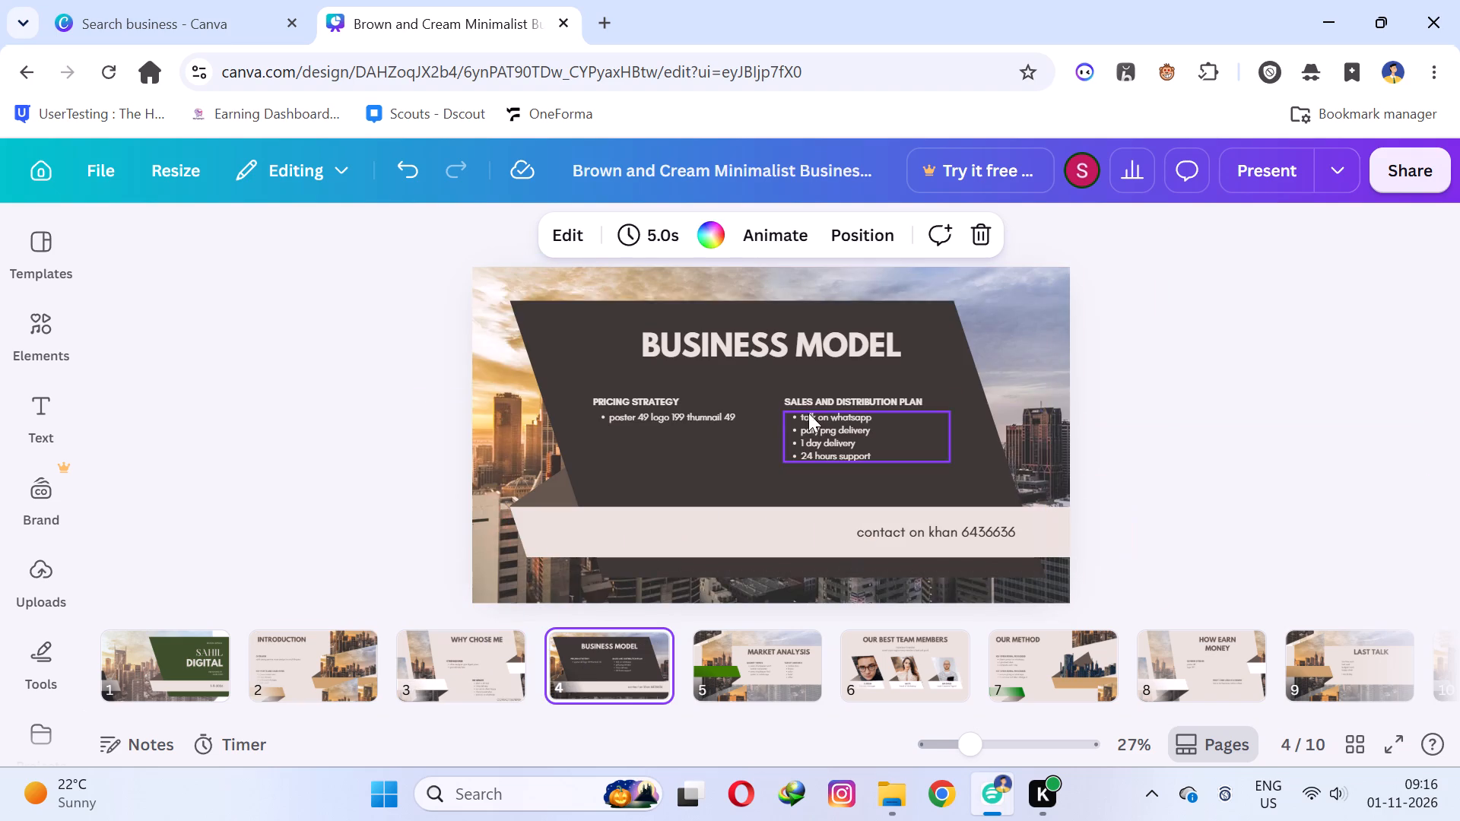
left_click(745, 668)
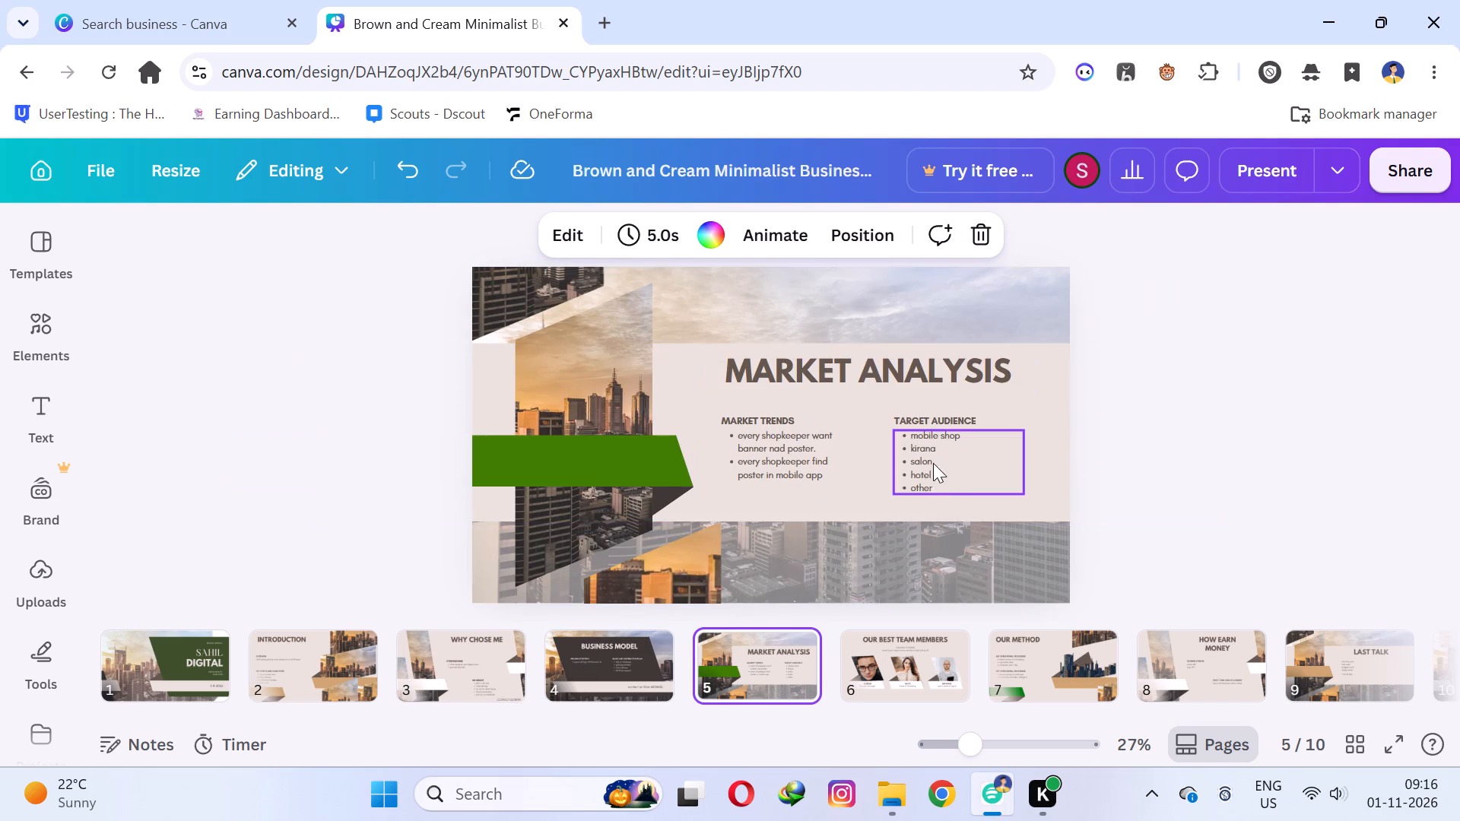
left_click(871, 645)
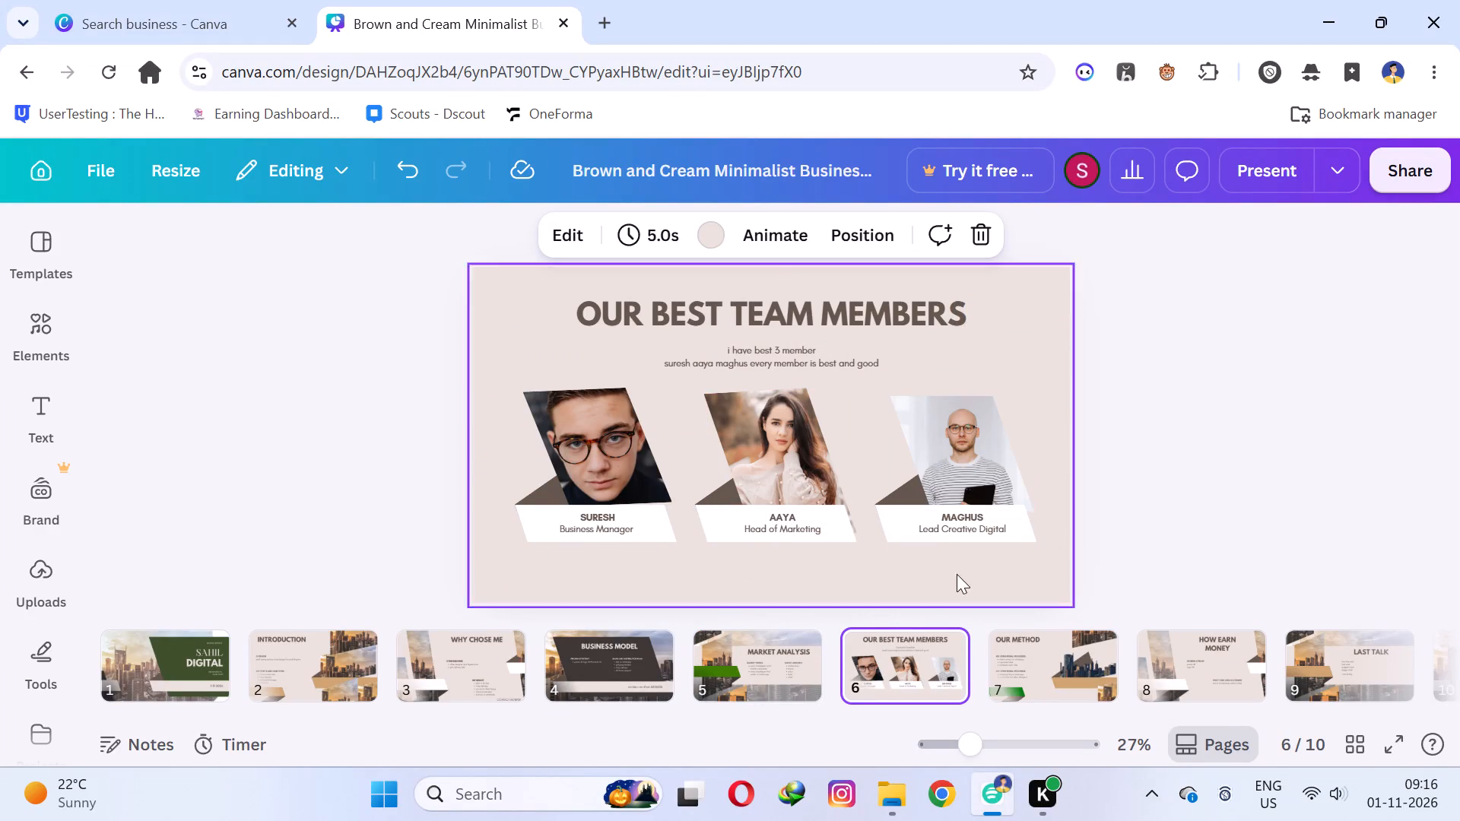
left_click(1014, 662)
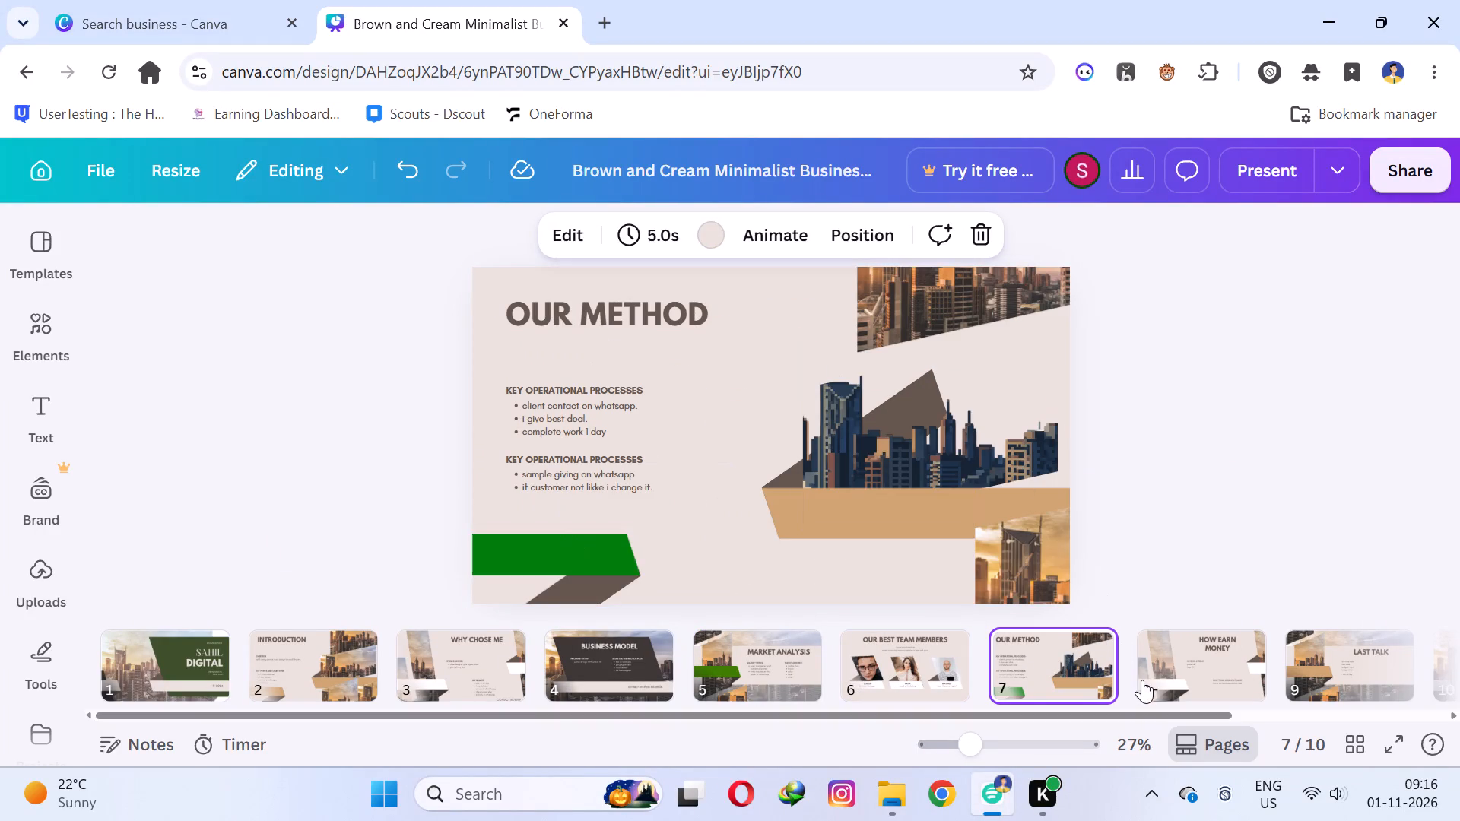
left_click(1142, 682)
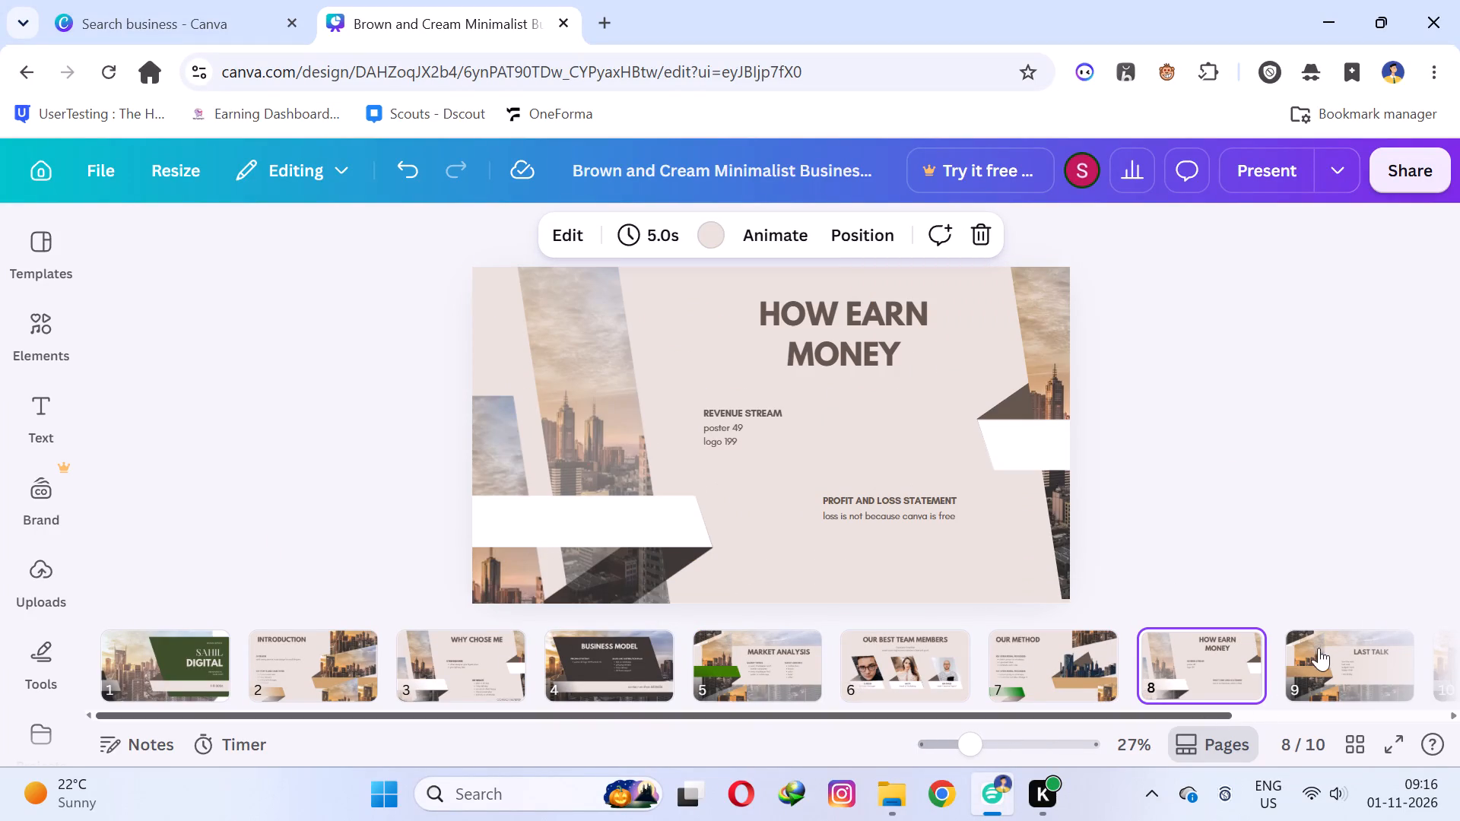
left_click(1325, 645)
left_click_drag(919, 712, 947, 712)
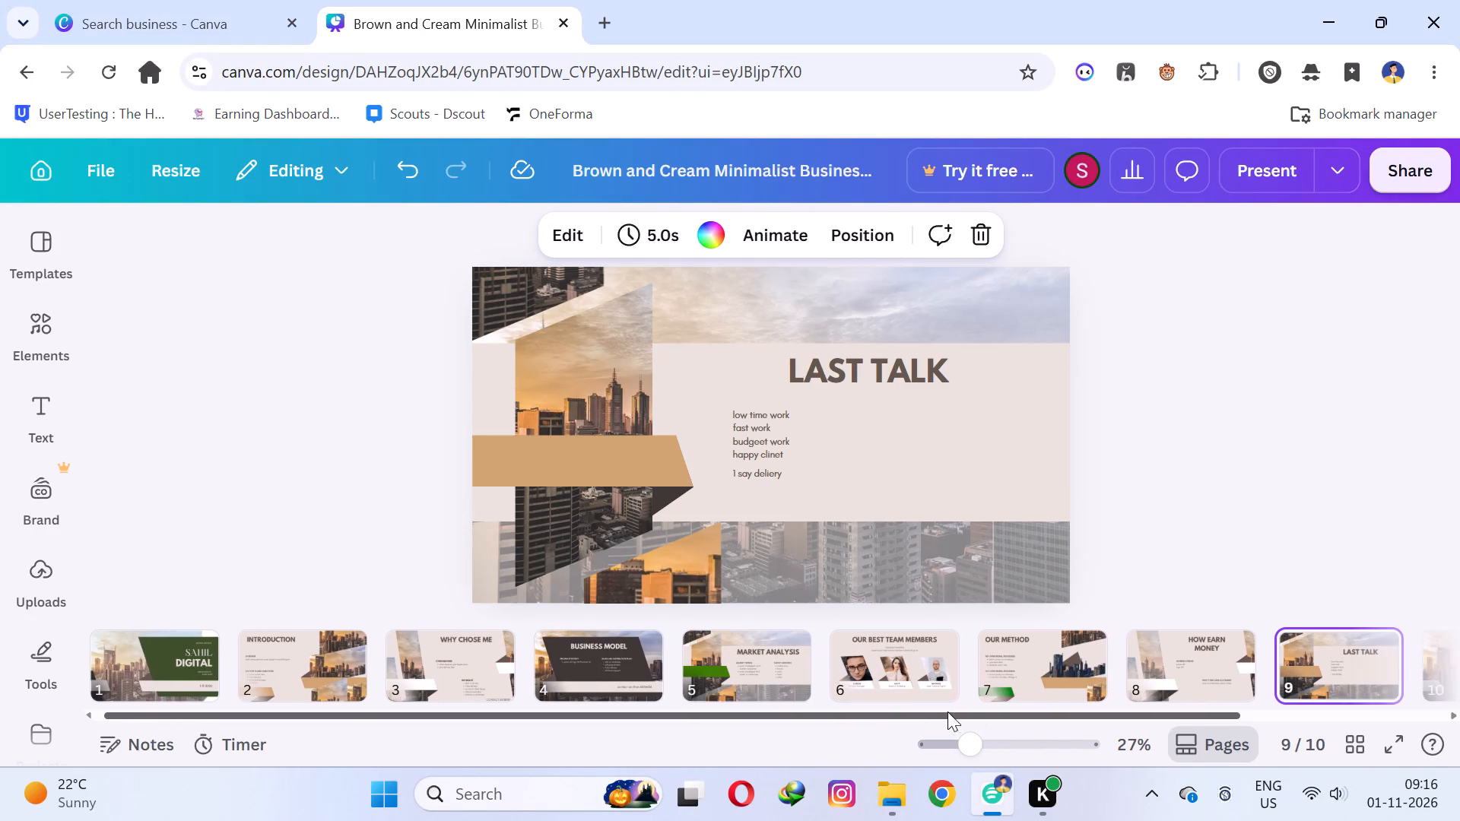
left_click_drag(947, 712, 1006, 712)
left_click(1398, 639)
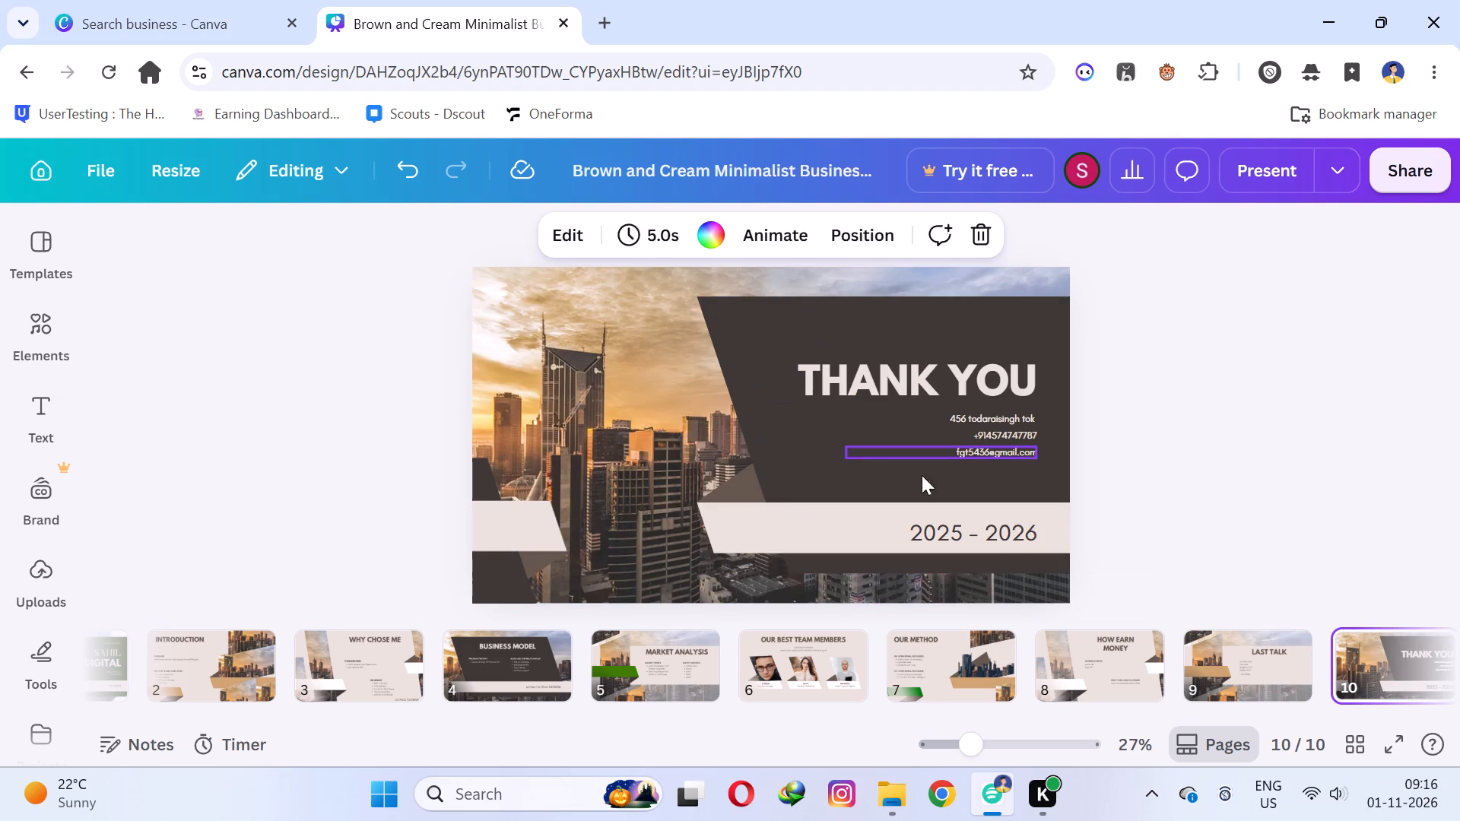